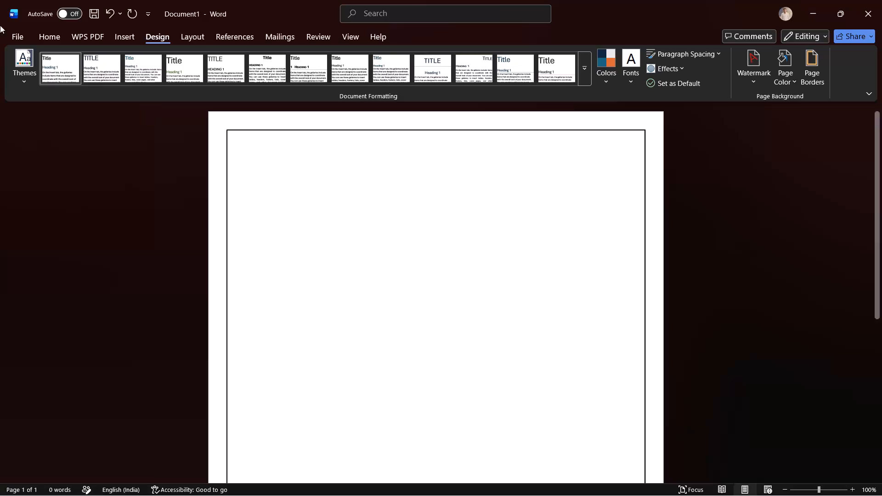
Set the text formatting for the blank page to Times New Roman, size 14, bold.
left_click(58, 33)
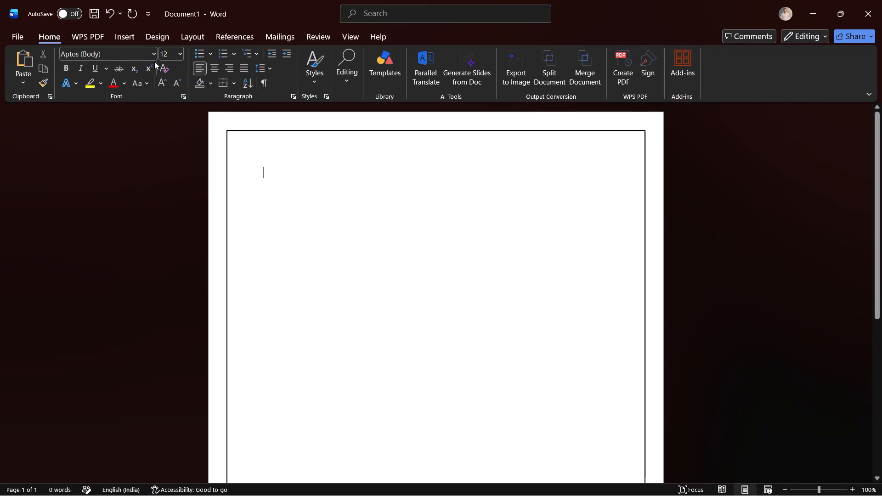
left_click(153, 56)
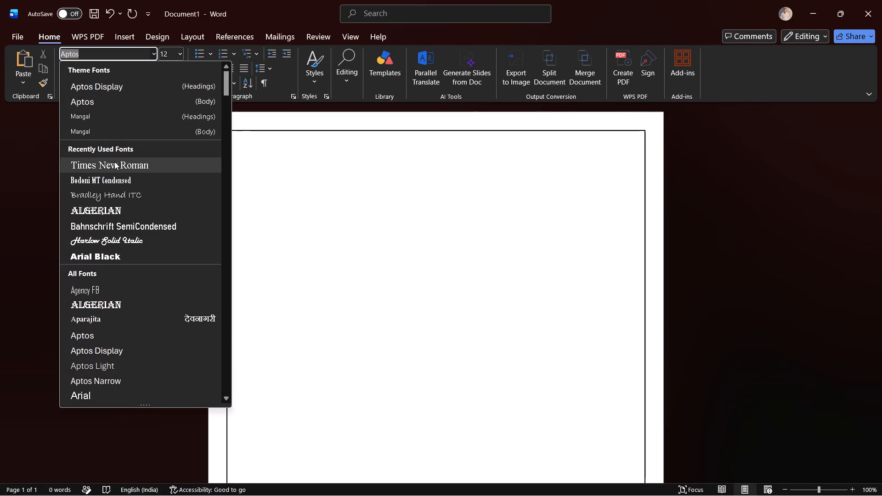
left_click(115, 164)
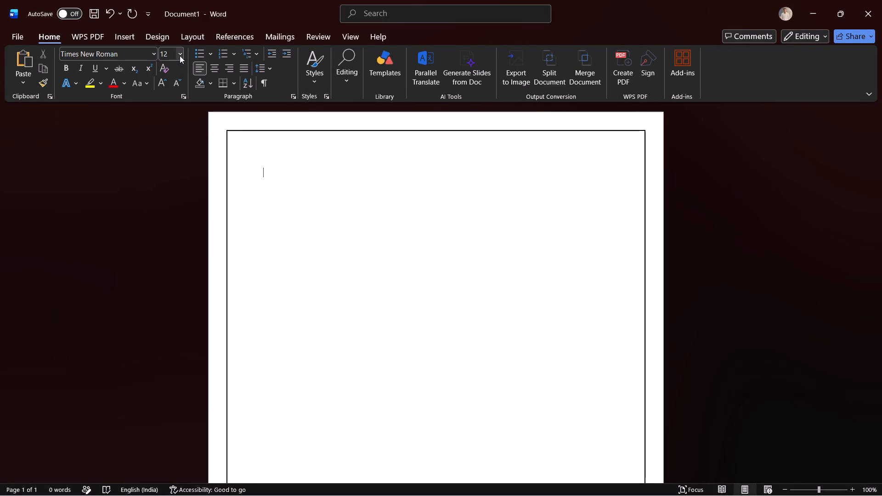
left_click(180, 56)
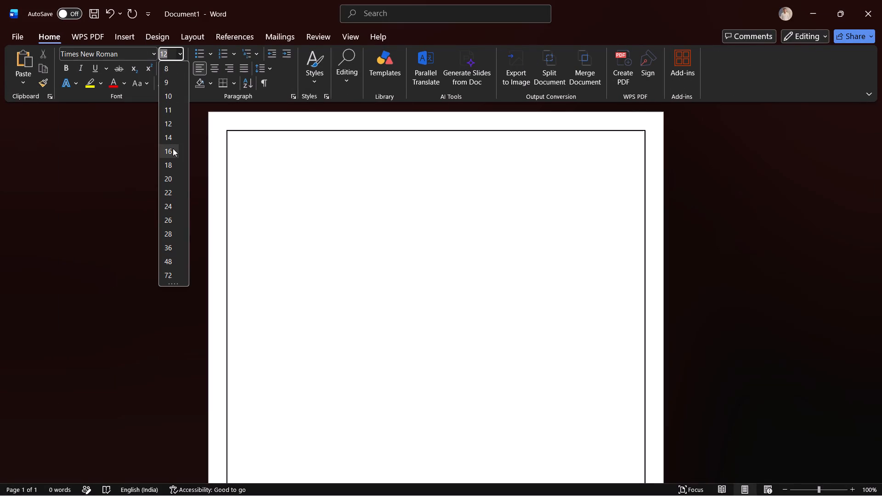
left_click(172, 166)
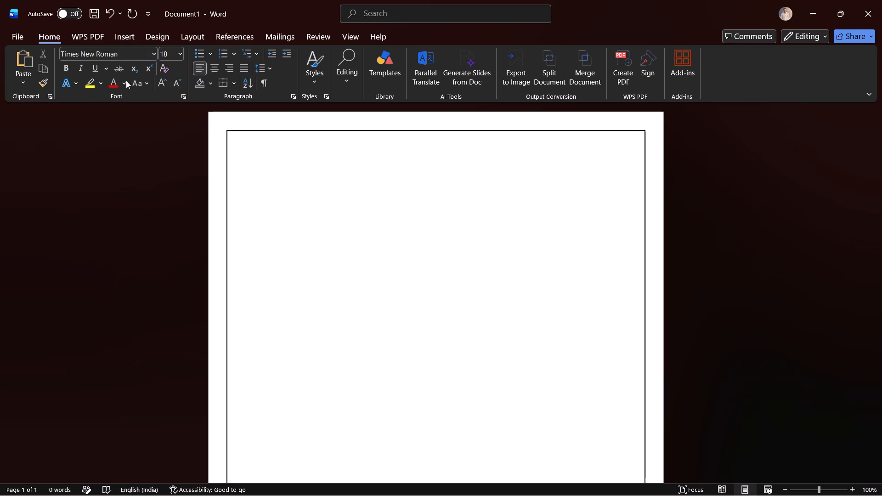
left_click(179, 56)
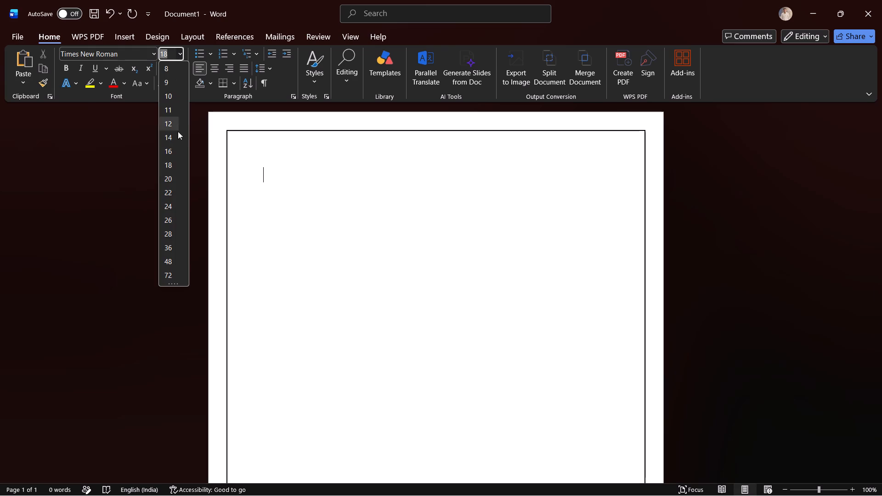
left_click(173, 137)
left_click(66, 69)
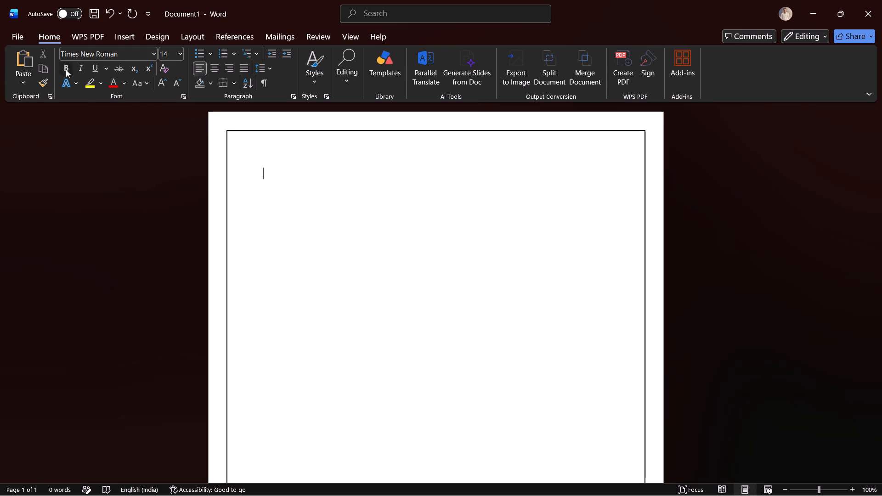
left_click(425, 158)
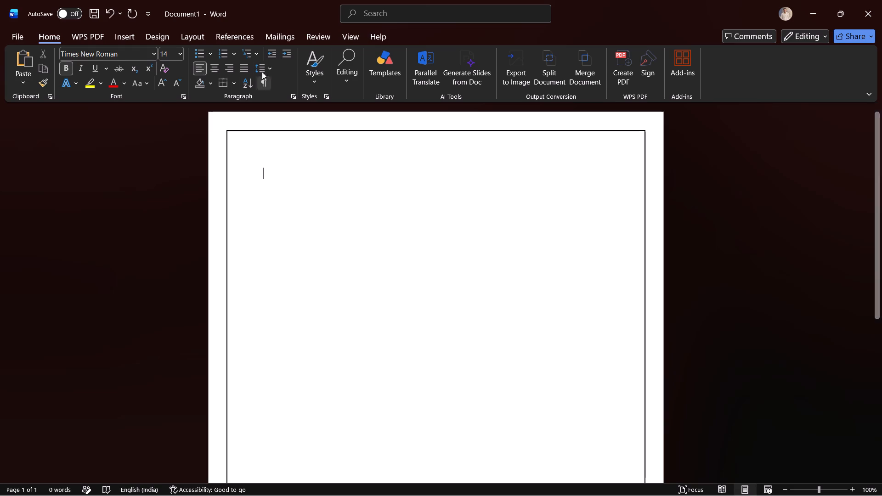
Enter the centred heading "EXPERIMENT NO. 10" at the top of the page.
left_click(213, 70)
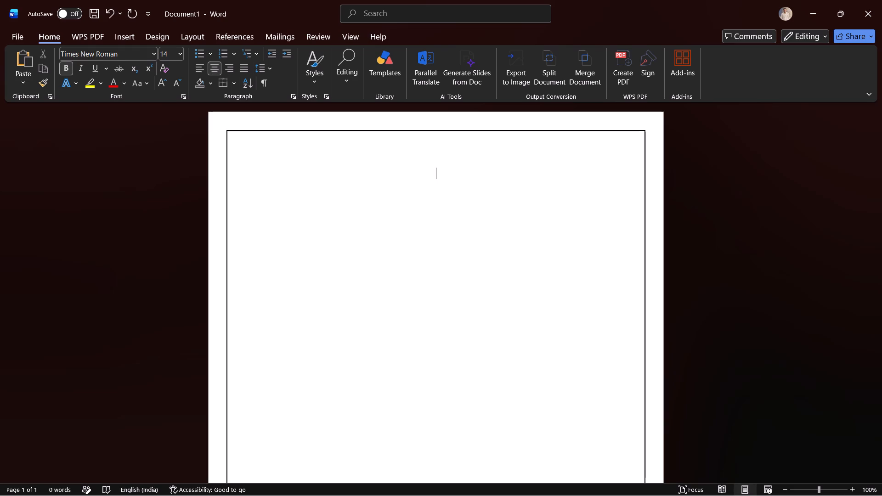
type("EX")
key("p")
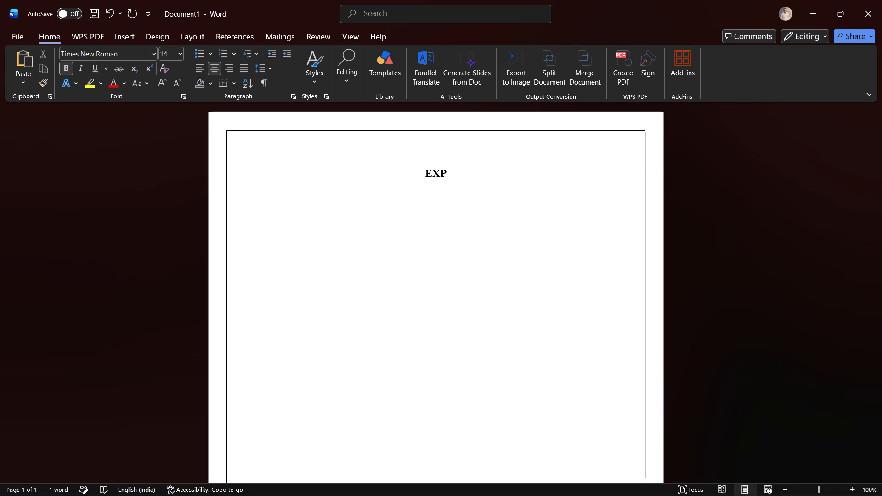
type("ER")
key("i")
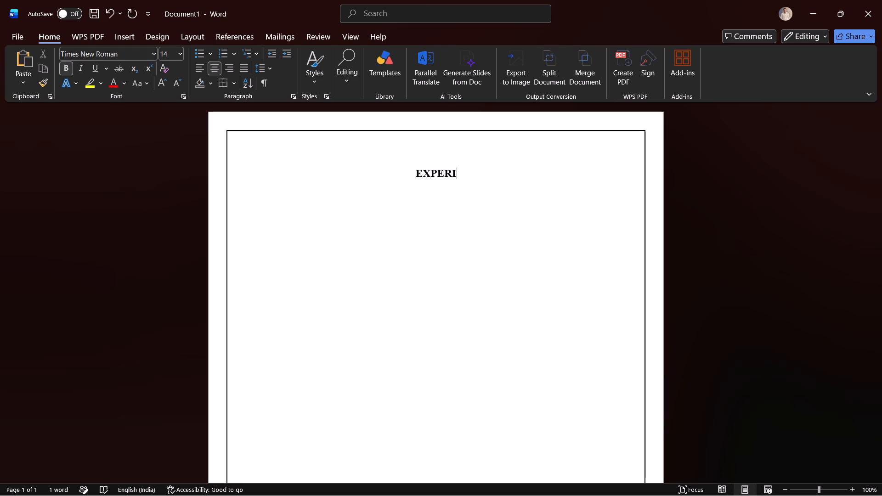
type("MENT")
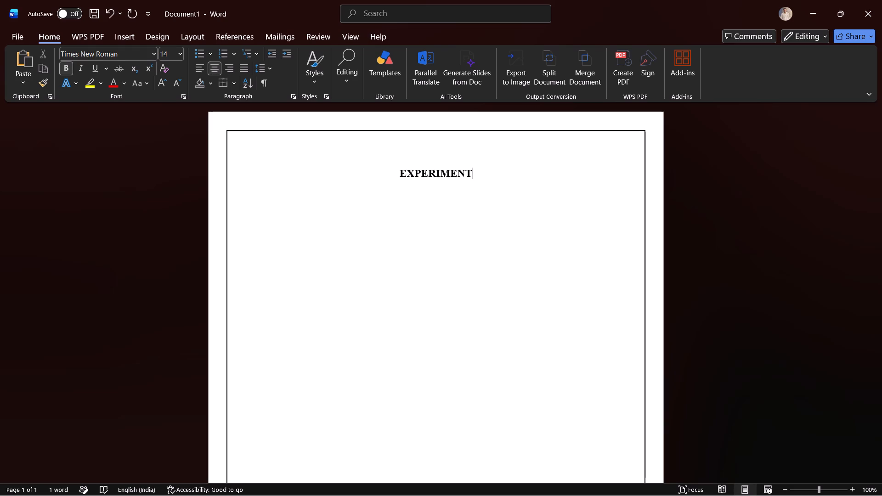
key("space")
type("NO.")
key("space")
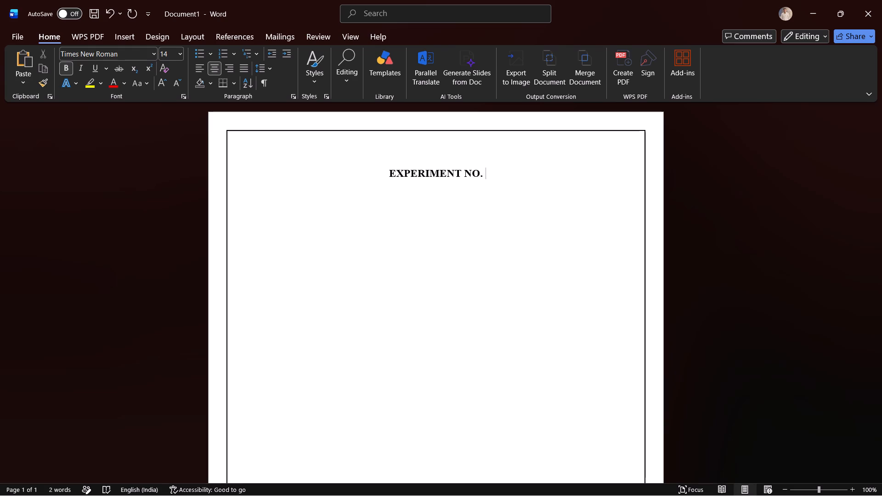
key("1")
key("0")
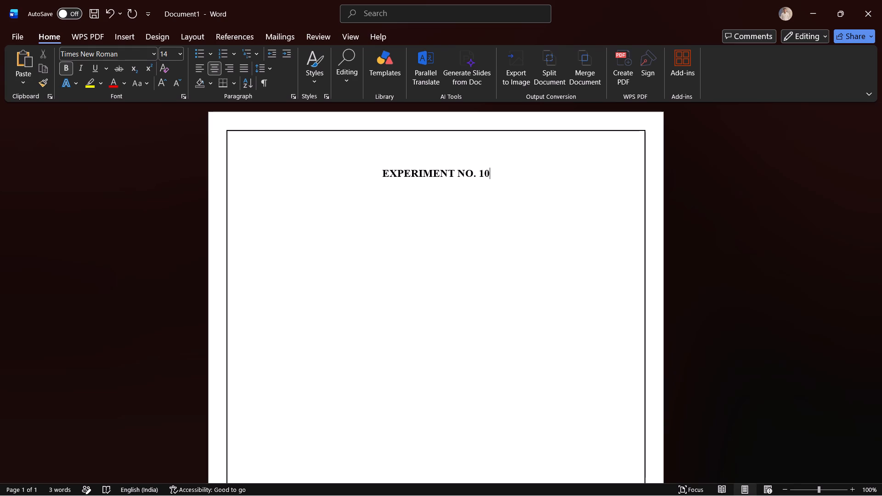
Below the heading, paste the left-aligned problem statement "Write a program to demonstrate the overloading of memory management operators.".
key("Return")
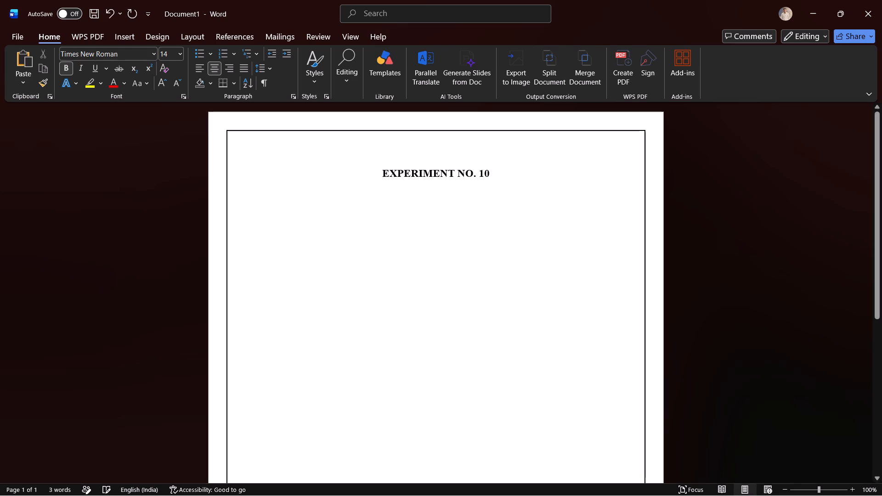
left_click(197, 69)
key("ctrl+v")
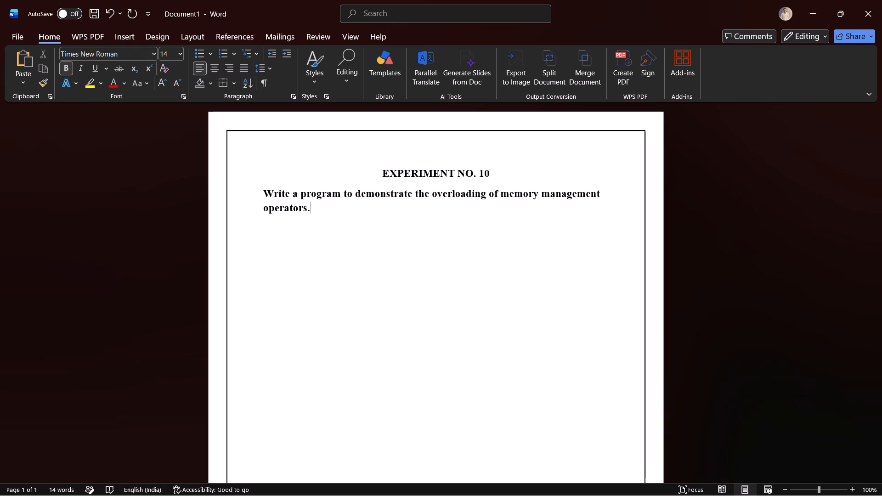
Set the problem statement paragraph's left indent to -0.7 cm and its right indent to -0.2 cm.
left_click(264, 194)
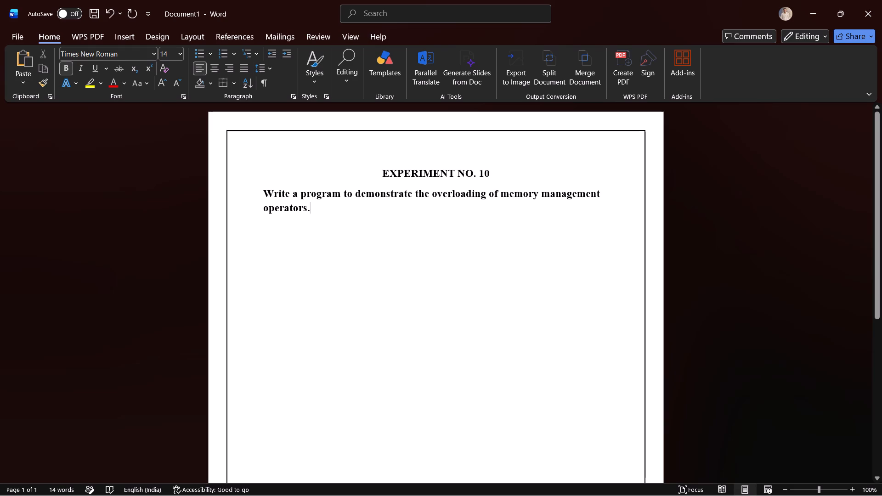
left_click(264, 194)
left_click(161, 40)
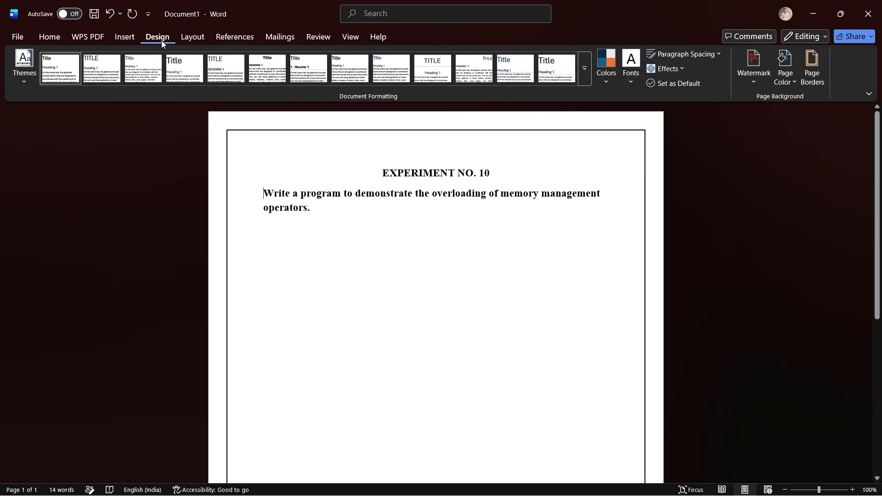
left_click(192, 41)
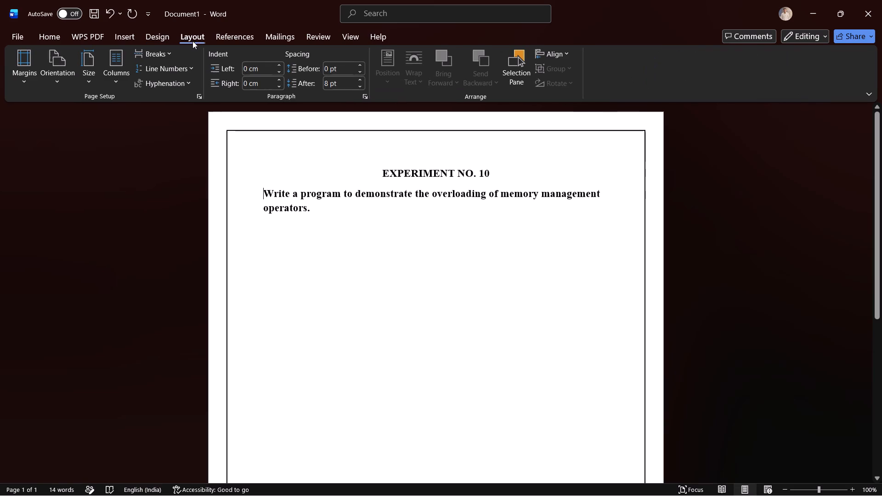
left_click(280, 73)
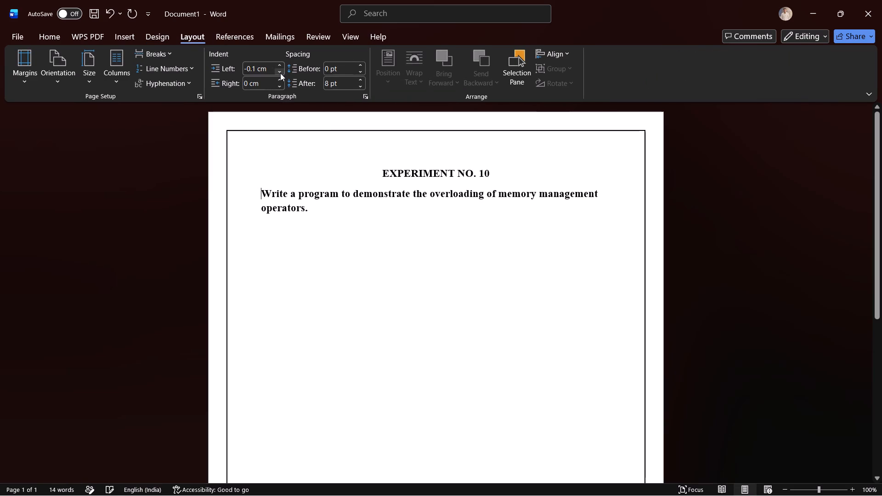
triple_click(280, 73)
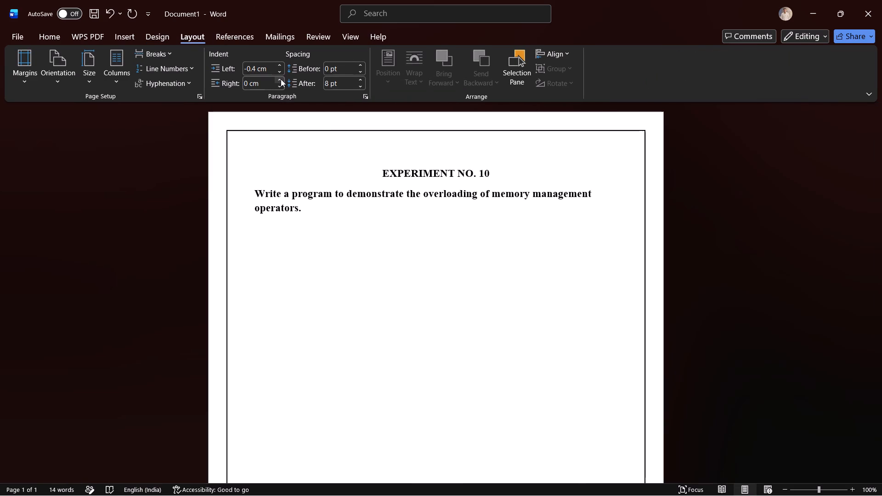
triple_click(281, 80)
triple_click(281, 80)
double_click(281, 80)
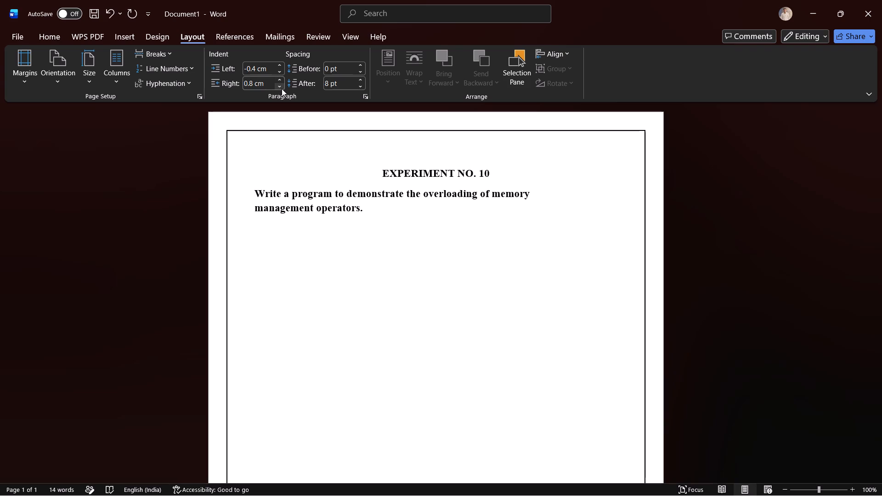
triple_click(282, 89)
left_click(282, 89)
triple_click(282, 89)
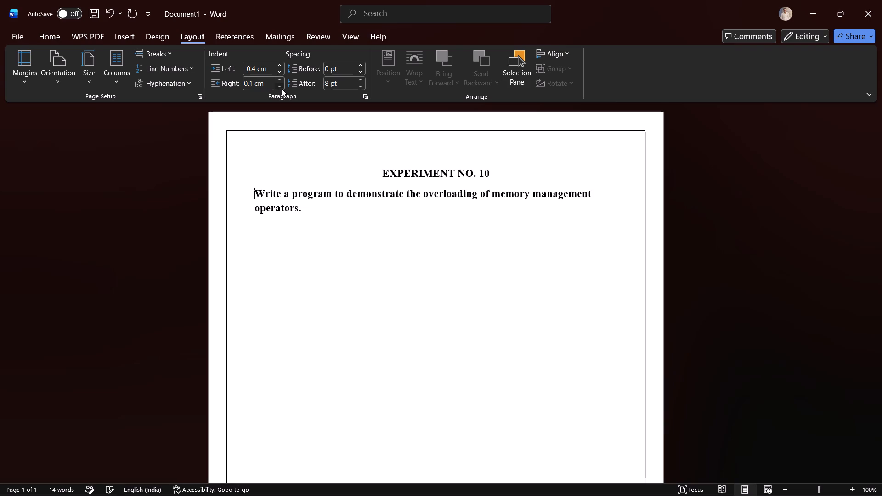
left_click(282, 89)
left_click(282, 89)
left_click(282, 89)
left_click(281, 71)
left_click(281, 71)
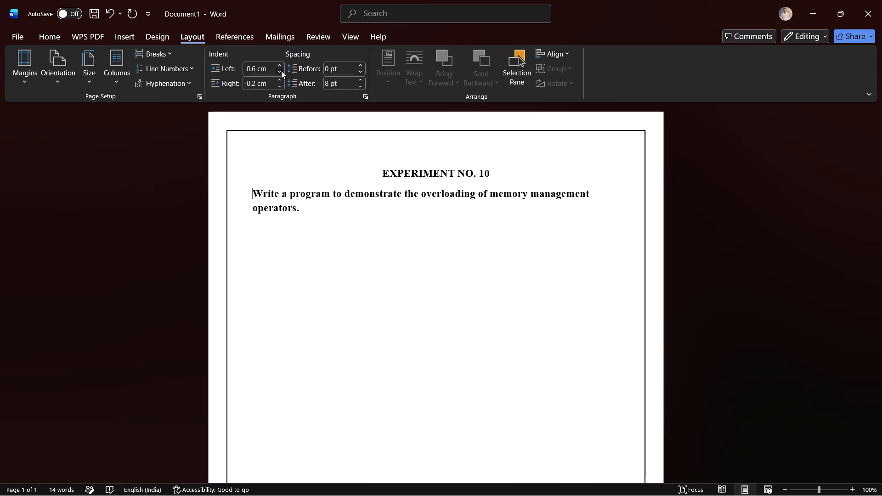
left_click(281, 71)
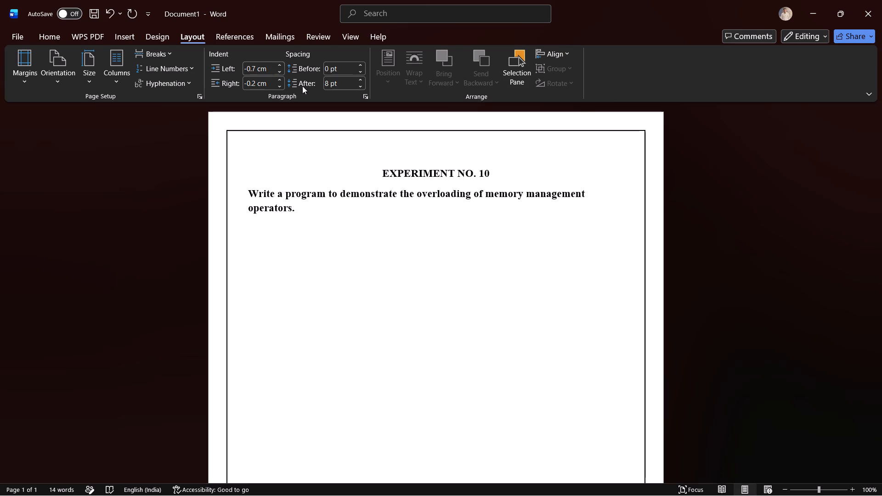
Start a new paragraph after the problem statement.
left_click(306, 212)
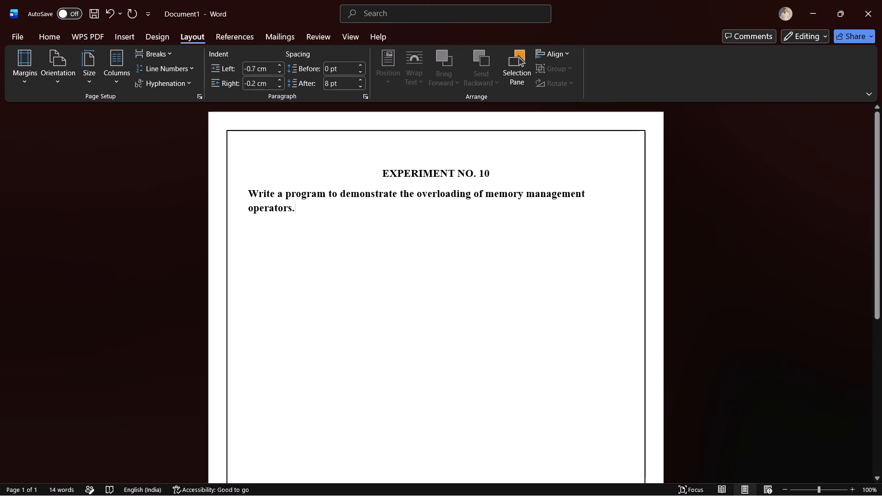
key("Return")
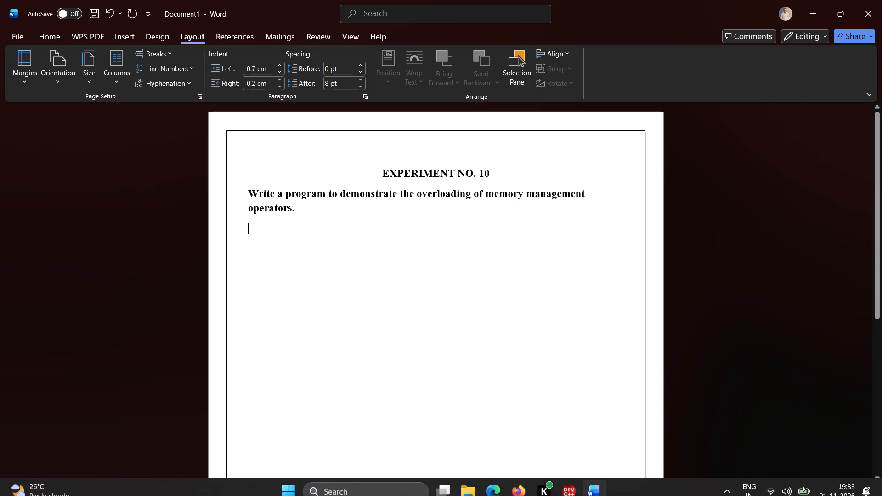
Switch to Dev-C++, copy the entire O10.cpp source code, and return to the Word document.
left_click(567, 490)
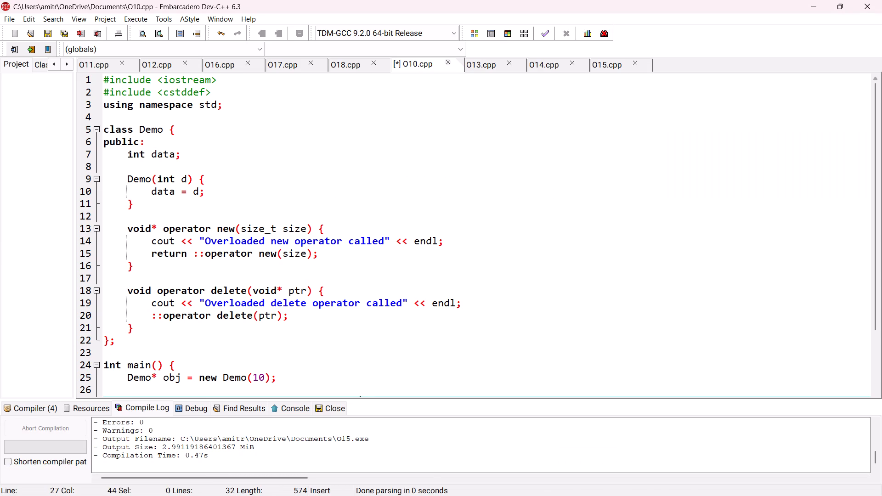
left_click(422, 184)
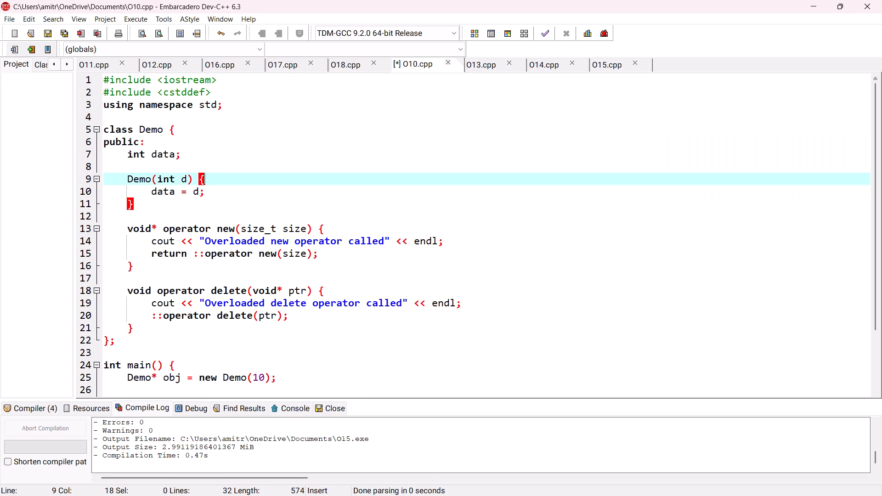
key("ctrl+a")
key("ctrl+c")
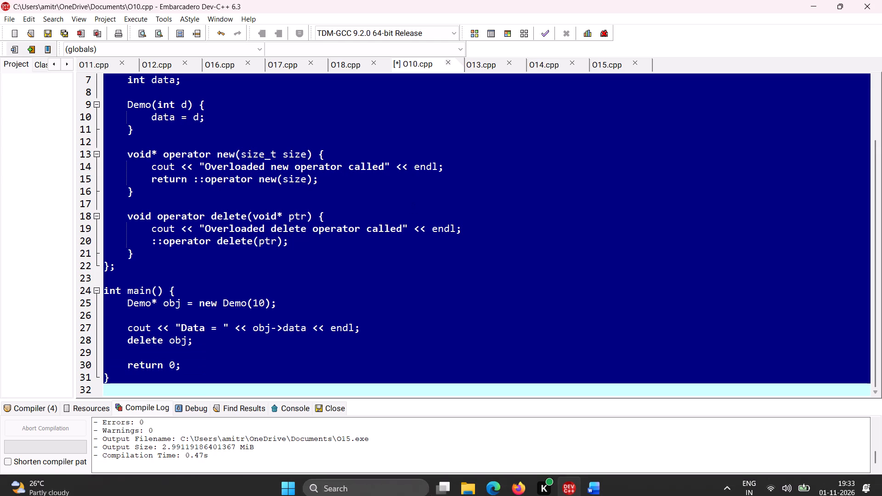
left_click(588, 483)
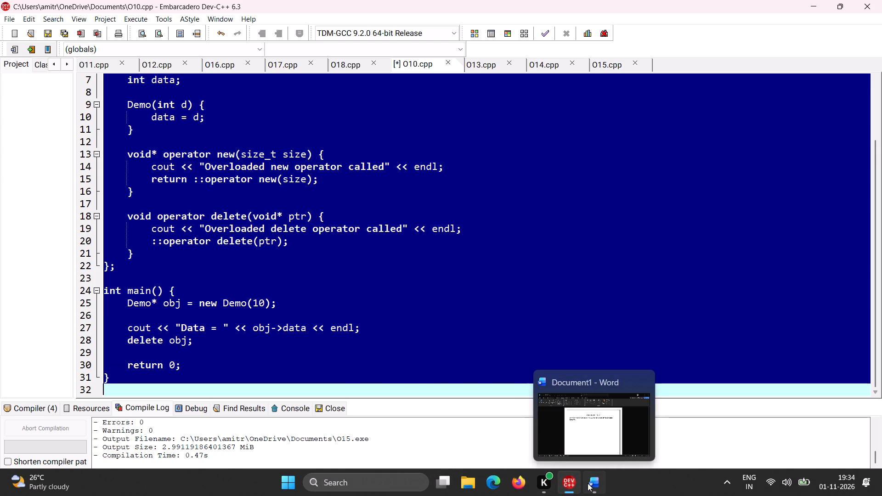
Paste the copied C++ source code below the problem statement.
key("ctrl+v")
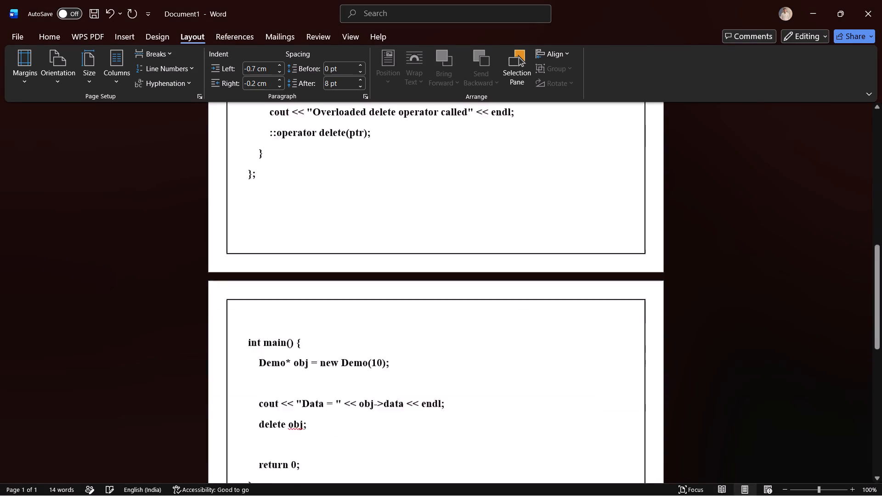
Remove bold from all the pasted source code, from the first #include line to the final brace, and set its font size to 12.
scroll(419, 316, "up", 6)
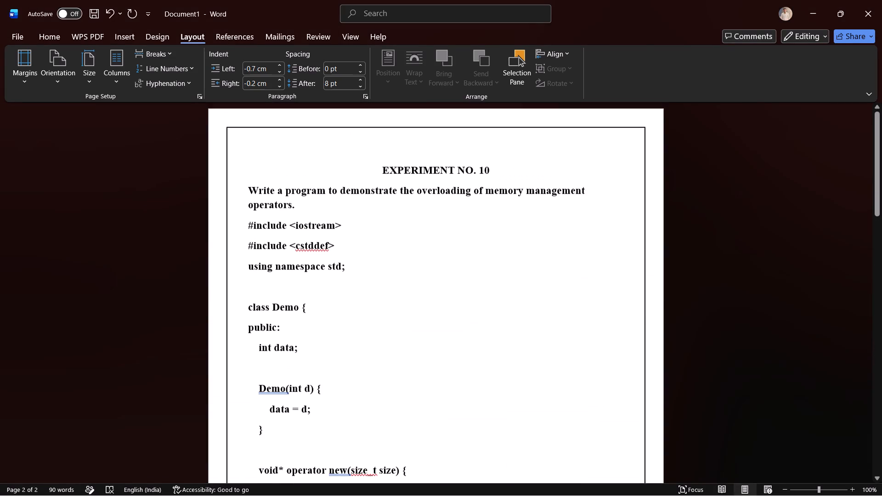
left_click_drag(248, 229, 301, 261)
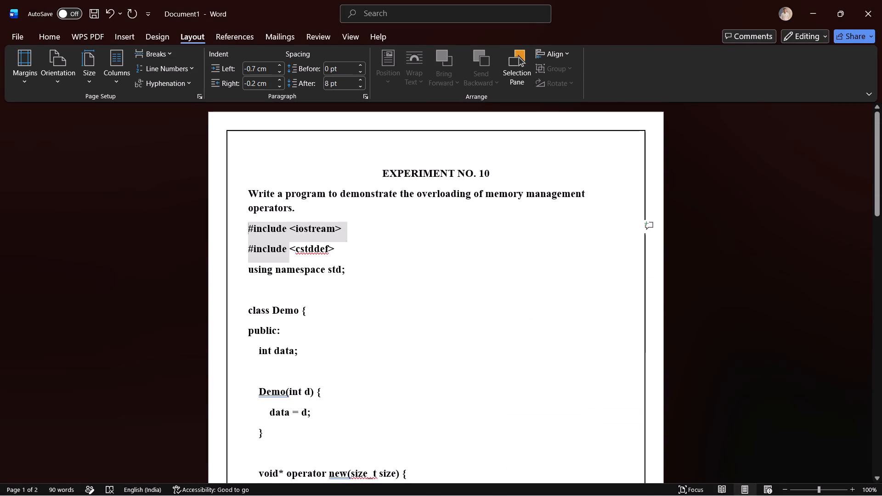
left_click_drag(301, 261, 402, 479)
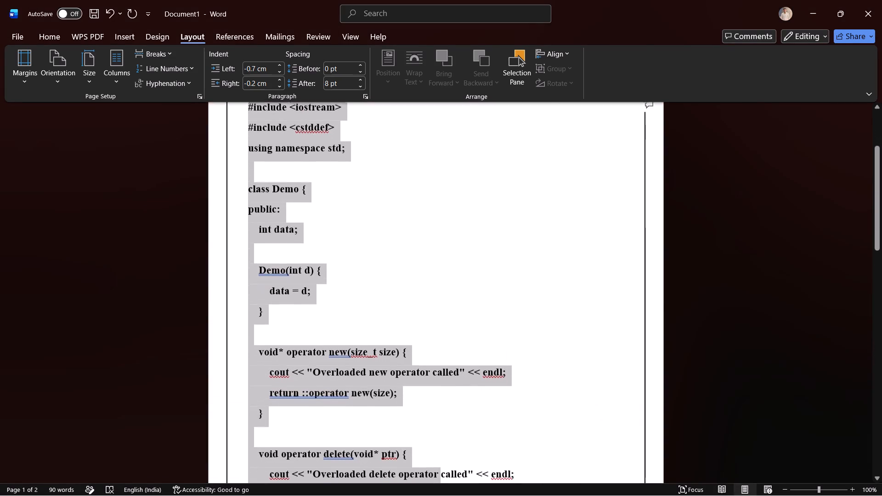
left_click_drag(402, 479, 339, 247)
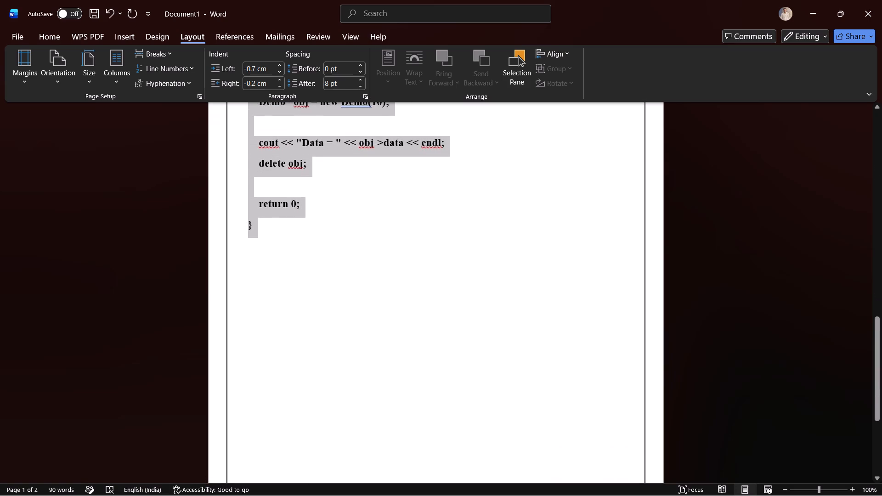
left_click_drag(339, 247, 319, 241)
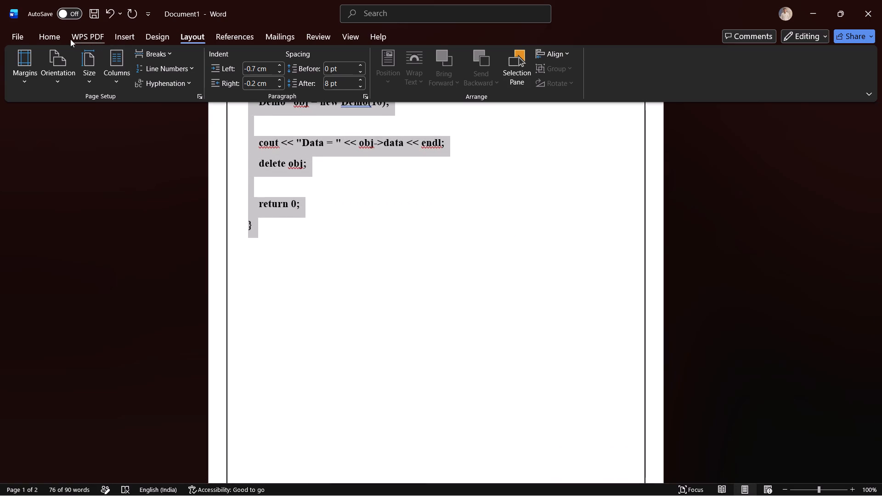
left_click(54, 38)
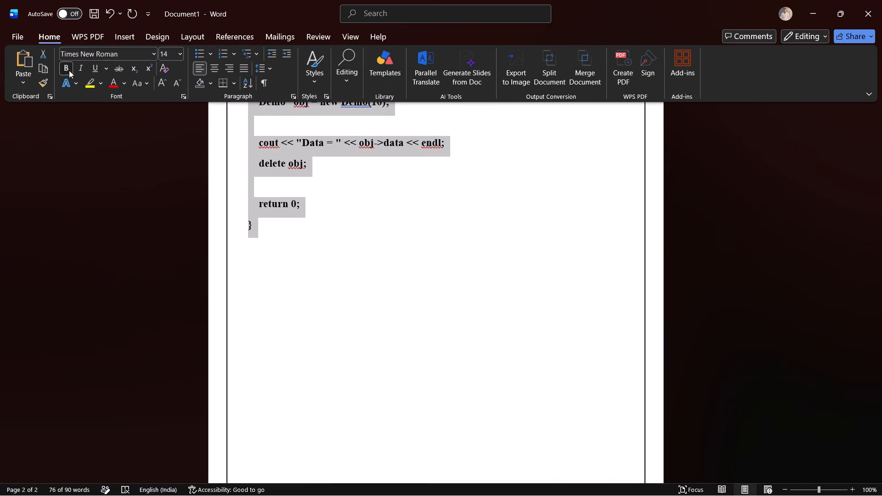
left_click(69, 70)
left_click(182, 55)
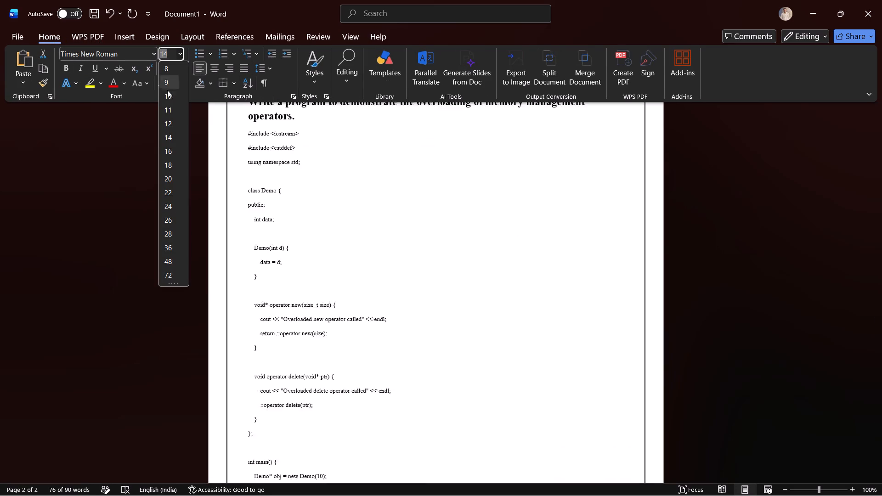
left_click(172, 121)
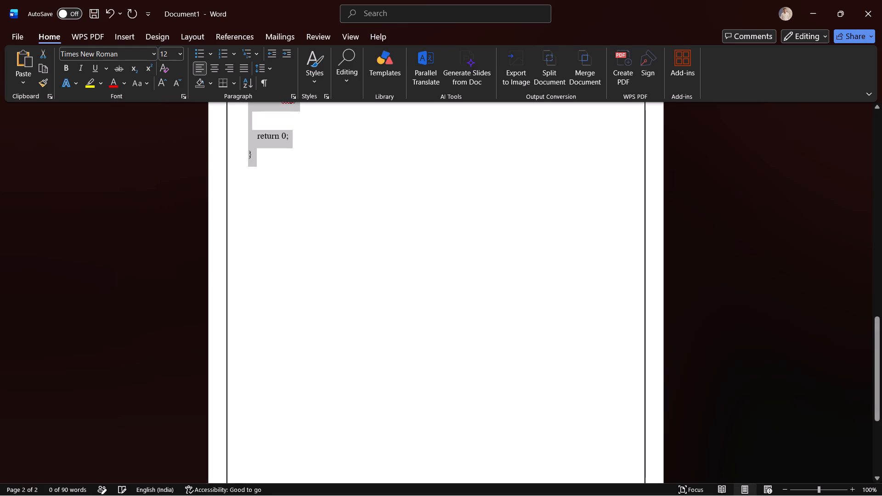
scroll(389, 178, "up", 4)
left_click(389, 178)
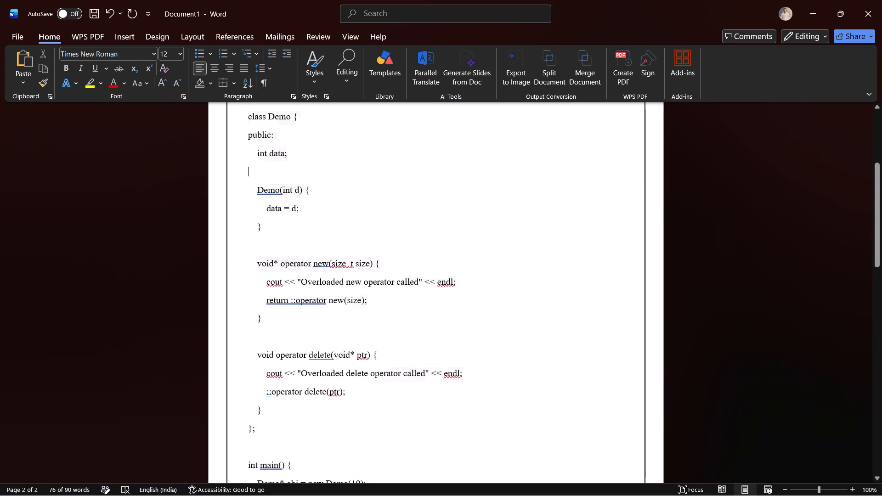
Add two new empty paragraphs after the closing brace of the main function.
scroll(389, 178, "right", 2)
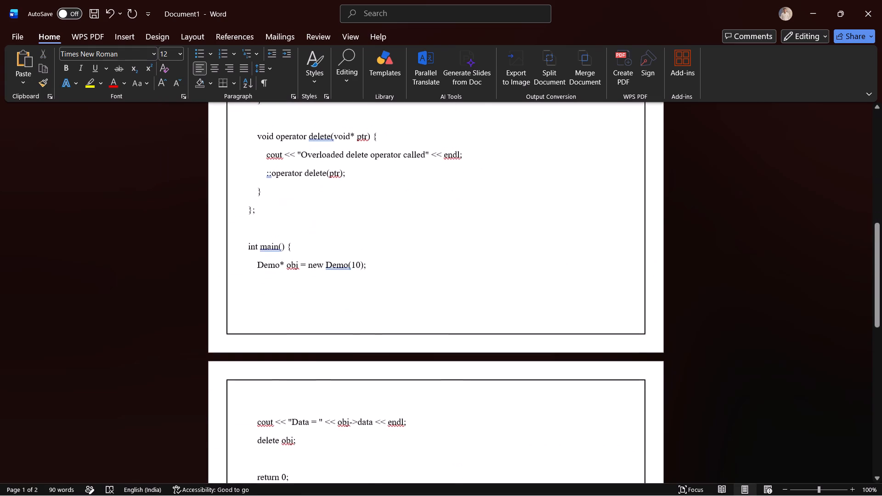
scroll(389, 178, "down", 4)
scroll(389, 178, "right", 1)
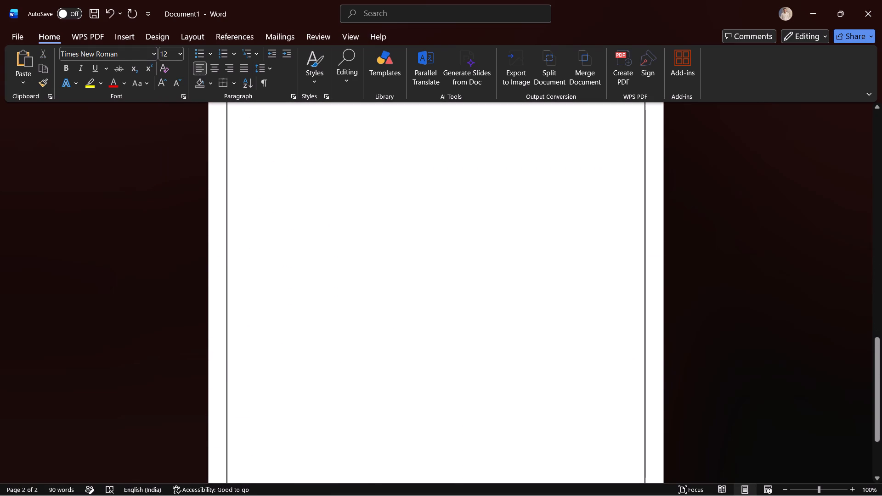
scroll(389, 178, "right", 1)
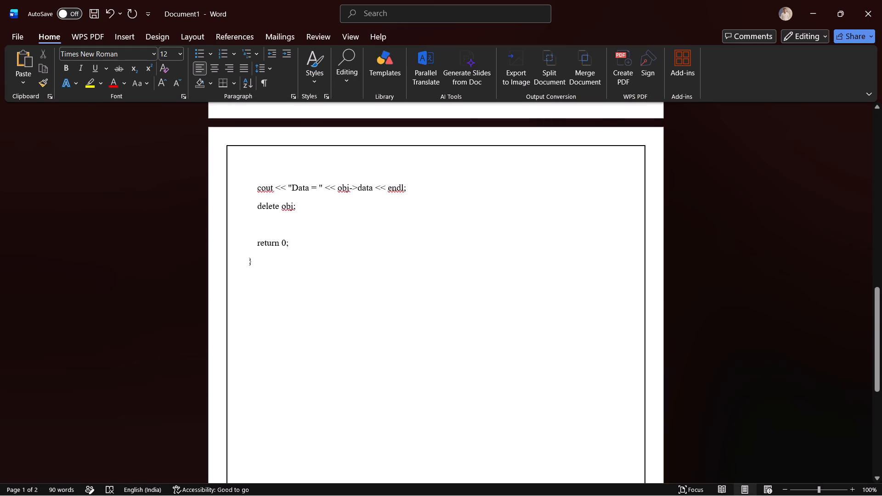
left_click(309, 260)
key("Return")
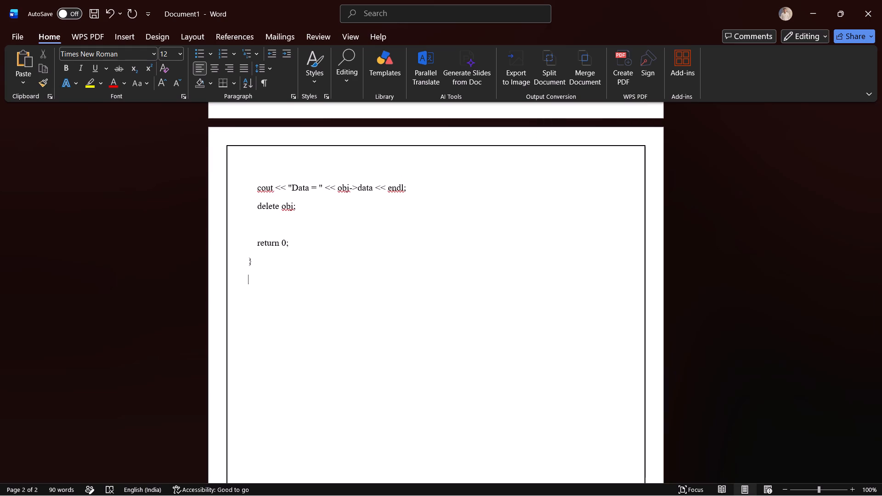
key("Return")
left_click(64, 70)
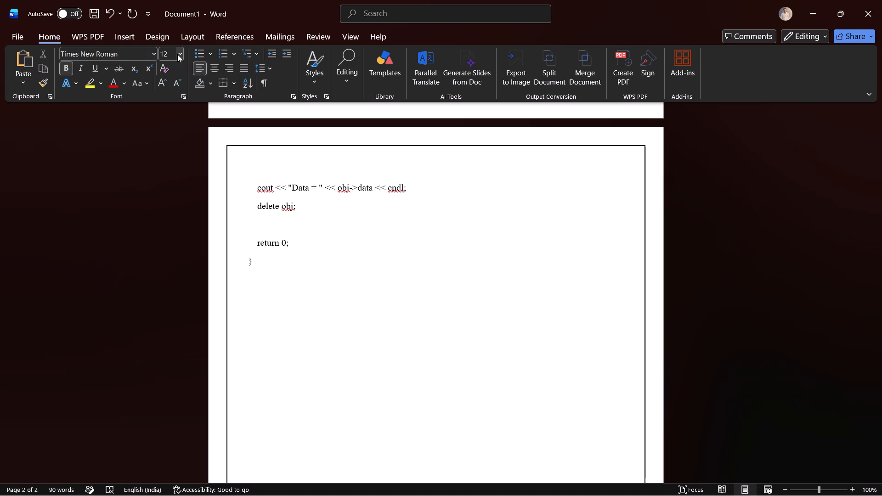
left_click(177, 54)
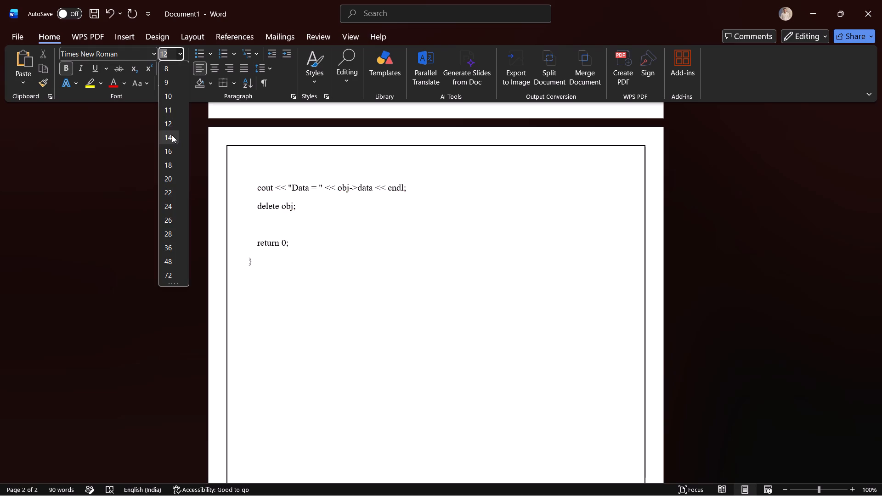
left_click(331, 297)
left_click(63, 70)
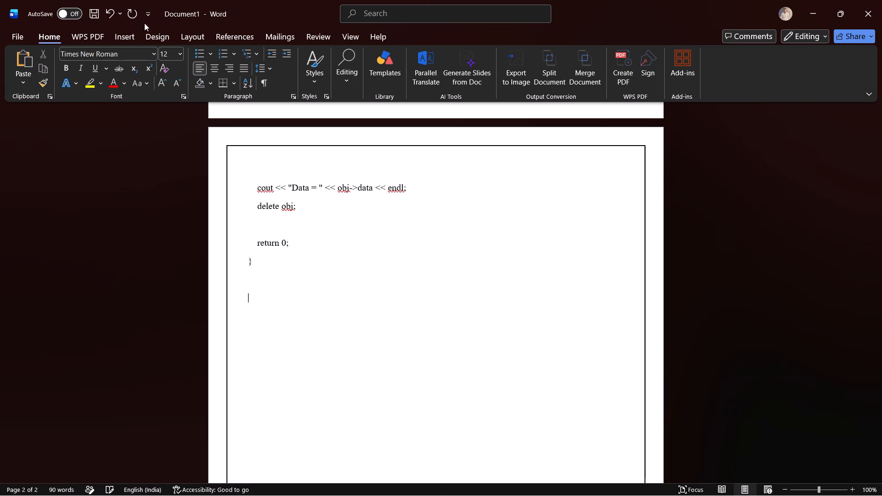
Insert the program output picture "Screenshot 2026-11-01 191945.png" from the Screenshots folder in the last paragraph below the code.
left_click(133, 35)
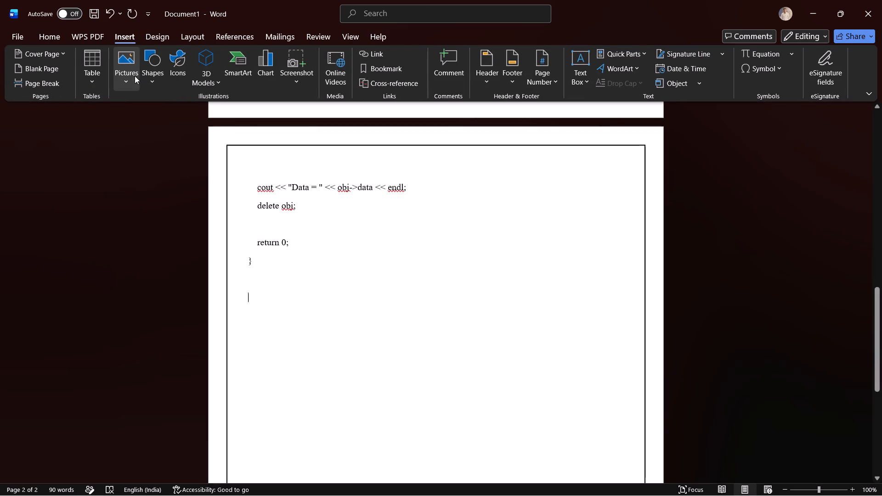
left_click(131, 81)
left_click(141, 116)
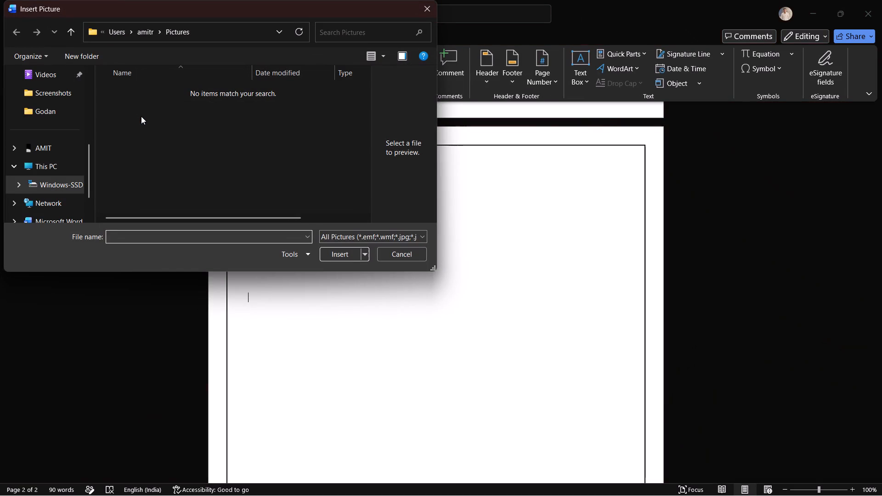
left_click(48, 152)
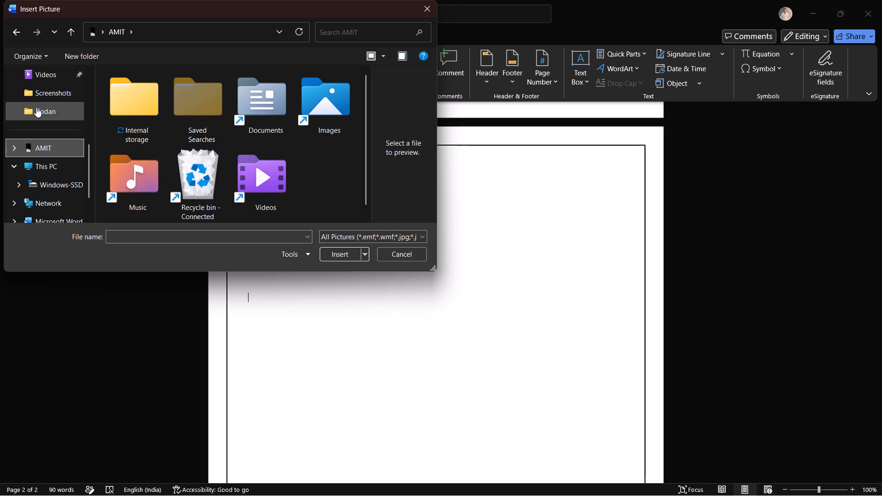
left_click(32, 90)
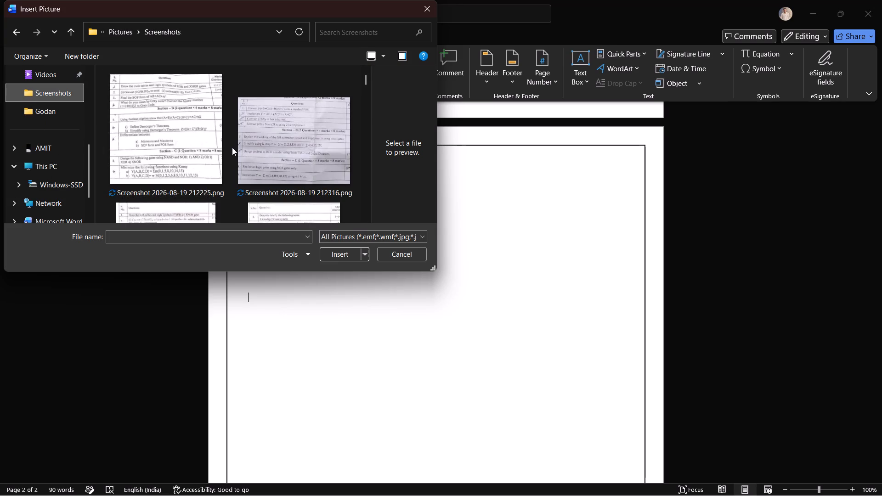
scroll(232, 147, "down", 4)
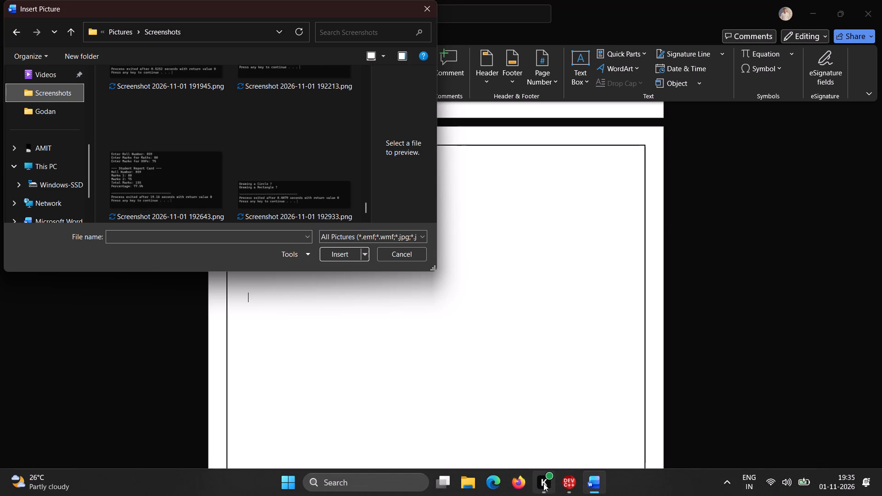
left_click(573, 479)
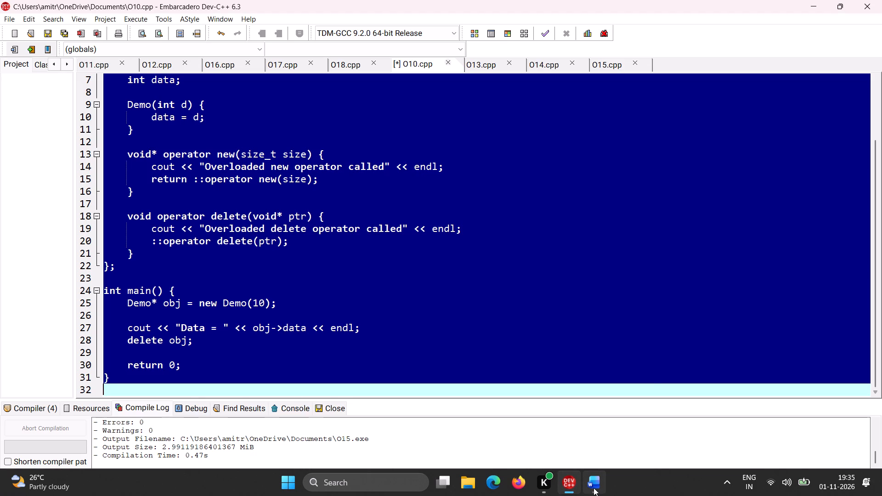
left_click(594, 488)
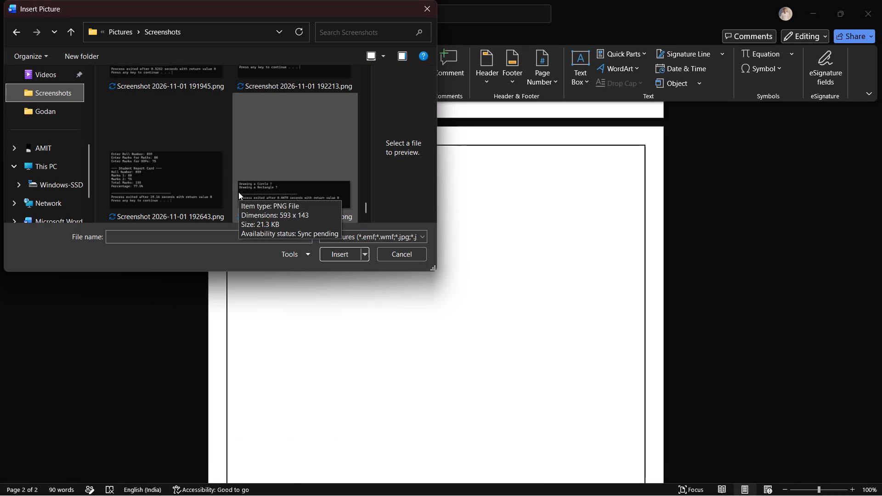
scroll(238, 192, "up", 1)
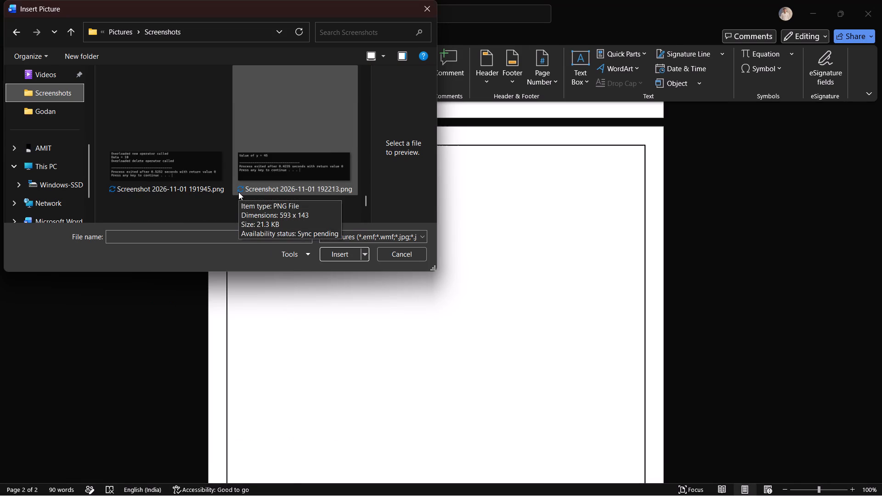
scroll(238, 192, "up", 2)
left_click(165, 148)
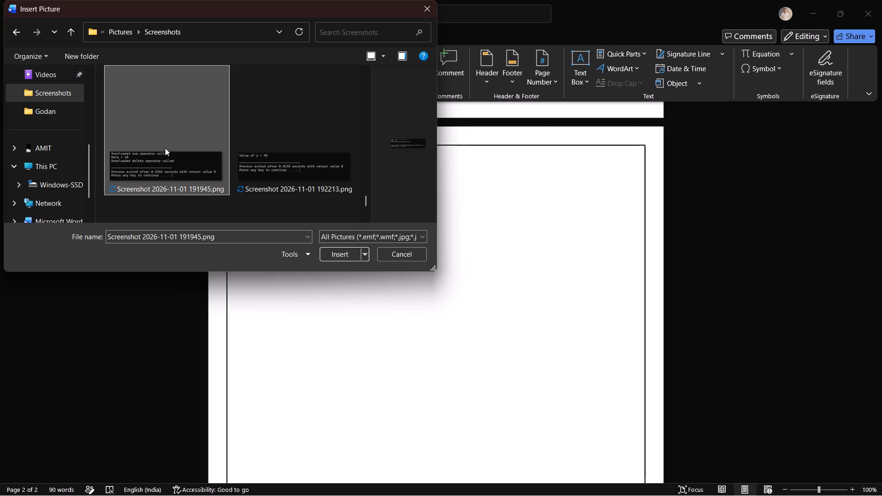
left_click(330, 256)
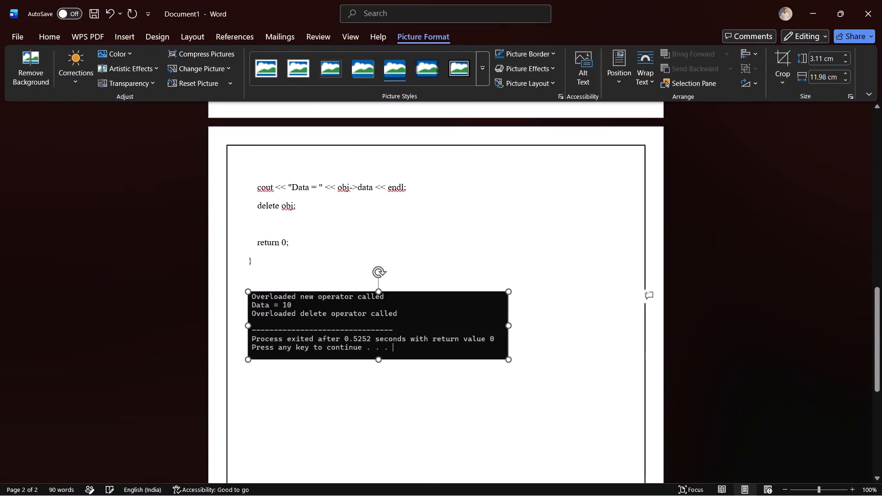
Enlarge the output screenshot to about 13.93 cm wide and 4.38 cm high, and deselect it.
left_click_drag(510, 327, 551, 331)
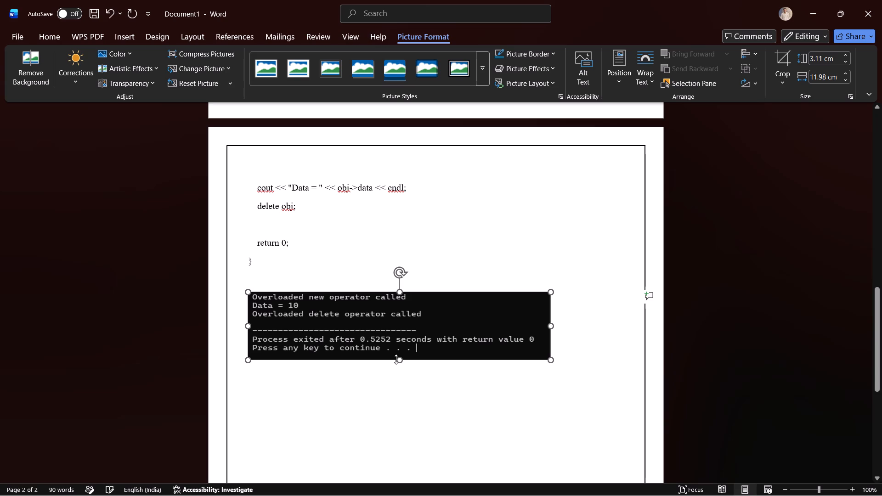
left_click_drag(401, 360, 403, 382)
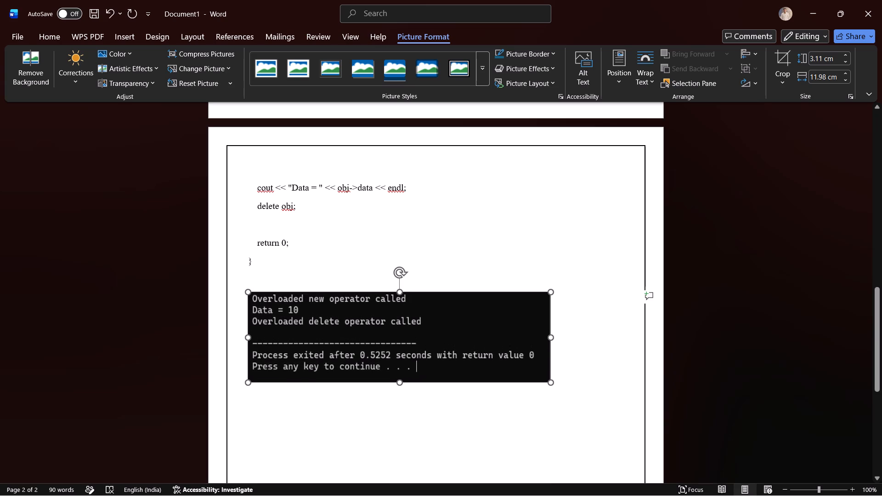
left_click_drag(403, 382, 404, 387)
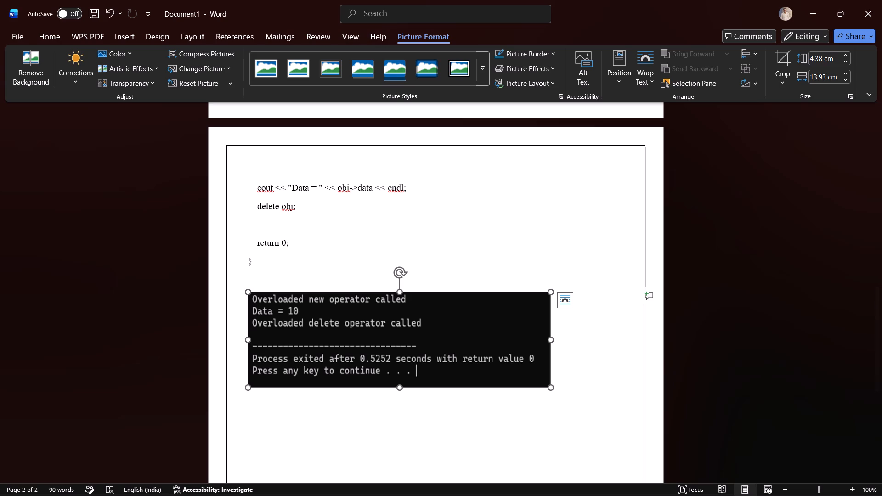
left_click(461, 276)
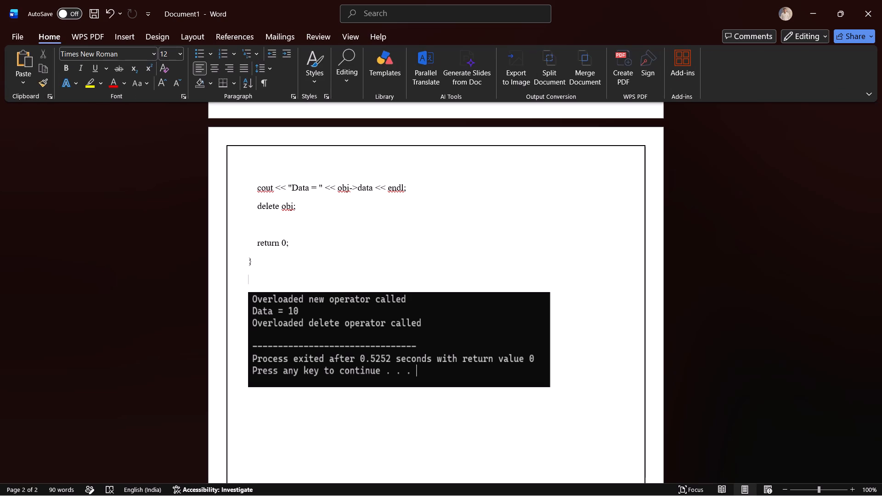
Add empty paragraphs below the output screenshot until the insertion point starts a new third page.
scroll(429, 254, "down", 3)
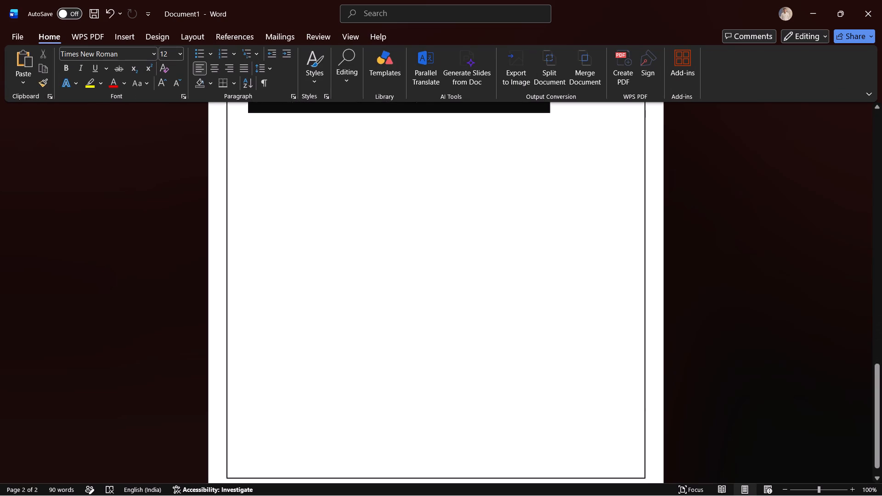
scroll(429, 254, "down", 2)
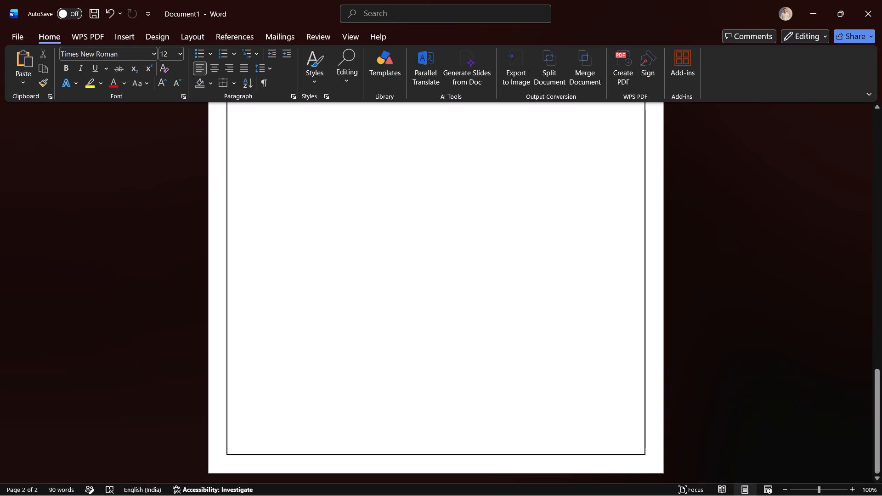
left_click(625, 432)
left_click(623, 434)
scroll(608, 434, "down", 3)
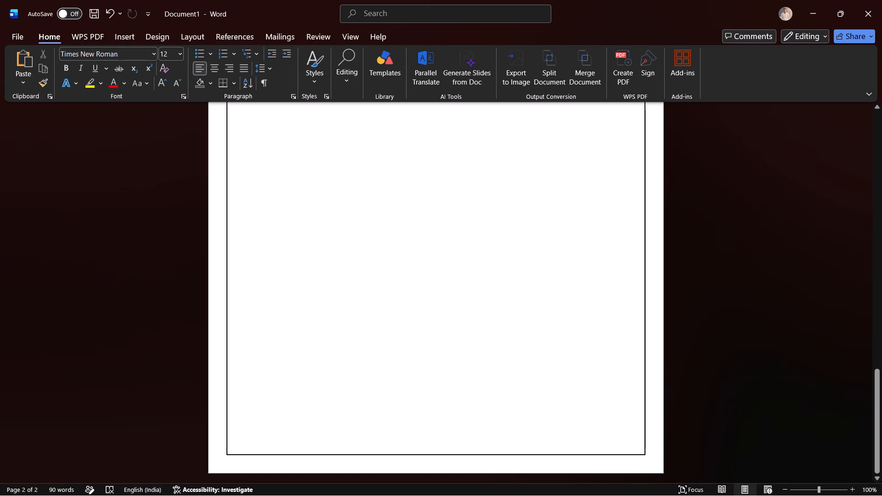
left_click(608, 434)
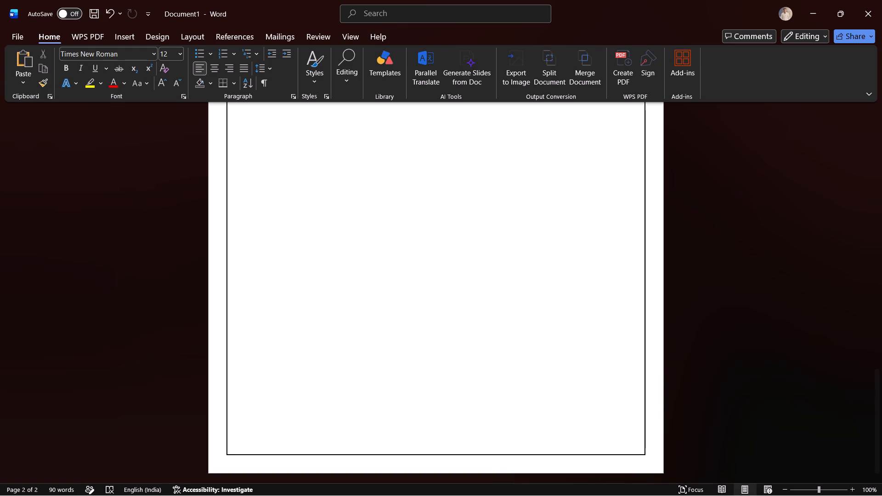
scroll(608, 434, "up", 6)
scroll(608, 434, "down", 4)
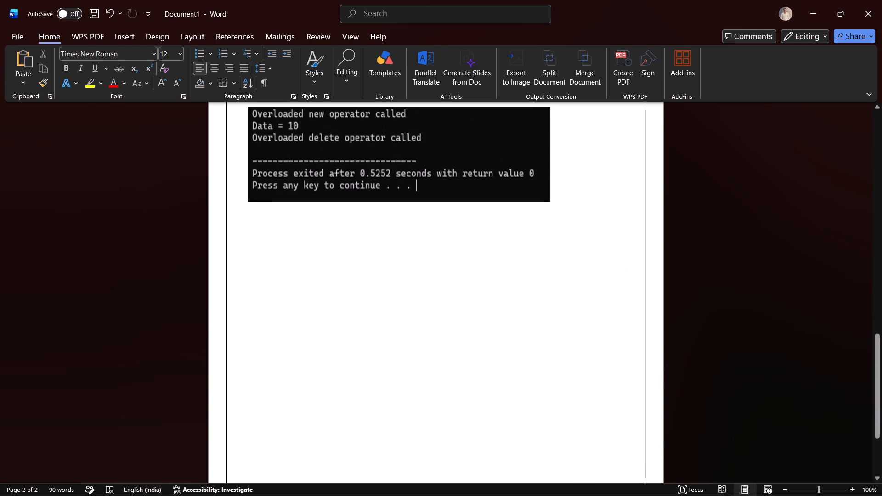
scroll(608, 434, "down", 1)
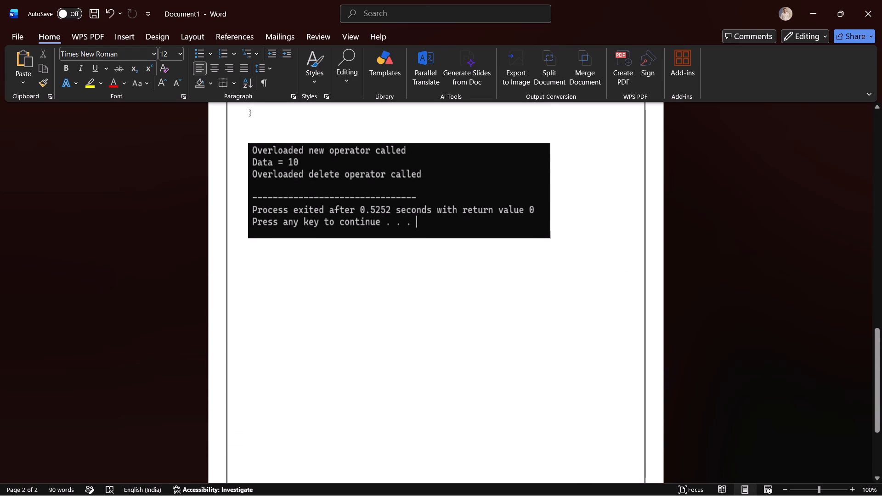
key("Return")
key("Return")
key("Return")
key("Return")
key("Return")
key("Return")
key("Return")
key("Return")
key("Return")
key("Return")
key("Return")
key("Return")
key("Return")
key("Return")
key("Return")
key("Return")
key("Return")
key("Return")
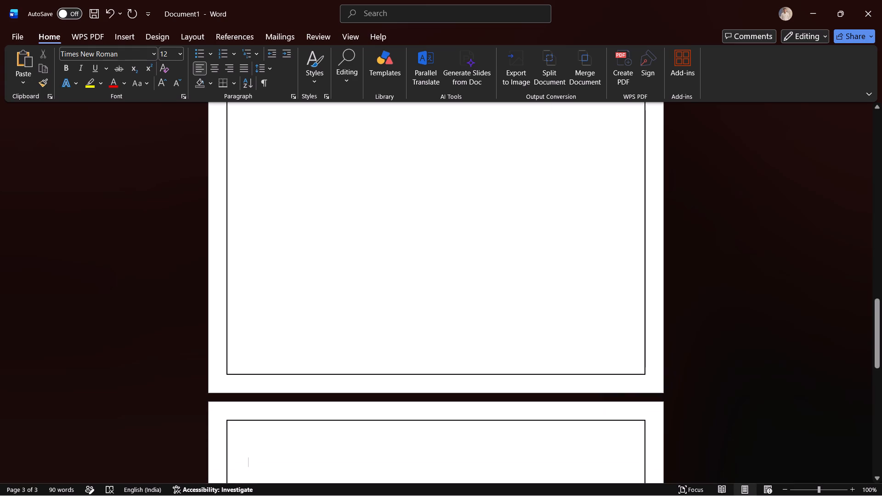
scroll(560, 249, "right", 1)
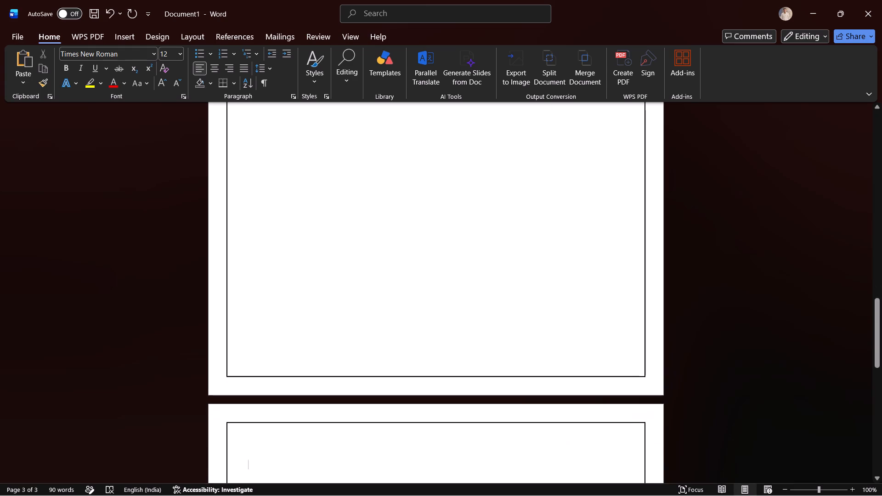
key("BackSpace")
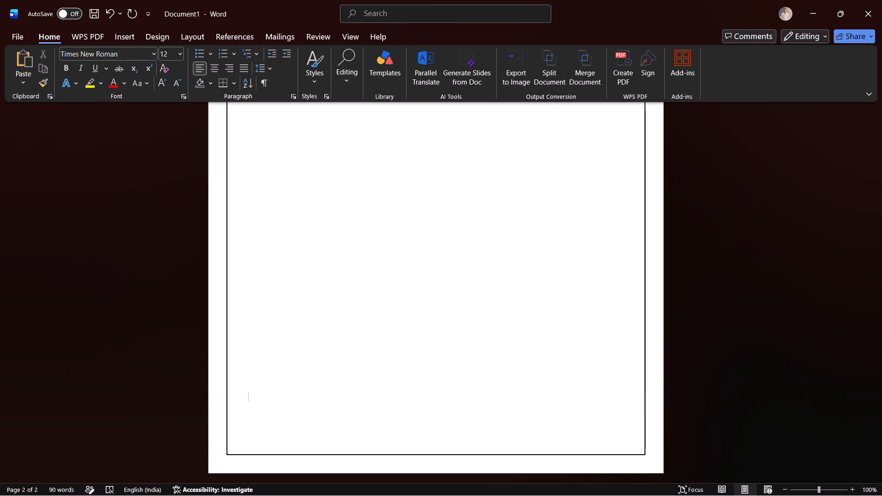
key("Return")
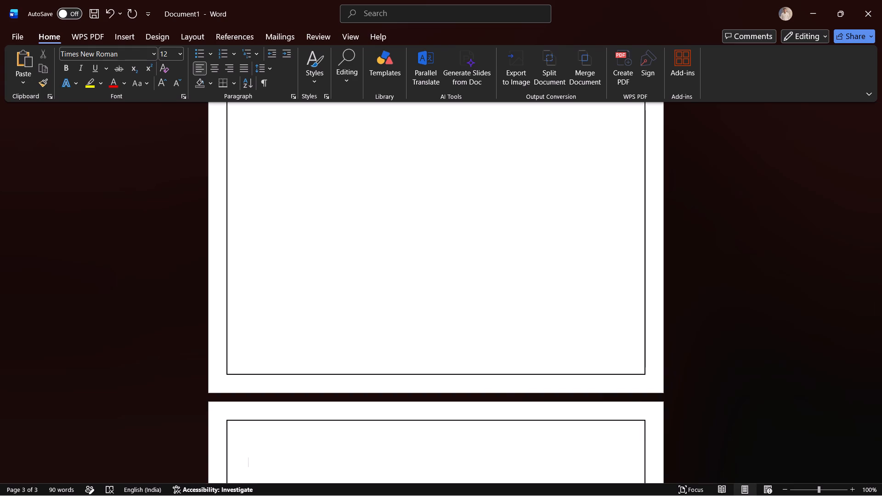
Copy the heading "EXPERIMENT NO. 10" from the first page to the top of page three and change its number to 11.
scroll(594, 231, "up", 10)
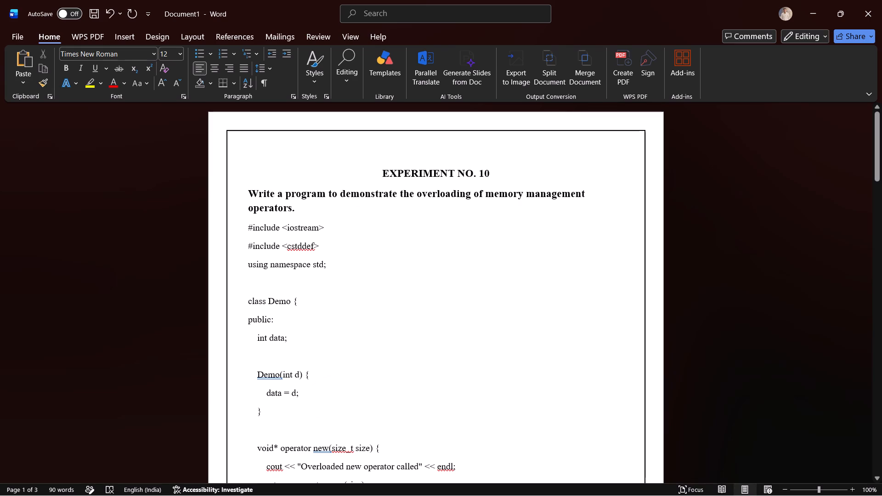
left_click_drag(383, 168, 507, 169)
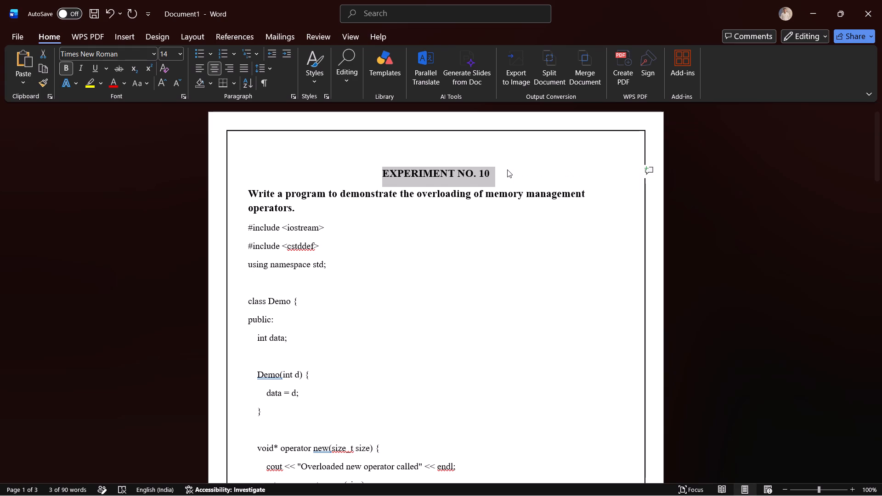
key("ctrl+c")
scroll(541, 264, "down", 4)
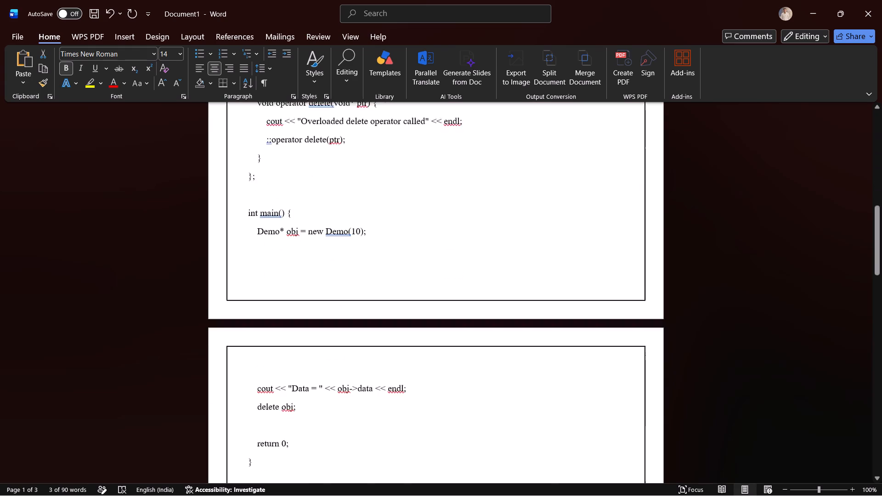
scroll(541, 264, "down", 6)
scroll(483, 199, "up", 1)
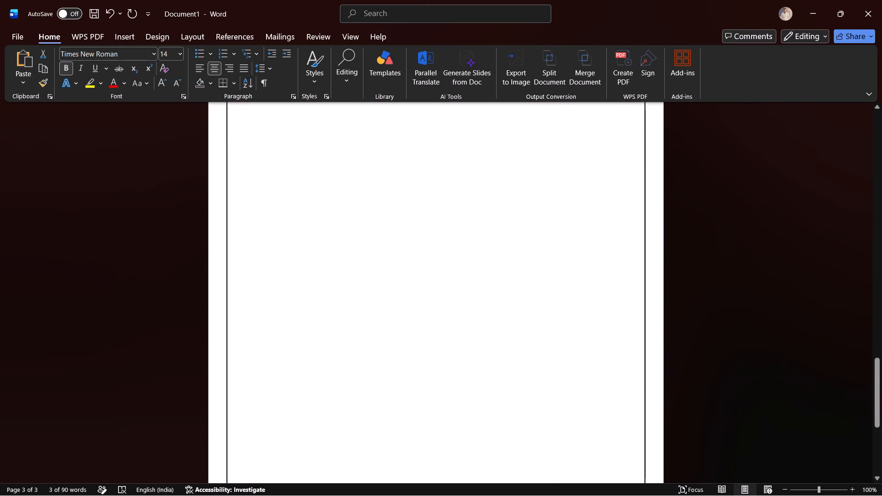
scroll(483, 199, "up", 1)
left_click(413, 203)
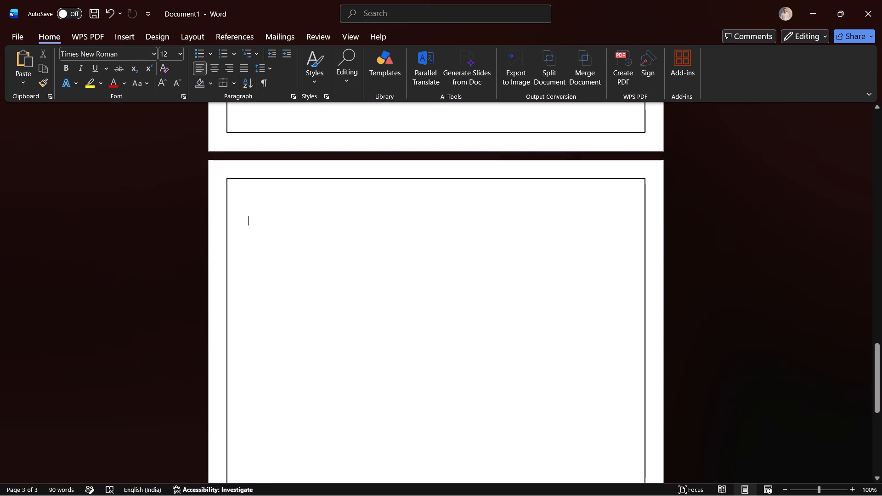
key("ctrl+v")
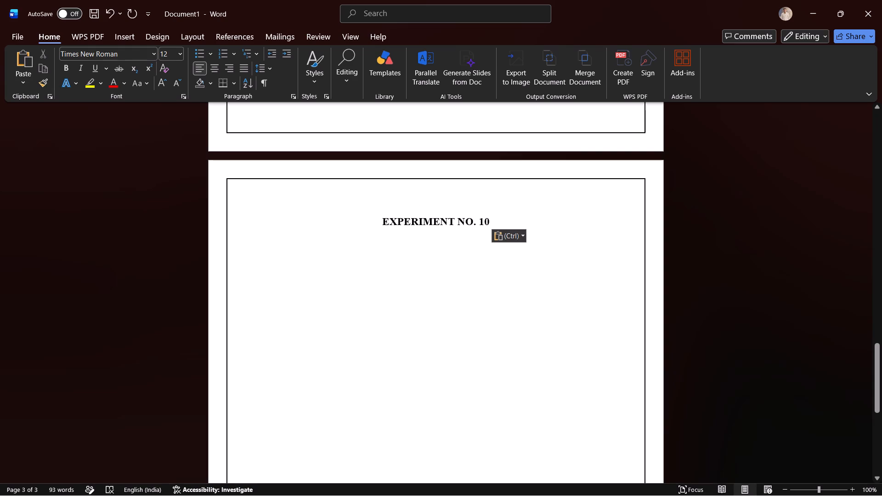
left_click(488, 222)
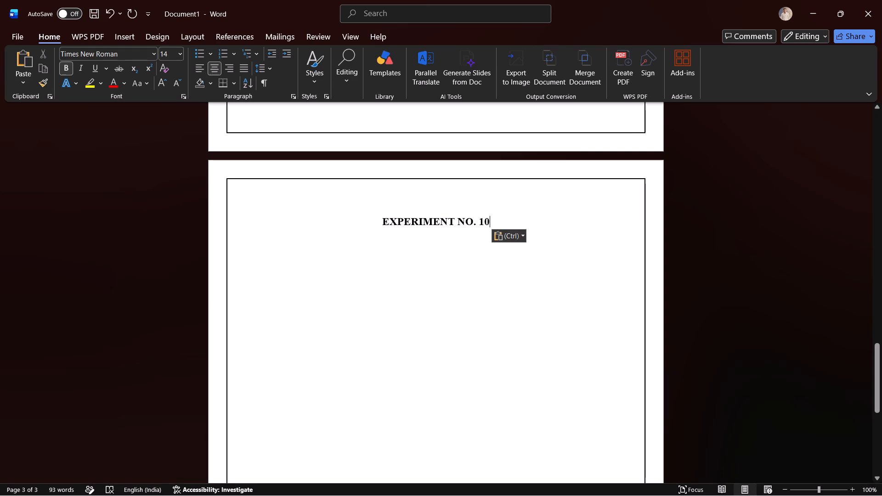
key("BackSpace")
key("1")
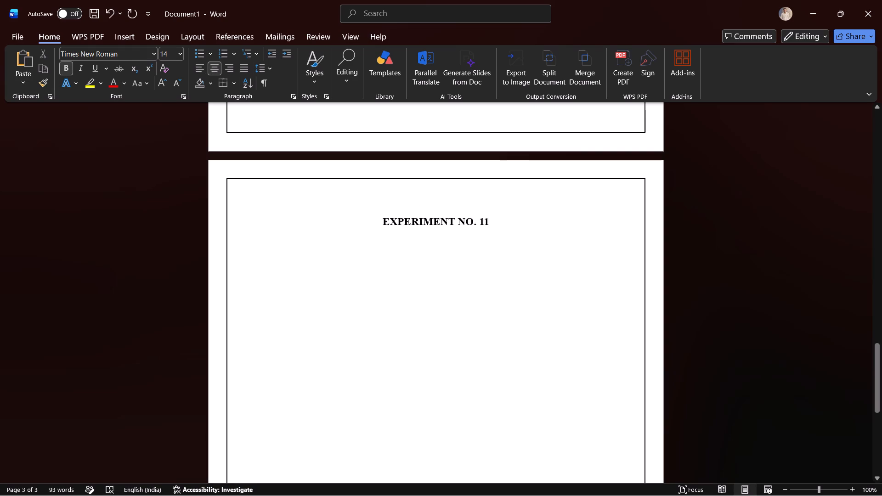
Below the new heading, paste the problem statement "Write a program to demonstrate the typecasting of basic type to class type." in bold, size 14.
left_click(499, 245)
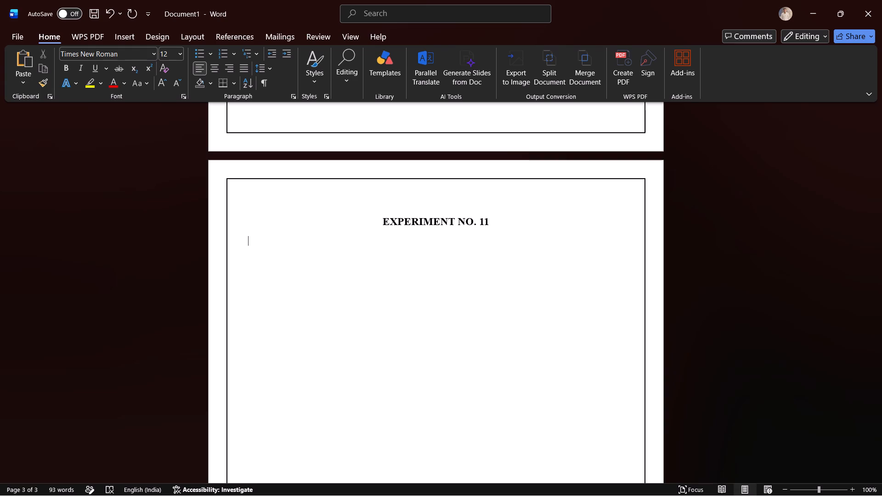
left_click(66, 72)
left_click(181, 55)
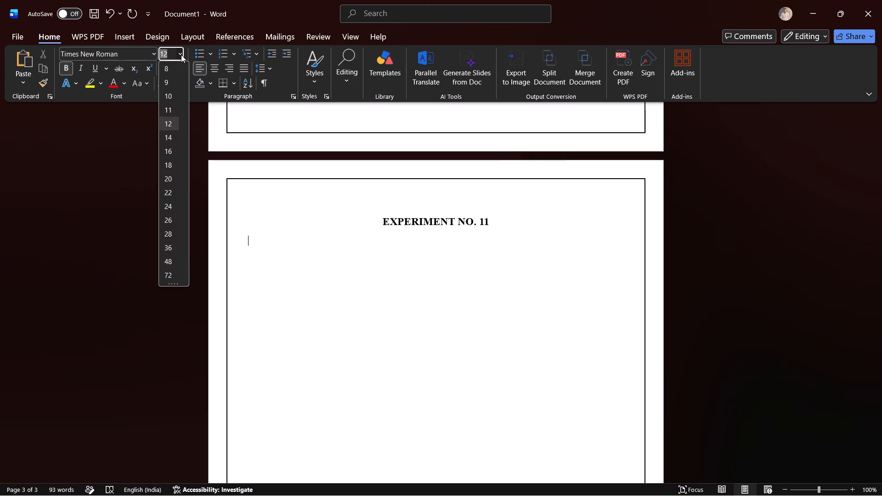
left_click(169, 138)
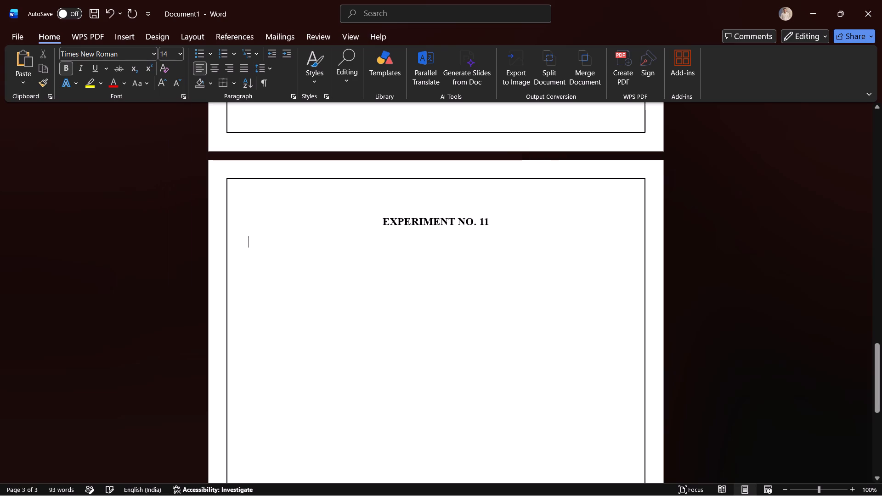
key("ctrl+v")
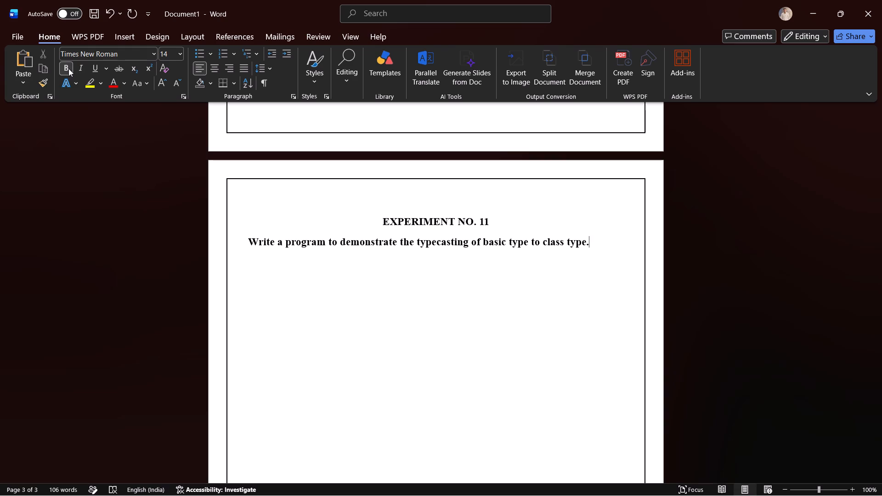
Copy all the source code of O11.cpp from Dev-C++ and paste it into Word below the problem statement, at size 12 without bold.
left_click(181, 55)
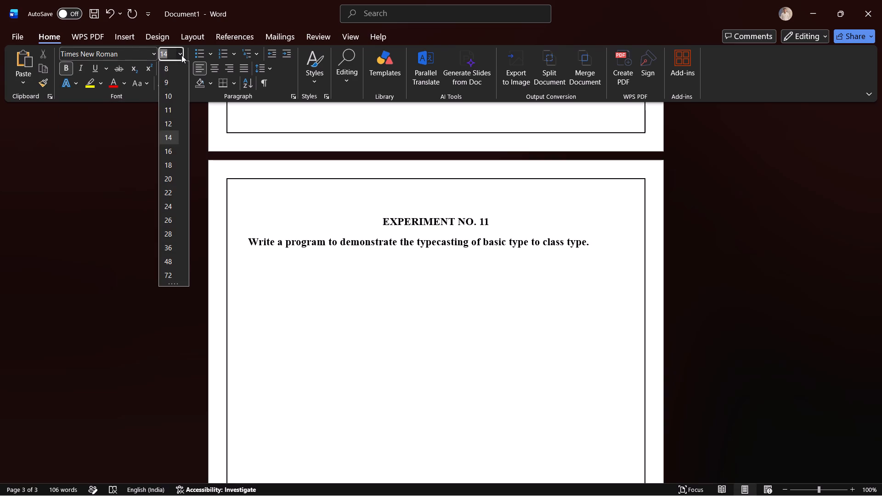
left_click(169, 127)
left_click(68, 68)
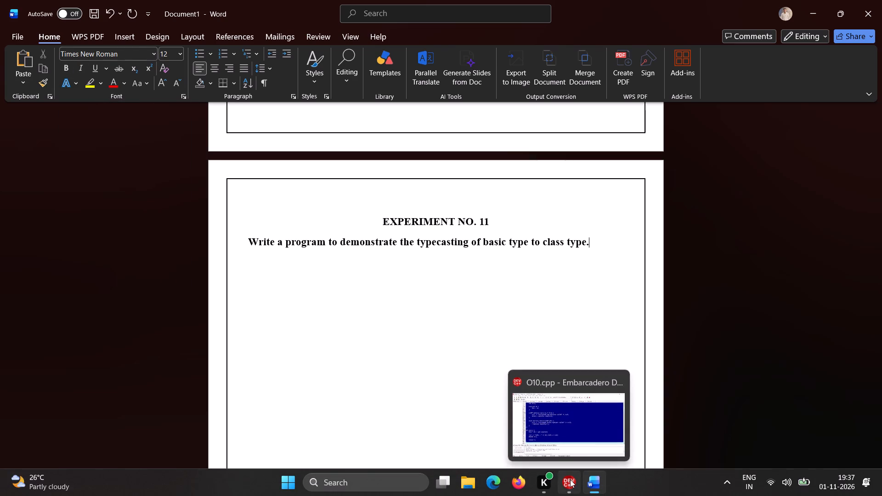
left_click(570, 479)
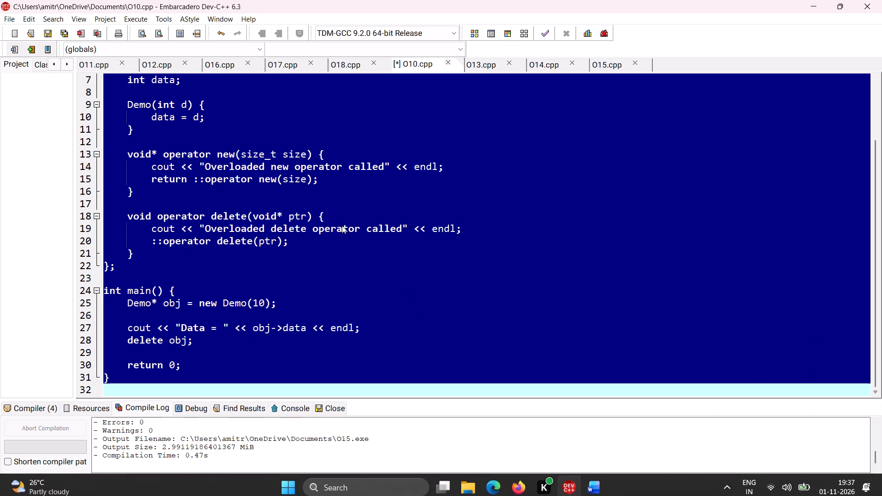
left_click(99, 64)
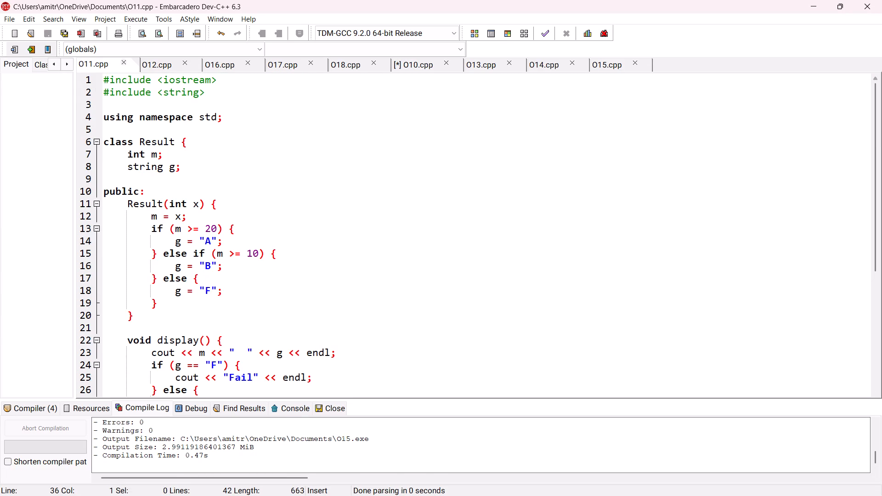
key("ctrl+a")
key("ctrl+c")
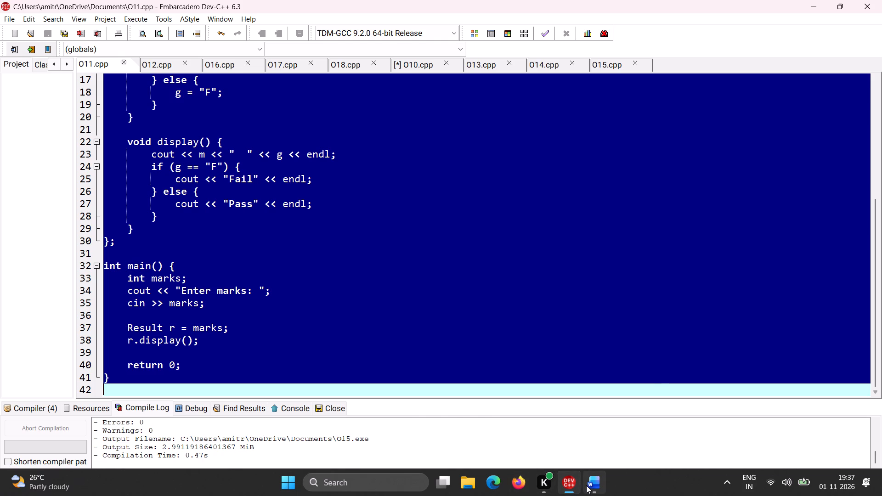
left_click(586, 485)
left_click(354, 295)
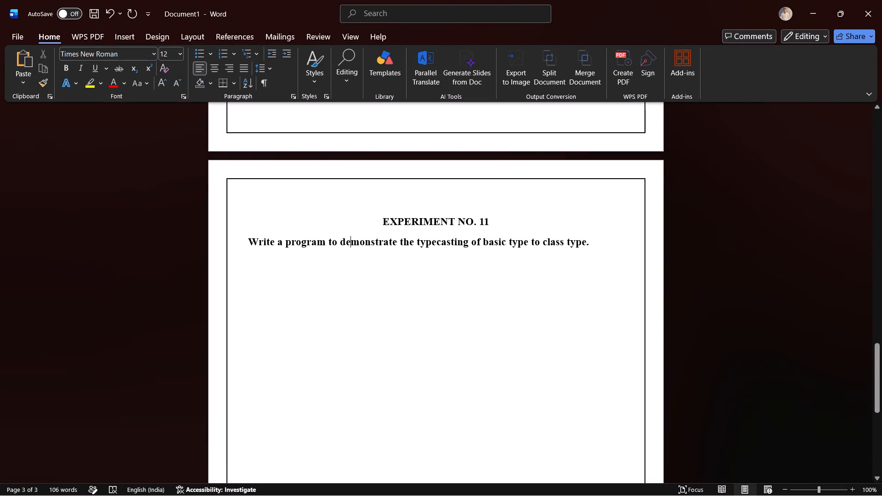
left_click(602, 245)
key("Return")
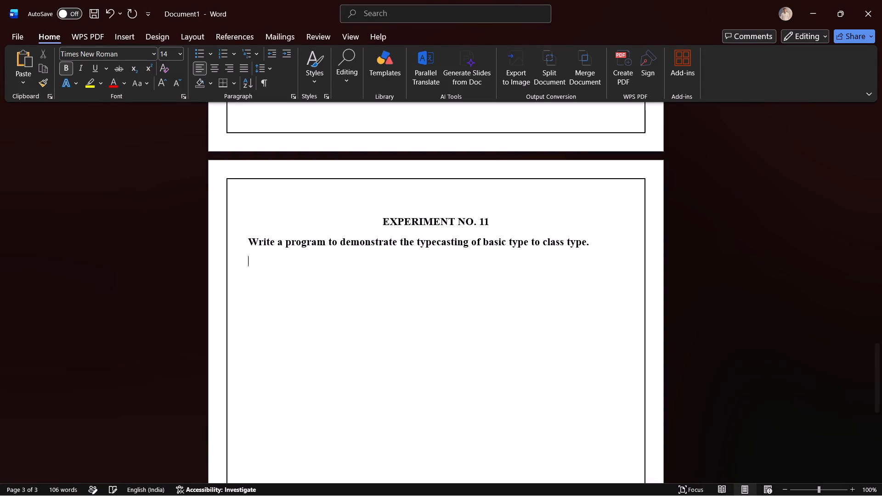
key("ctrl+v")
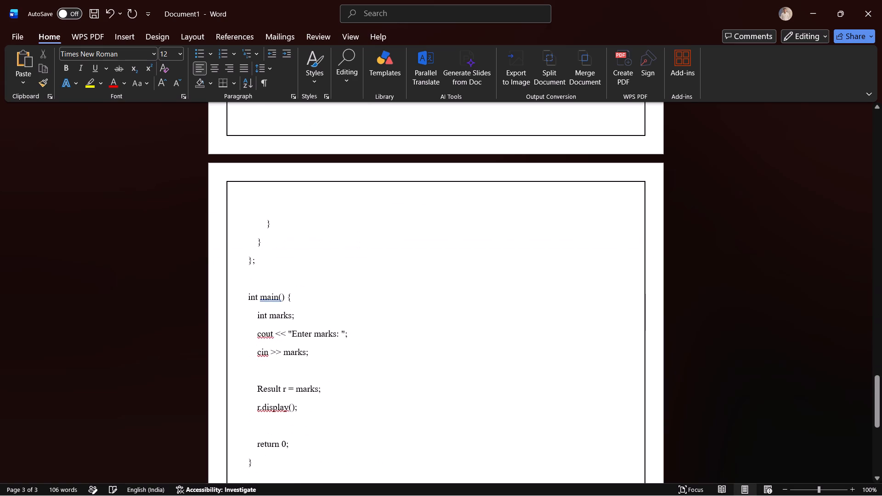
Add a new empty paragraph after the closing brace of the main function in the Experiment 11 code.
scroll(602, 245, "down", 2)
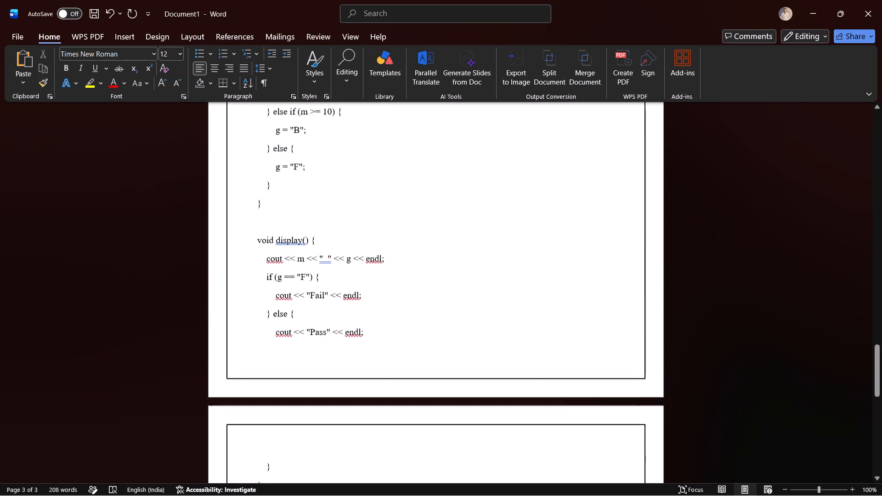
scroll(602, 245, "down", 2)
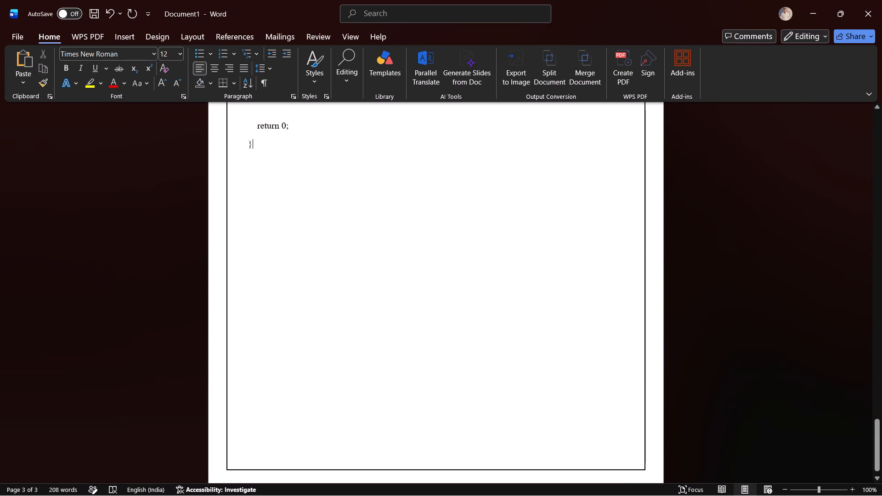
key("Return")
Insert the picture "Screenshot 2026-11-01 184741.png" from this device below the Experiment 11 code.
left_click(132, 35)
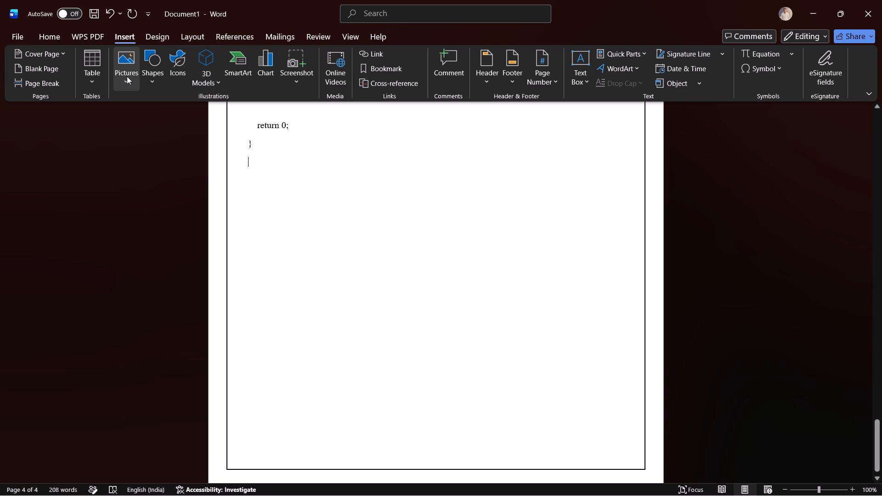
left_click(127, 76)
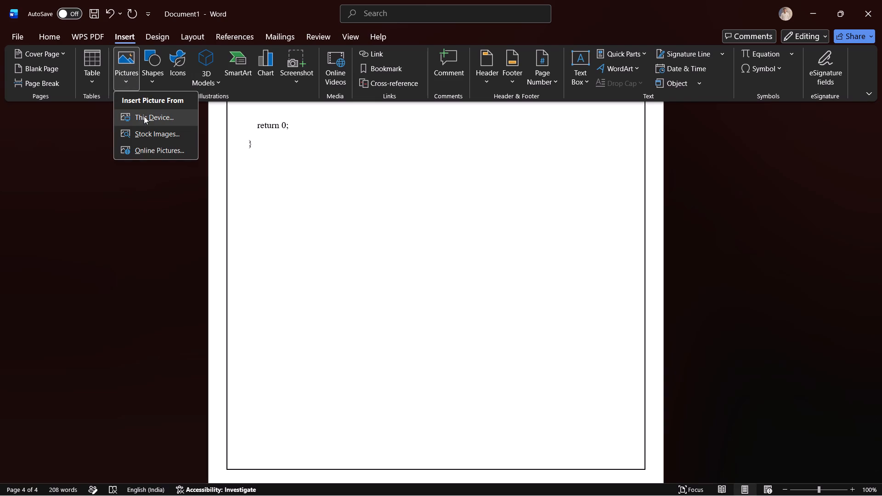
left_click(144, 118)
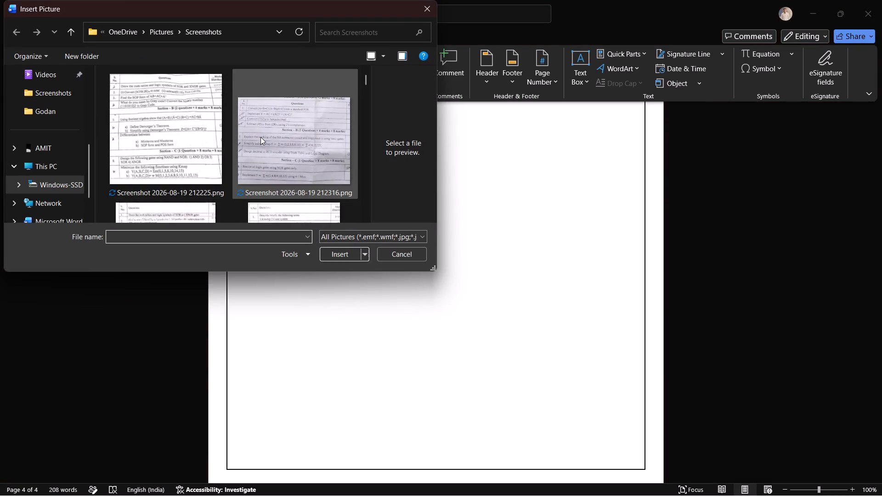
scroll(260, 137, "down", 3)
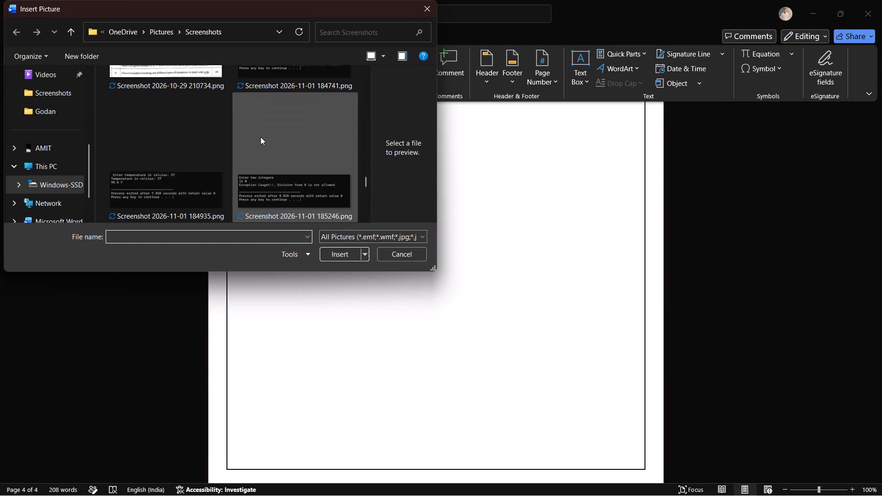
scroll(260, 137, "down", 3)
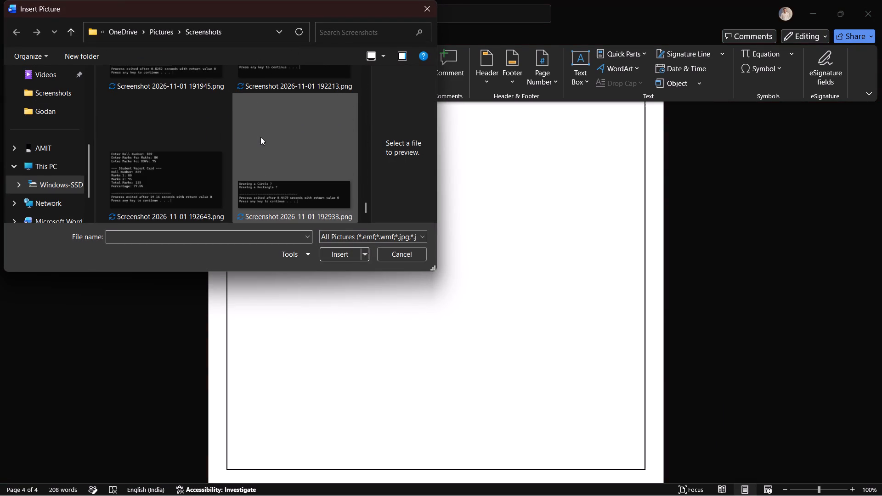
scroll(260, 137, "up", 1)
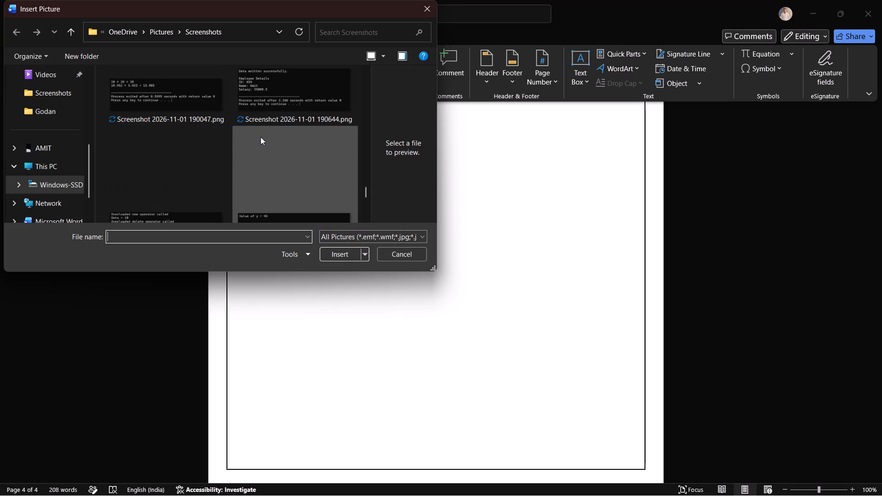
scroll(260, 137, "up", 1)
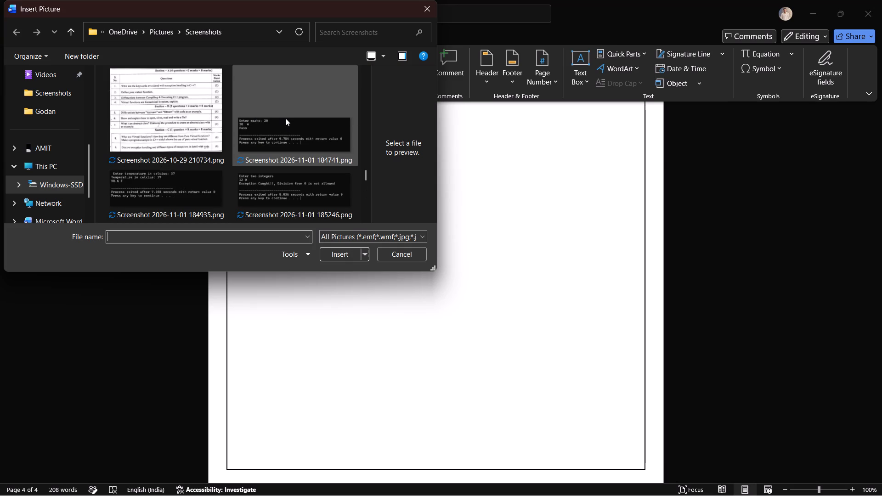
left_click(286, 119)
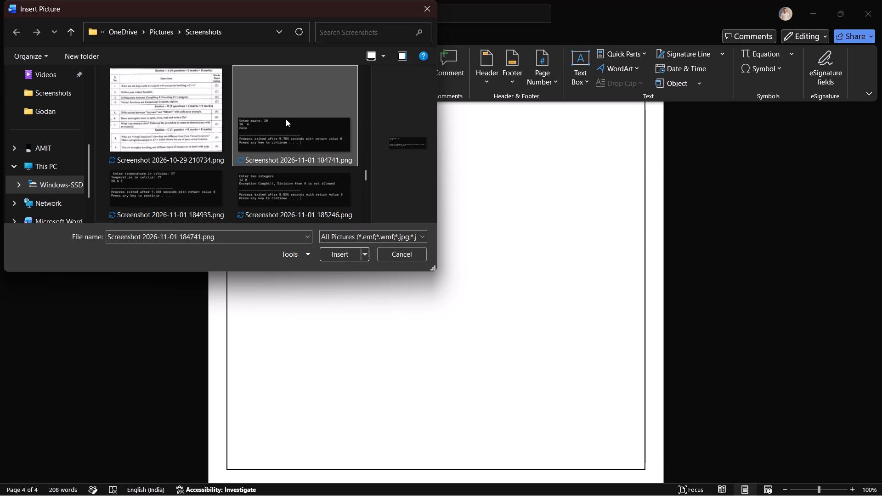
left_click(338, 256)
Enlarge the inserted output screenshot proportionally to about 14.9 cm wide and 4.6 cm high.
scroll(438, 267, "up", 3)
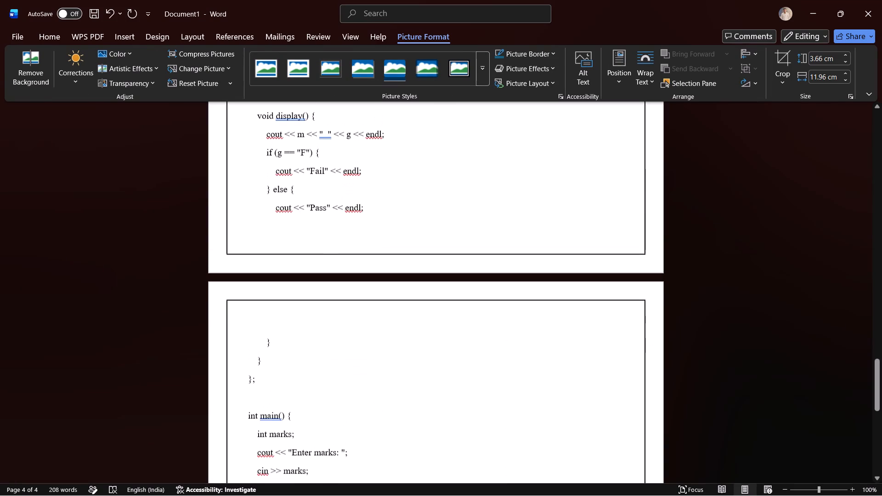
scroll(438, 267, "down", 4)
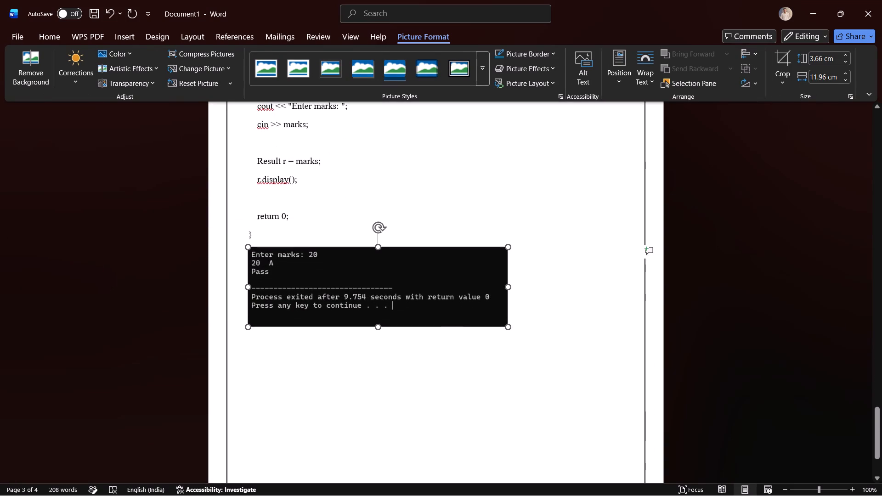
left_click_drag(506, 324, 531, 329)
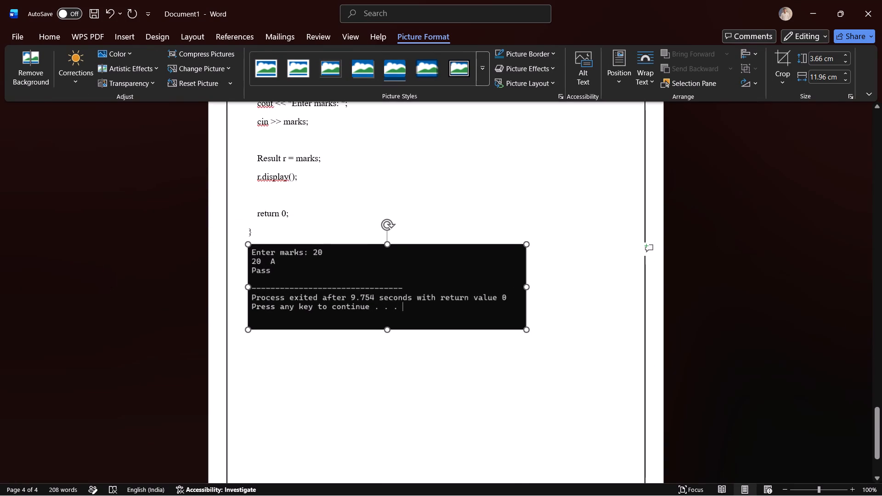
left_click_drag(531, 329, 564, 344)
left_click_drag(421, 285, 422, 300)
Add two empty paragraphs between the closing brace of the Experiment 11 code and the output screenshot.
left_click(314, 232)
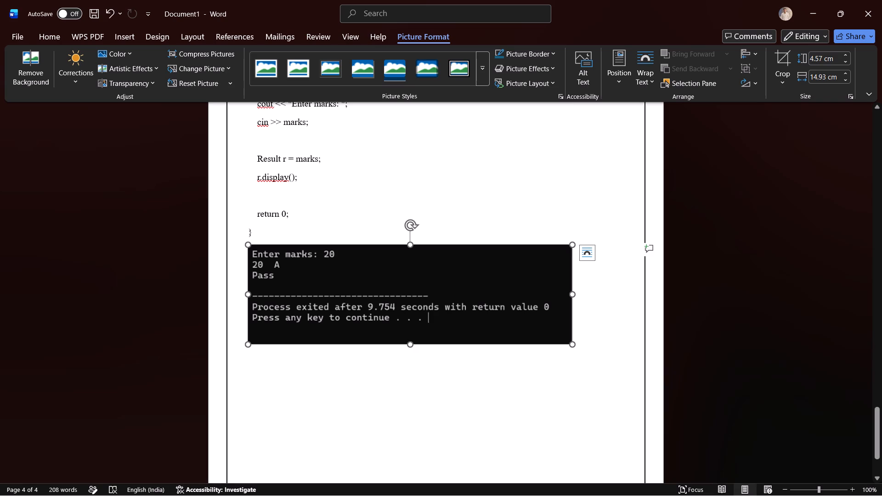
key("Return")
key("Return")
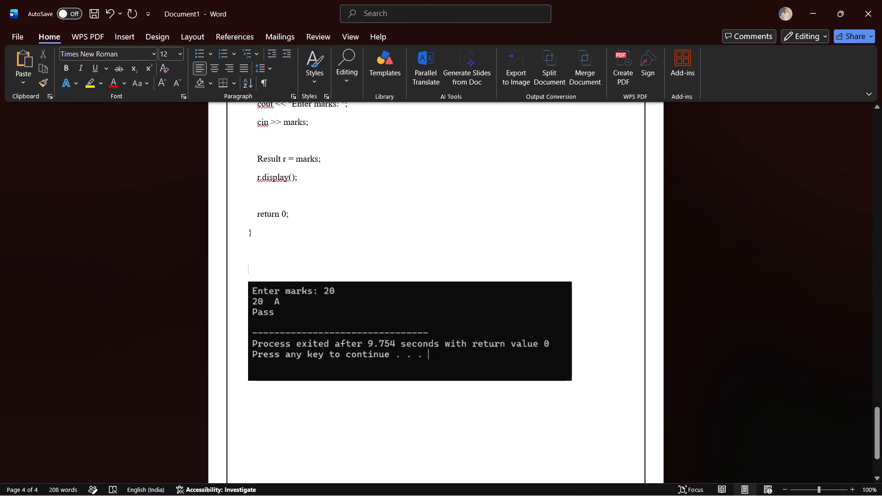
Add empty paragraphs after the output screenshot until the insertion point reaches the top of a new page five.
scroll(445, 279, "down", 2)
left_click(576, 271)
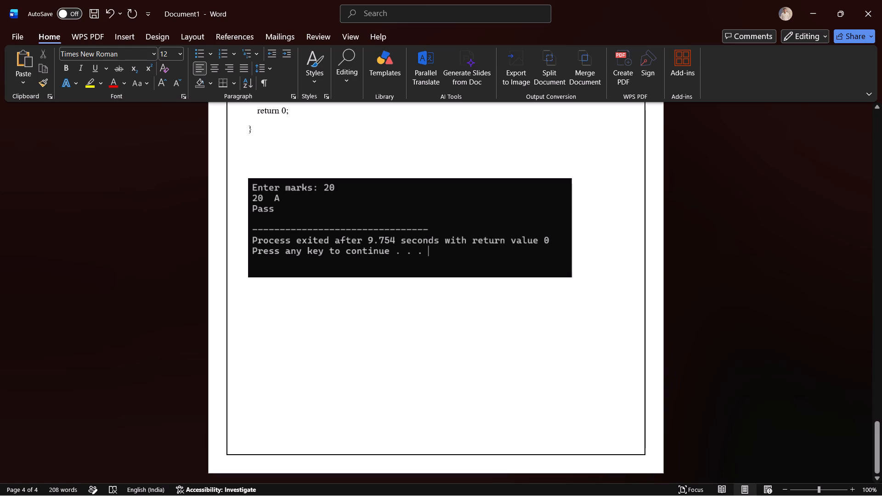
key("Return")
key("Return")
key("Return")
key("Return")
key("Return")
key("Return")
key("Return")
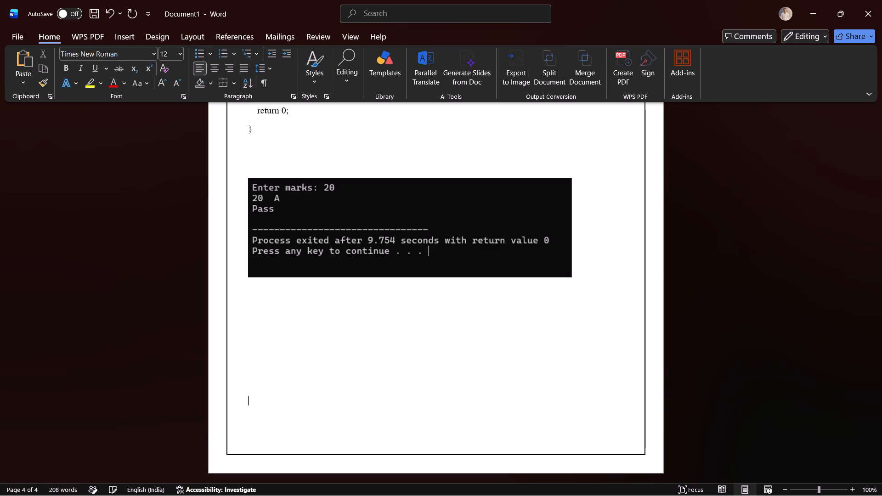
key("Return")
key("BackSpace")
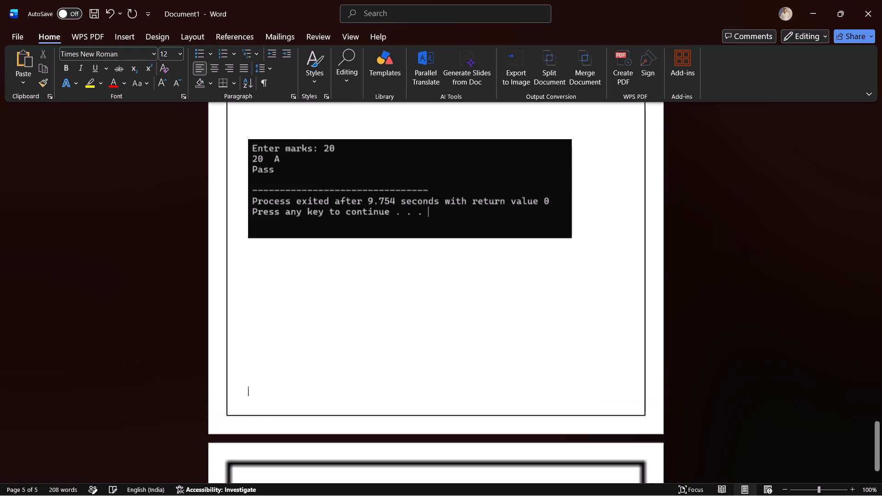
key("Return")
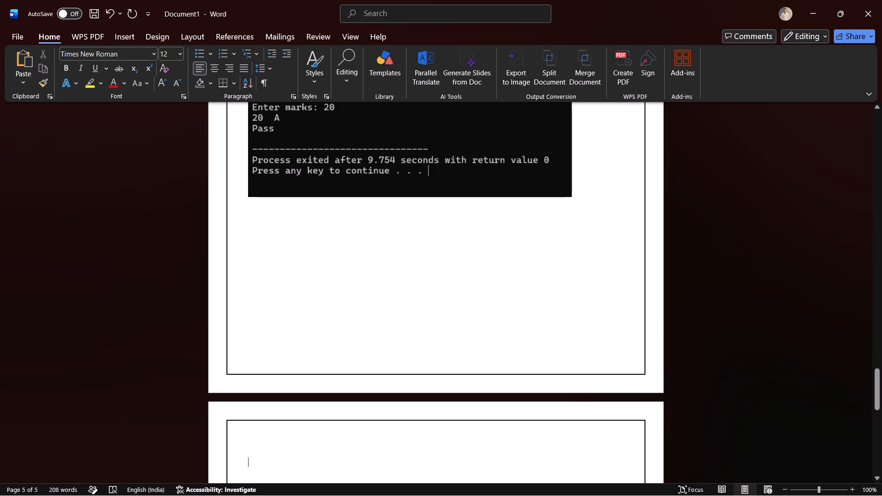
Search the web in Firefox for "clipboard in windows" to look up how to open the clipboard history, and close the browser.
key("super+b")
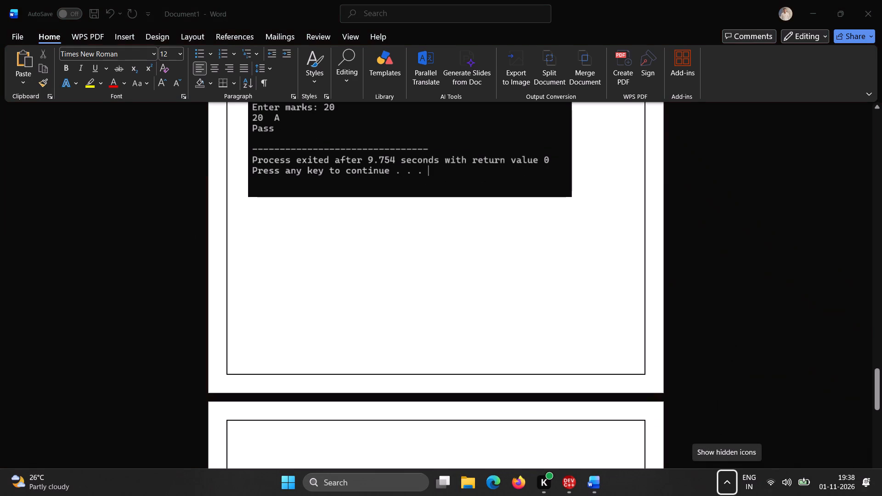
left_click(756, 366)
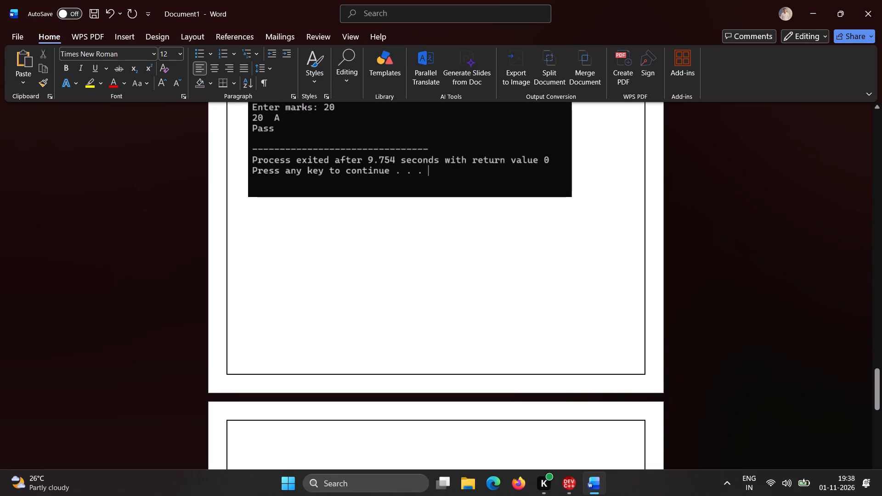
left_click(523, 484)
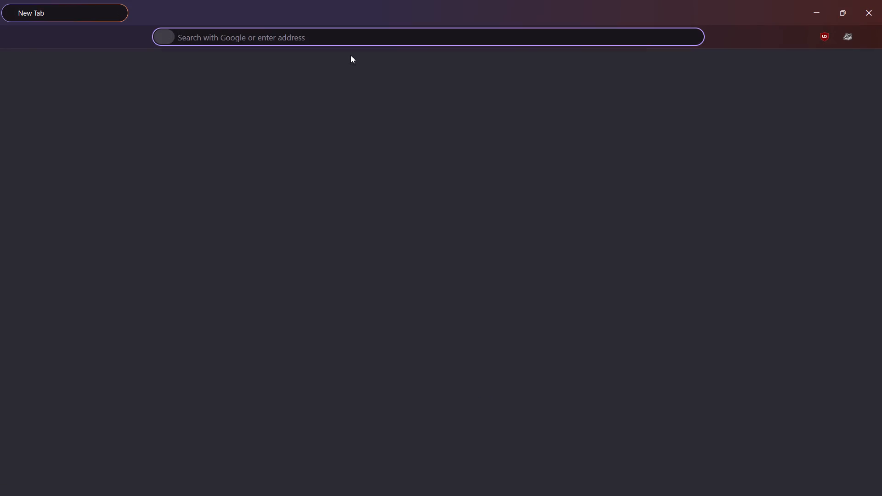
left_click(342, 44)
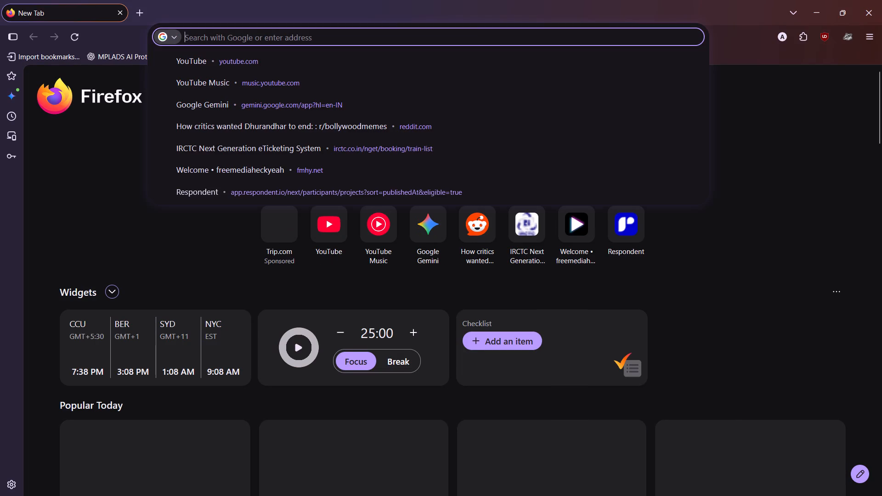
type("CLIP")
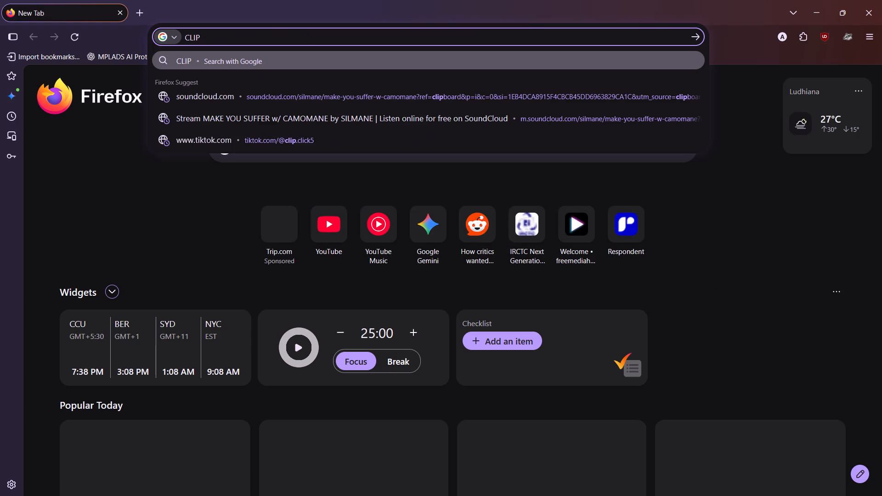
type("BORD IN")
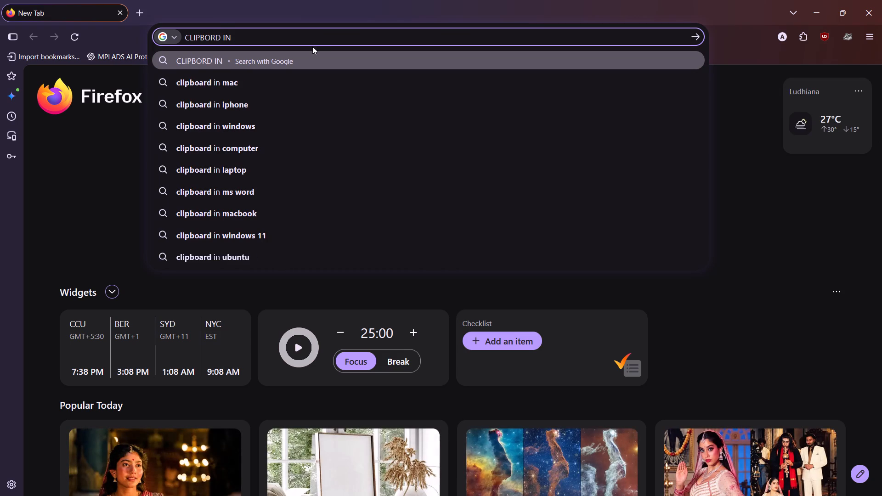
left_click(244, 121)
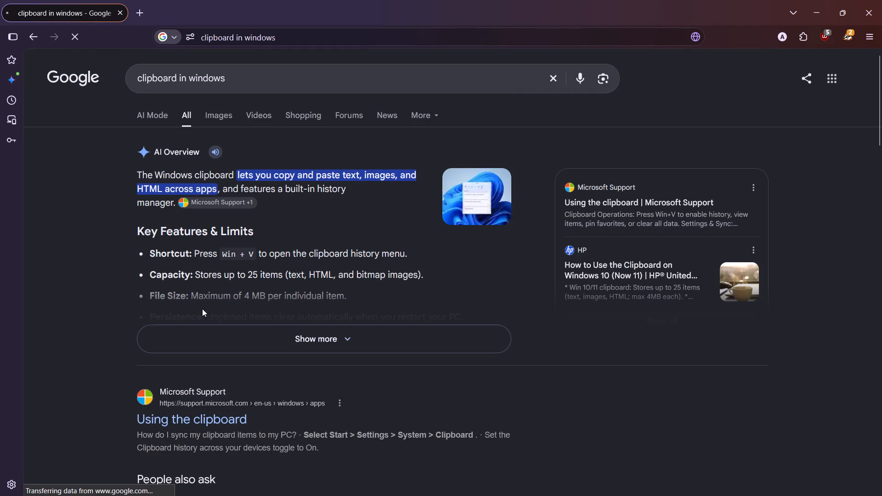
left_click(214, 335)
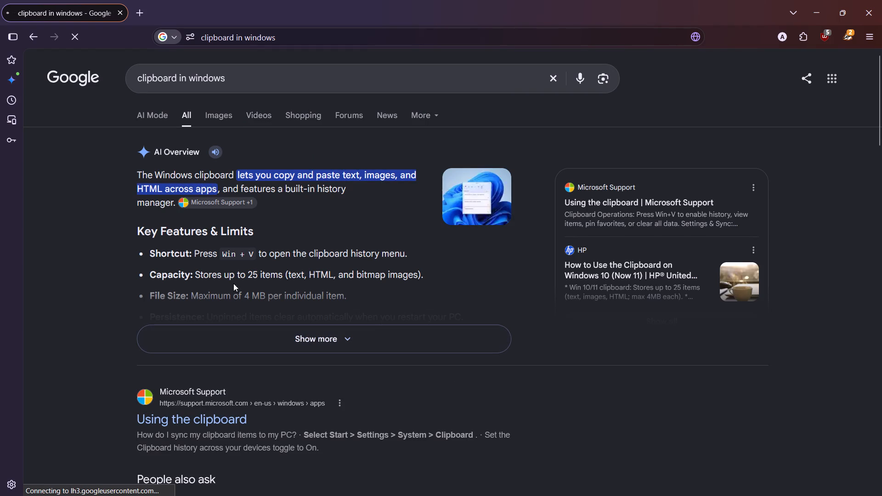
left_click(876, 17)
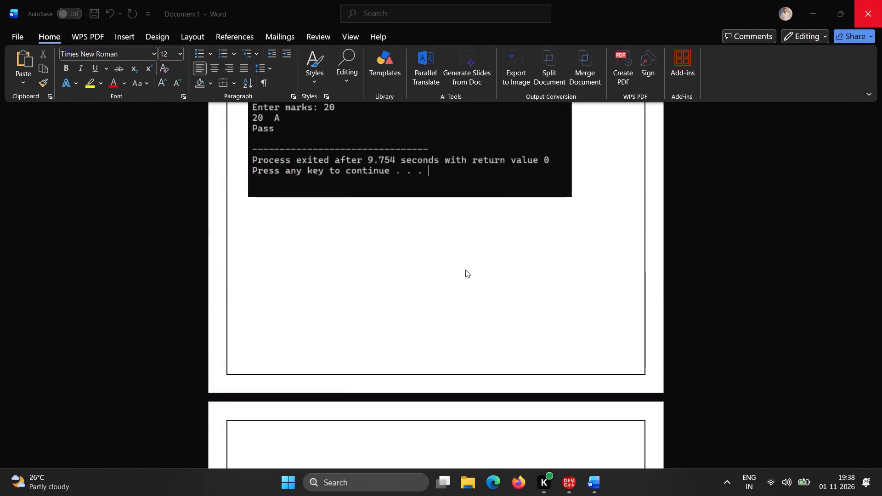
Back in Word, paste "EXPERIMENT NO. 10" from the clipboard history at the top of page five, with Times New Roman 14 set.
scroll(486, 361, "down", 2)
left_click(400, 201)
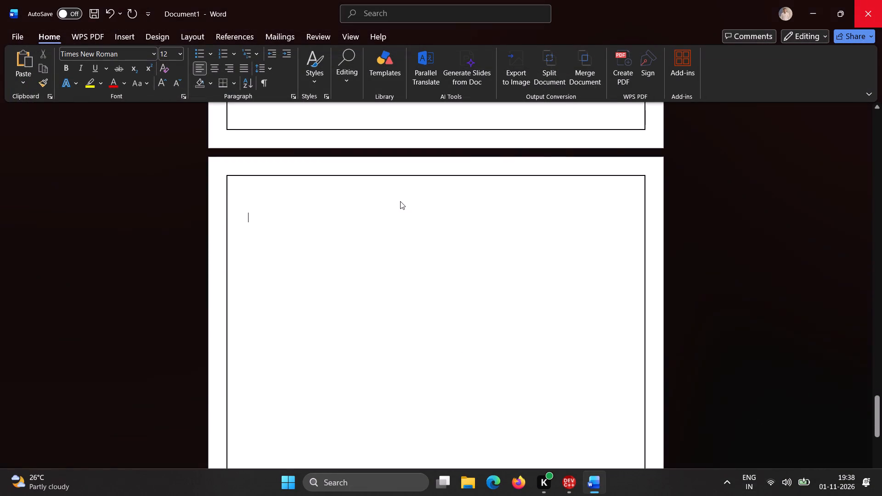
left_click(180, 55)
left_click(173, 136)
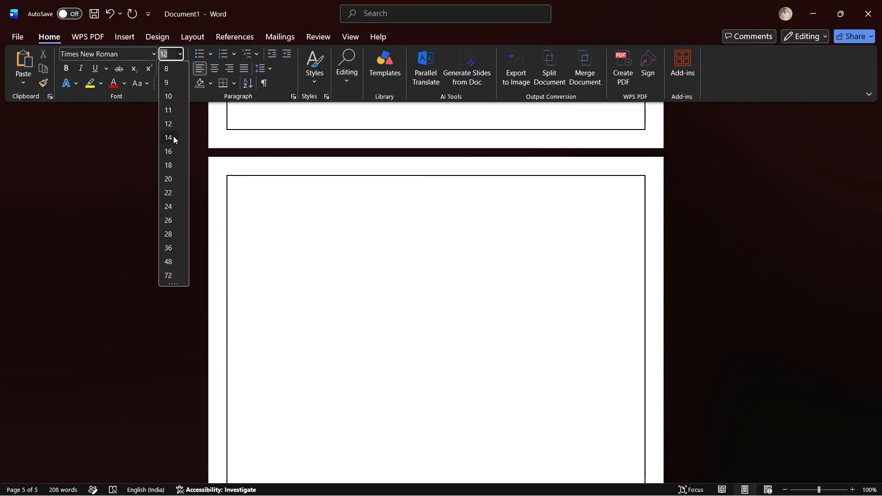
left_click(152, 54)
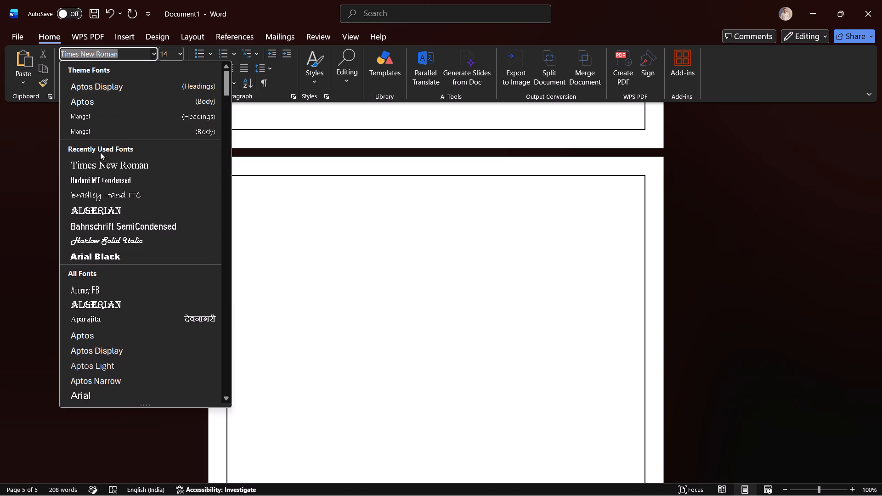
left_click(102, 163)
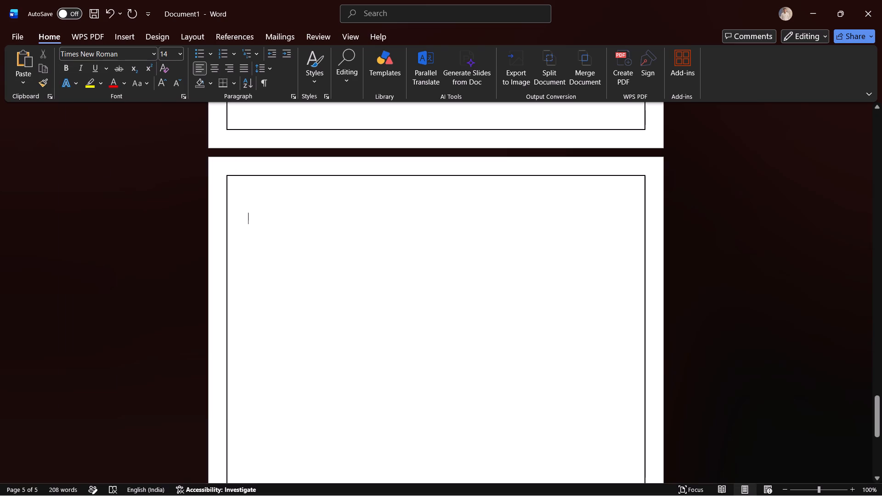
key("super+v")
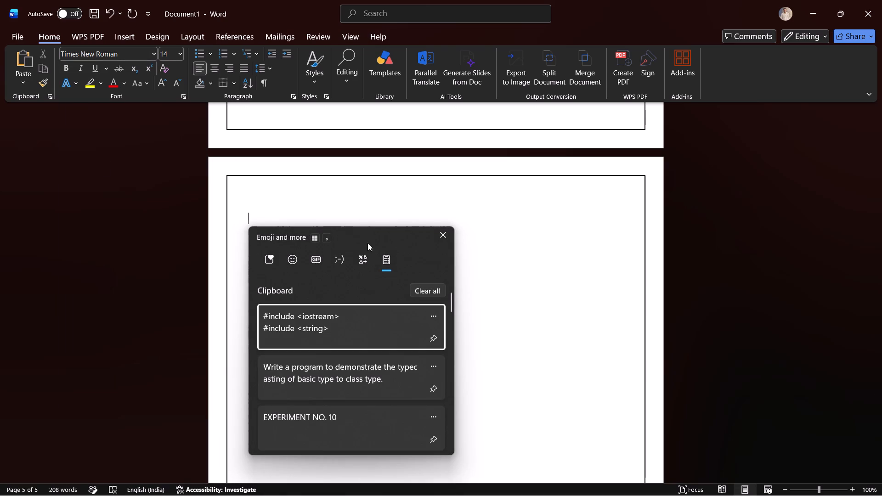
left_click(369, 420)
key("ctrl+v")
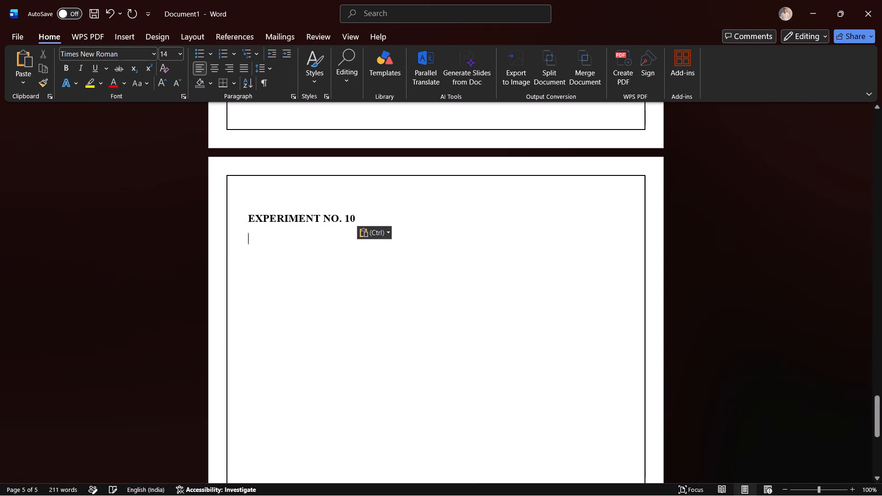
Centre the pasted experiment heading on page five.
left_click(249, 214)
left_click(219, 68)
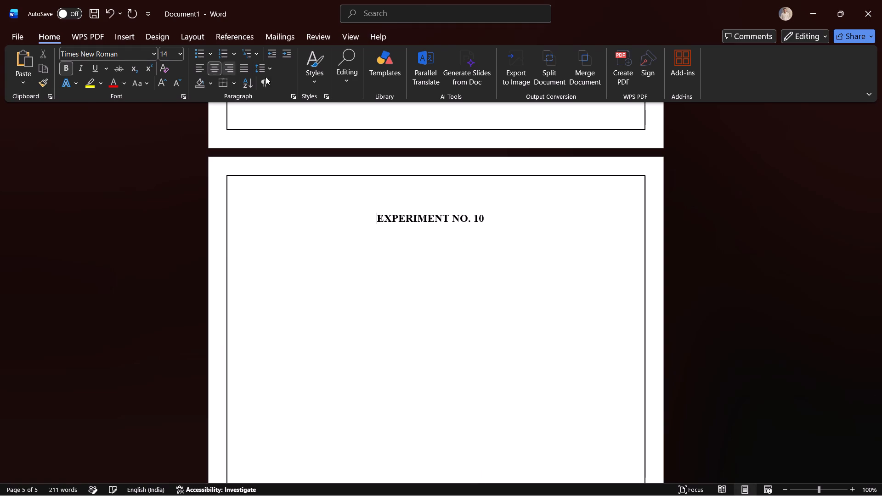
Change the pasted heading on page five to "EXPERIMENT NO. 12".
left_click(487, 219)
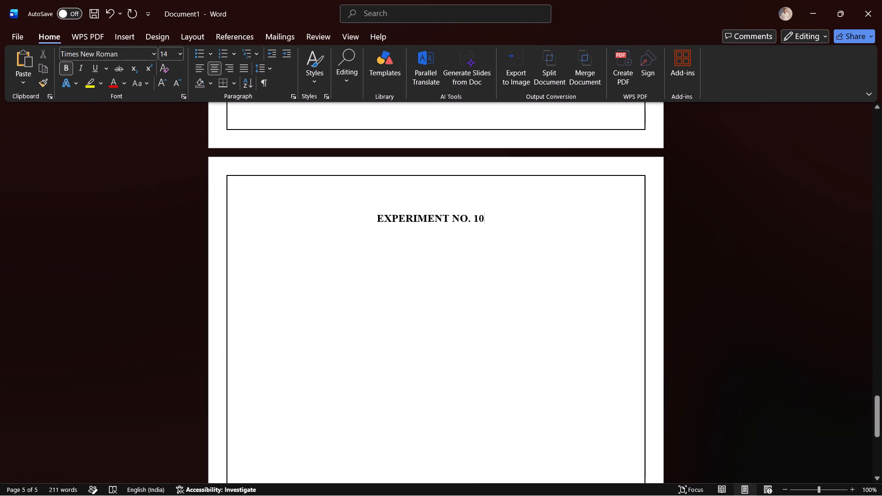
key("BackSpace")
key("2")
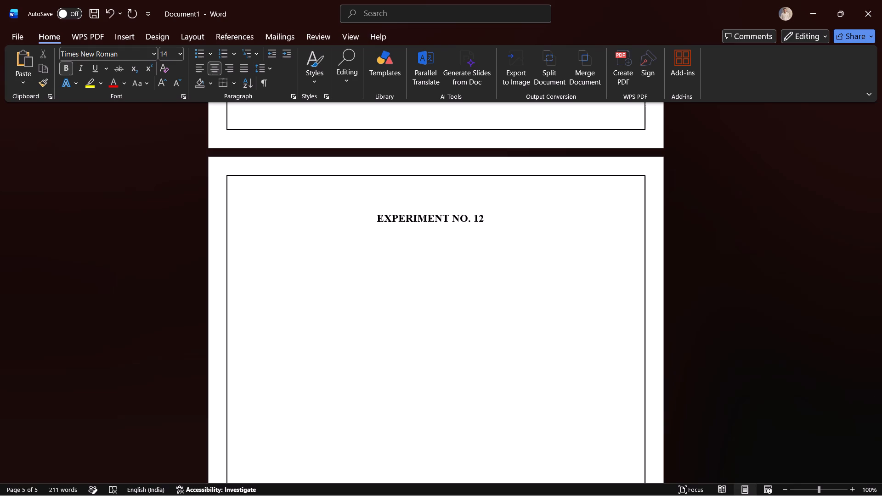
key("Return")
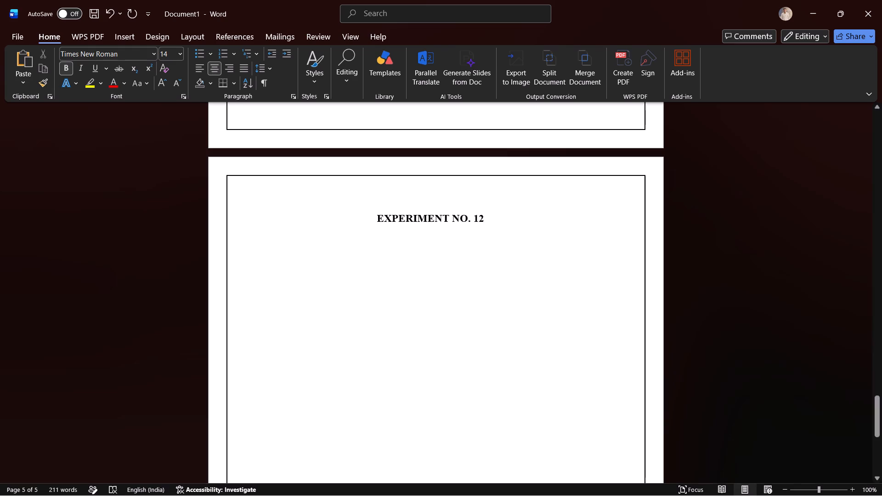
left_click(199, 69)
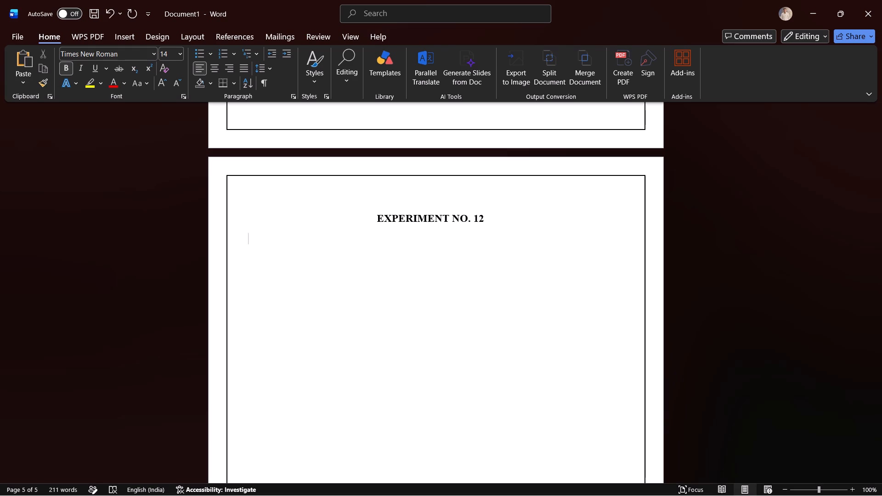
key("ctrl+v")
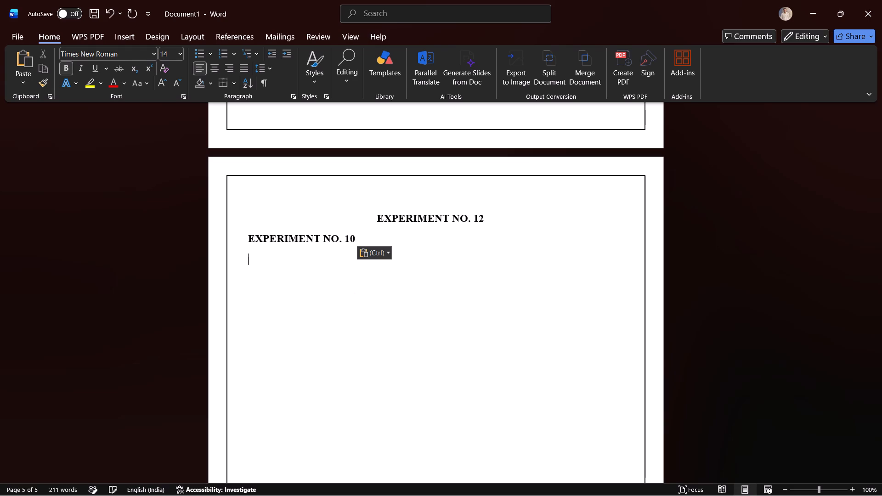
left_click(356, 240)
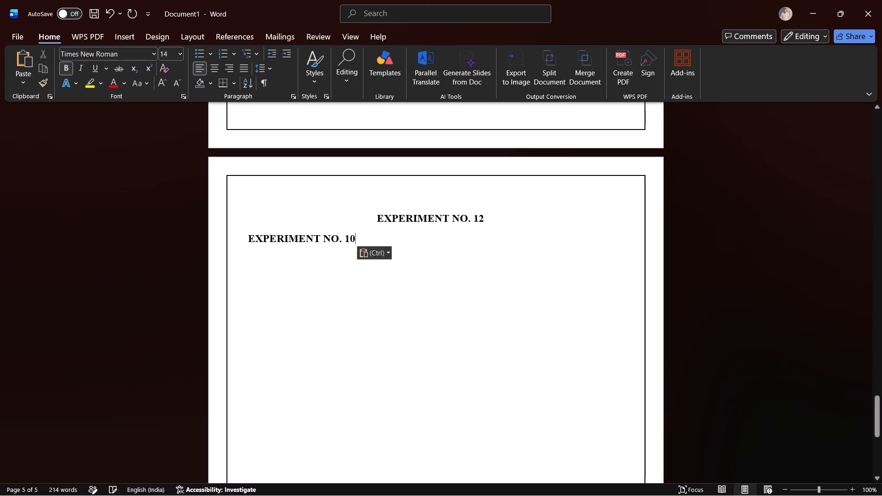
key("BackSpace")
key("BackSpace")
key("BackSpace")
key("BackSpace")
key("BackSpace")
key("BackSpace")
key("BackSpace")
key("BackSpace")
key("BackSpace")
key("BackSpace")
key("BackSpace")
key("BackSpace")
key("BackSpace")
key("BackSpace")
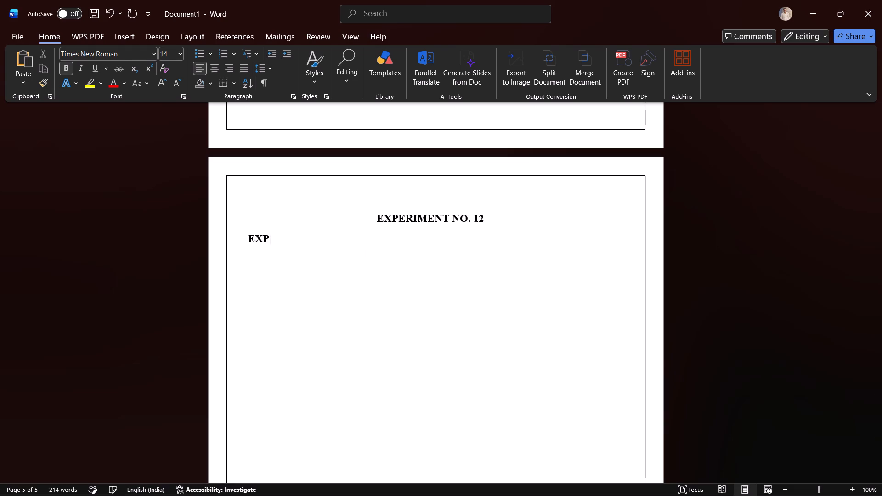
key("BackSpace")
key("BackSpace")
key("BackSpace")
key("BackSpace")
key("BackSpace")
Start a left-aligned line below the "EXPERIMENT NO. 12" heading on page five.
key("Return")
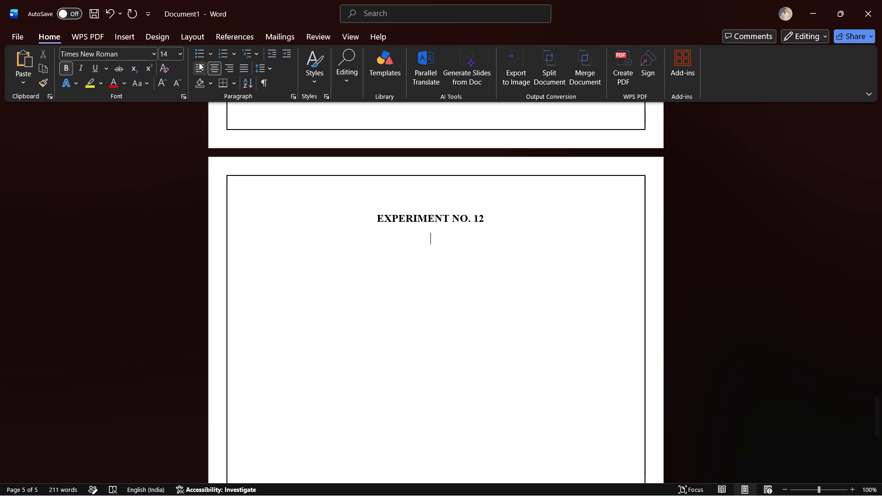
left_click(199, 62)
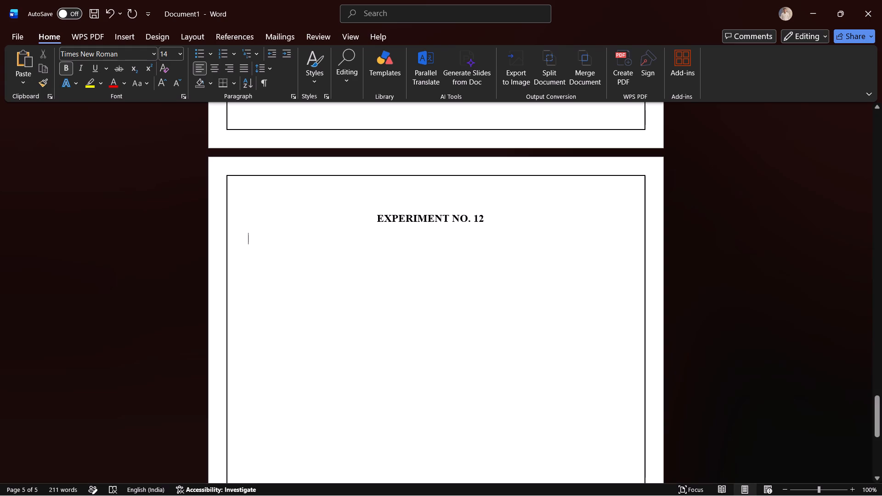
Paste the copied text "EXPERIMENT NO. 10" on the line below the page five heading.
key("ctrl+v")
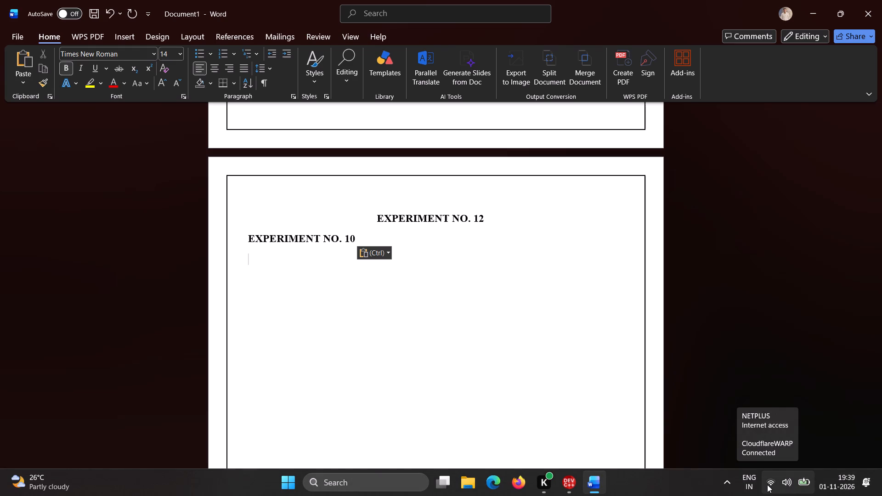
Disconnect the Cloudflare WARP client and return to the Word document.
left_click(767, 485)
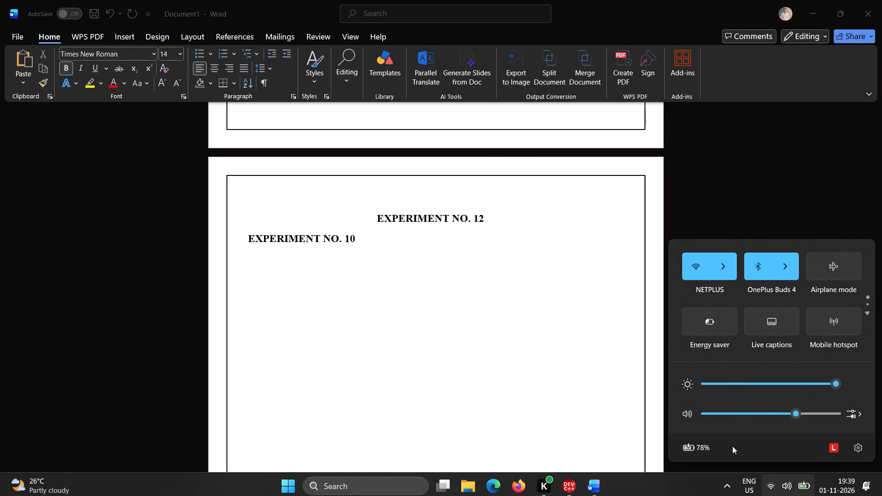
left_click(725, 489)
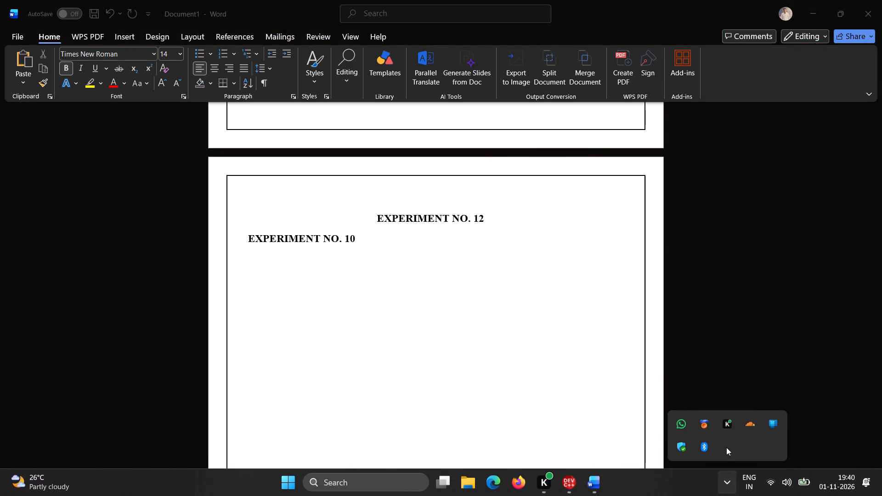
right_click(750, 427)
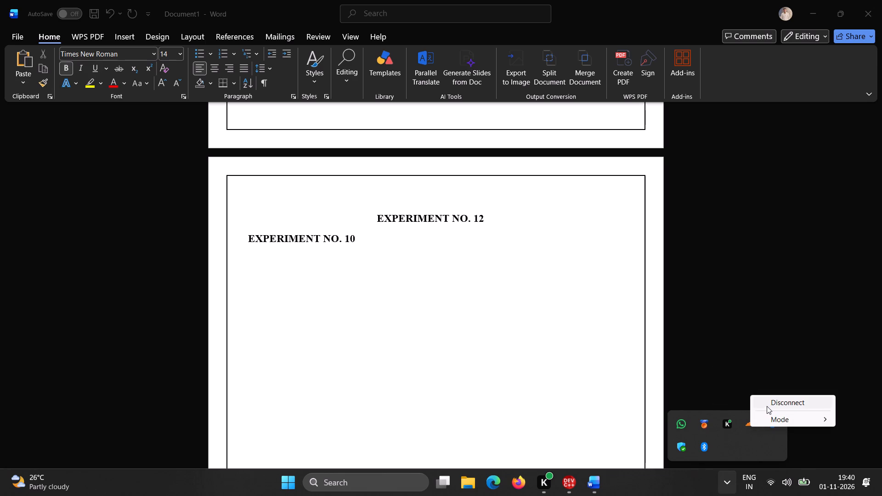
left_click(767, 406)
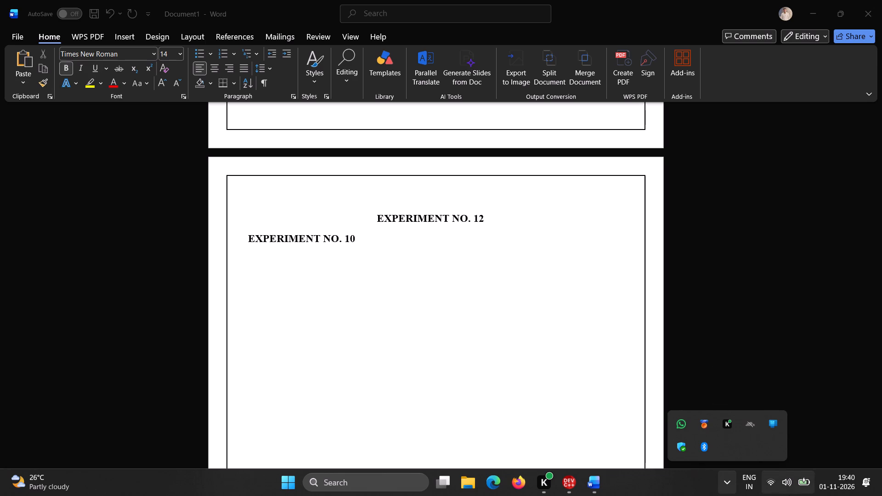
left_click(384, 237)
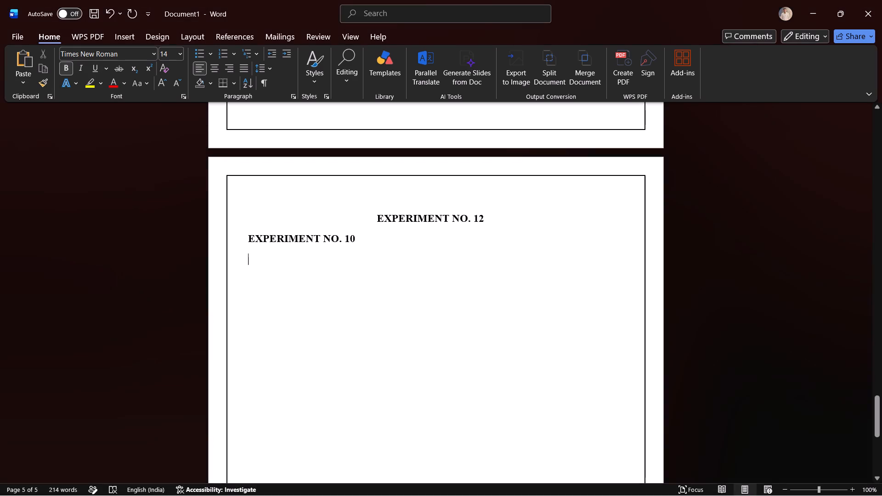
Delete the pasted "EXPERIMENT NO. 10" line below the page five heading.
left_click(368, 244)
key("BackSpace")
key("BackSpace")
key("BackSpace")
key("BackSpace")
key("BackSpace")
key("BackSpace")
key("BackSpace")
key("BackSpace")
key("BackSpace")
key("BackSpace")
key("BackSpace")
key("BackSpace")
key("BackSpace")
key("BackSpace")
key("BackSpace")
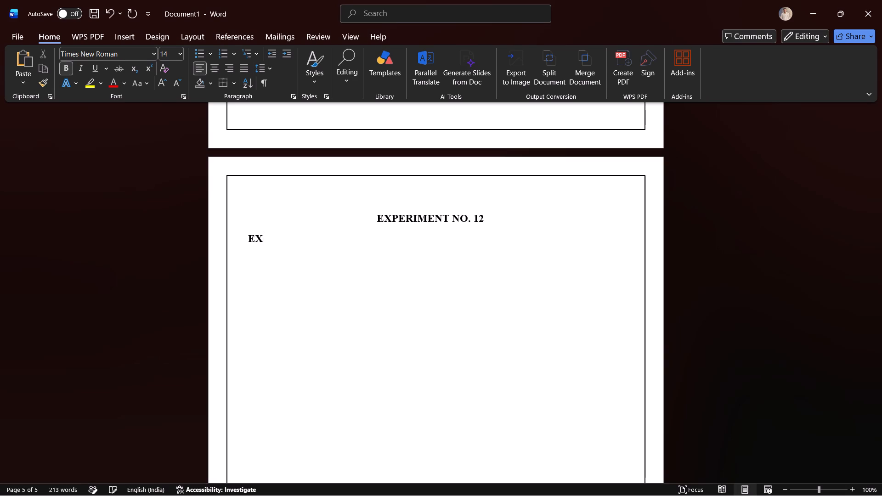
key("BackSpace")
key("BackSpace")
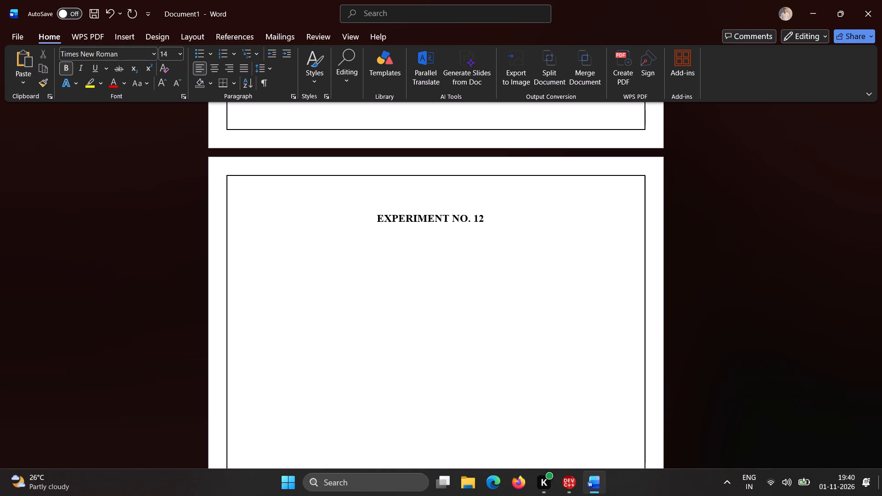
Connect the computer to the open Wi-Fi network "Tap to Connect with Your Father 3" and return to the document.
left_click(772, 485)
left_click(728, 269)
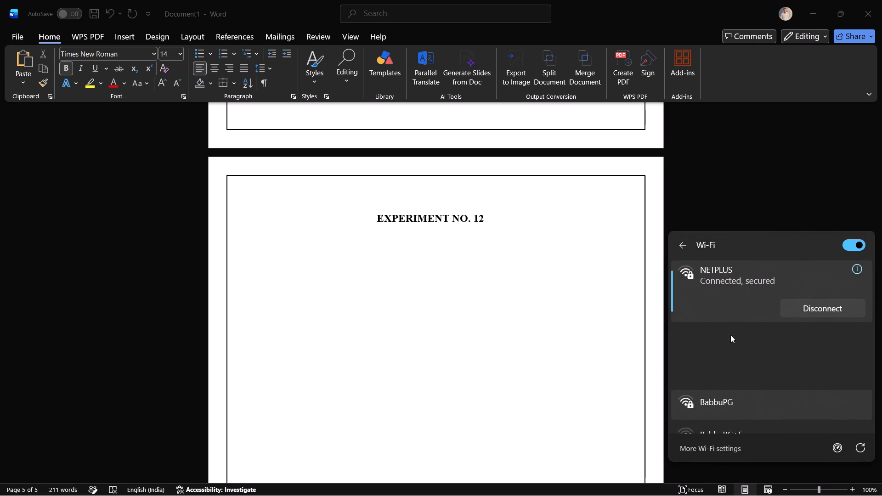
left_click(758, 336)
left_click(832, 383)
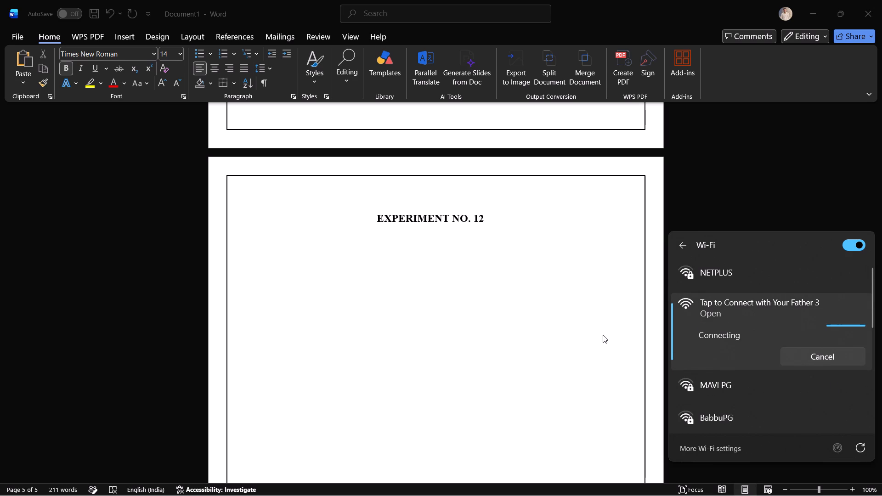
left_click(492, 269)
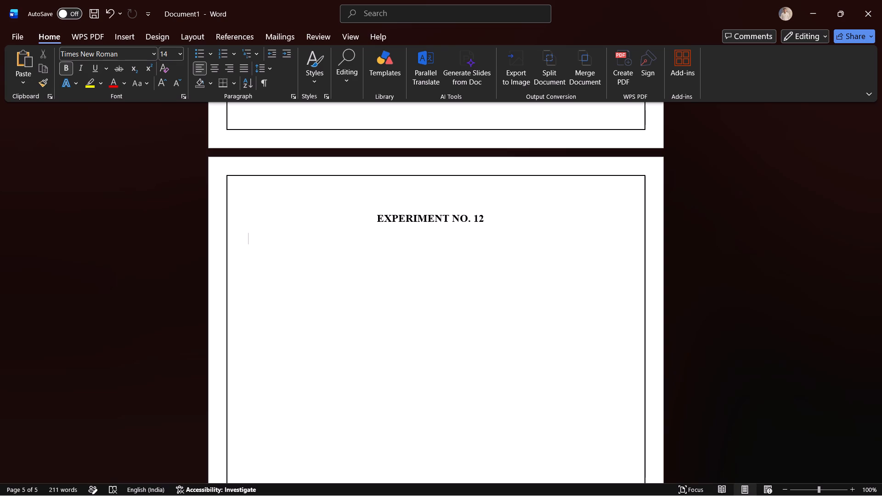
Paste "Write a program to demonstrate the typecasting of class type to basic type." below the page five heading and start a new line.
left_click(181, 56)
left_click(181, 56)
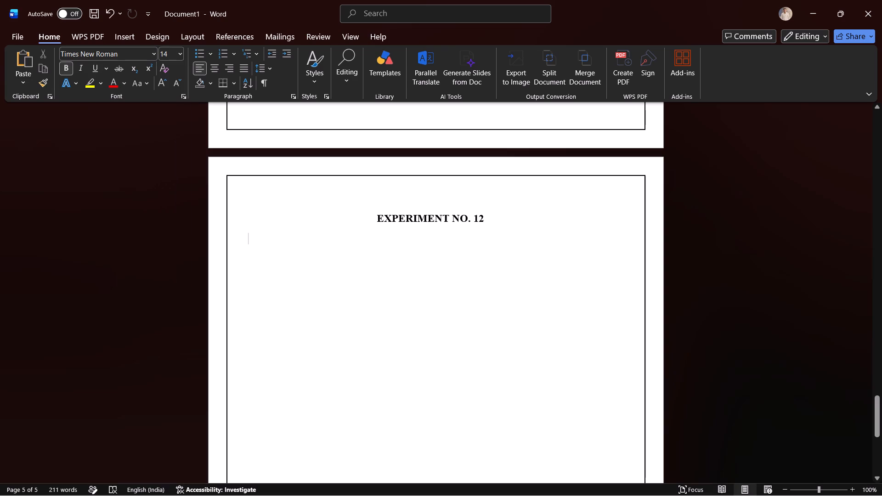
key("ctrl+v")
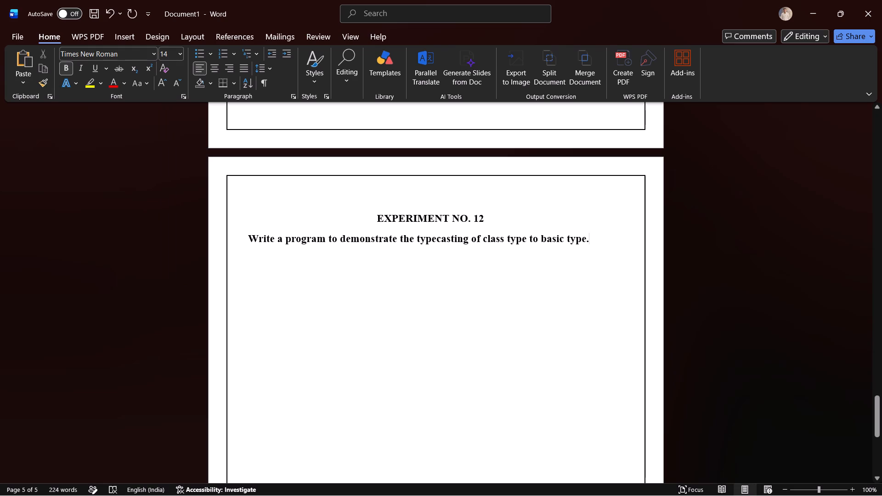
key("Return")
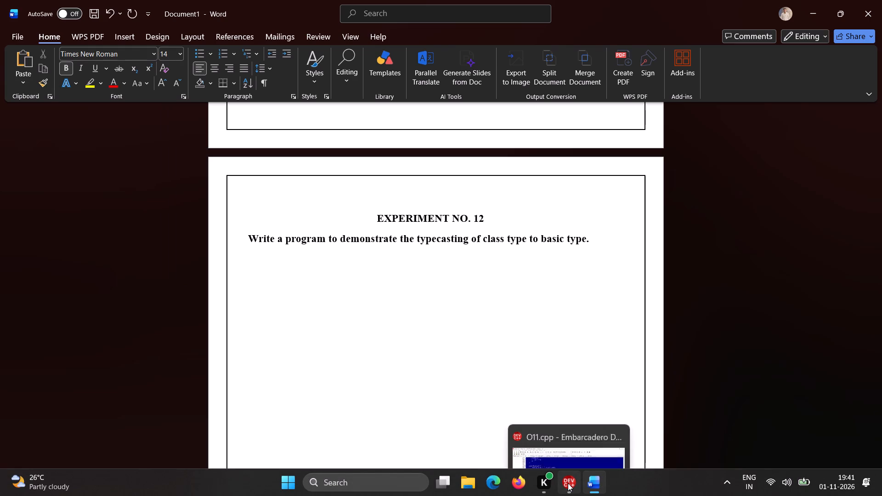
Switch to Dev-C++ and copy the entire source code of O12.cpp.
left_click(568, 483)
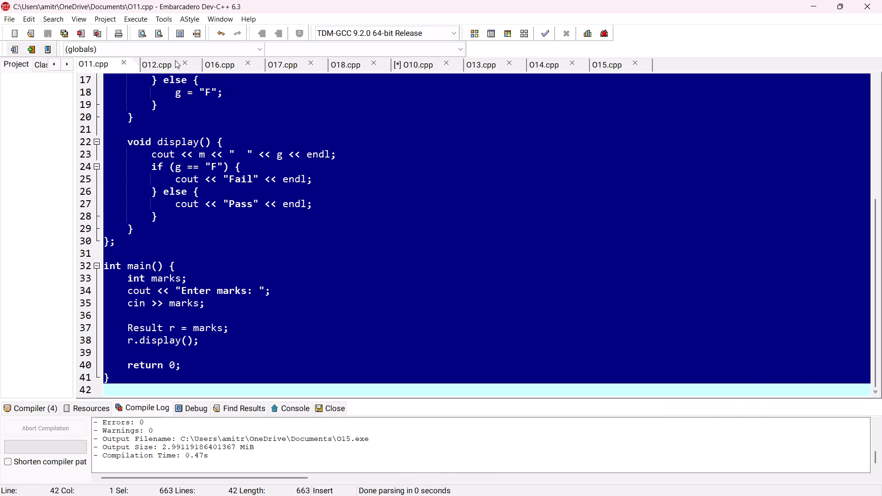
left_click(154, 69)
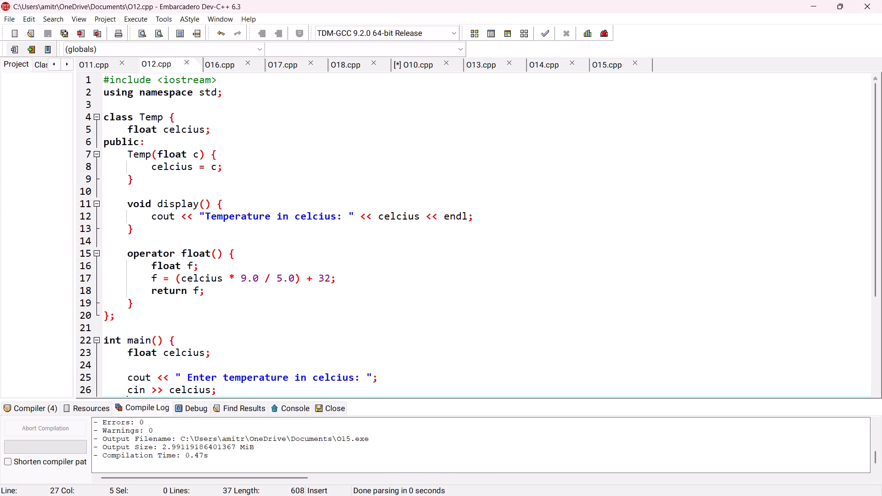
left_click(290, 163)
key("ctrl+a")
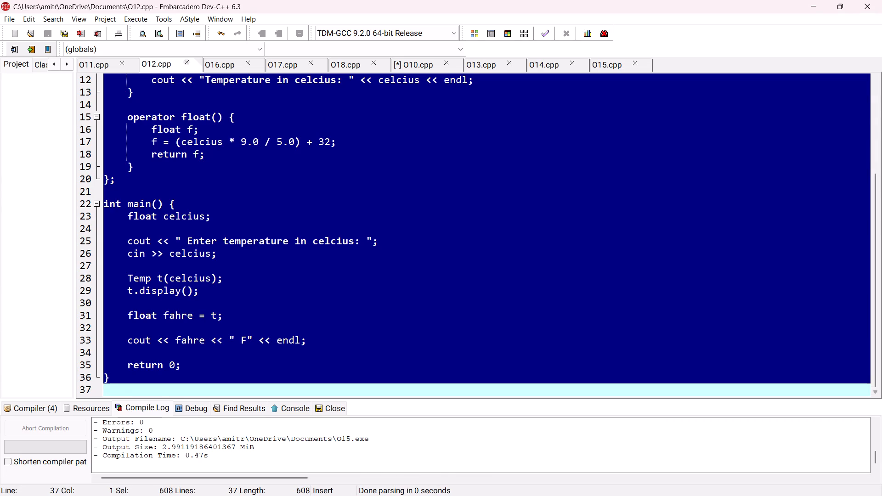
key("ctrl+c")
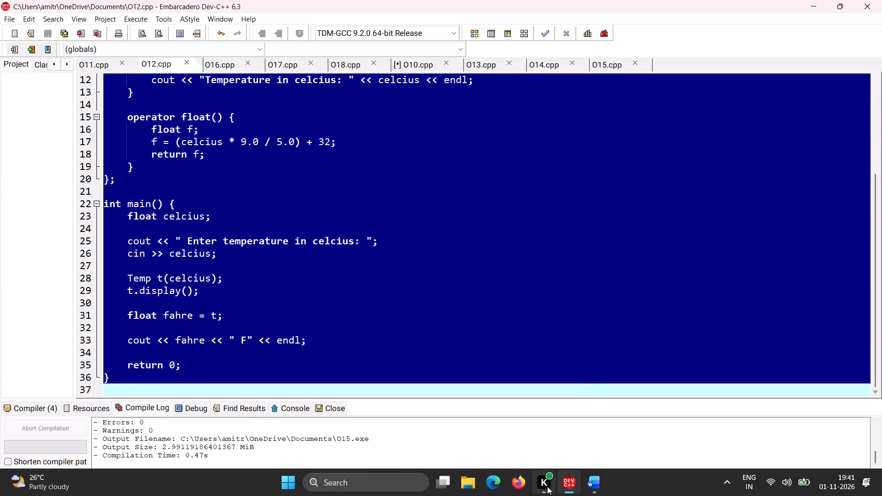
Back in Word, paste the copied code below the problem statement in non-bold Times New Roman at size 12.
left_click(594, 490)
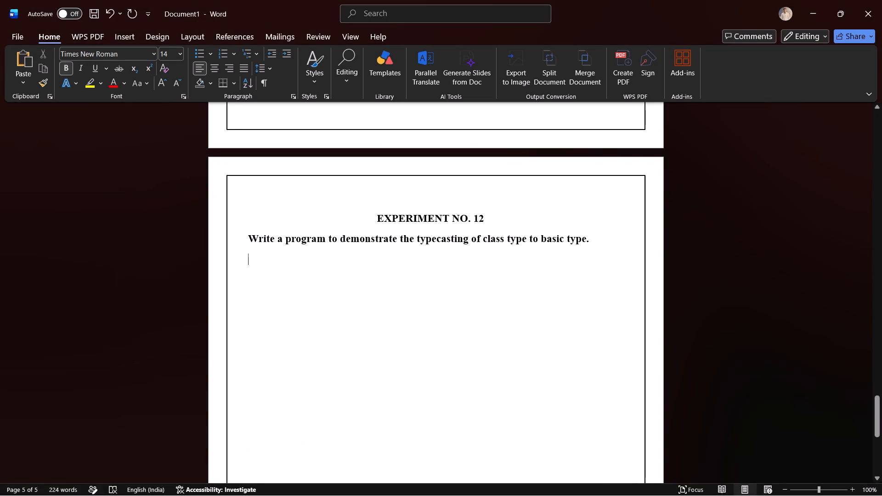
left_click(179, 54)
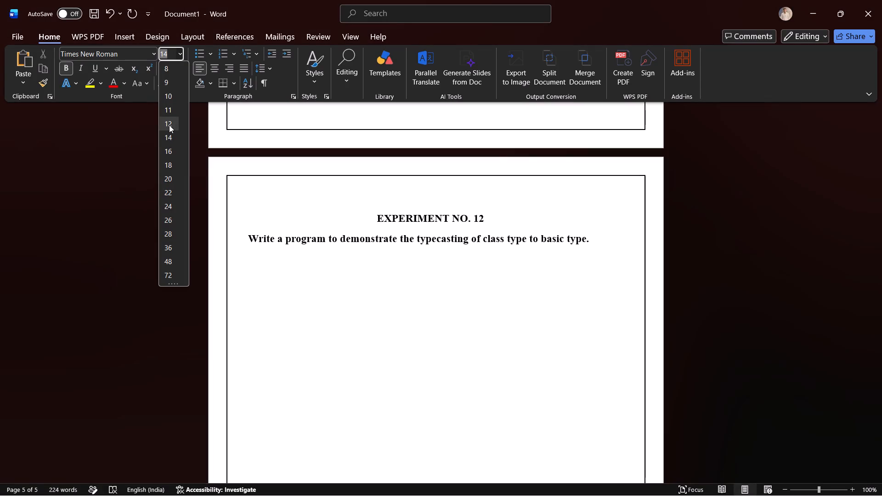
left_click(169, 125)
left_click(67, 71)
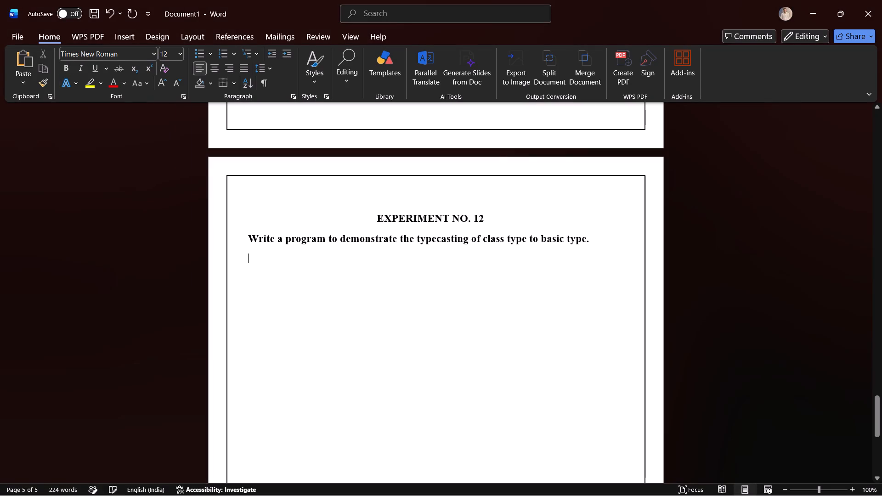
key("ctrl+v")
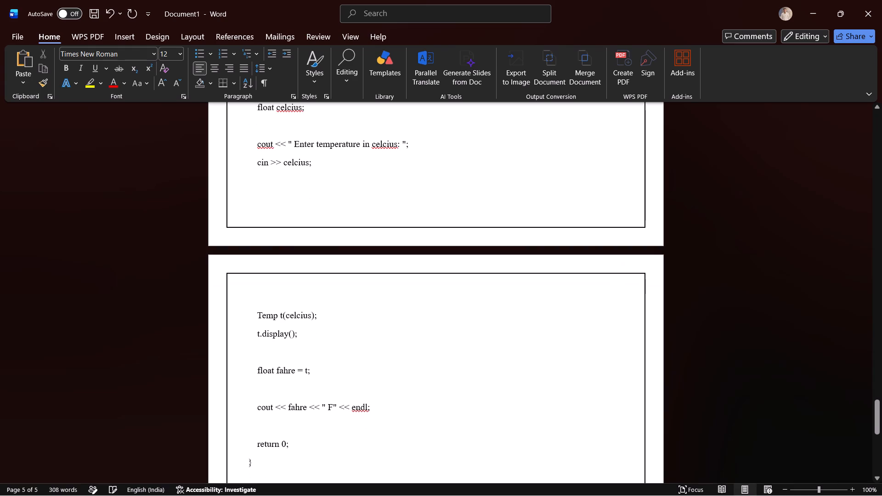
Add two empty paragraphs after the closing brace of the pasted code on page six.
scroll(435, 313, "down", 2)
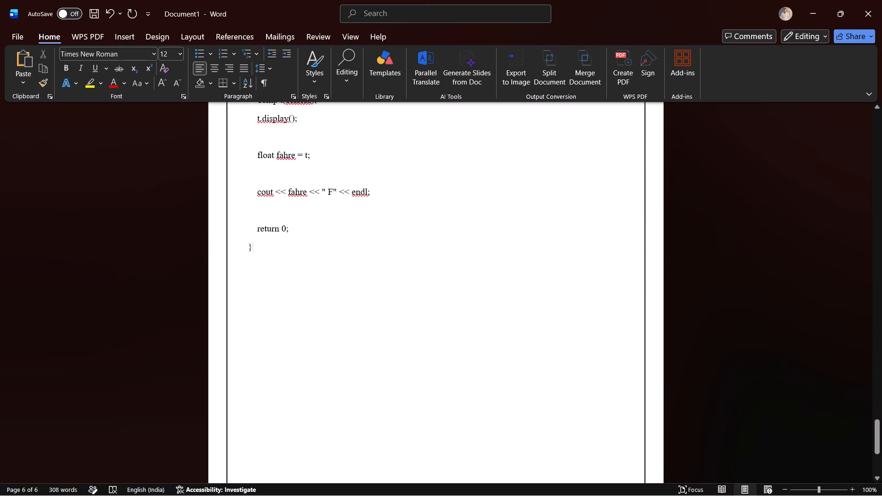
key("Return")
key("Return")
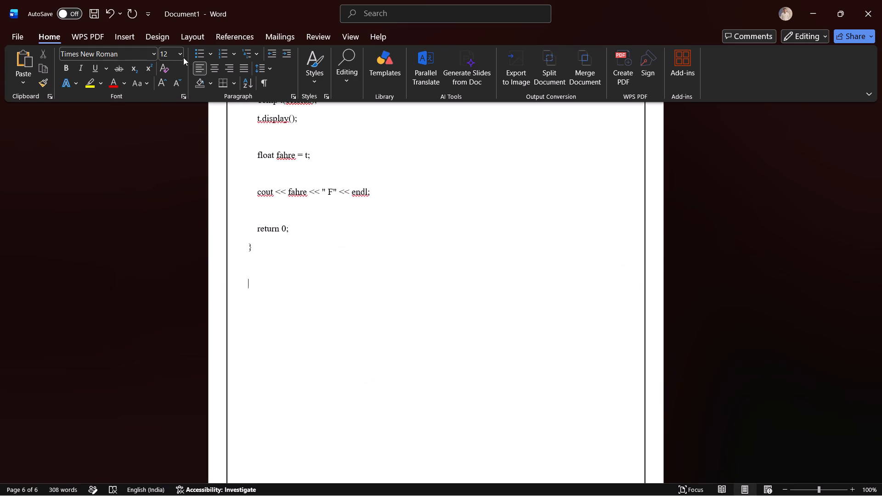
Insert the picture Screenshot 2026-11-01 184935.png from the device's Screenshots folder below the closing brace of the code on page six.
left_click(130, 37)
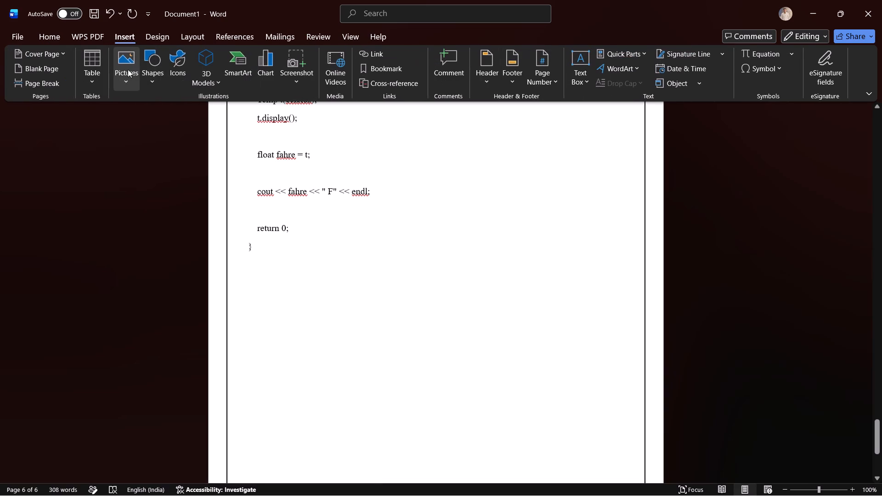
left_click(123, 71)
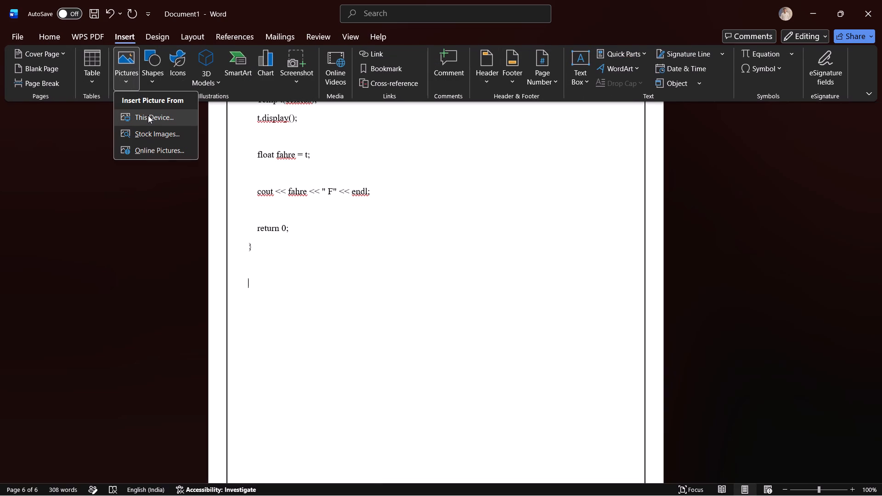
left_click(148, 115)
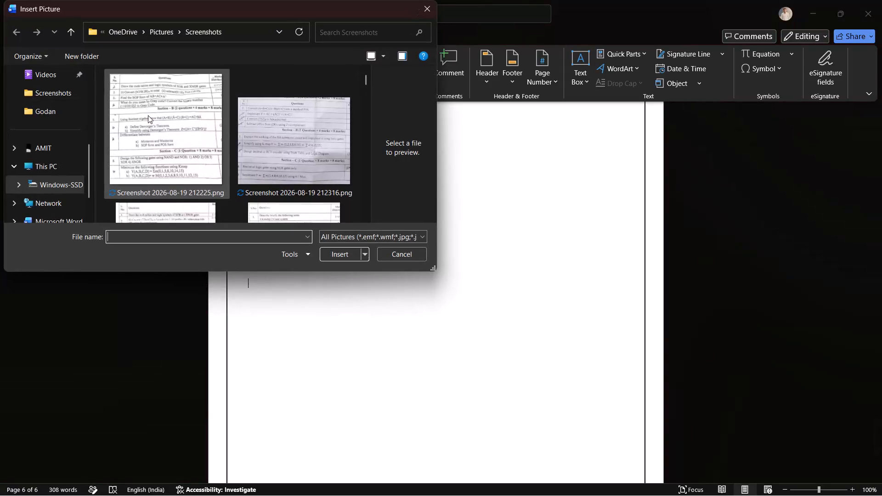
scroll(266, 144, "down", 1)
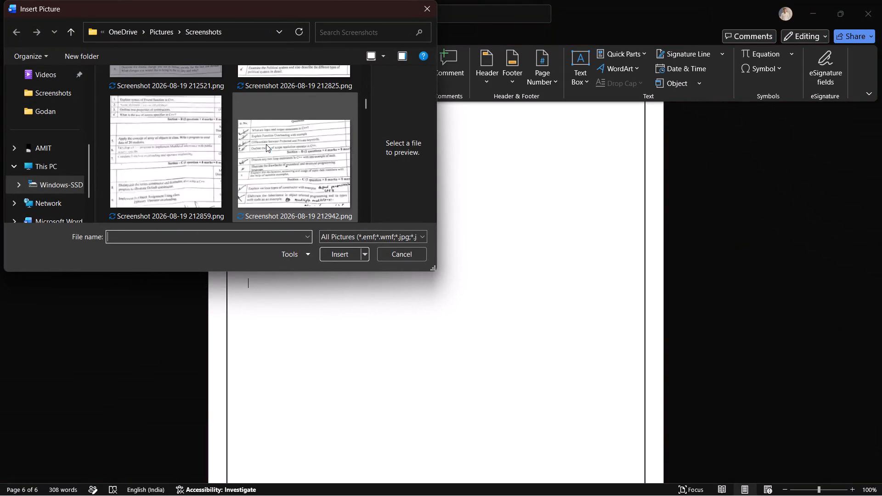
scroll(266, 144, "down", 3)
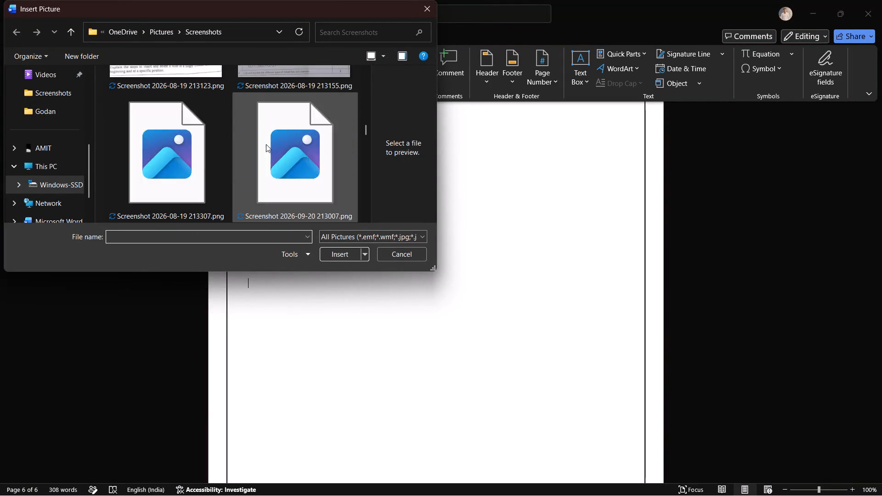
scroll(266, 144, "down", 2)
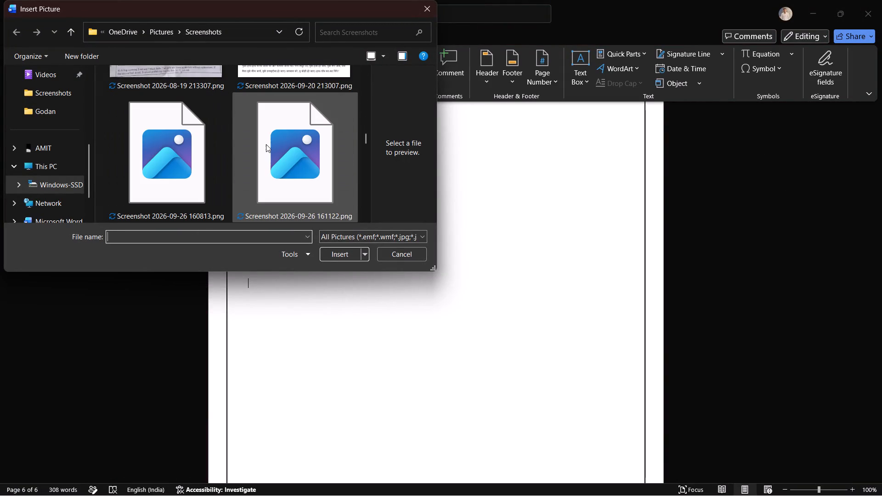
scroll(266, 144, "down", 2)
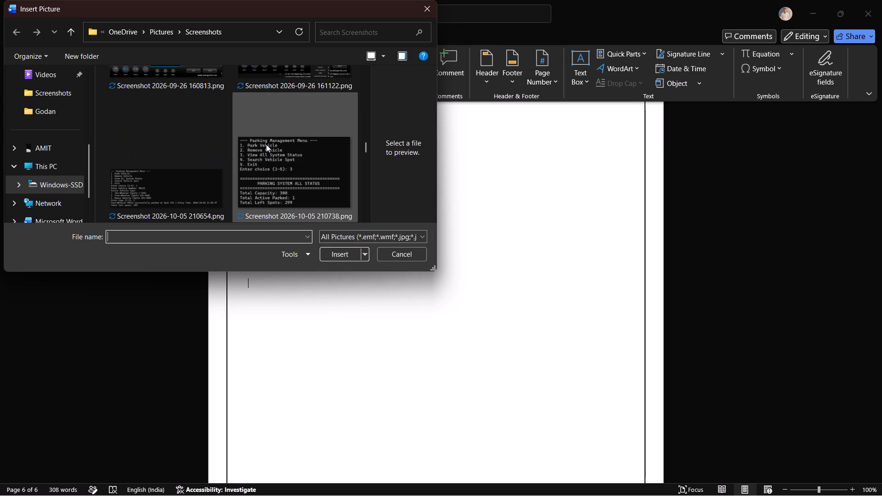
scroll(266, 144, "up", 1)
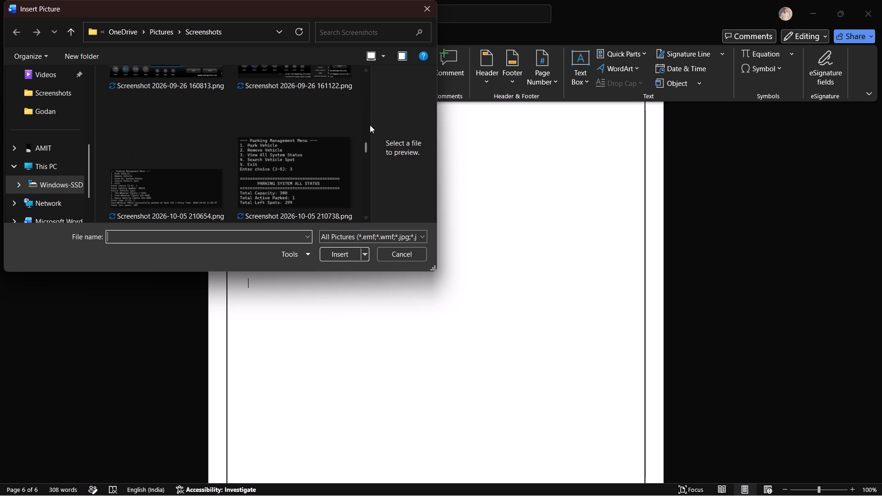
left_click(366, 132)
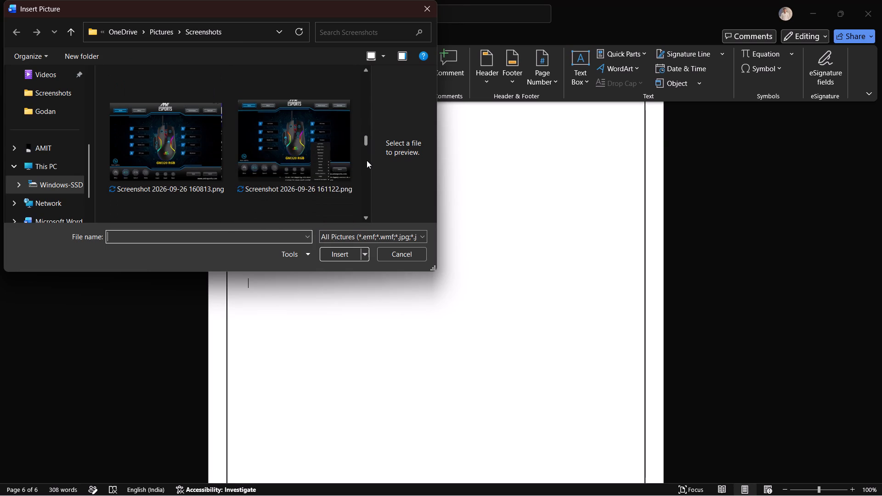
left_click(367, 160)
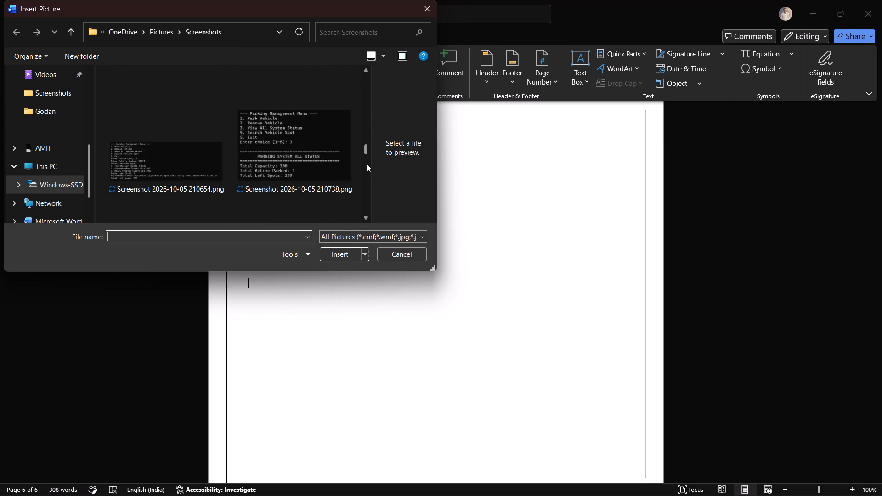
left_click(367, 169)
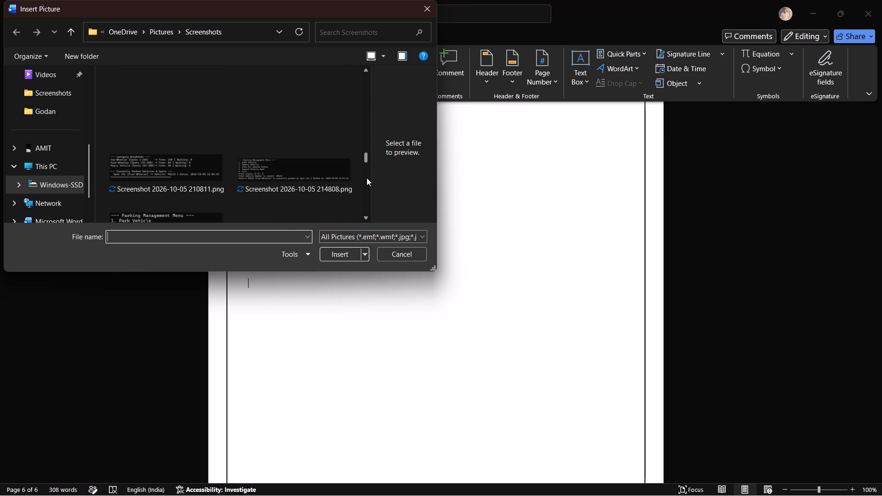
left_click(367, 178)
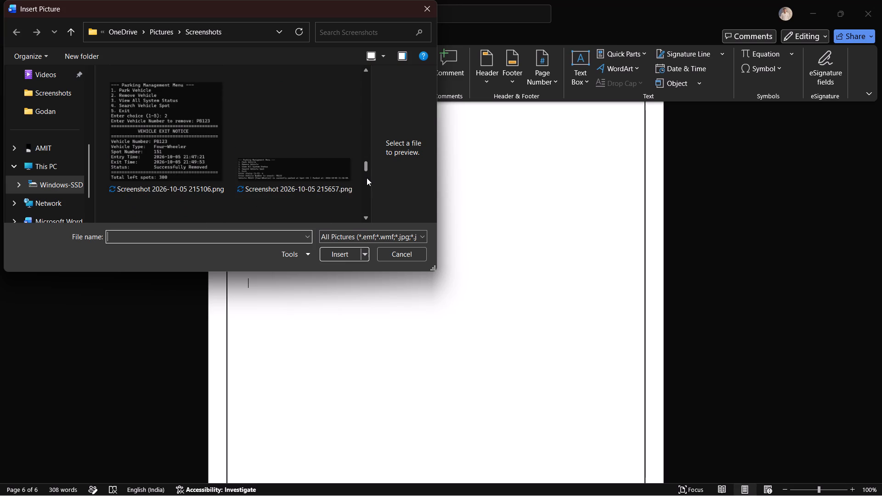
left_click(367, 186)
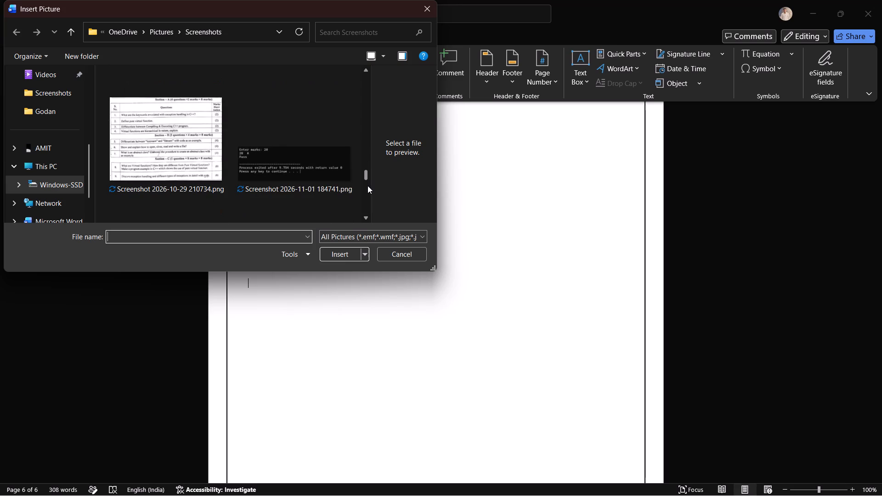
left_click(367, 194)
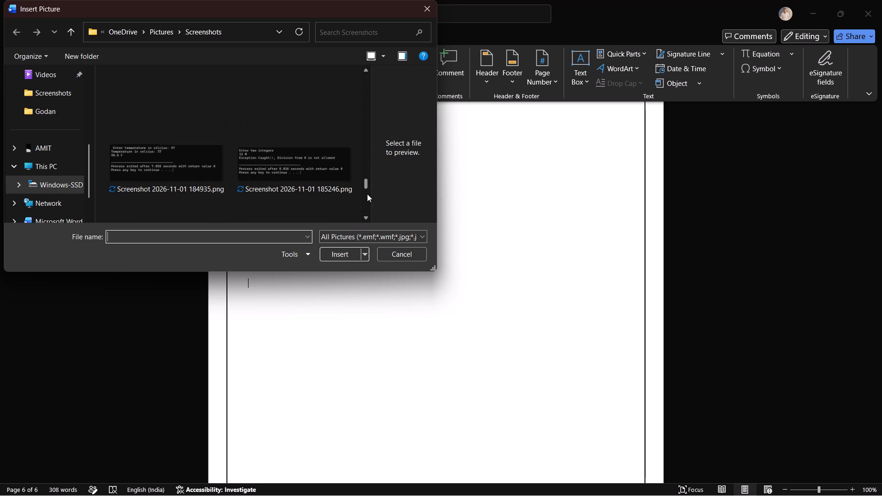
left_click(166, 165)
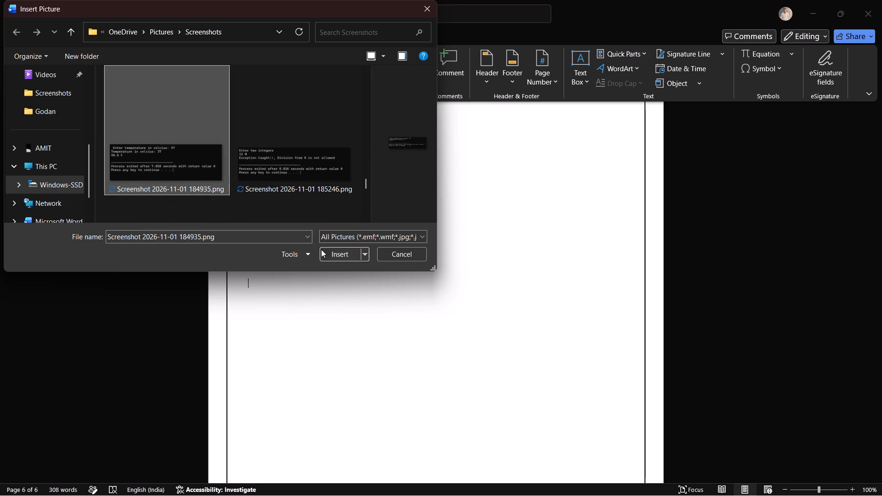
left_click(327, 253)
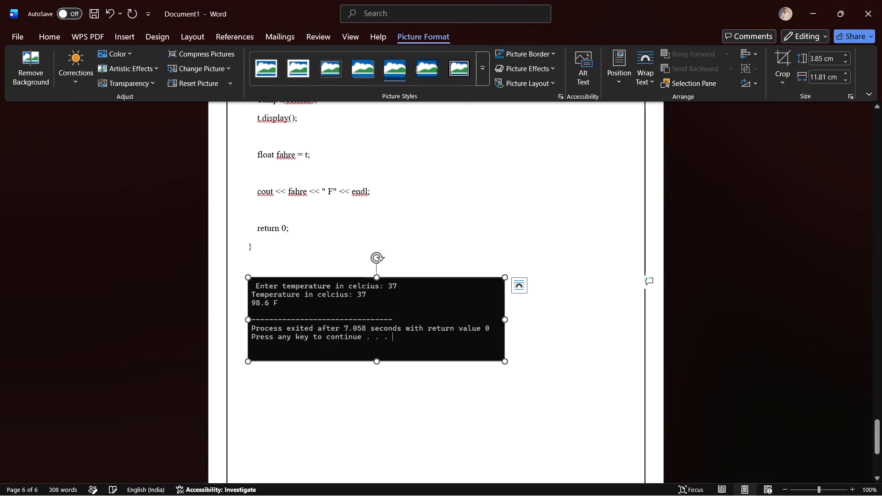
Enlarge the inserted output screenshot to about 14.7 cm wide and 5.2 cm high.
left_click_drag(505, 318, 542, 318)
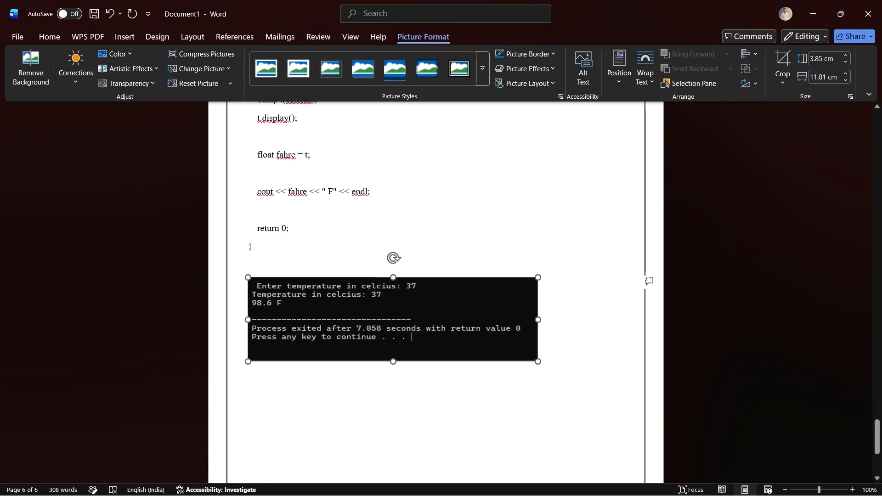
left_click_drag(542, 318, 569, 320)
left_click_drag(407, 362, 403, 391)
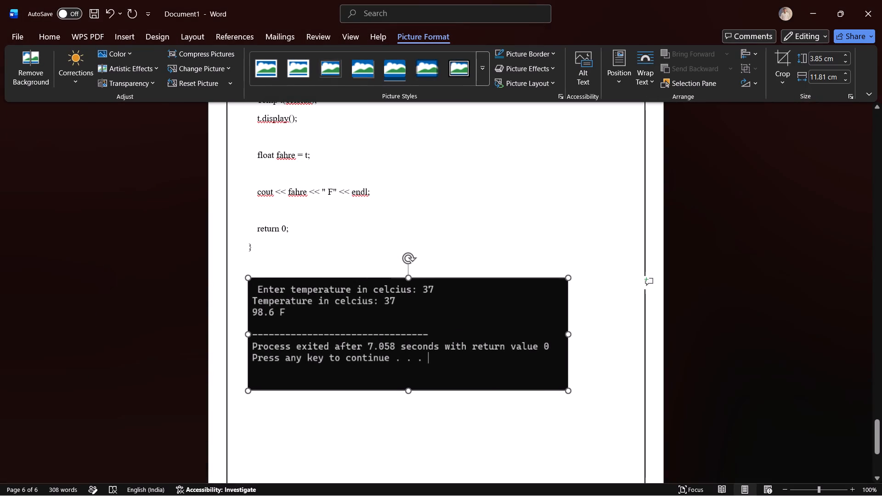
Add empty paragraphs below the output screenshot until the text cursor reaches the top of a new page seven.
scroll(459, 242, "down", 2)
left_click(459, 242)
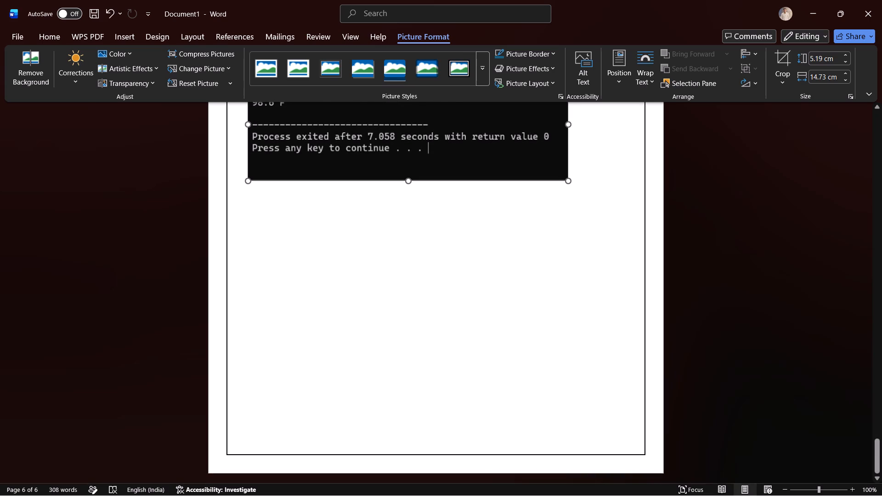
scroll(459, 242, "down", 1)
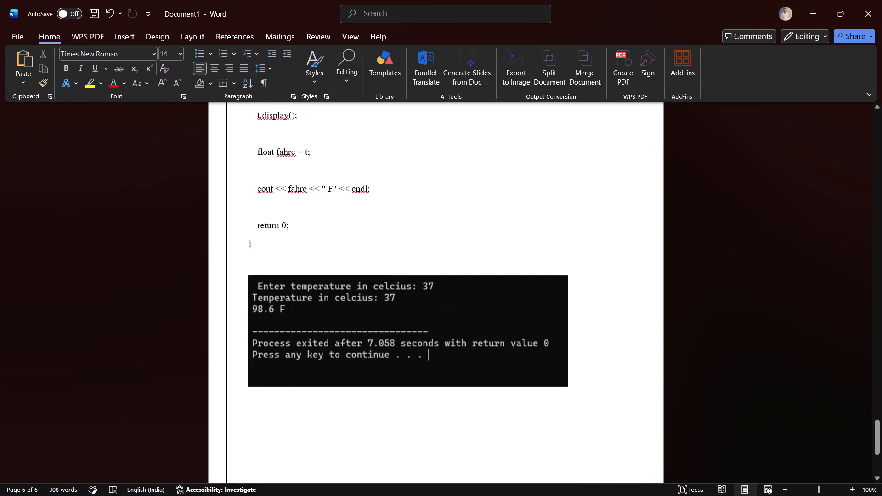
key("Return")
key("Return")
key("Return")
key("Return")
key("Return")
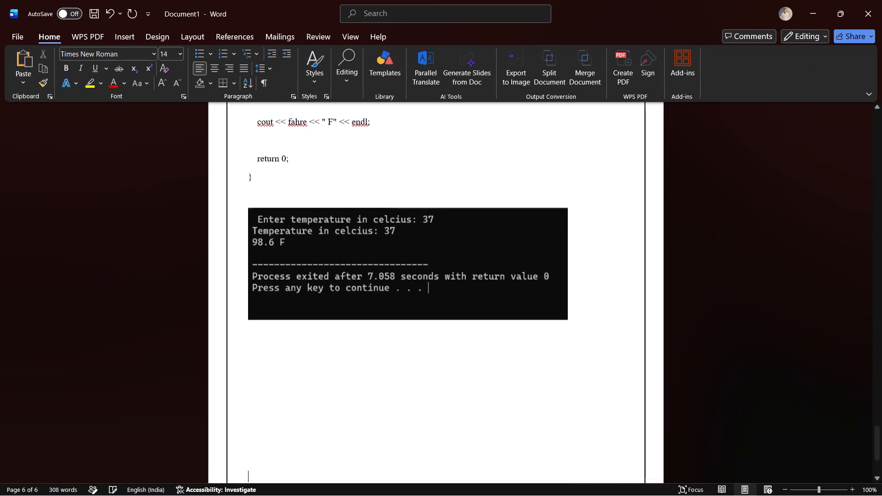
key("Return")
key("Return")
key("Return")
key("Return")
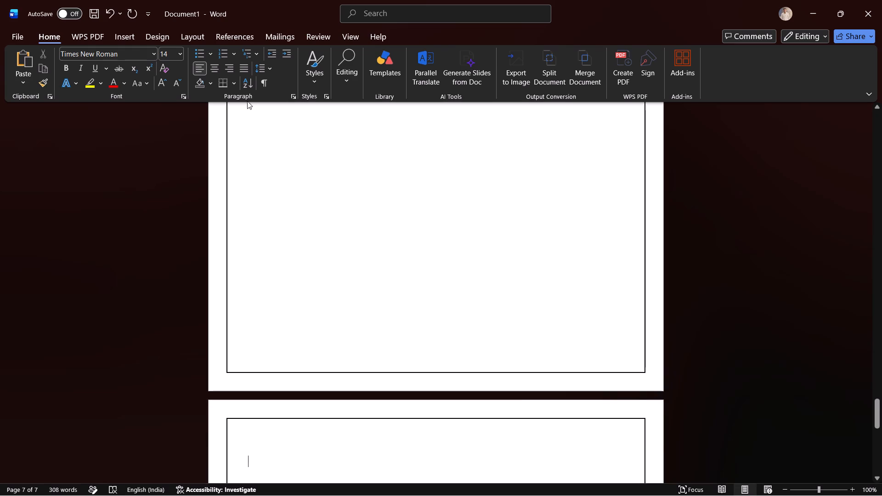
Add a centred bold heading on page seven from the earlier copied experiment heading, changing it to EXPERIMENT NO. 13.
left_click(217, 66)
left_click(69, 67)
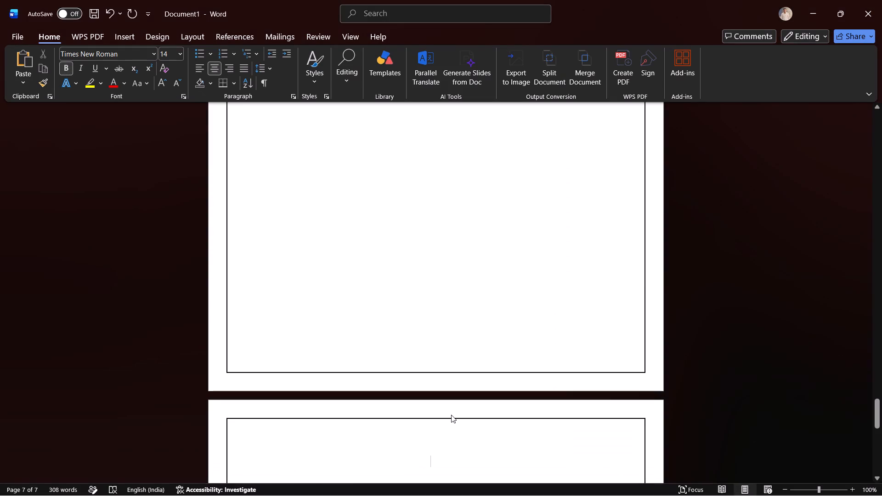
key("super+v")
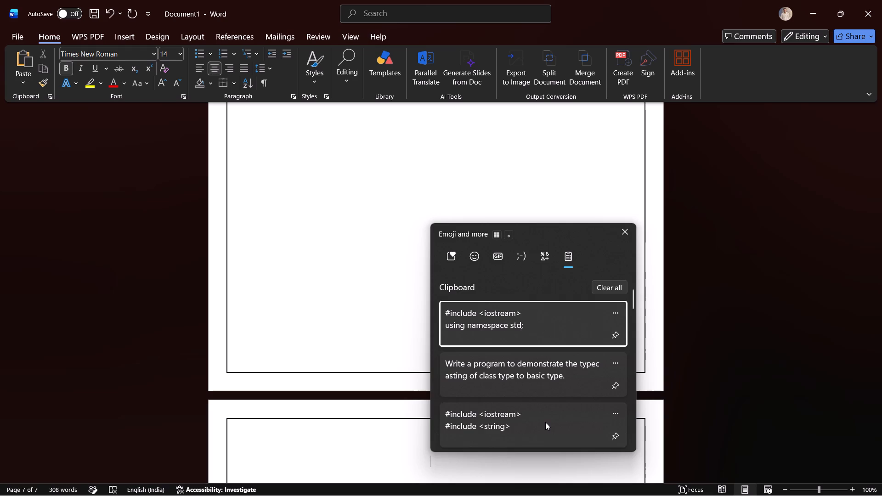
scroll(545, 422, "down", 1)
left_click(545, 422)
scroll(545, 422, "down", 4)
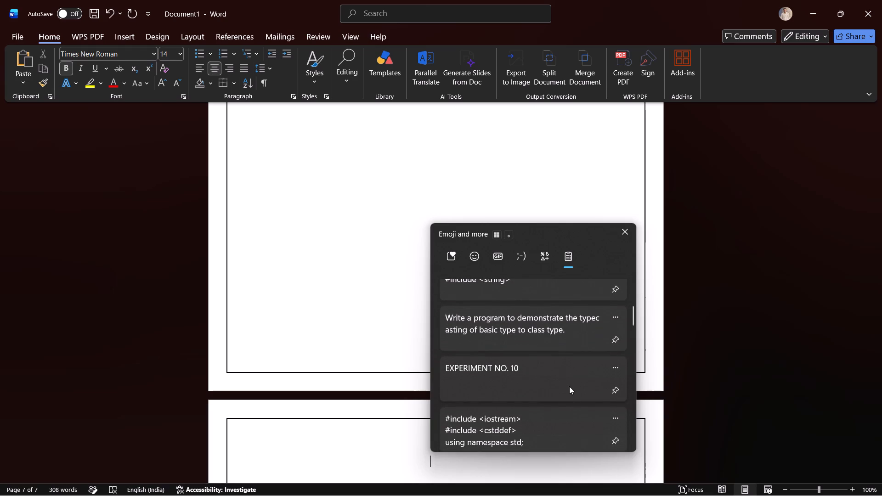
left_click(557, 378)
key("ctrl+v")
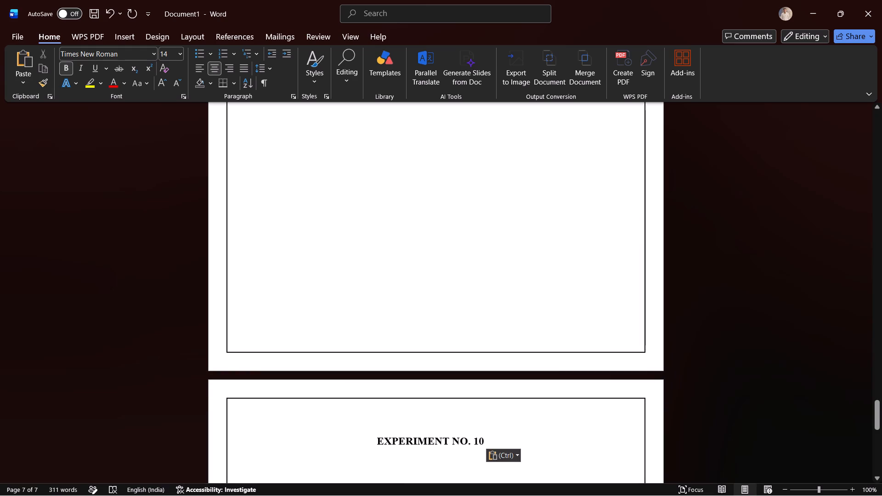
scroll(518, 441, "down", 1)
left_click(486, 342)
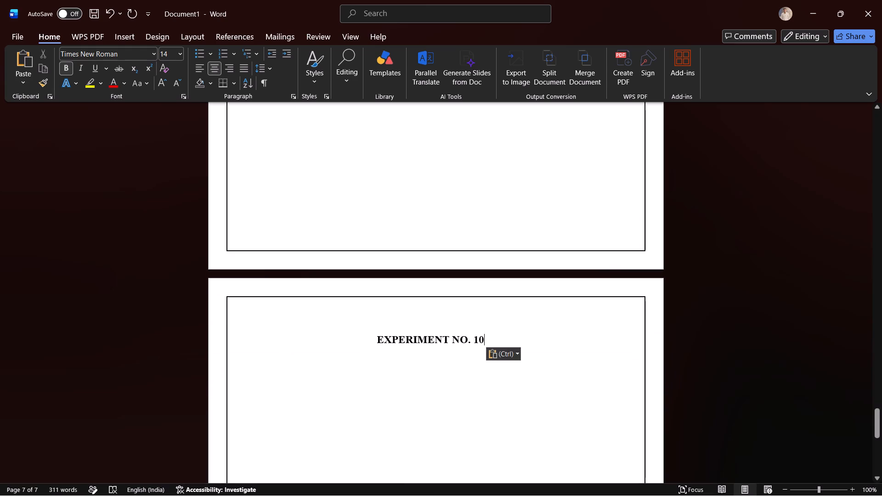
key("BackSpace")
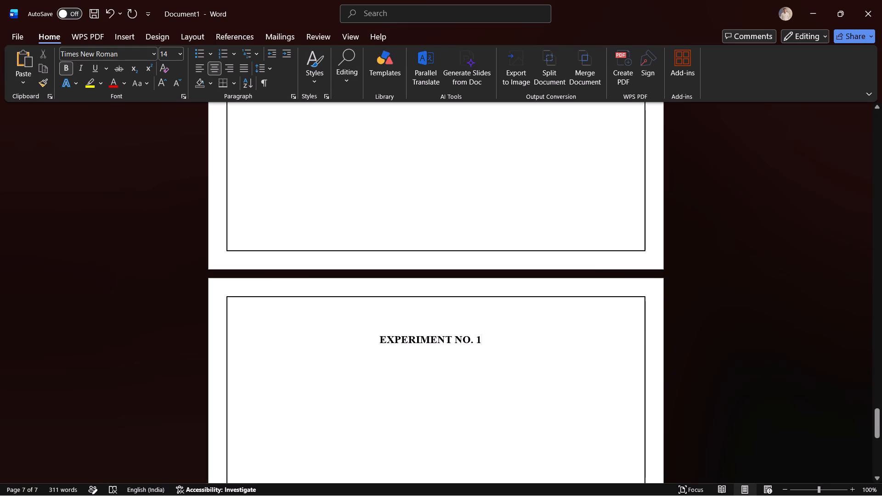
key("3")
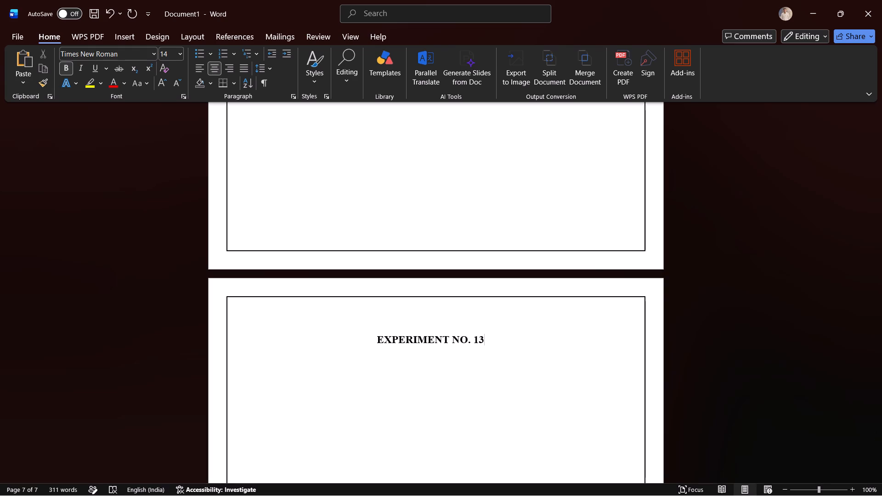
Below the heading, paste the left-aligned problem statement on typecasting of class type to class type, and start a new line after it.
key("Return")
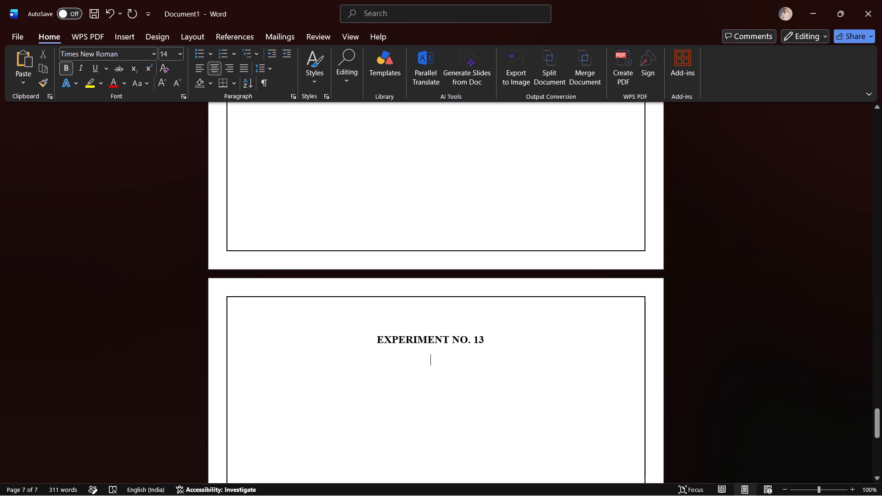
left_click(202, 73)
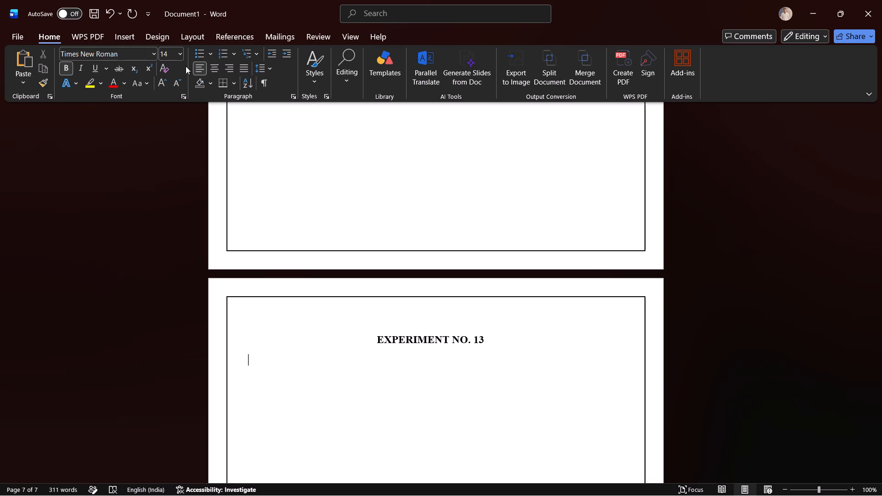
key("ctrl+v")
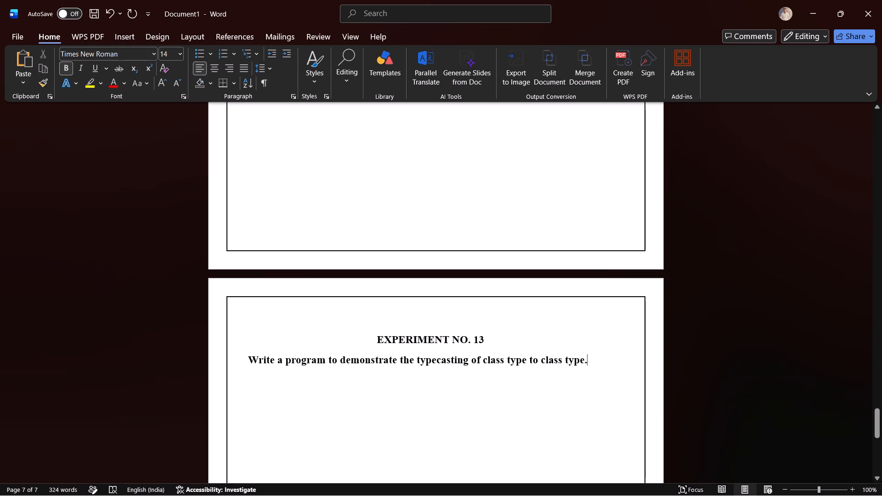
key("Return")
Set the new line below the problem statement to 12 pt, non-bold text.
left_click(181, 54)
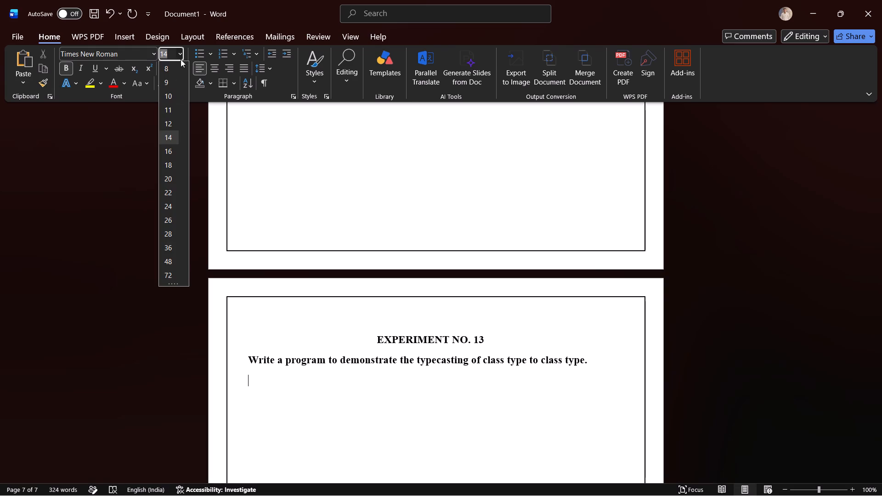
left_click(167, 125)
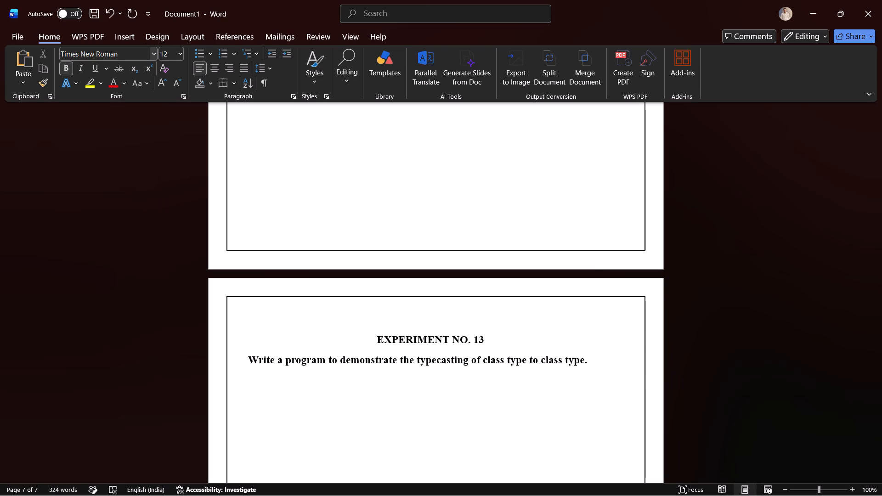
left_click(69, 69)
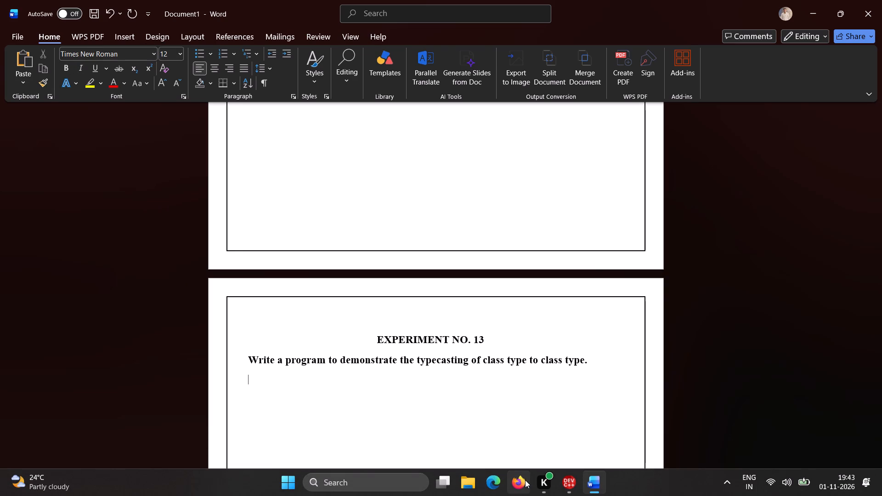
Copy the entire O13.cpp source code from Dev-C++, paste it below the problem statement in Word, and add two new lines after it.
left_click(573, 488)
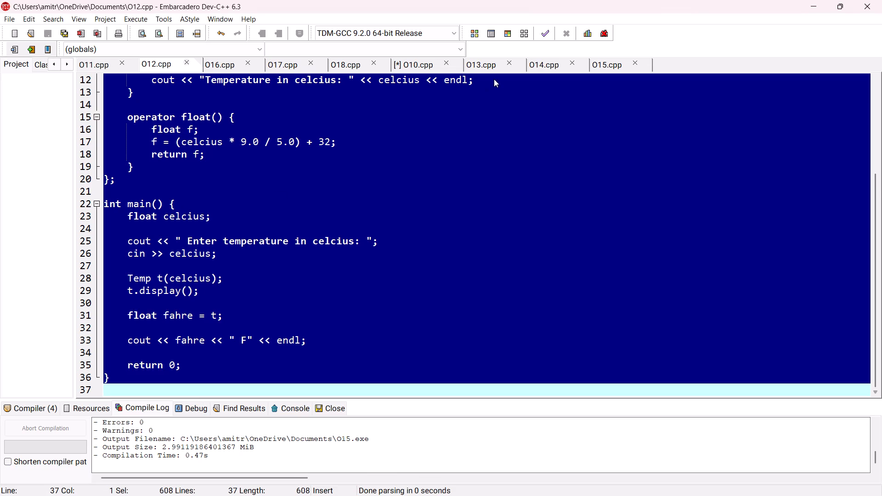
left_click(488, 67)
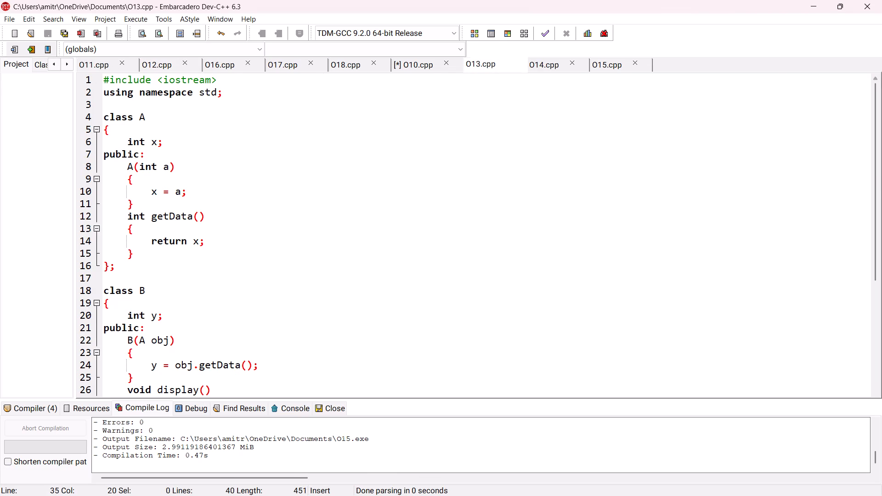
left_click(307, 336)
key("ctrl+a")
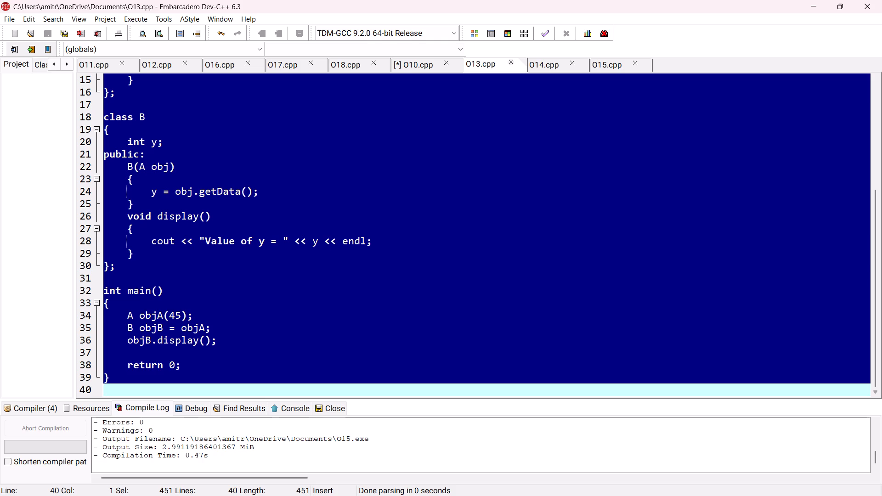
key("ctrl+c")
scroll(307, 336, "up", 2)
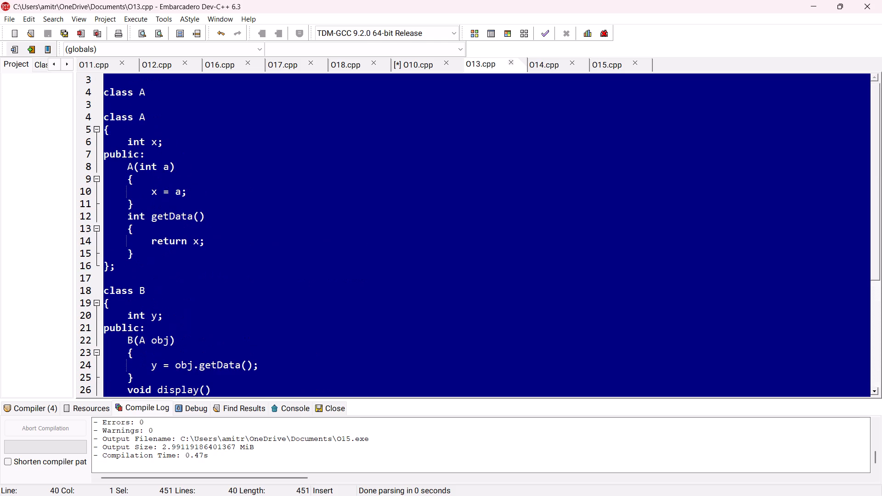
scroll(307, 336, "up", 1)
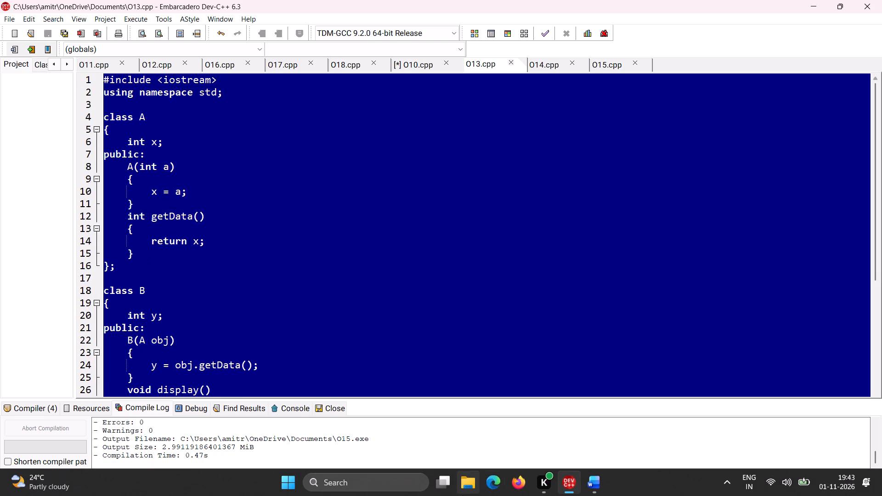
left_click(592, 489)
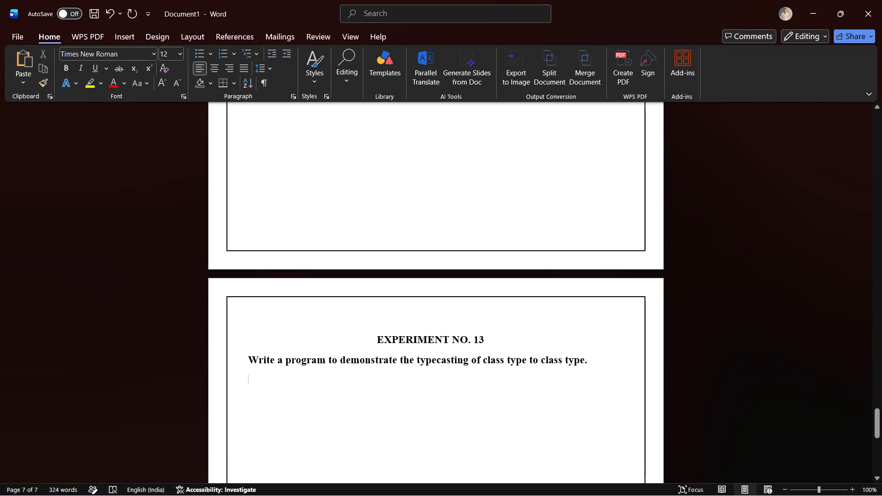
key("ctrl+v")
scroll(365, 384, "up", 1)
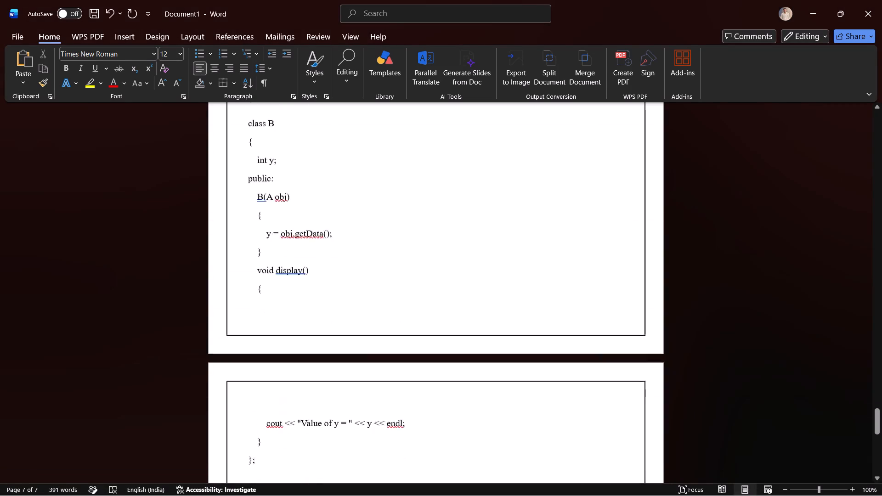
scroll(365, 384, "up", 3)
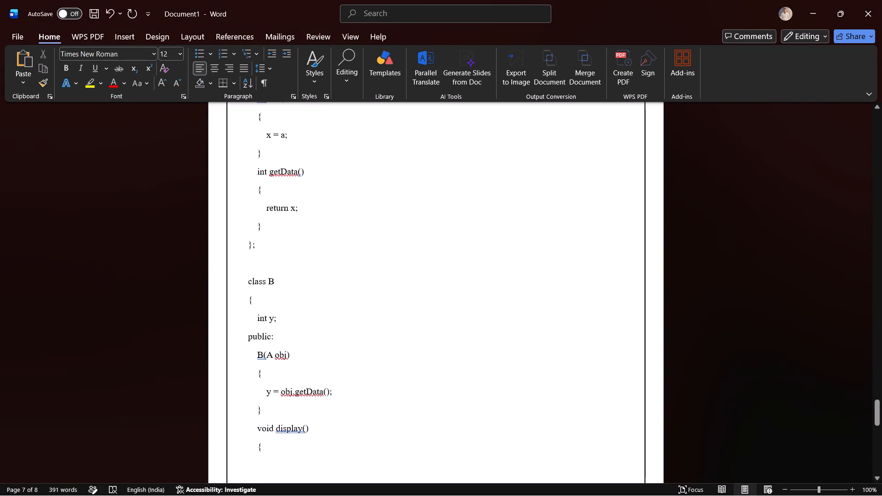
scroll(348, 306, "down", 2)
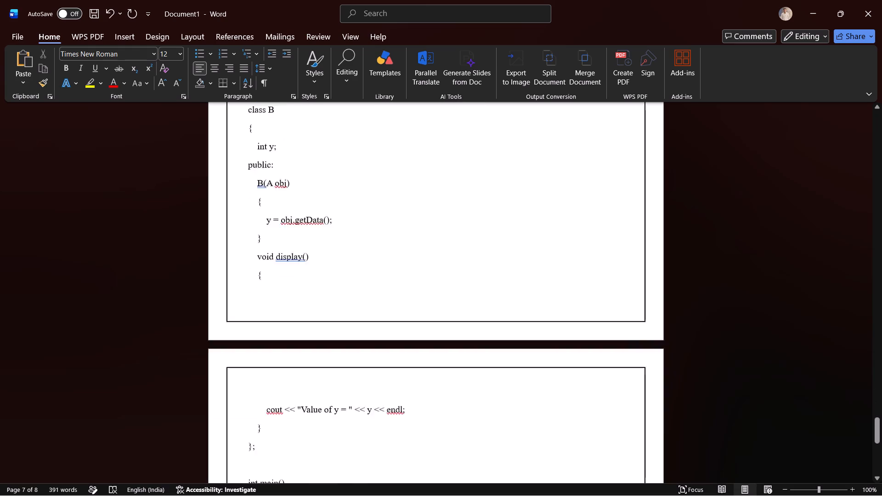
scroll(348, 306, "down", 5)
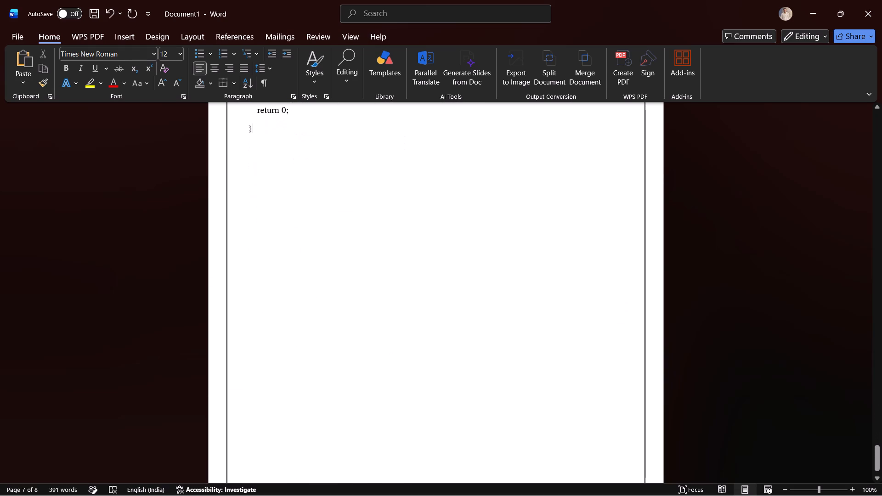
key("Return")
key("Return")
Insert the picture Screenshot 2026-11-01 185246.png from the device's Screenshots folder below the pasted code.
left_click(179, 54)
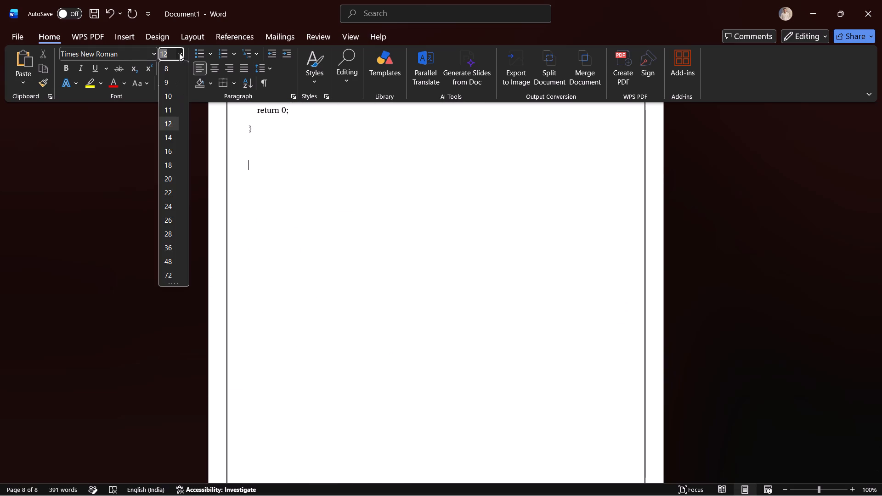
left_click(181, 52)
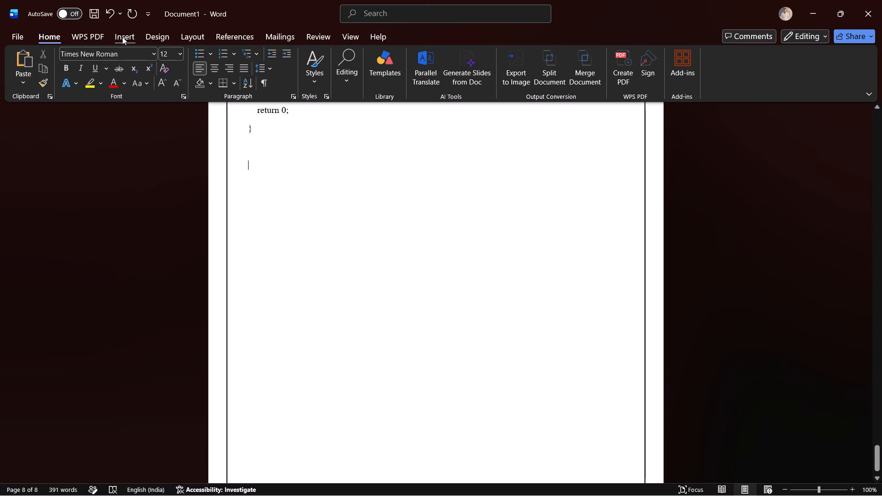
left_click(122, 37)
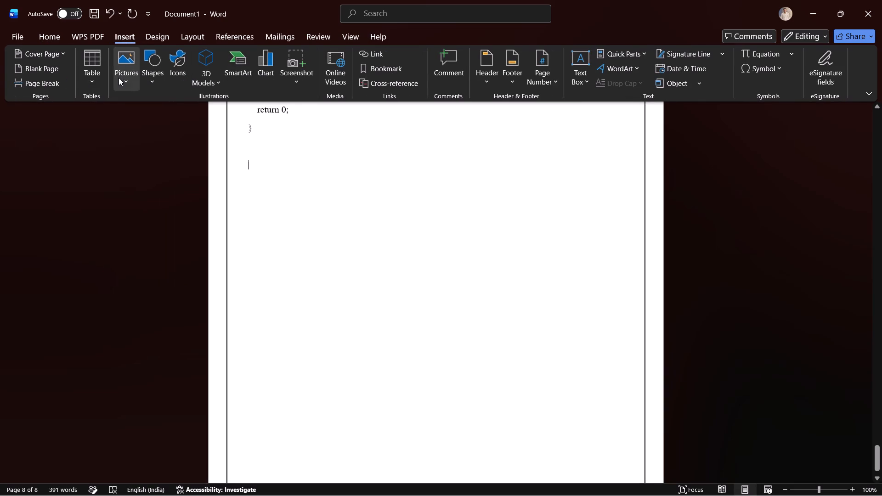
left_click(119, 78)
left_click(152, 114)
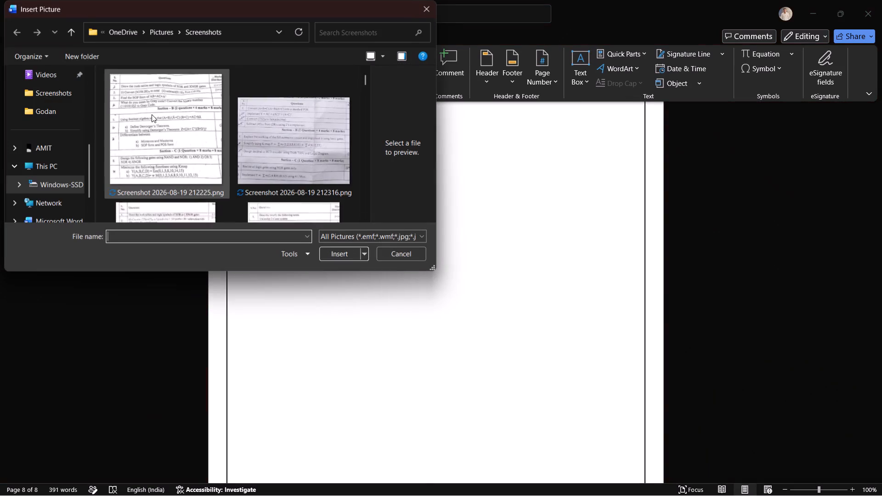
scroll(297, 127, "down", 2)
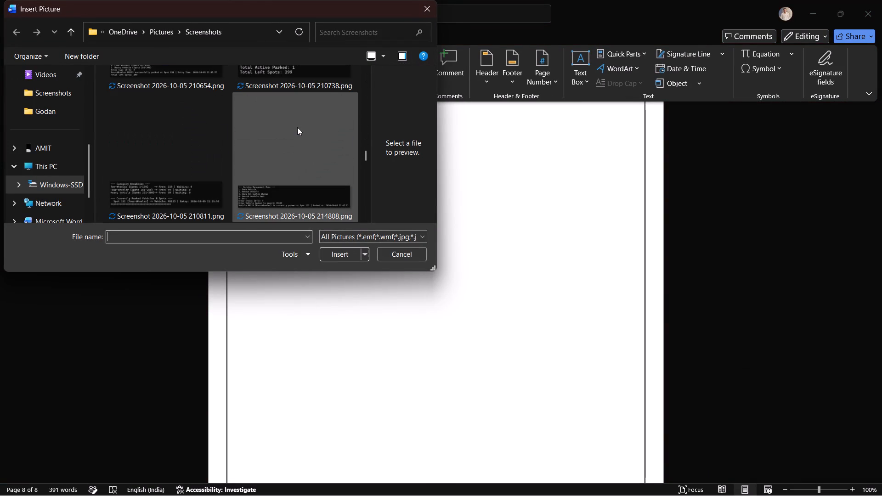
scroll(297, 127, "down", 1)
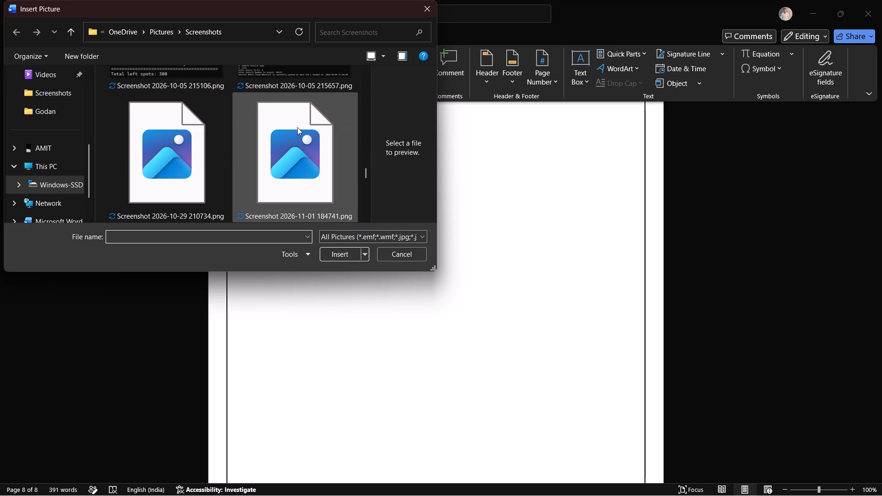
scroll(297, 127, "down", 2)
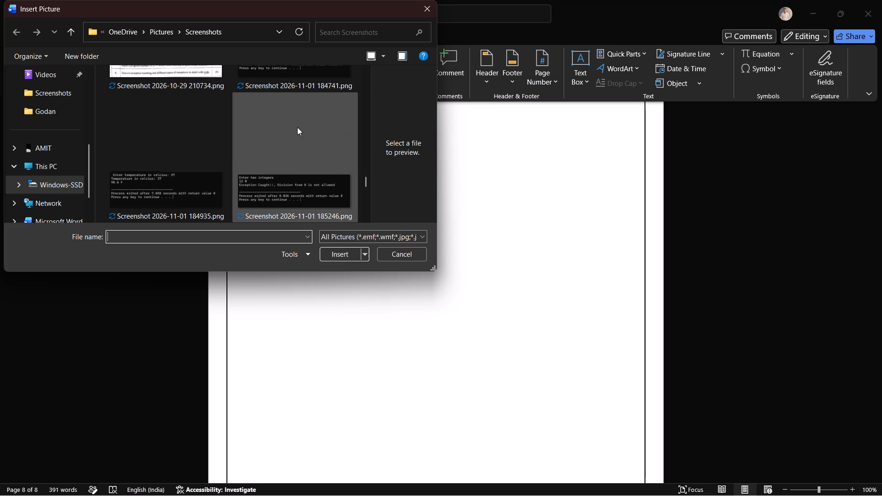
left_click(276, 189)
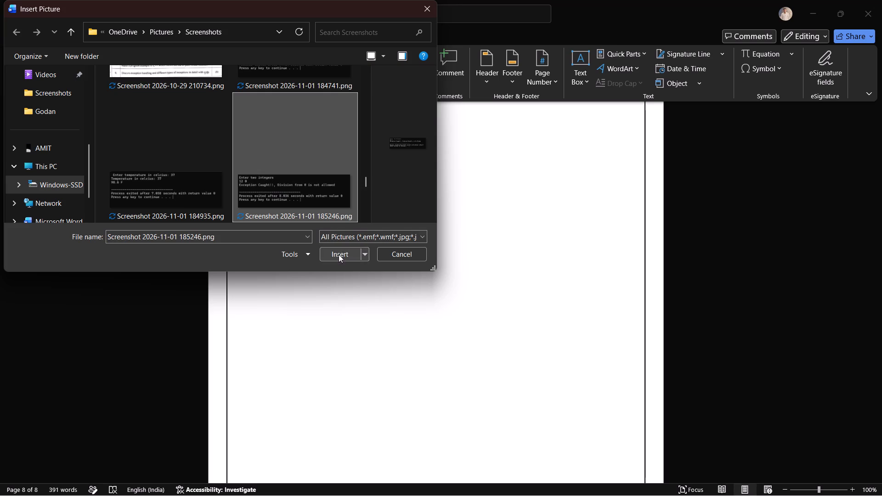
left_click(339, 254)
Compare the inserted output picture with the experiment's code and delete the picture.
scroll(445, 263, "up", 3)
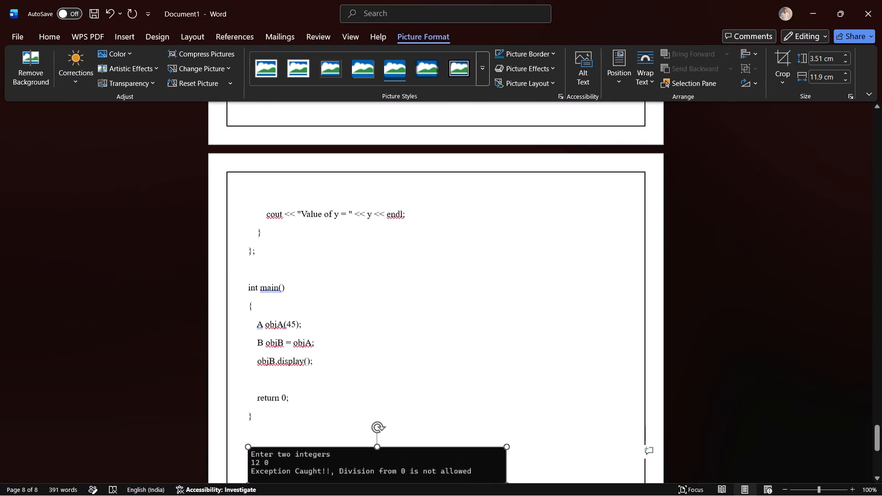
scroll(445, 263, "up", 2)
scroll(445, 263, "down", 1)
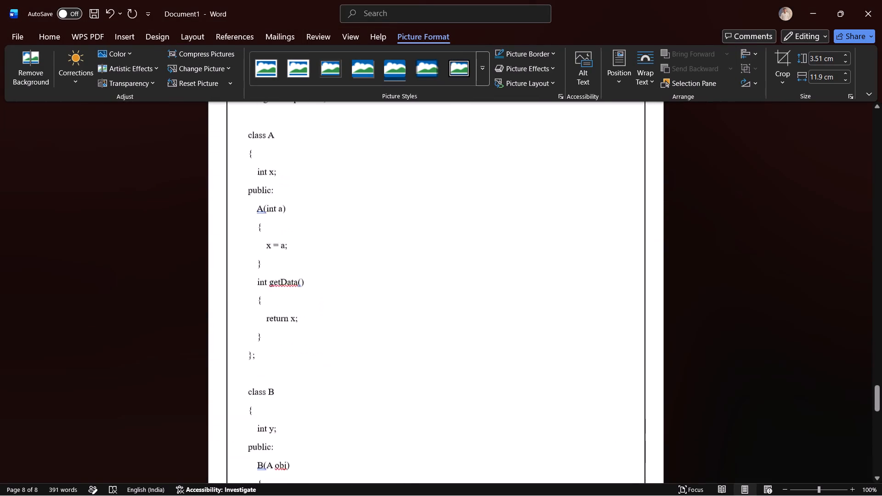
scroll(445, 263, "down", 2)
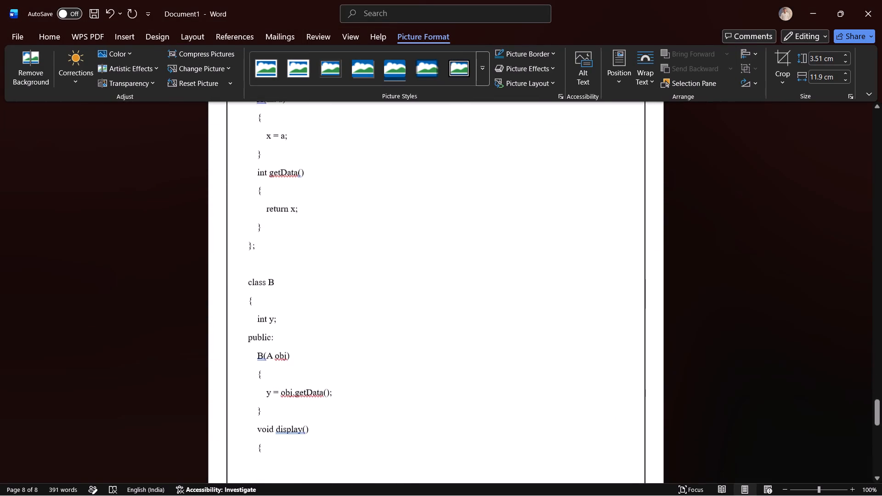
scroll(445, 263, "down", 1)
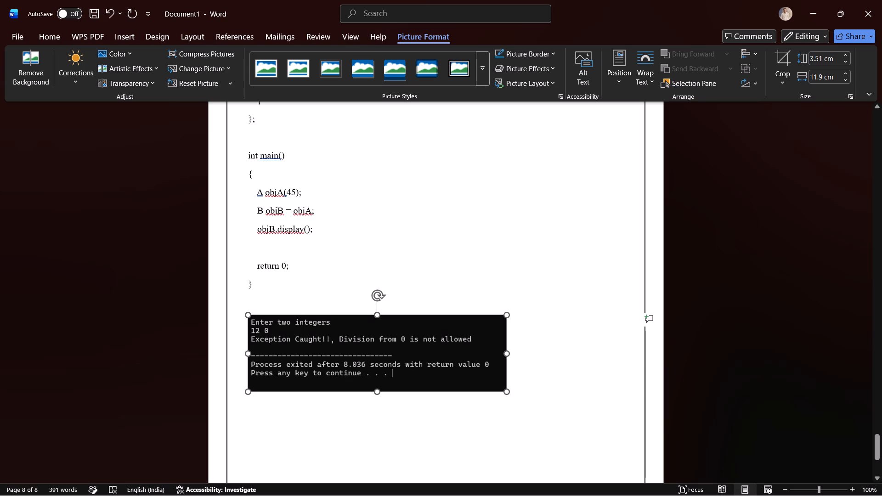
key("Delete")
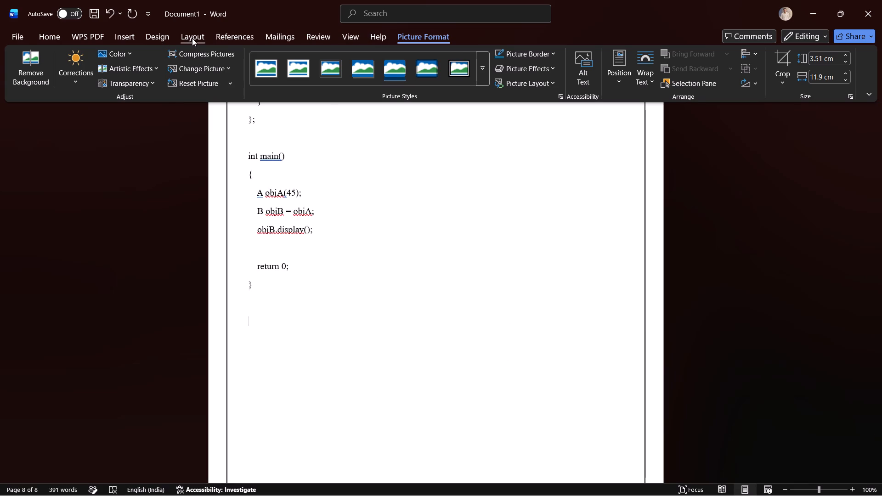
Insert the picture Screenshot 2026-11-01 192213.png from the device's Screenshots folder below the pasted experiment code.
scroll(324, 209, "up", 3)
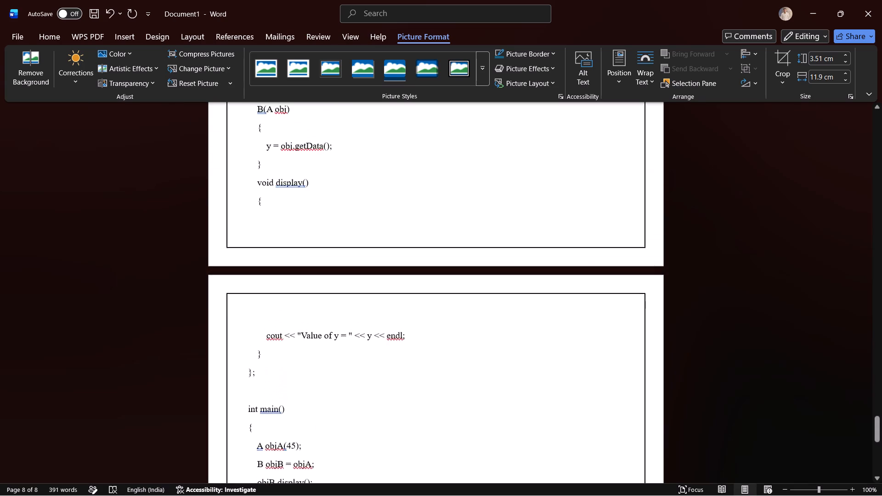
scroll(324, 209, "up", 3)
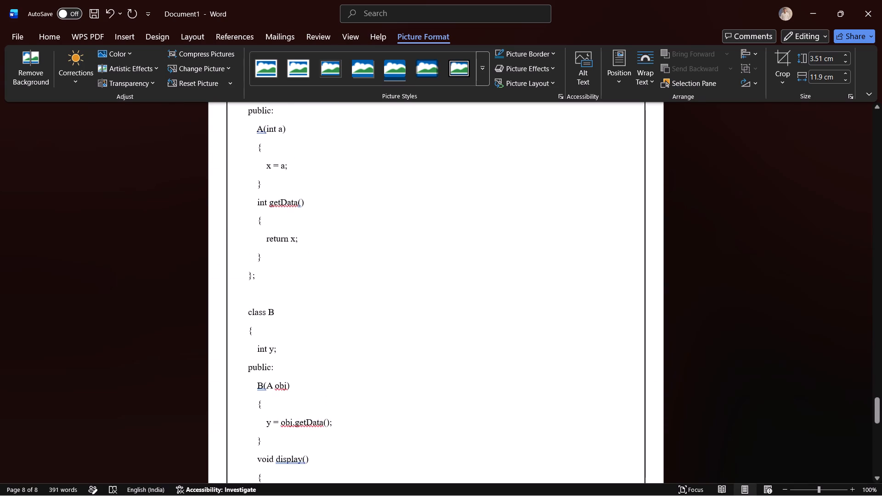
scroll(324, 209, "up", 1)
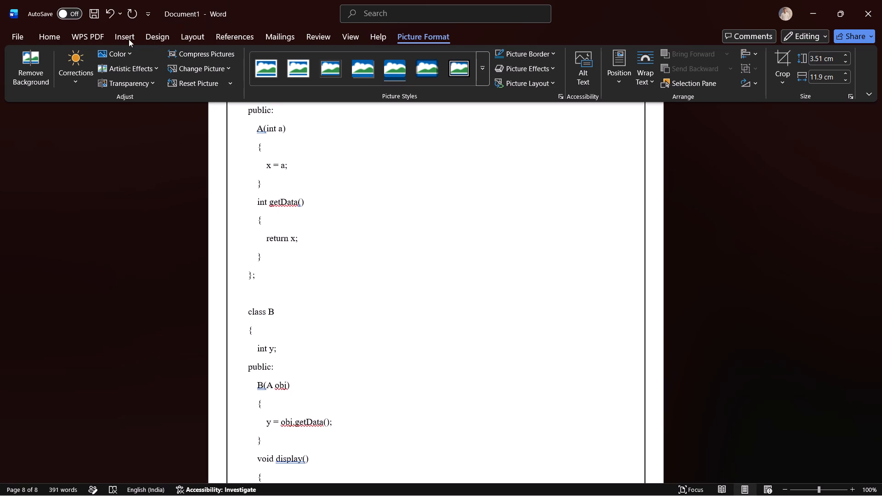
left_click(129, 39)
left_click(122, 84)
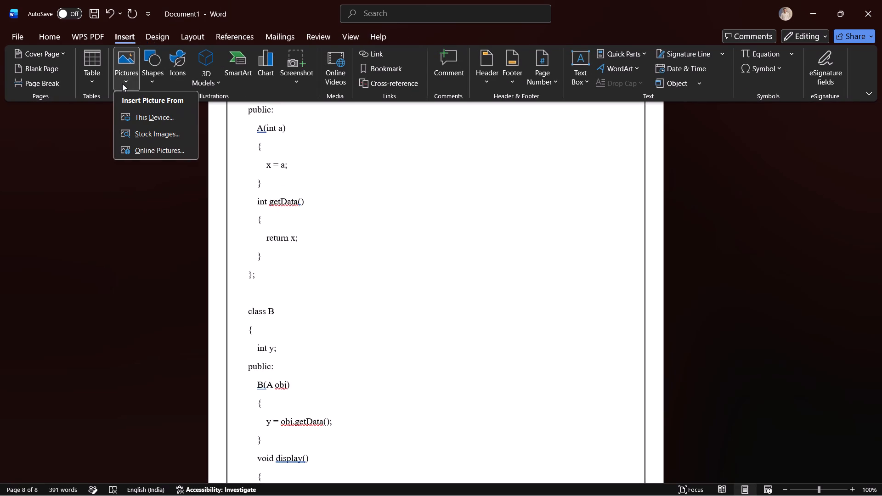
left_click(137, 113)
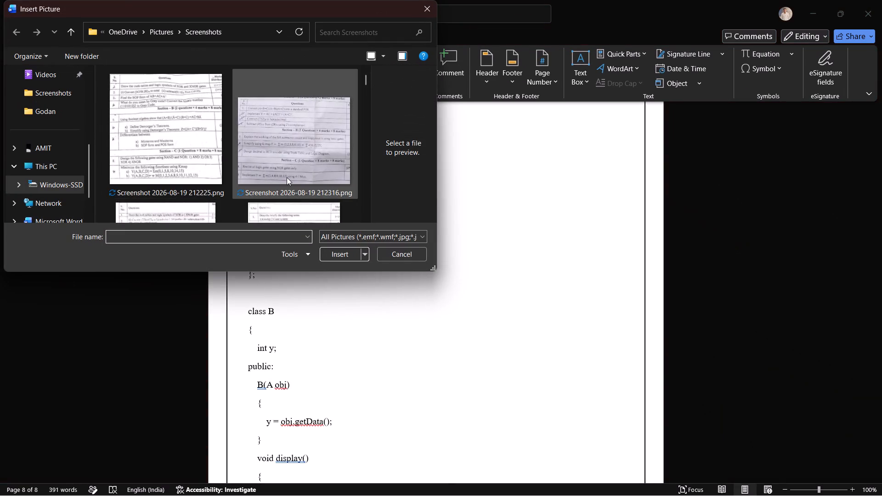
scroll(287, 177, "down", 6)
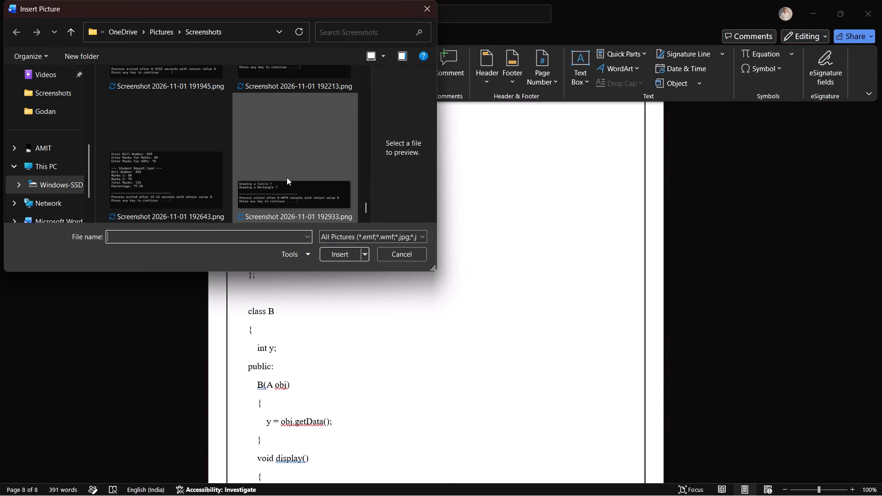
scroll(287, 177, "up", 1)
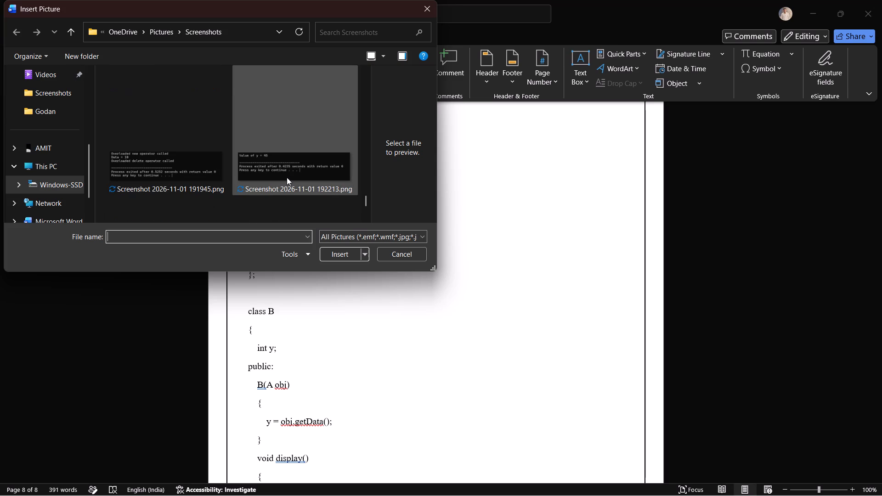
scroll(287, 177, "up", 2)
left_click(284, 160)
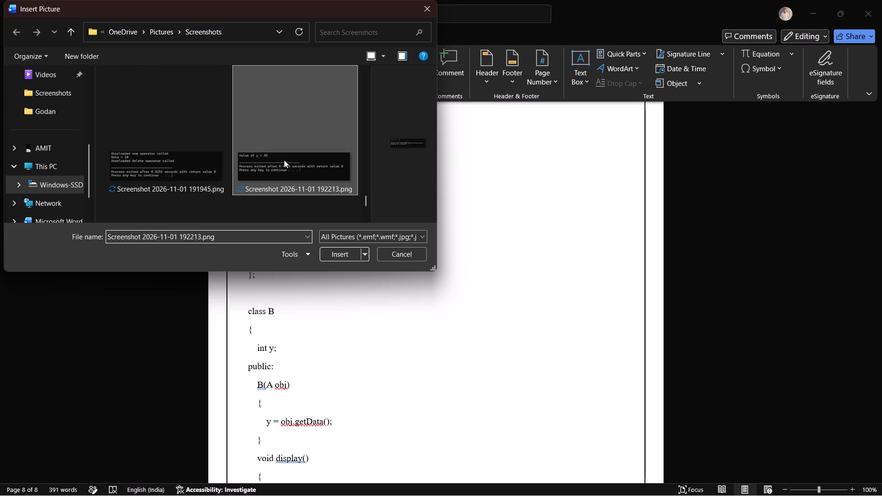
left_click(342, 255)
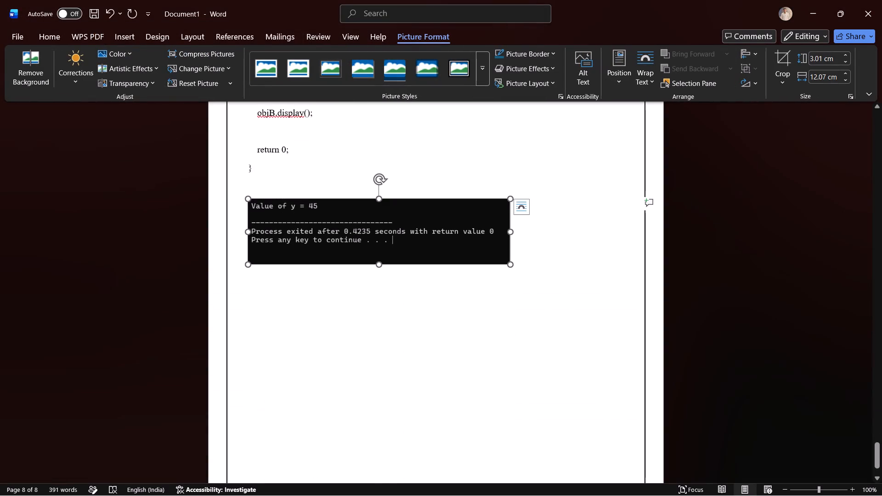
Compare the newly inserted output picture with the experiment's source code on the preceding pages.
scroll(452, 294, "up", 3)
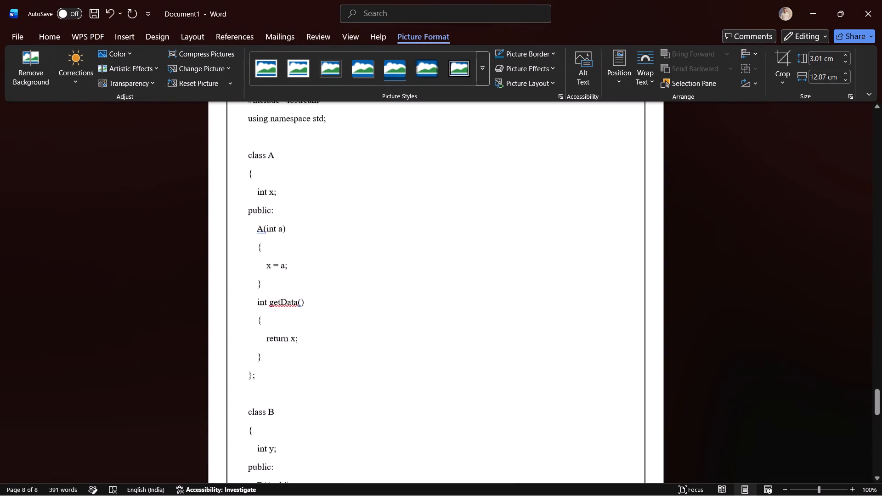
scroll(452, 294, "up", 1)
scroll(452, 294, "down", 5)
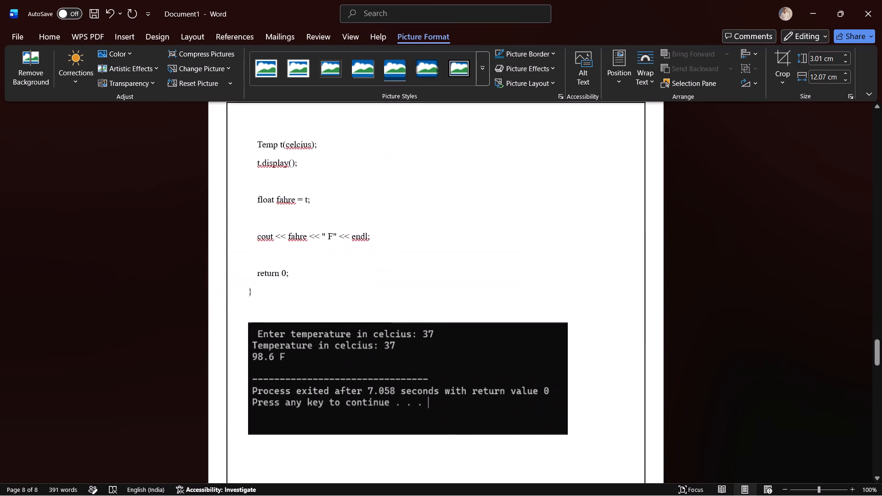
scroll(452, 294, "down", 8)
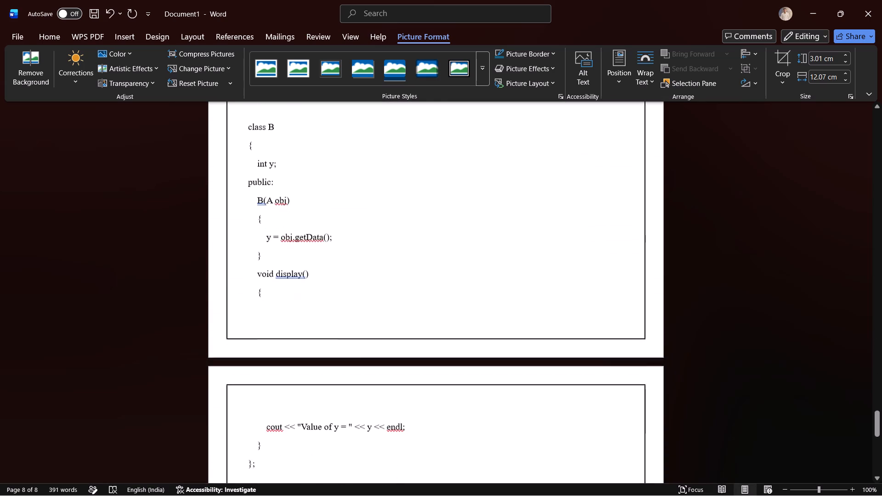
scroll(452, 294, "down", 6)
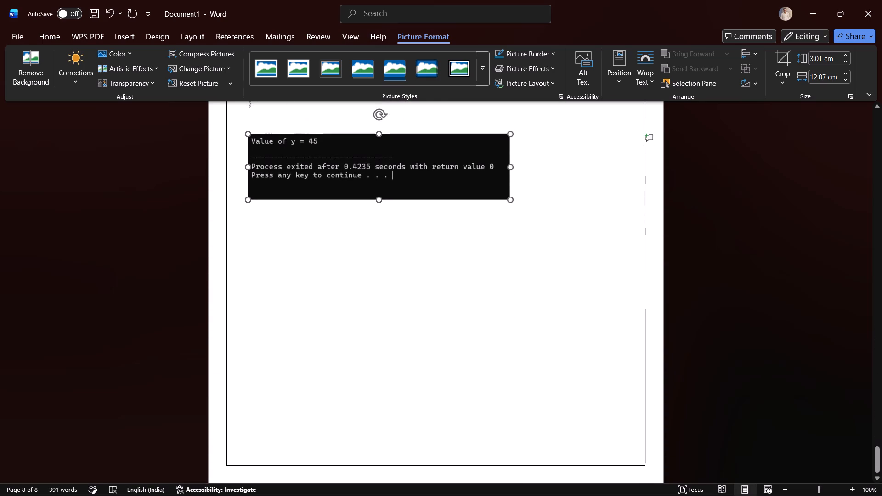
Enlarge the output picture proportionally to nearly the text width and add a blank line above it.
left_click_drag(510, 197, 545, 215)
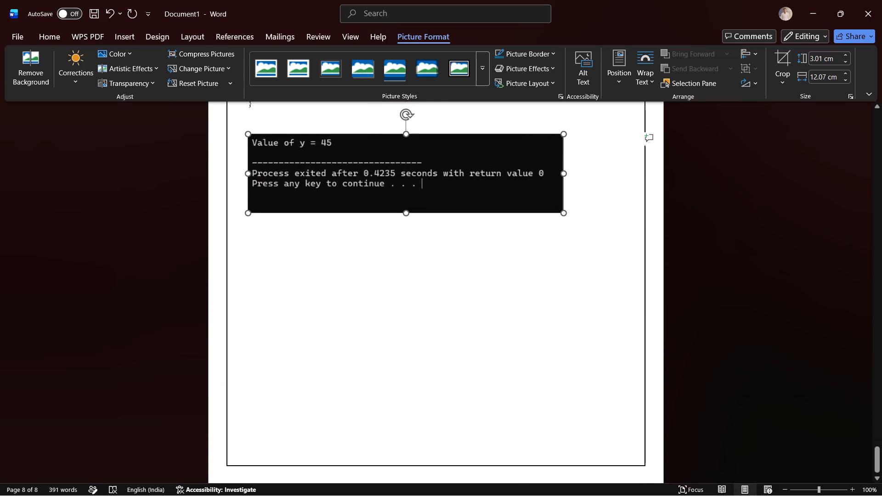
left_click_drag(545, 215, 553, 221)
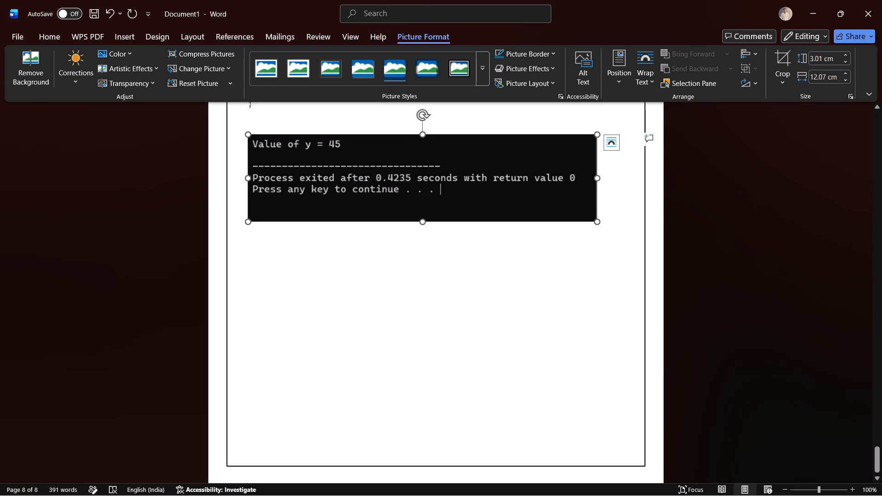
left_click(318, 125)
key("Return")
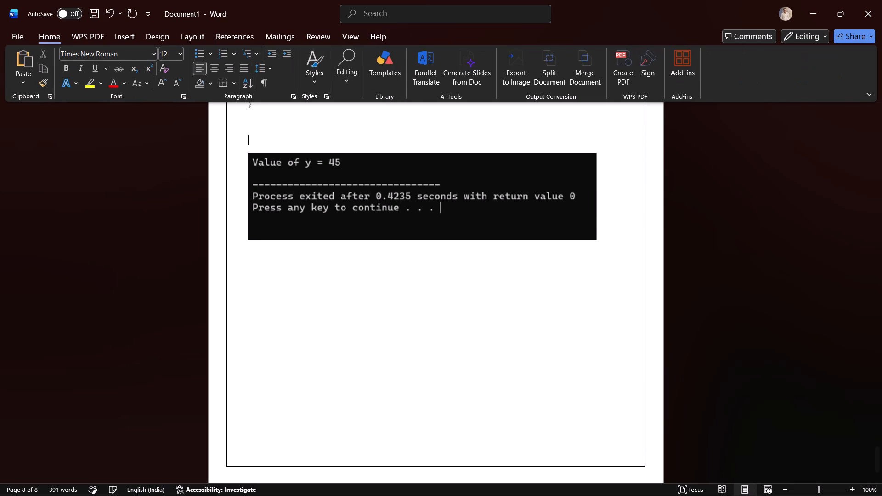
Add blank lines after the output picture until a new page 9 starts.
scroll(392, 299, "down", 3)
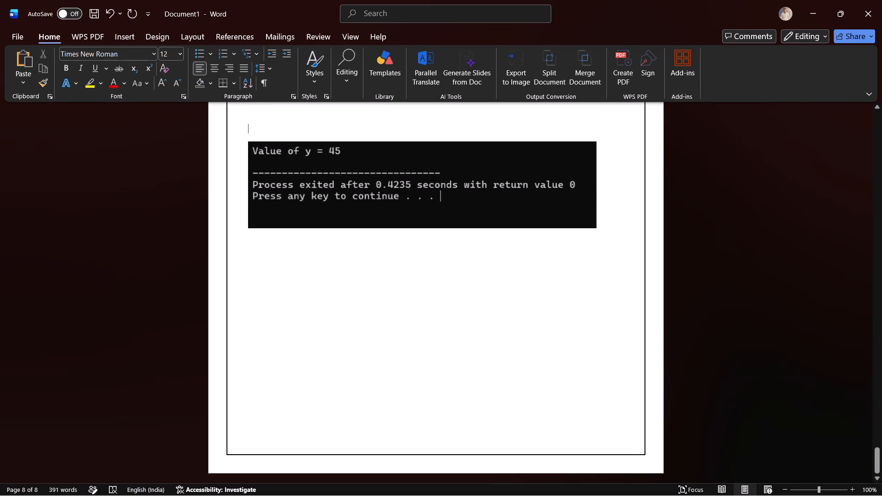
left_click(599, 221)
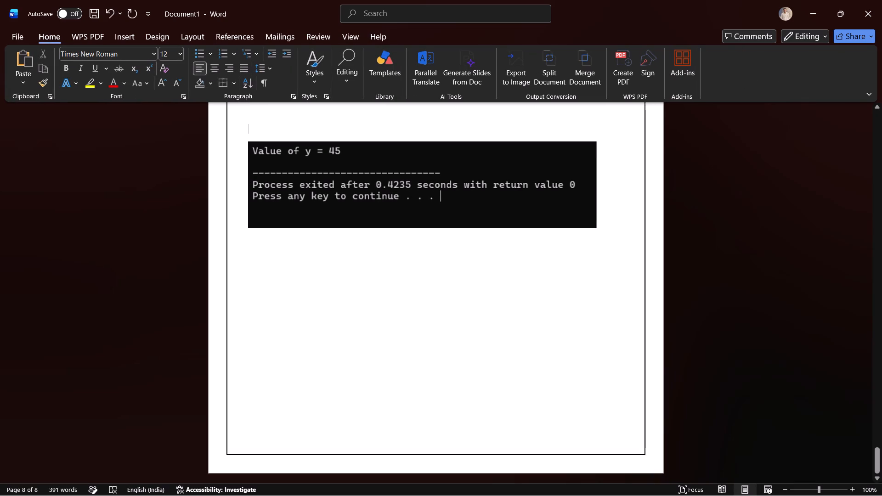
left_click(601, 226)
key("Return")
key("Return")
key("Return")
key("Return")
key("Return")
key("Return")
key("Return")
key("Return")
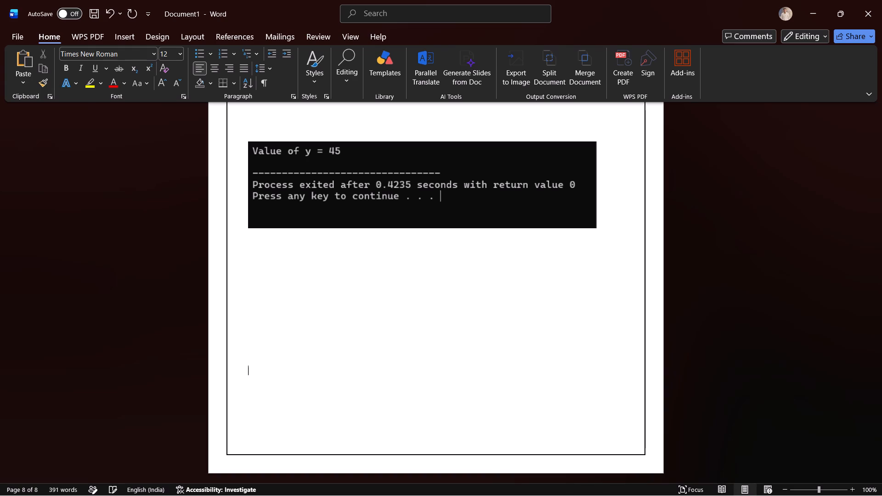
key("Return")
key("Return")
key("Return")
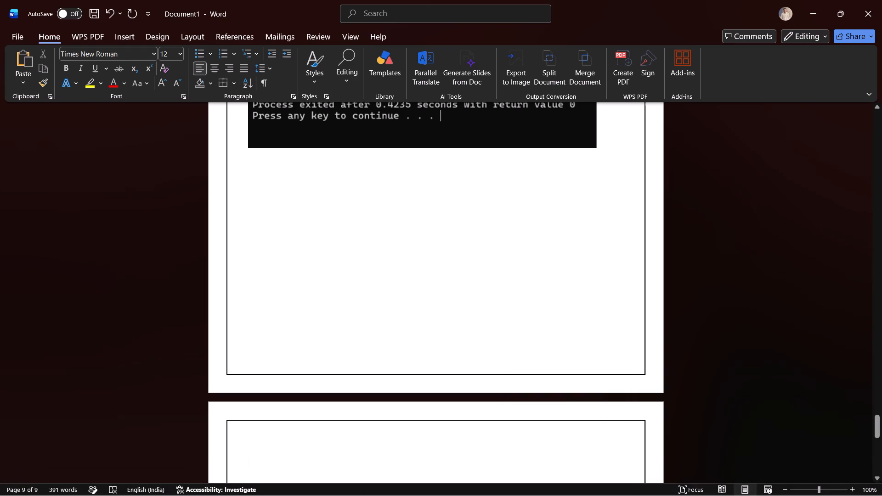
Format the first line of the new page as 14 pt, bold, centred Times New Roman.
left_click(178, 51)
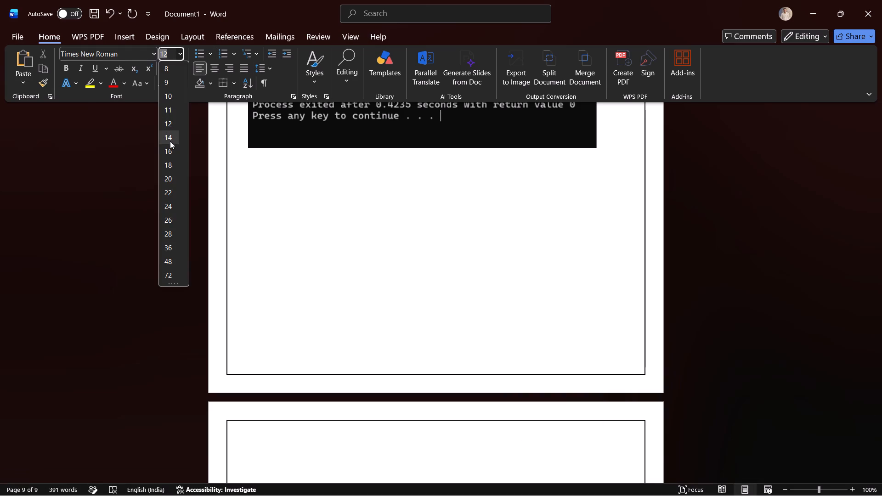
left_click(170, 141)
left_click(153, 53)
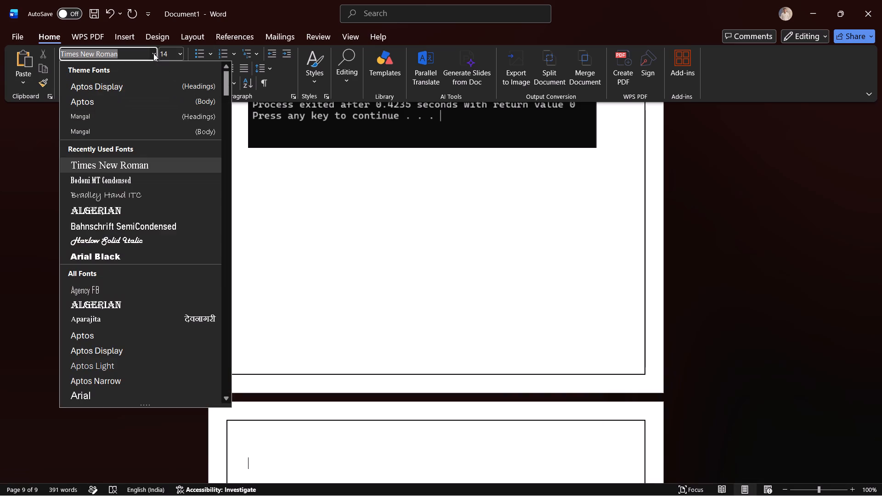
left_click(153, 53)
left_click(66, 68)
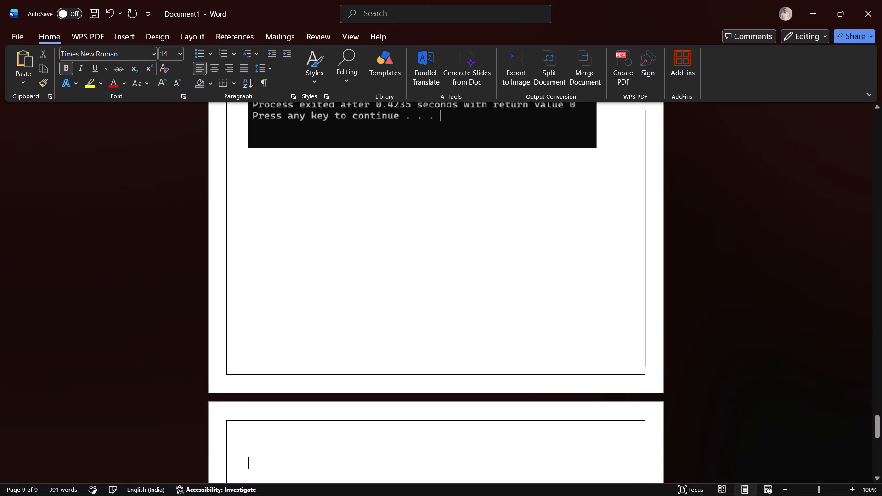
left_click_drag(215, 71, 369, 262)
scroll(369, 262, "down", 1)
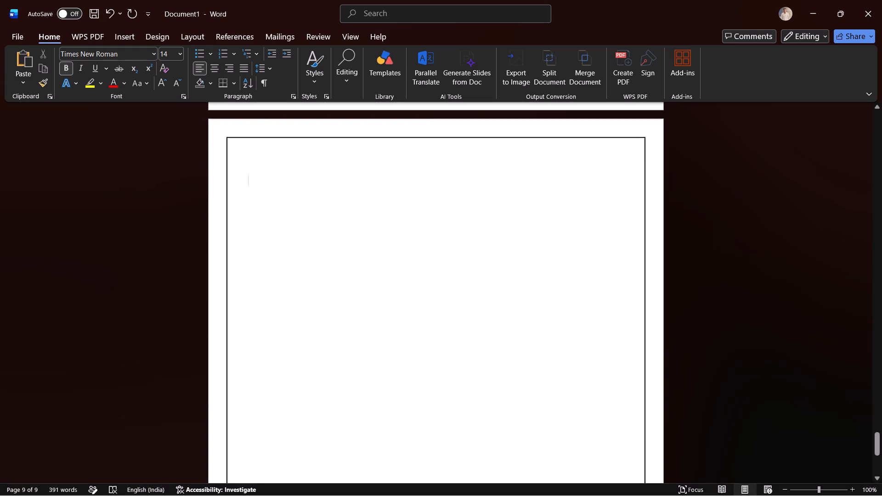
left_click(215, 71)
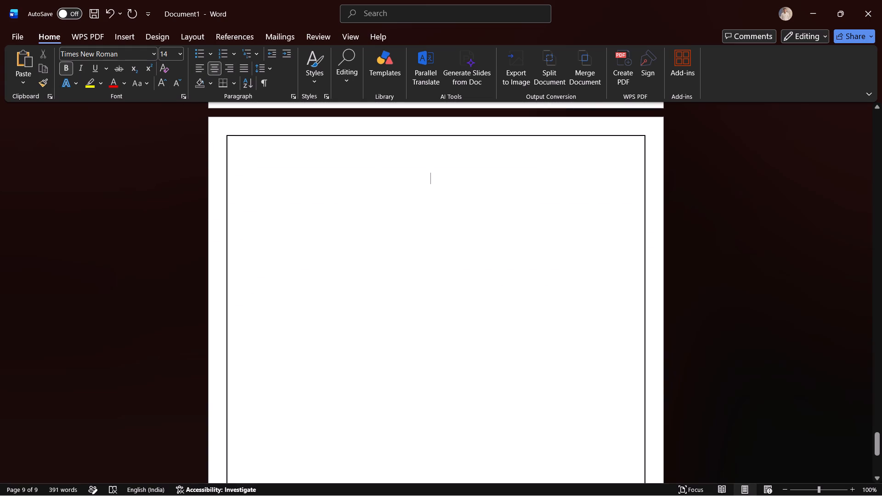
Pin the EXPERIMENT NO. 10 entry in the clipboard history and clear all unpinned entries.
key("super+v")
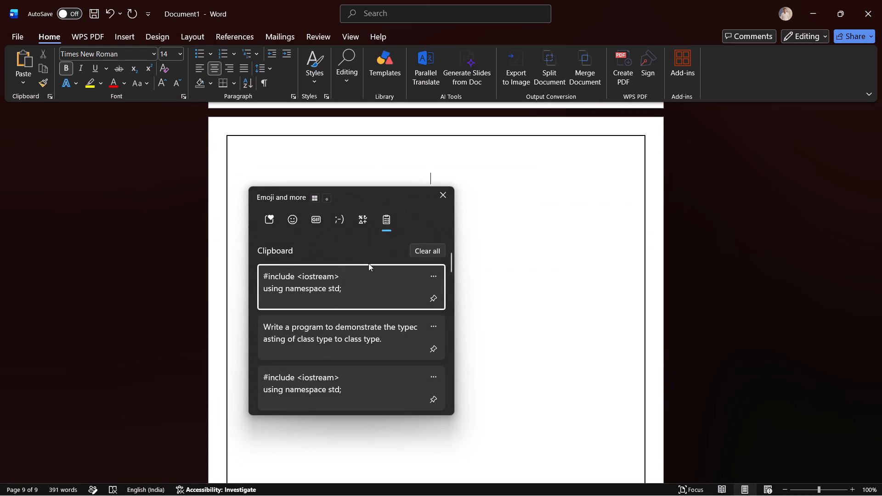
scroll(348, 356, "down", 1)
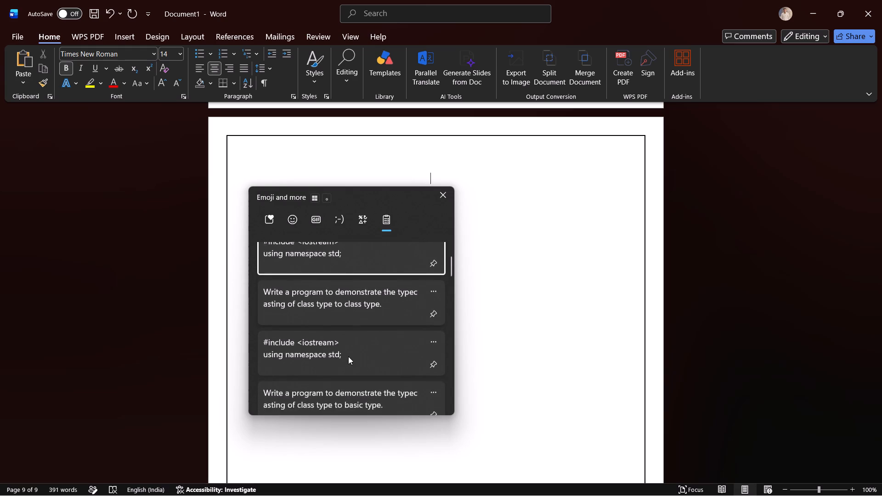
scroll(348, 356, "down", 3)
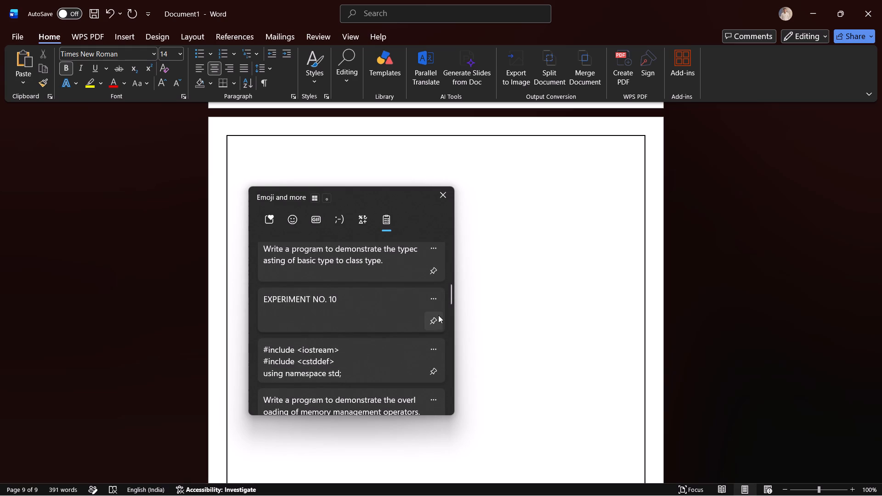
left_click(436, 319)
scroll(389, 309, "up", 2)
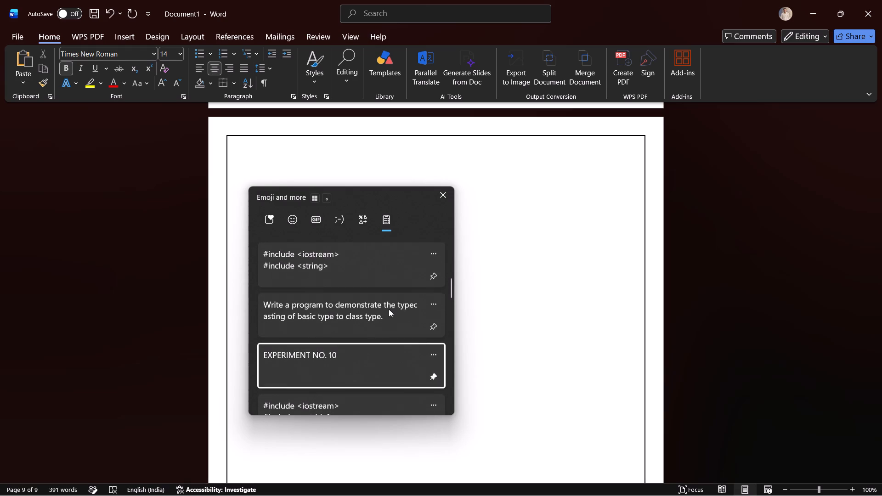
scroll(389, 309, "up", 2)
scroll(389, 309, "down", 2)
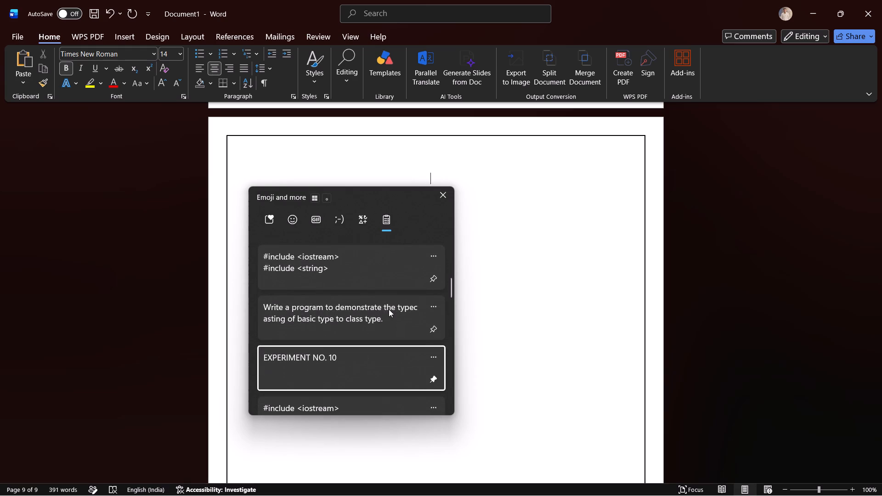
scroll(389, 309, "up", 4)
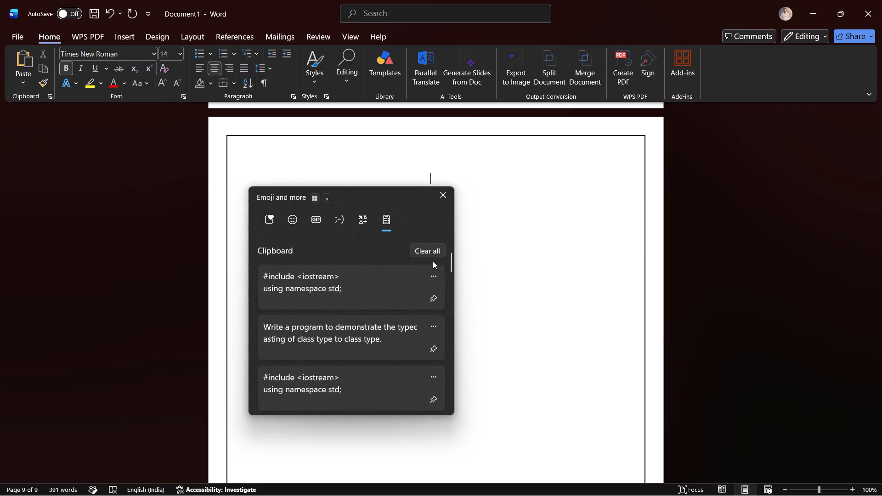
left_click(430, 251)
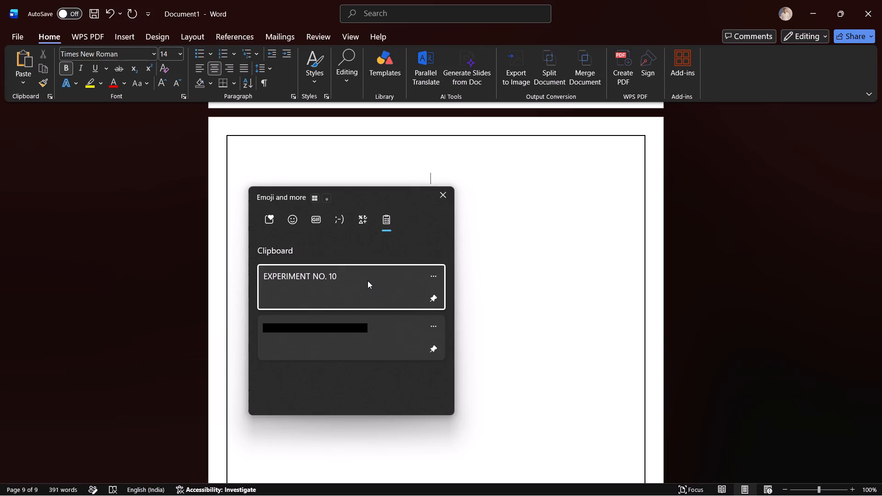
Paste the pinned EXPERIMENT NO. 10 heading on the new page and place the cursor at its end.
left_click(367, 281)
key("ctrl+v")
left_click(483, 177)
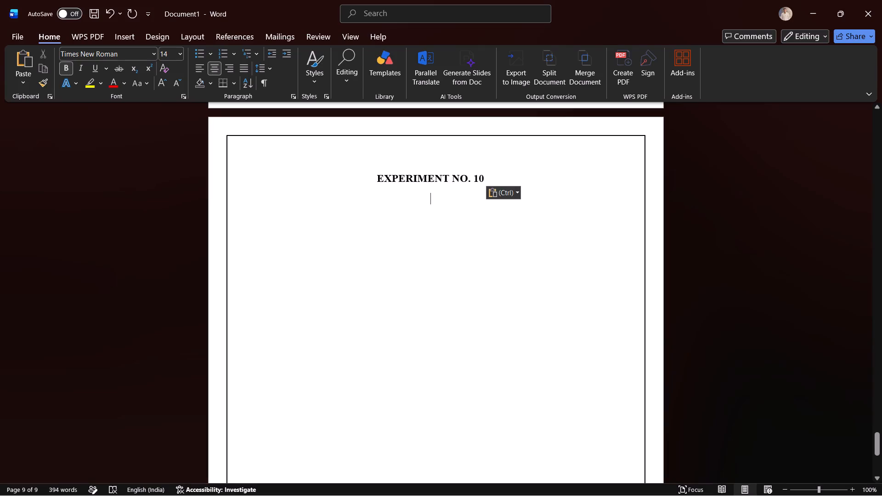
Change the experiment number in the pasted heading on page 9 to 14.
key("BackSpace")
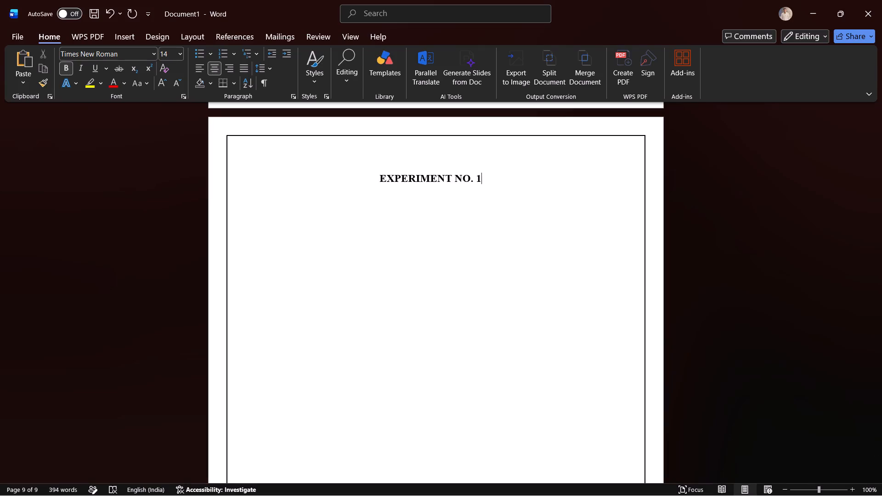
key("4")
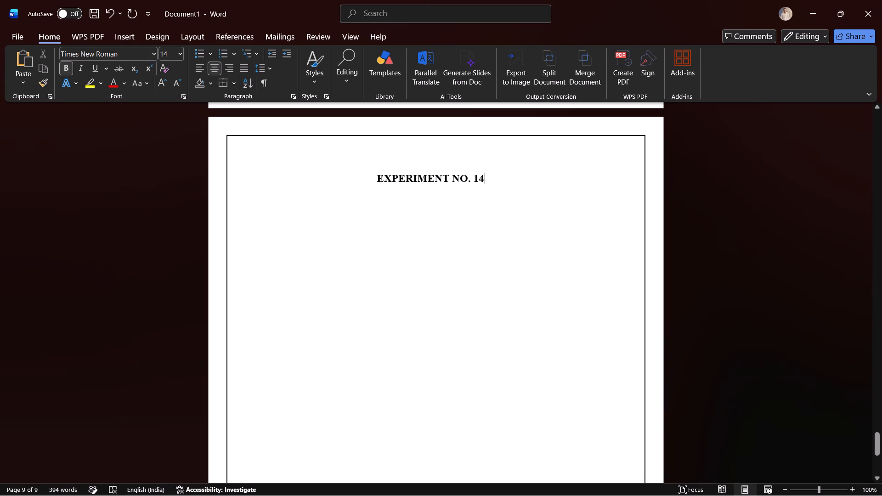
Add a left-aligned line below the heading and paste the problem statement "Write a program to demonstrate the multiple inheritance.".
key("Return")
left_click(201, 70)
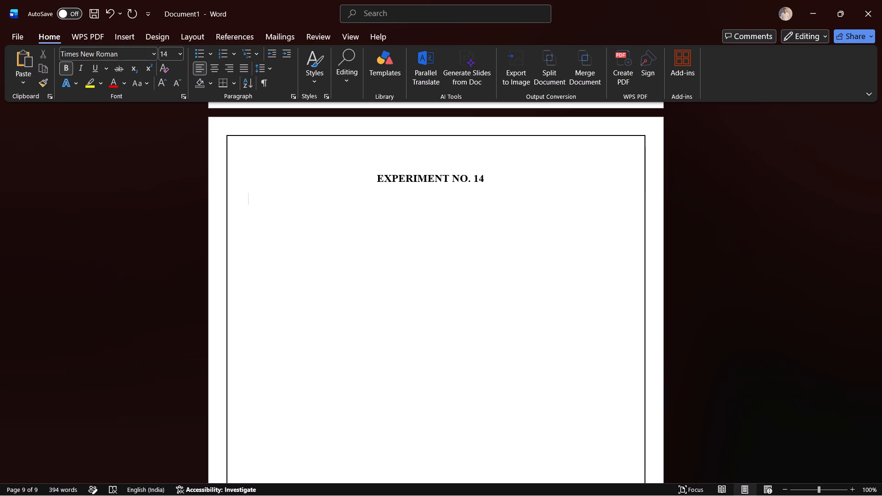
key("ctrl+v")
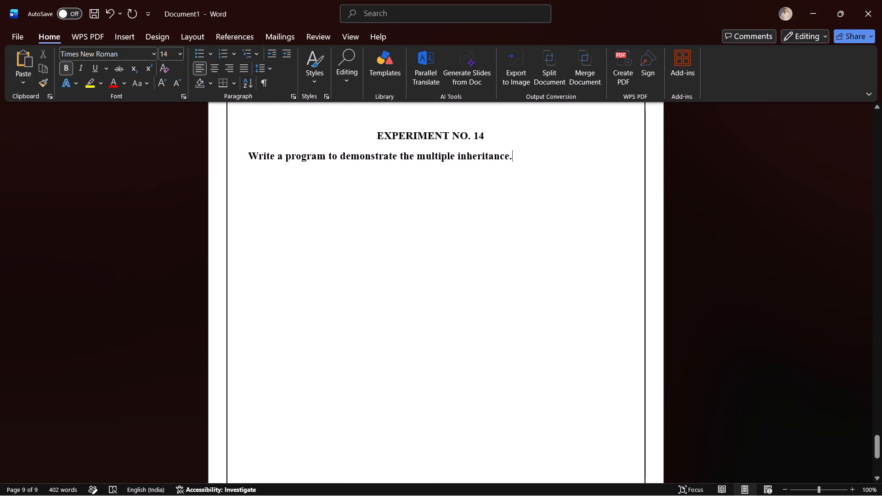
Review the preceding experiment's code and output picture for its layout, returning to the Experiment No. 14 page.
scroll(472, 285, "up", 2)
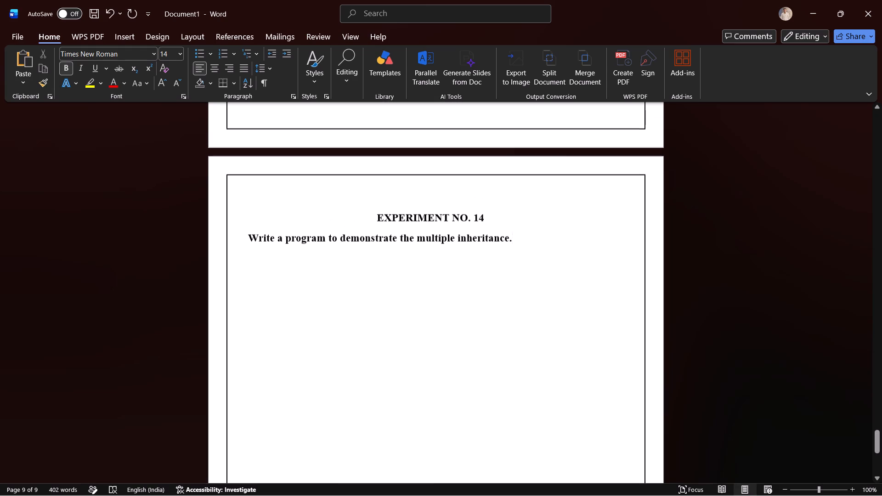
scroll(472, 285, "up", 6)
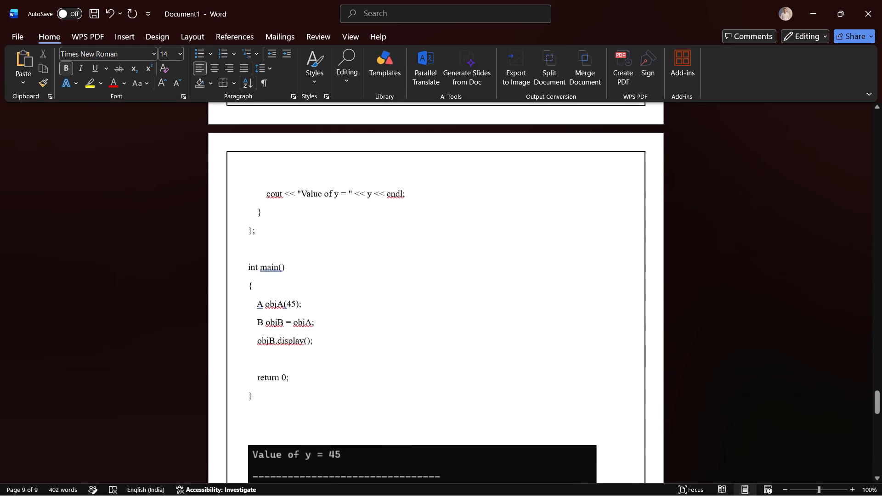
scroll(472, 285, "up", 2)
scroll(472, 285, "down", 4)
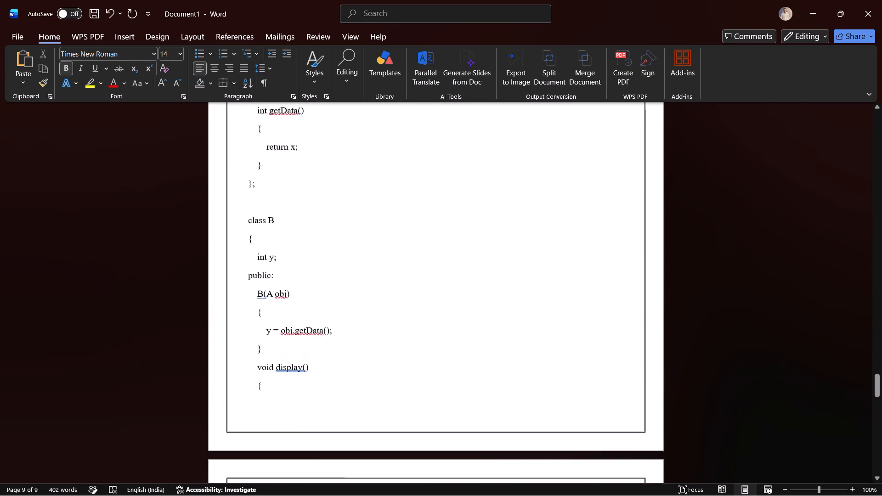
scroll(472, 285, "down", 5)
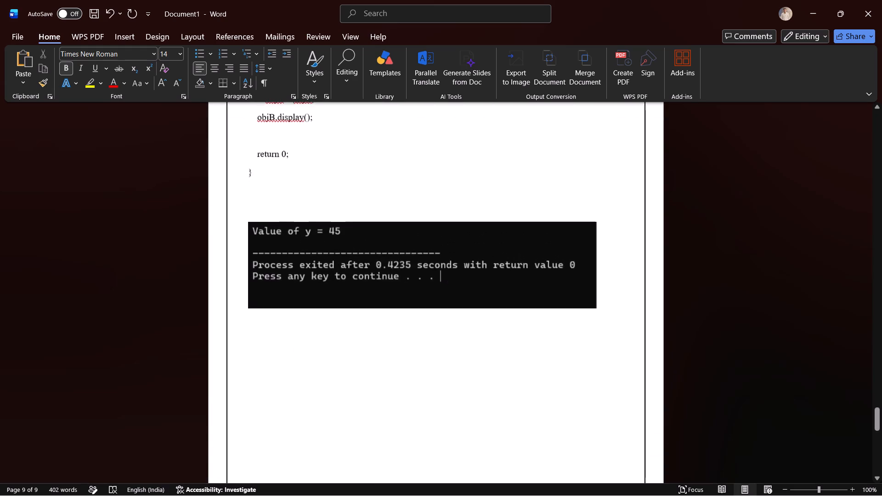
scroll(472, 285, "down", 1)
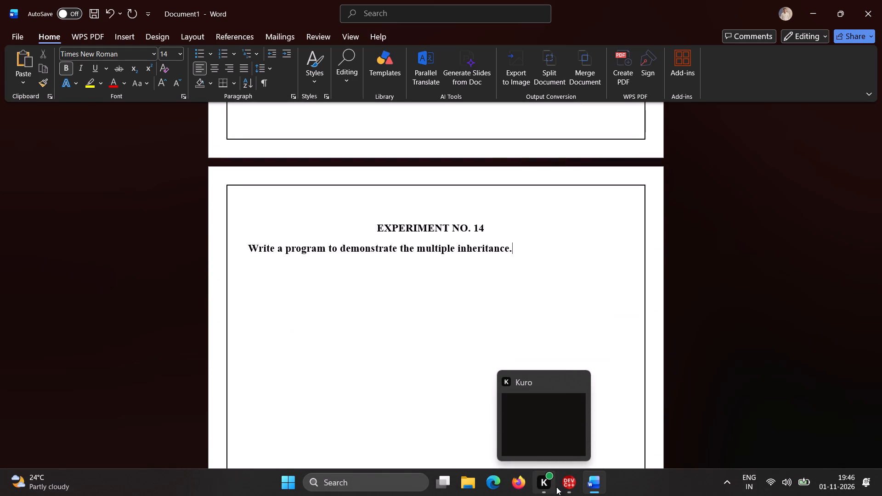
Switch to Dev-C++ and copy the entire code of O14.cpp.
left_click(558, 486)
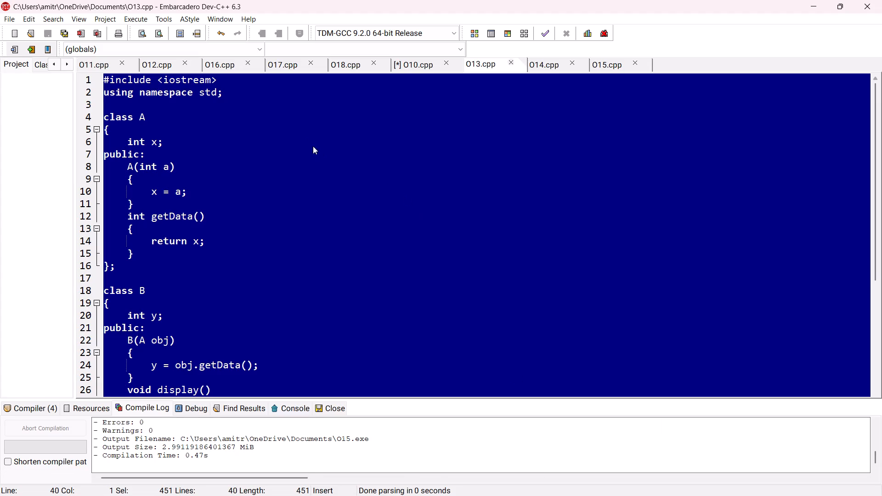
left_click(534, 68)
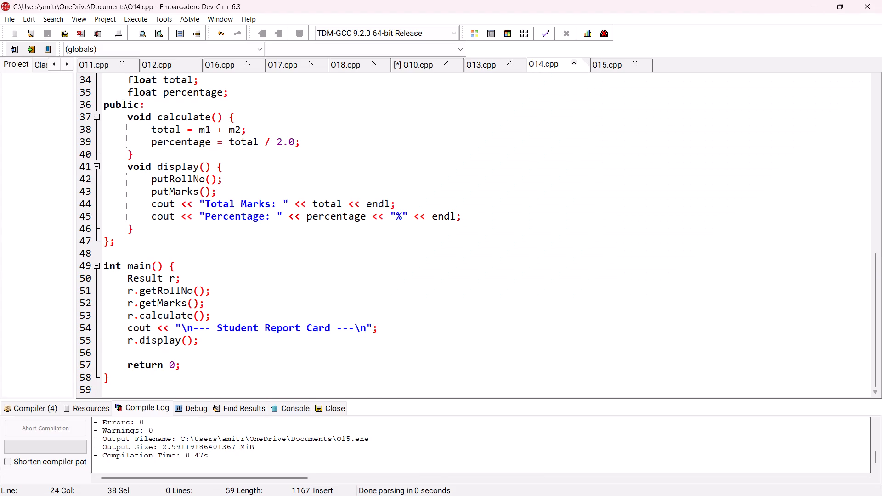
key("ctrl+a")
key("ctrl+c")
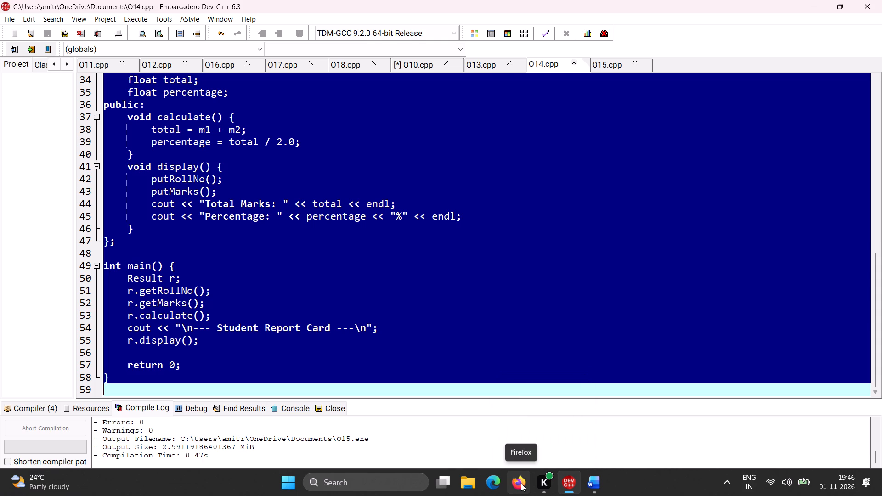
Back in Word, start a non-bold 12 pt Times New Roman line under the problem statement and paste the copied code.
left_click(599, 482)
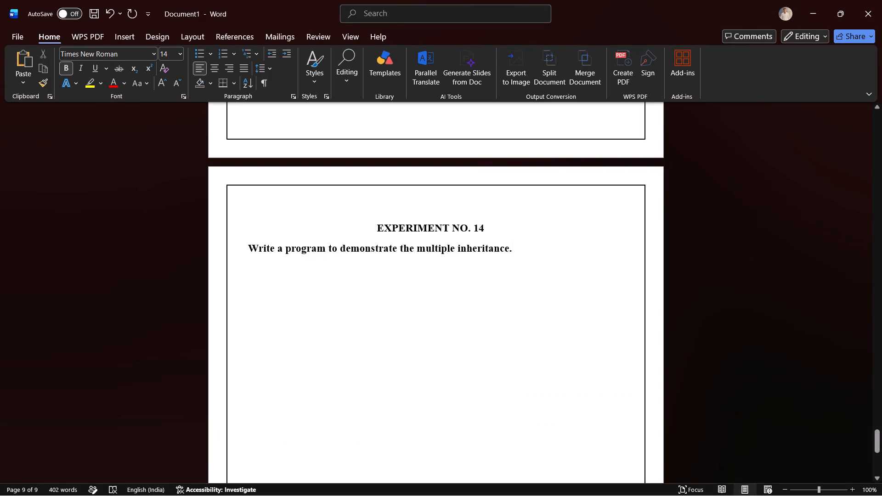
key("Return")
left_click(181, 52)
left_click(173, 119)
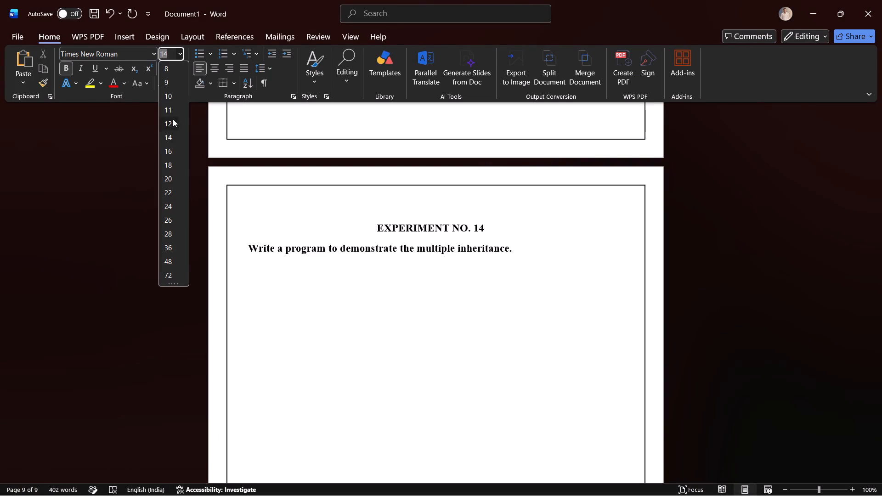
left_click(152, 51)
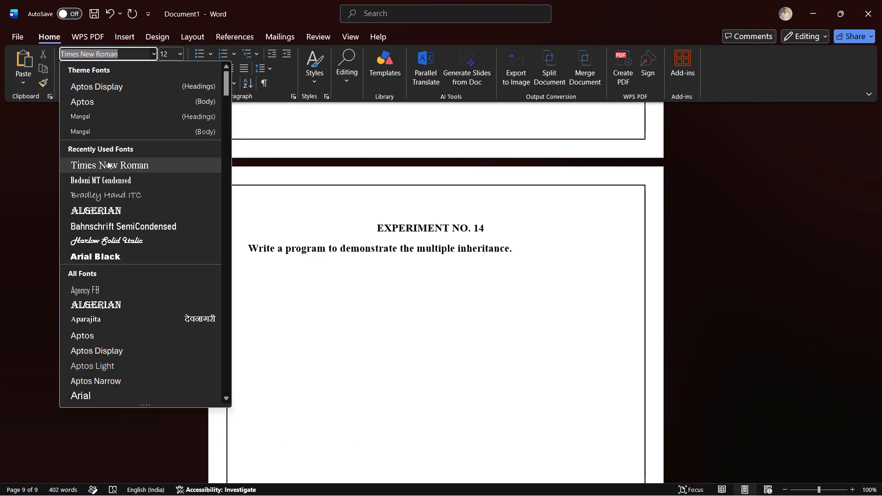
left_click(108, 163)
left_click(62, 70)
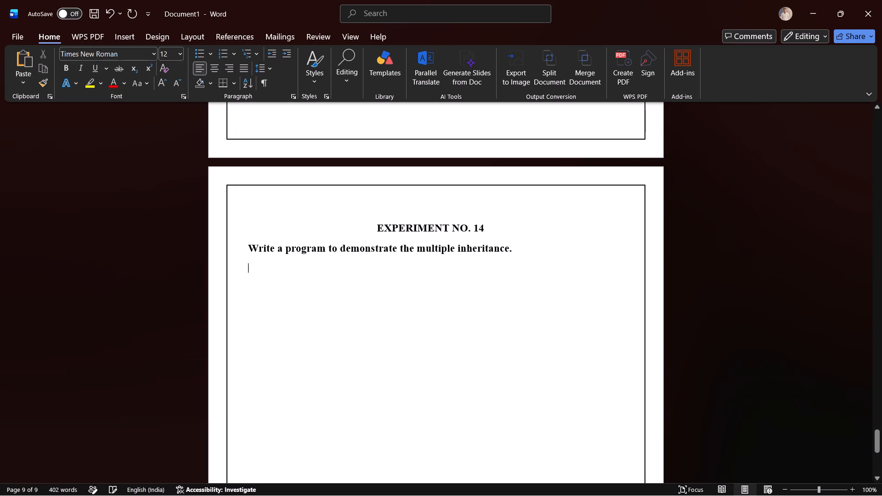
key("ctrl+v")
Read through the pasted Experiment No. 14 code and compare it with the preceding experiment's pages.
scroll(419, 268, "up", 1)
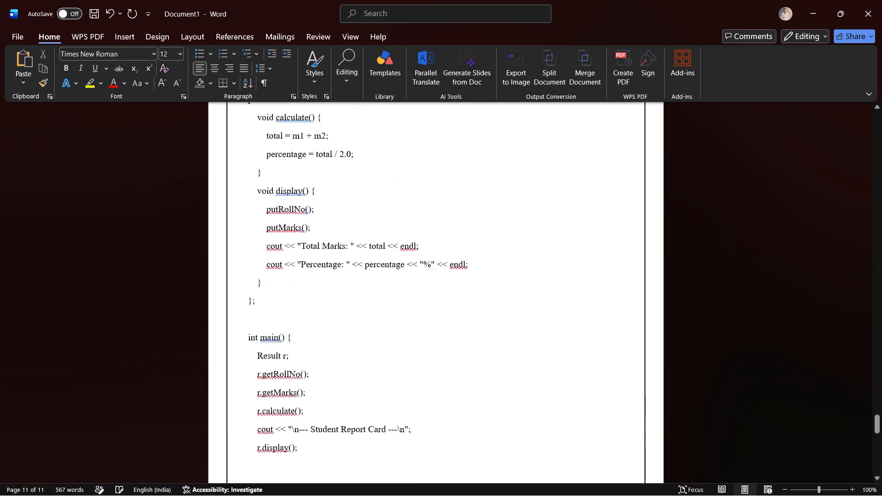
scroll(419, 268, "up", 6)
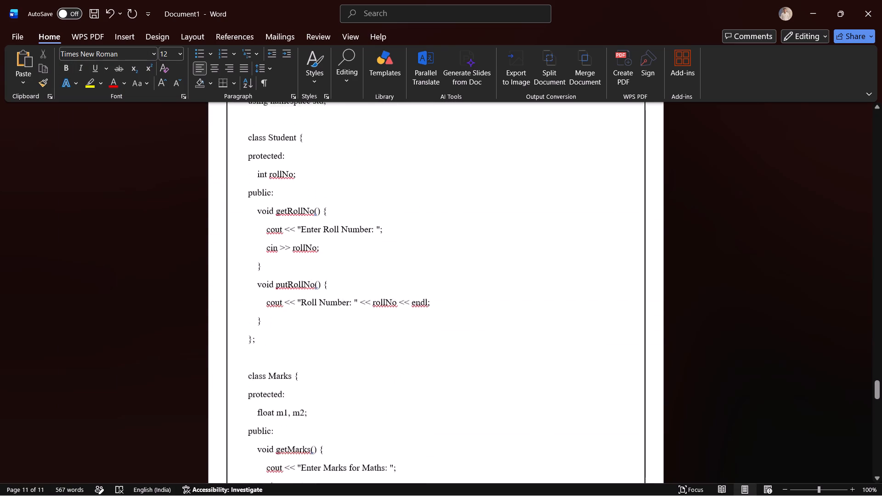
scroll(419, 268, "up", 1)
scroll(419, 268, "down", 2)
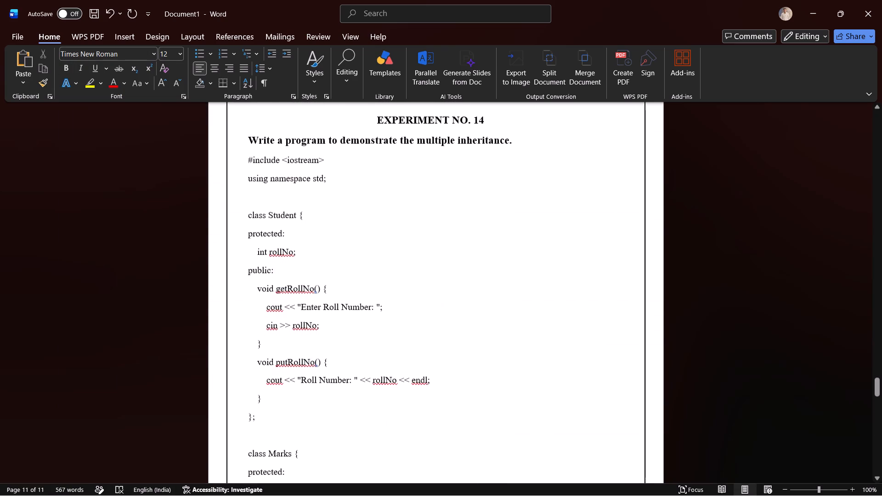
scroll(419, 268, "down", 3)
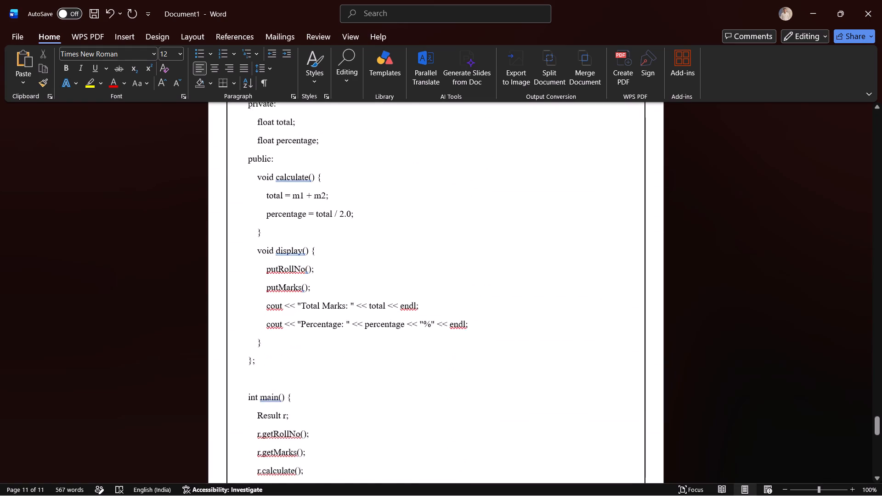
scroll(419, 268, "down", 6)
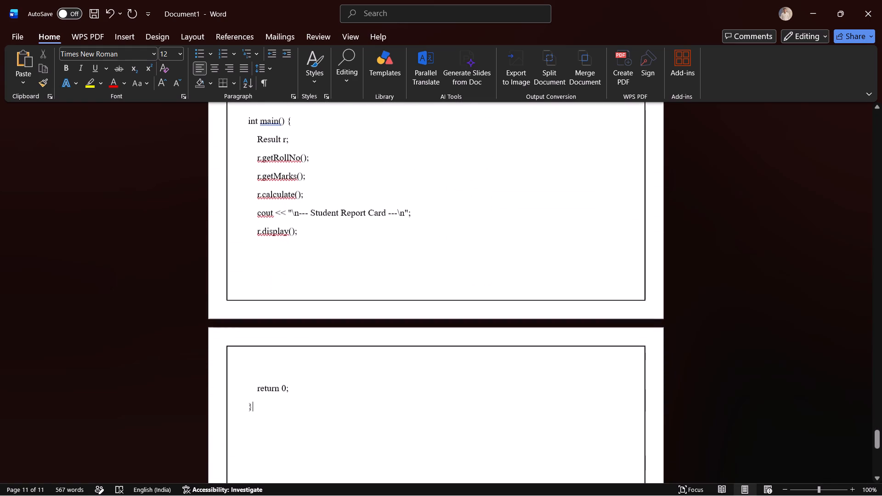
scroll(419, 268, "up", 3)
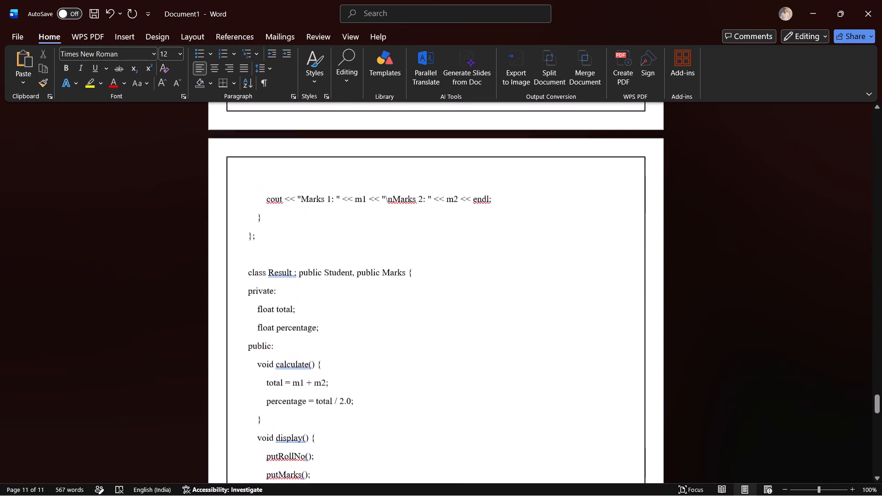
scroll(419, 268, "up", 2)
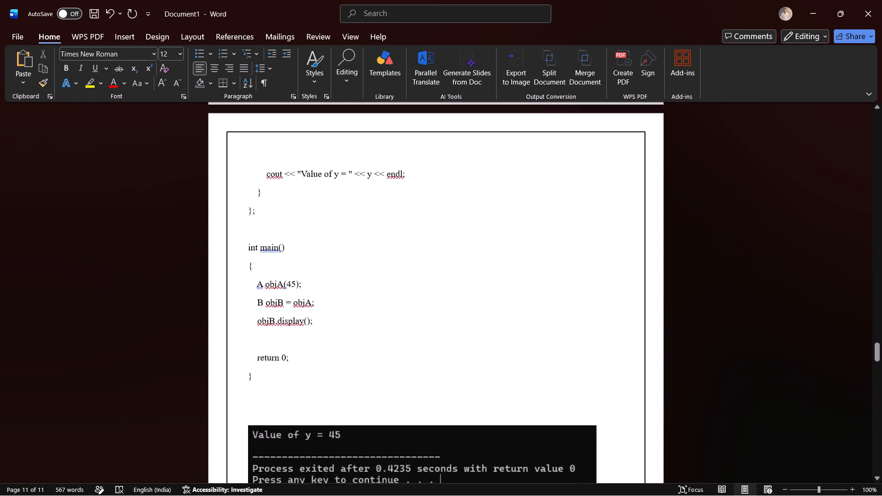
scroll(419, 268, "up", 1)
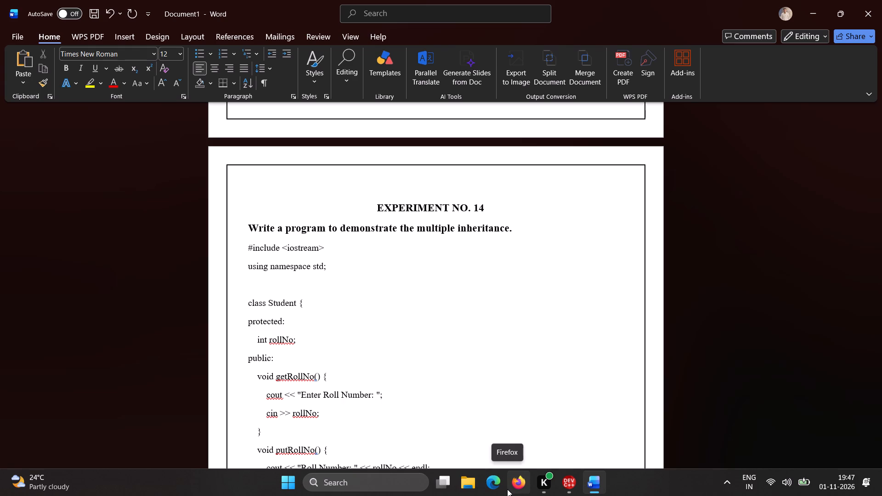
Switch to Dev-C++ and replace all the code in O14.cpp with the copied Camera, Phone and SmartPhone inheritance program.
left_click(572, 488)
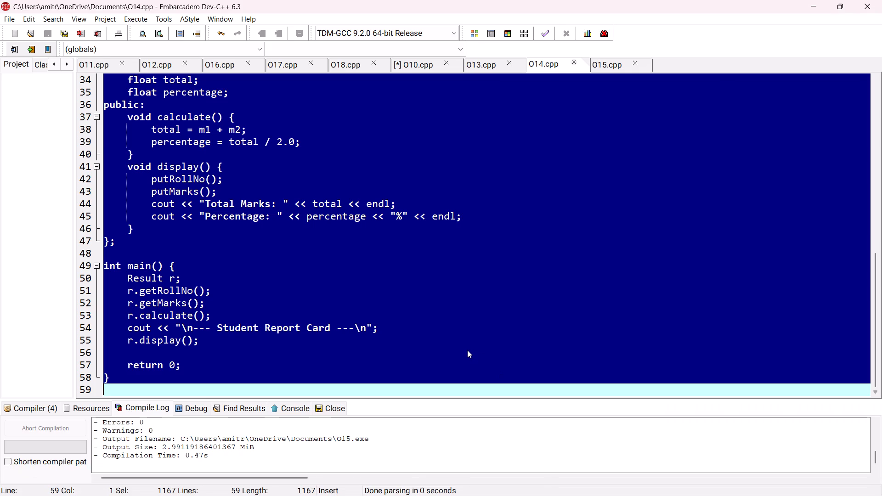
key("ctrl+v")
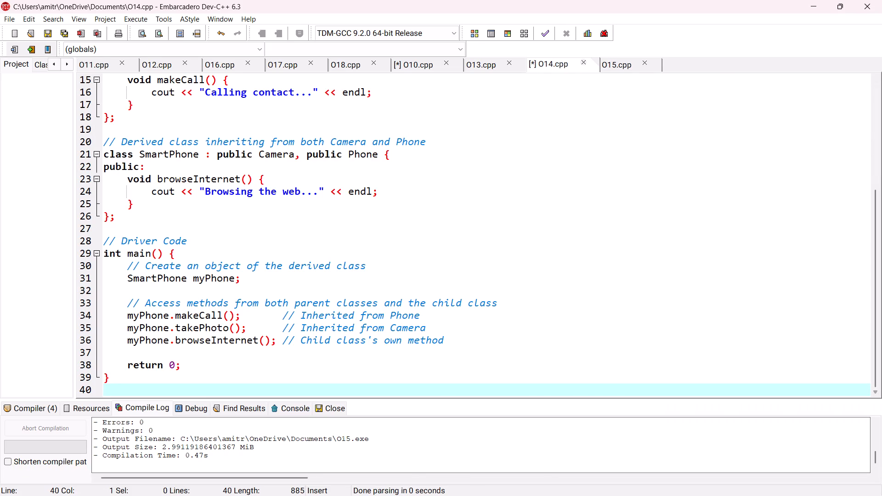
Delete the comment "// Derived class inheriting from both Camera and Phone" and its line above the SmartPhone class.
left_click(430, 144)
key("BackSpace")
key("BackSpace")
key("BackSpace")
key("BackSpace")
key("BackSpace")
key("BackSpace")
key("BackSpace")
key("BackSpace")
key("BackSpace")
key("BackSpace")
key("BackSpace")
key("BackSpace")
key("BackSpace")
key("BackSpace")
key("BackSpace")
key("BackSpace")
key("BackSpace")
key("BackSpace")
key("BackSpace")
key("BackSpace")
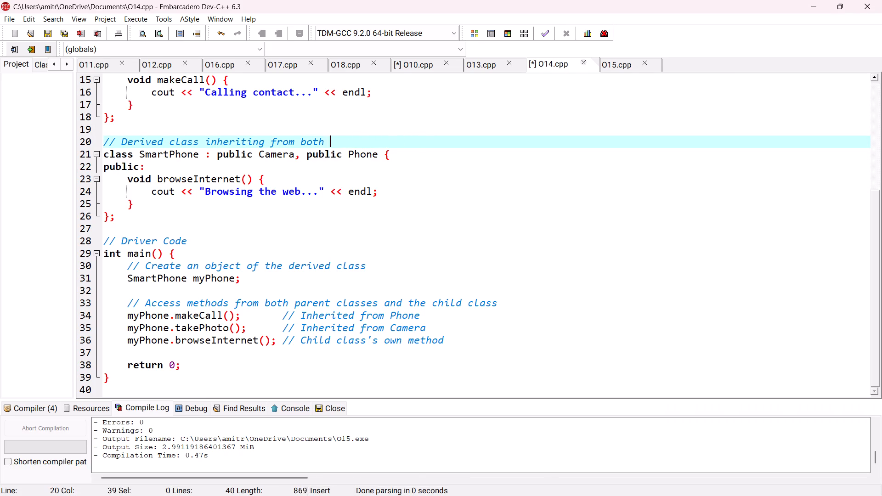
key("BackSpace")
key("BackSpace")
key("BackSpace")
key("BackSpace")
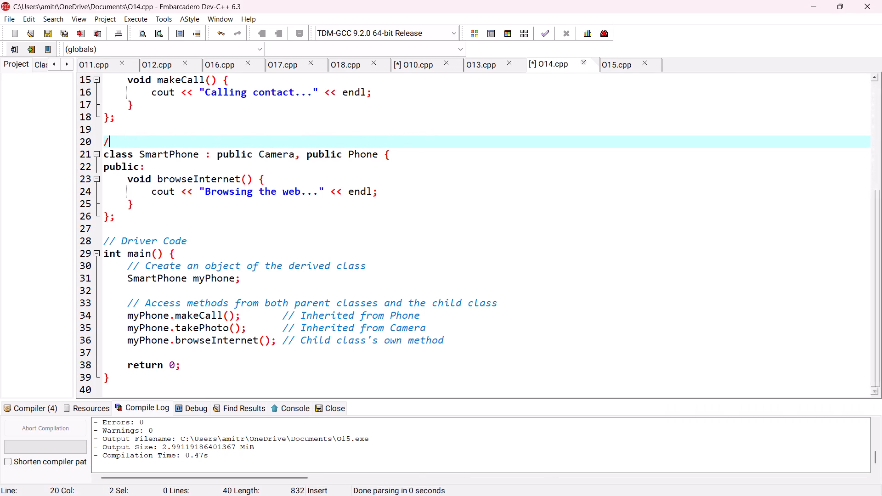
key("BackSpace")
key("BackSpace")
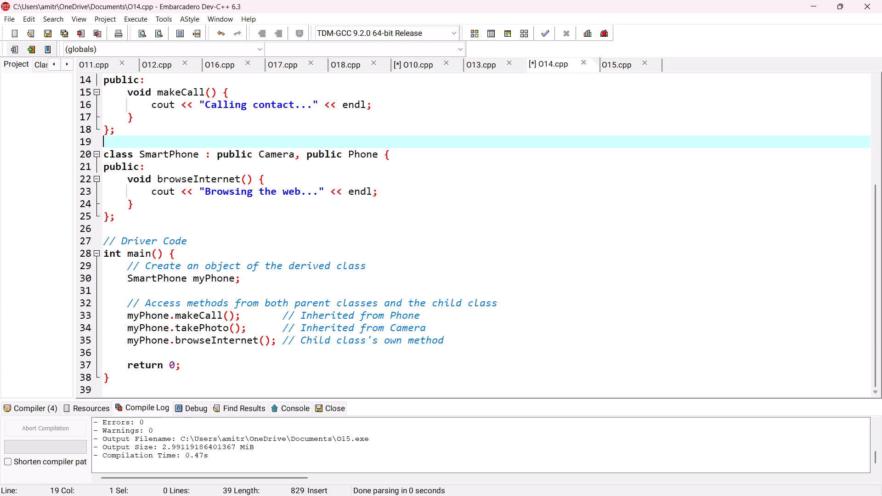
Delete the "// Driver Code" comment and its line above the main function.
left_click(192, 242)
key("BackSpace")
key("BackSpace")
key("BackSpace")
key("BackSpace")
key("BackSpace")
key("BackSpace")
key("BackSpace")
key("BackSpace")
key("BackSpace")
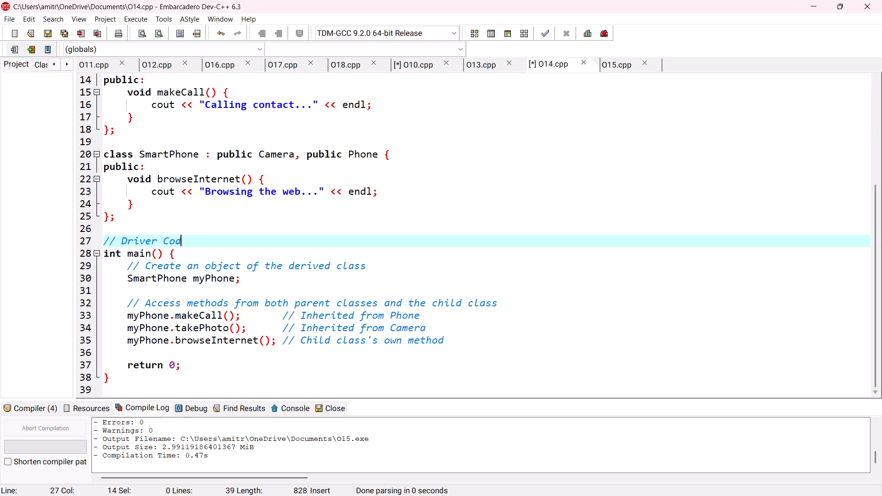
key("BackSpace")
key("BackSpace")
key("BackSpace")
key("BackSpace")
key("BackSpace")
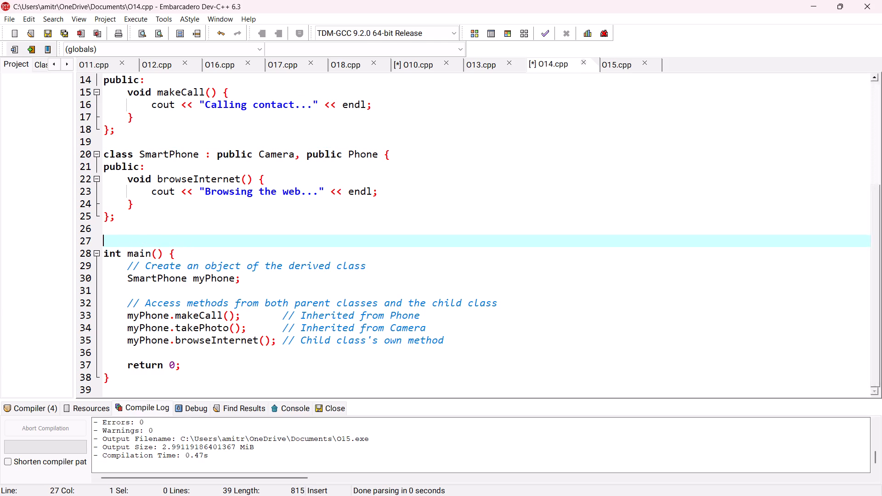
key("BackSpace")
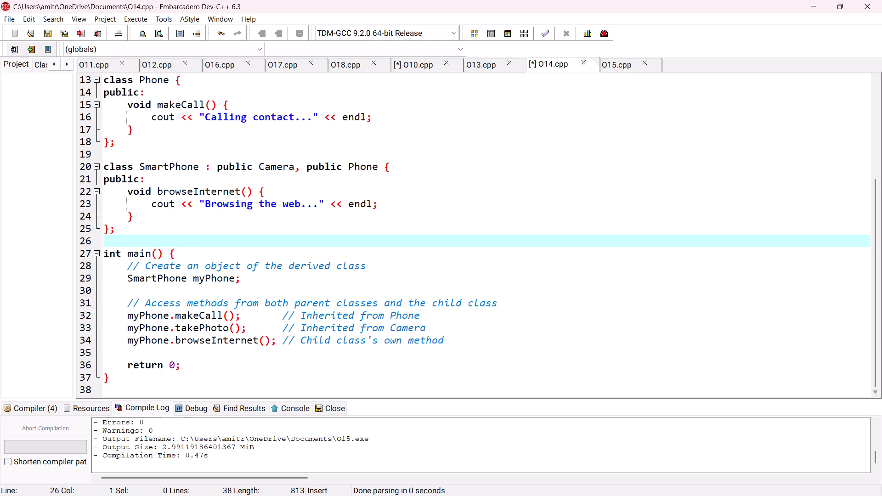
Delete the comment "// Create an object of the derived class" and its line inside the main function.
left_click(371, 265)
key("BackSpace")
key("BackSpace")
key("BackSpace")
key("BackSpace")
key("BackSpace")
key("BackSpace")
key("BackSpace")
key("BackSpace")
key("BackSpace")
key("BackSpace")
key("BackSpace")
key("BackSpace")
key("BackSpace")
key("BackSpace")
key("BackSpace")
key("BackSpace")
key("BackSpace")
key("BackSpace")
key("BackSpace")
key("BackSpace")
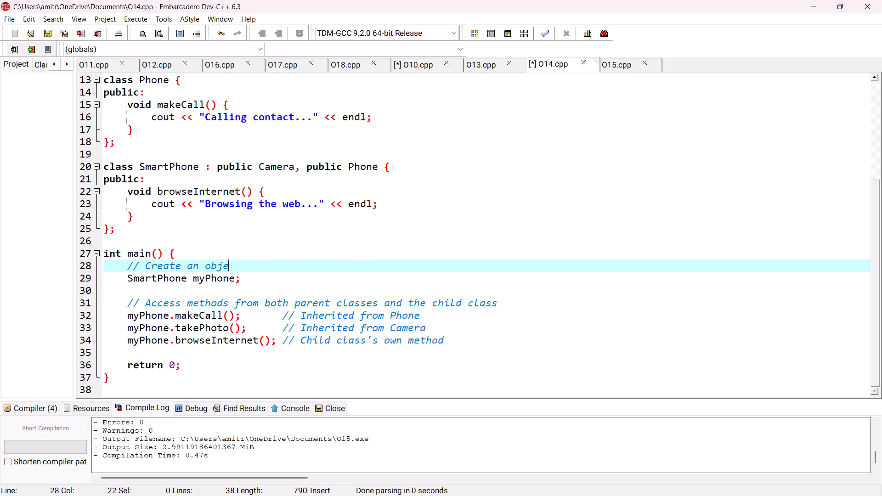
key("BackSpace")
key("BackSpace")
key("BackSpace")
key("BackSpace")
key("BackSpace")
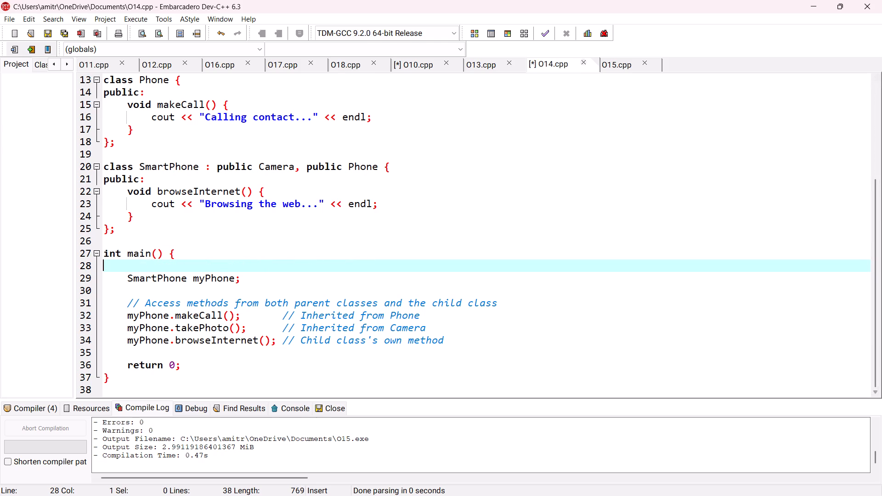
key("BackSpace")
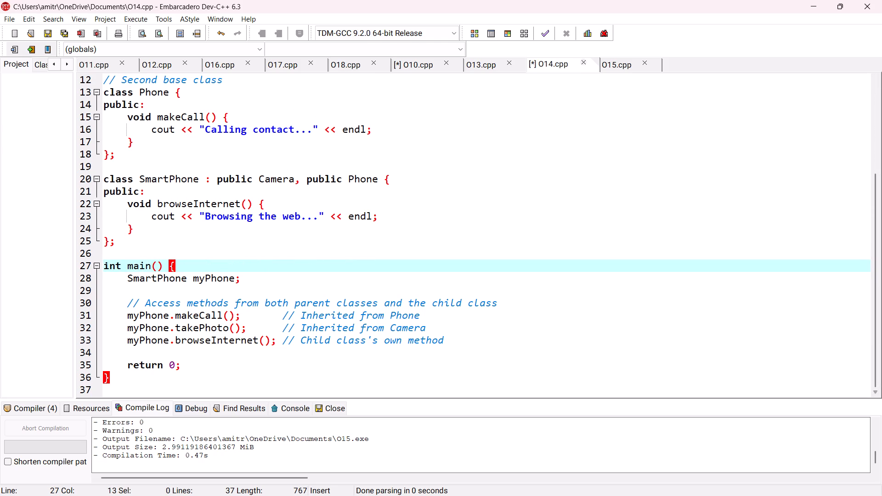
Delete the comment "// Access methods from both parent classes and the child class" along with the blank line above it.
left_click(129, 303)
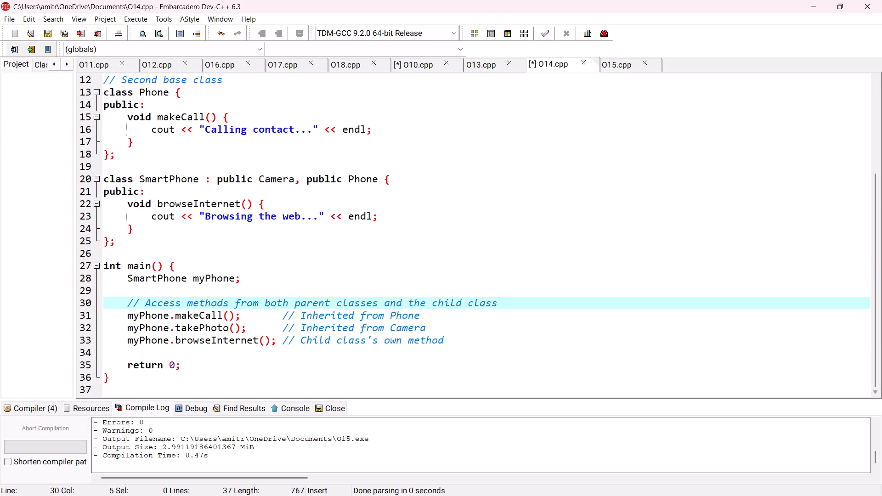
left_click_drag(244, 279, 454, 303)
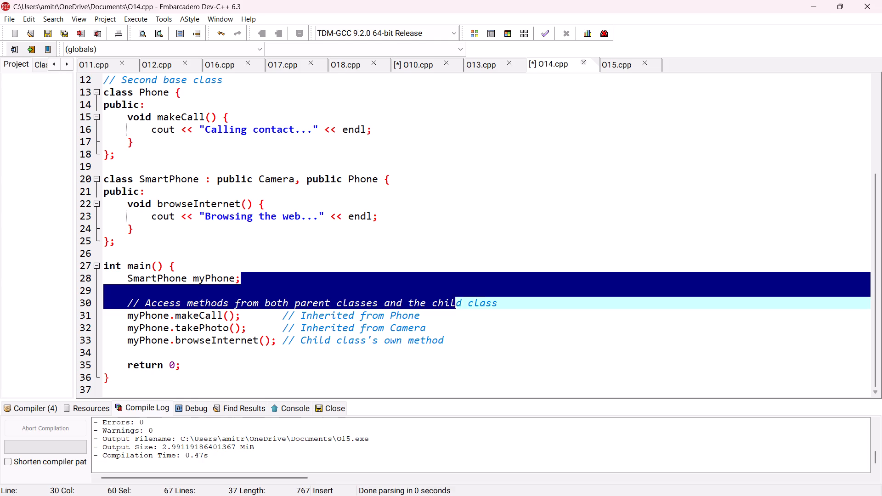
left_click_drag(454, 303, 498, 304)
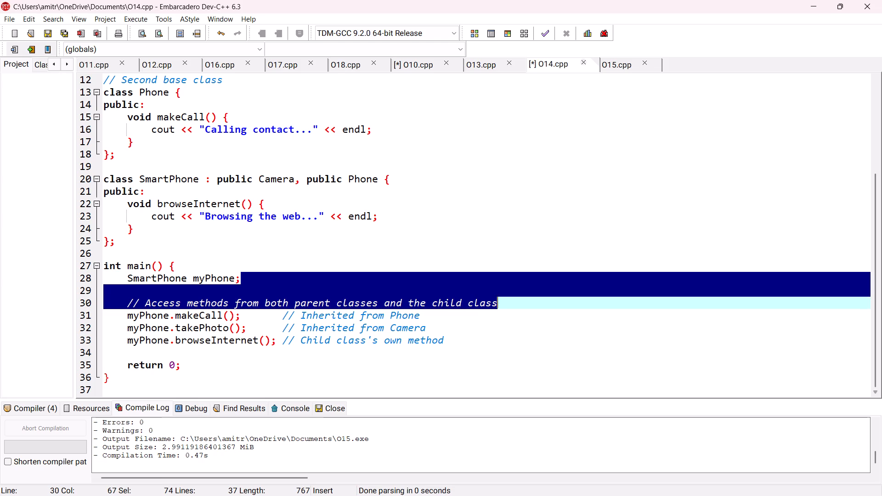
key("BackSpace")
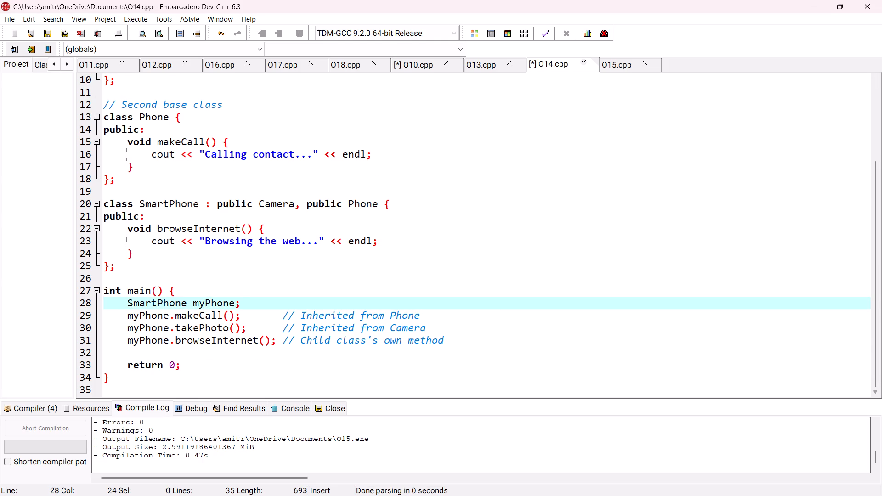
Delete the trailing comment "// Child class's own method" after the myPhone.browseInternet() call.
left_click(447, 345)
key("BackSpace")
key("BackSpace")
key("BackSpace")
key("BackSpace")
key("BackSpace")
key("BackSpace")
key("BackSpace")
key("BackSpace")
key("BackSpace")
key("BackSpace")
key("BackSpace")
key("BackSpace")
key("BackSpace")
key("BackSpace")
key("BackSpace")
key("BackSpace")
key("BackSpace")
key("BackSpace")
key("BackSpace")
key("BackSpace")
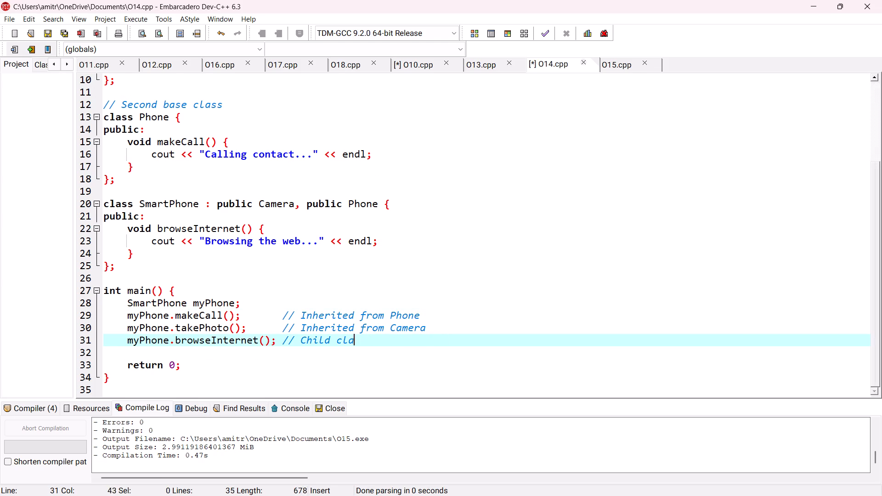
key("BackSpace")
key("BackSpace")
key("BackSpace")
key("BackSpace")
key("BackSpace")
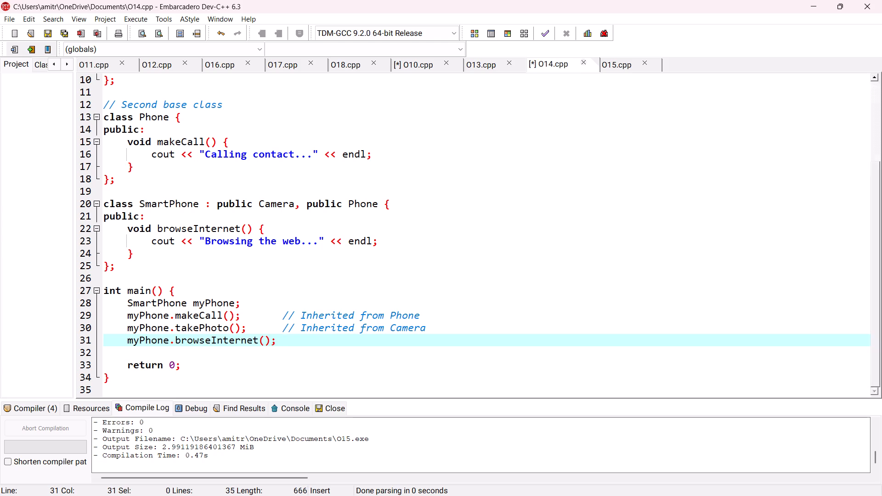
key("BackSpace")
Delete the trailing comment "// Inherited from Camera" after the myPhone.takePhoto() call.
left_click(430, 329)
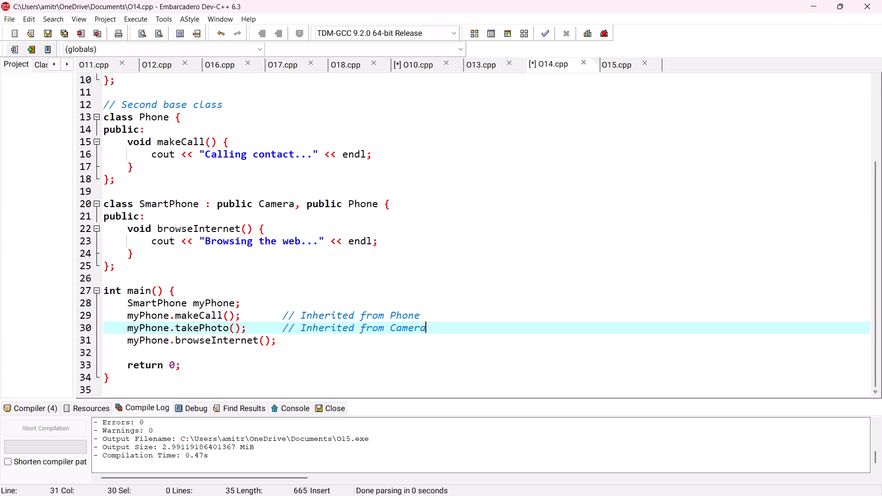
key("BackSpace")
key("BackSpace")
key("BackSpace")
key("BackSpace")
key("BackSpace")
key("BackSpace")
key("BackSpace")
key("BackSpace")
key("BackSpace")
key("BackSpace")
key("BackSpace")
key("BackSpace")
key("BackSpace")
key("BackSpace")
key("BackSpace")
key("BackSpace")
key("BackSpace")
key("BackSpace")
key("BackSpace")
key("BackSpace")
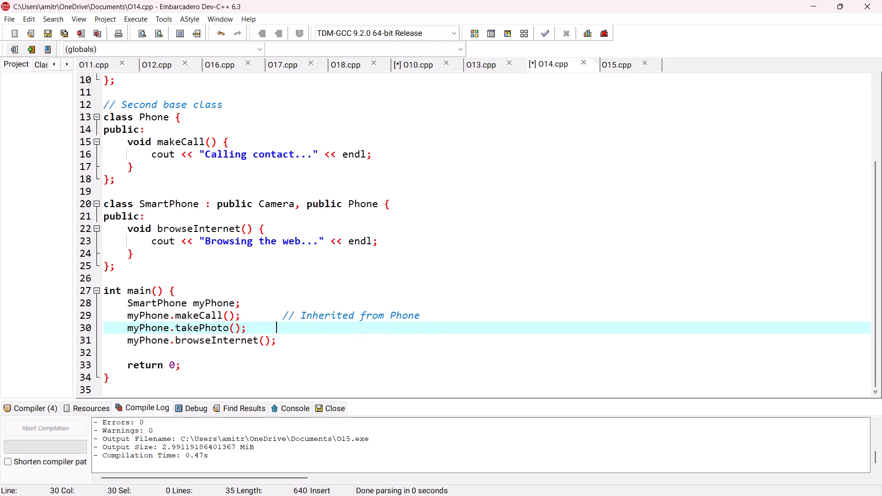
Delete the trailing comment "// Inherited from Phone" after the myPhone.makeCall() call.
left_click(422, 316)
key("BackSpace")
key("BackSpace")
key("BackSpace")
key("BackSpace")
key("BackSpace")
key("BackSpace")
key("BackSpace")
key("BackSpace")
key("BackSpace")
key("BackSpace")
key("BackSpace")
key("BackSpace")
key("BackSpace")
key("BackSpace")
key("BackSpace")
key("BackSpace")
key("BackSpace")
key("BackSpace")
key("BackSpace")
key("BackSpace")
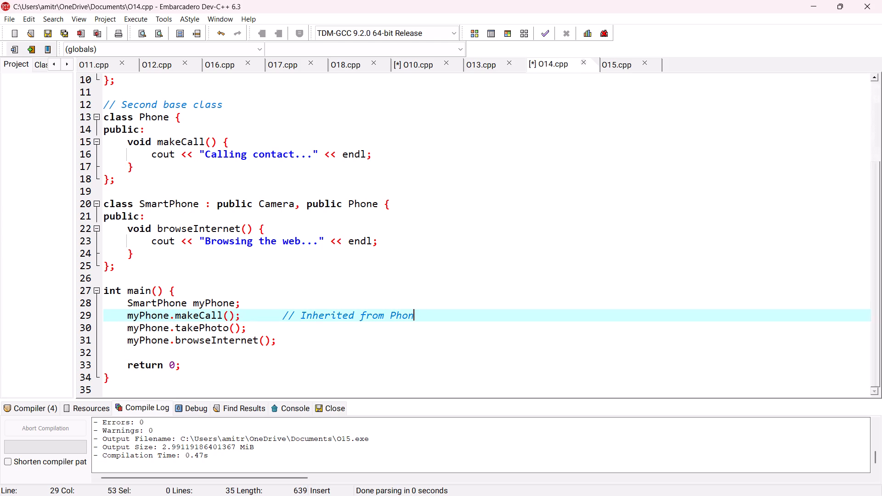
key("BackSpace")
key("BackSpace")
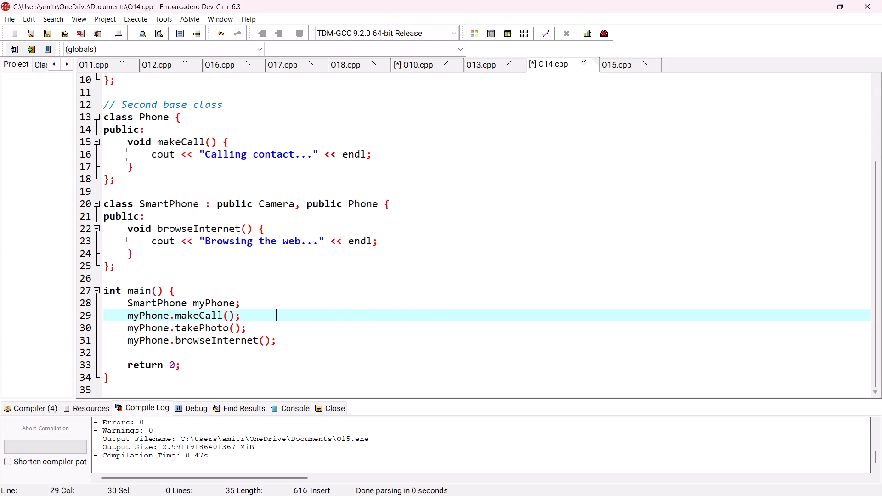
Delete the comment "// Second base class" and its line above the Phone class.
scroll(422, 316, "up", 1)
left_click(232, 104)
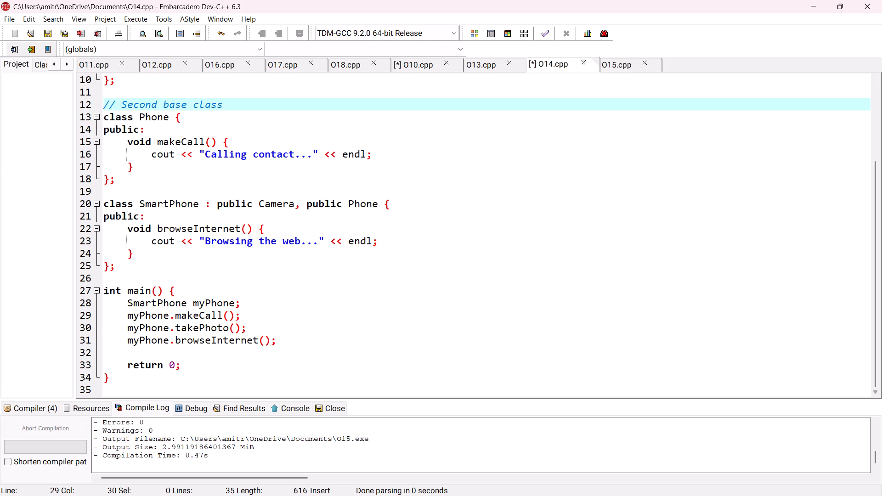
key("BackSpace")
key("BackSpace")
key("BackSpace")
key("BackSpace")
key("BackSpace")
key("BackSpace")
key("BackSpace")
key("BackSpace")
key("BackSpace")
key("BackSpace")
key("BackSpace")
key("BackSpace")
key("BackSpace")
key("BackSpace")
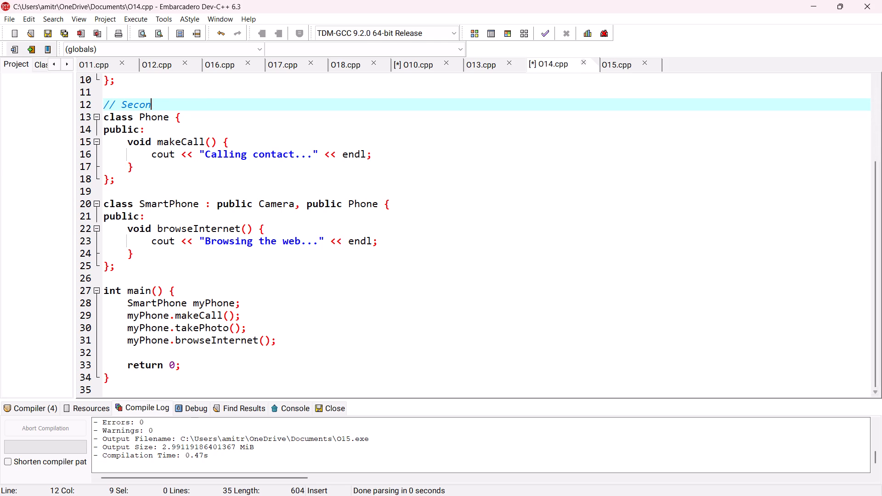
key("BackSpace")
key("BackSpace")
key("BackSpace")
key("BackSpace")
key("BackSpace")
key("BackSpace")
key("BackSpace")
Delete the text of the comment "// First base class" above the Camera class.
scroll(232, 104, "up", 4)
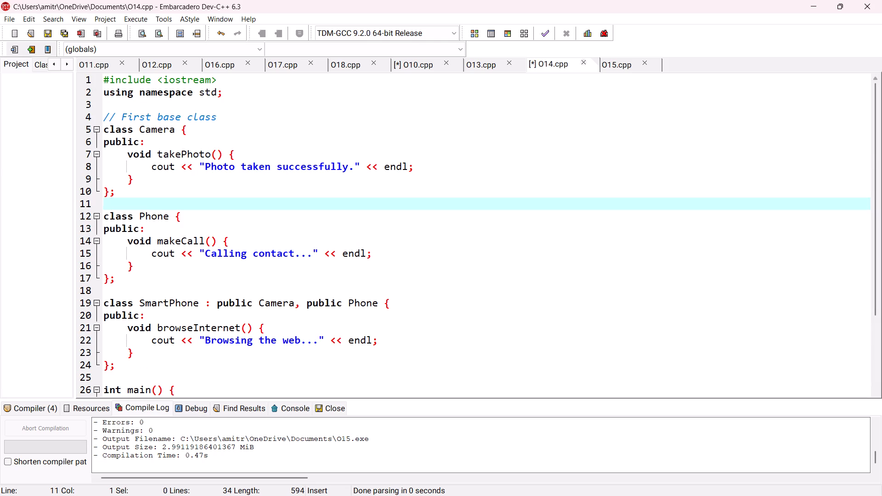
left_click(220, 115)
key("BackSpace")
key("BackSpace")
key("BackSpace")
key("BackSpace")
key("BackSpace")
key("BackSpace")
key("BackSpace")
key("BackSpace")
key("BackSpace")
key("BackSpace")
key("BackSpace")
key("BackSpace")
key("BackSpace")
key("BackSpace")
key("BackSpace")
key("BackSpace")
key("BackSpace")
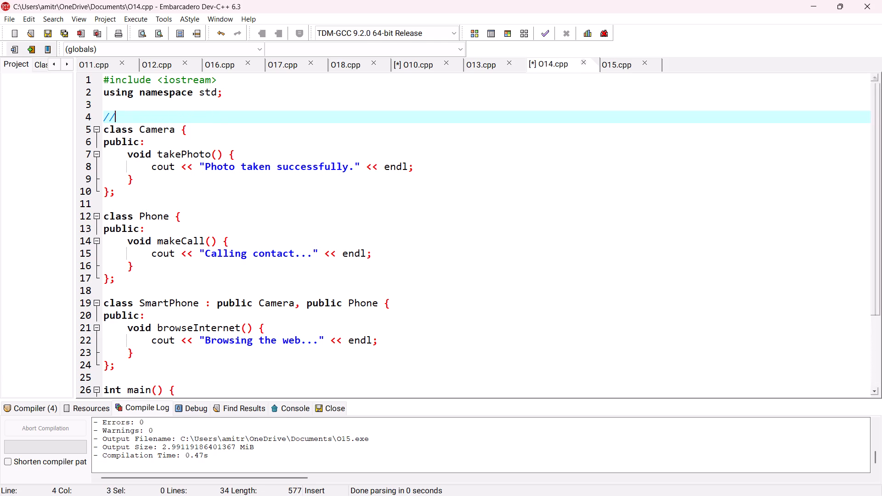
key("BackSpace")
key("BackSpace")
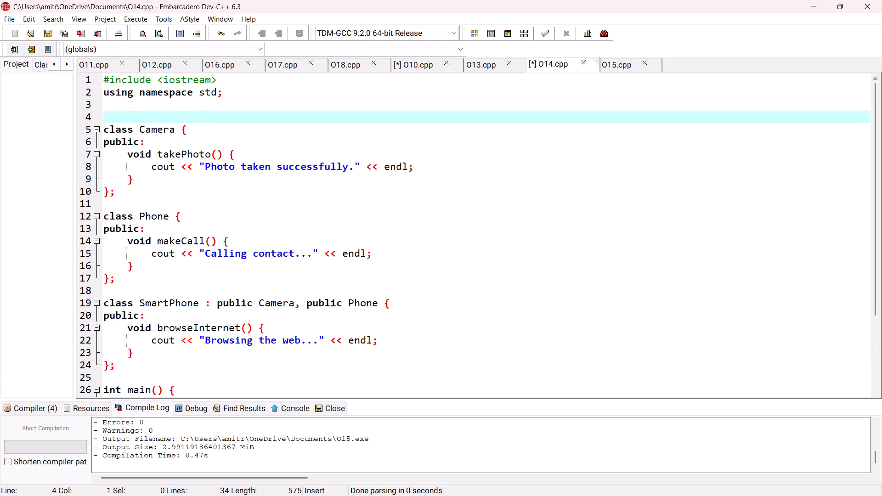
Save O14.cpp, then compile and run the program.
key("ctrl+s")
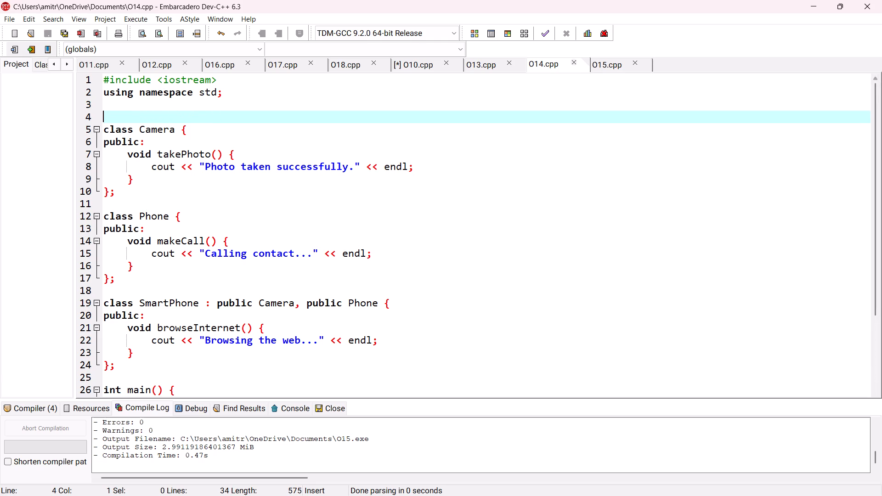
key("F11")
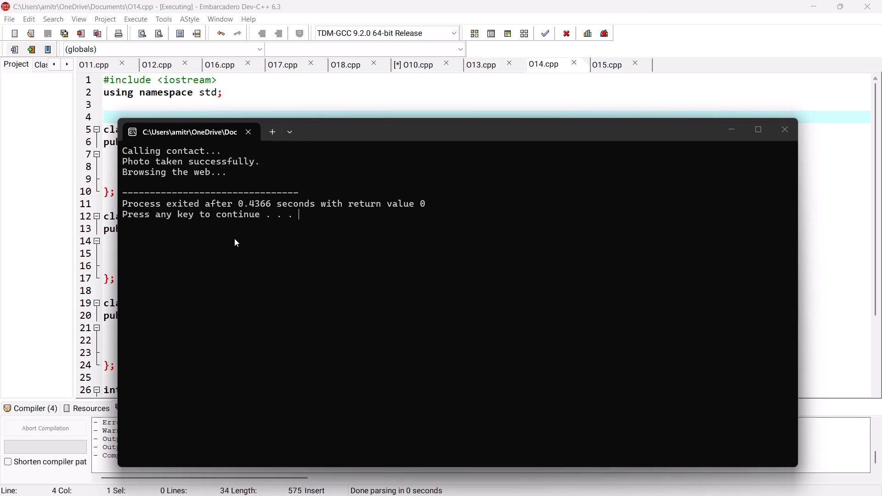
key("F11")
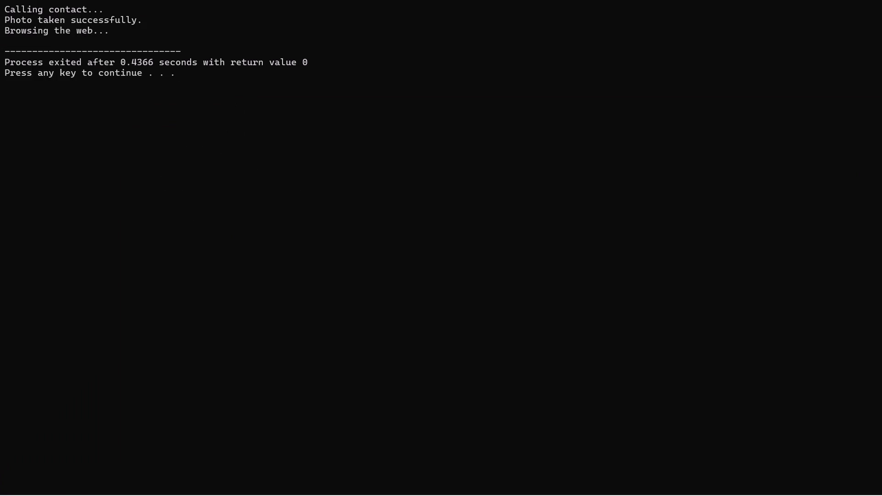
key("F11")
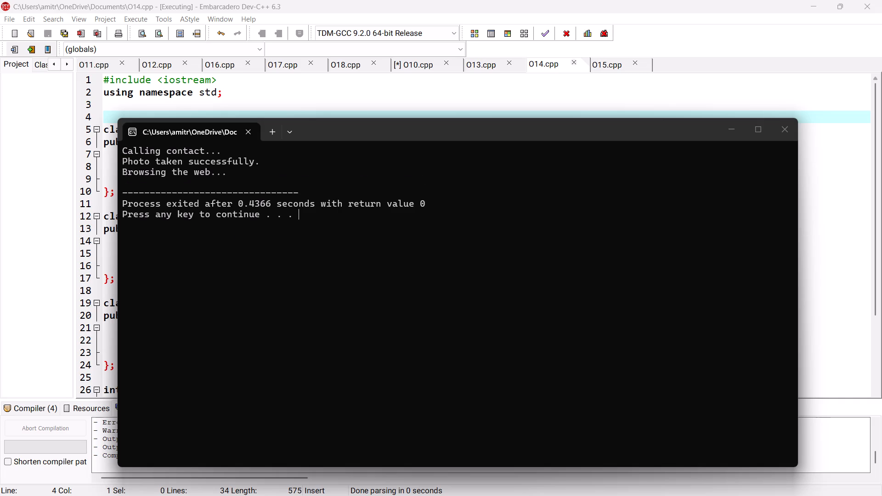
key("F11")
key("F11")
Capture a screenshot of the program's text output in the console, then close the console window.
key("Print")
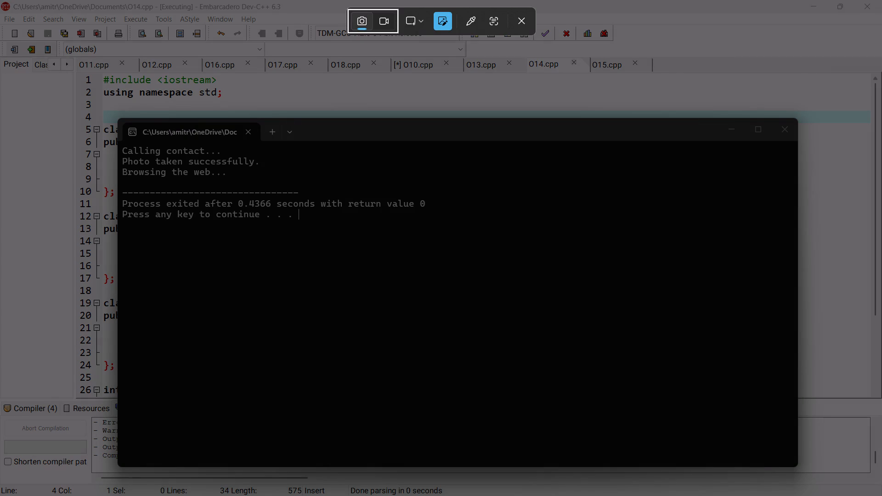
left_click_drag(119, 144, 445, 229)
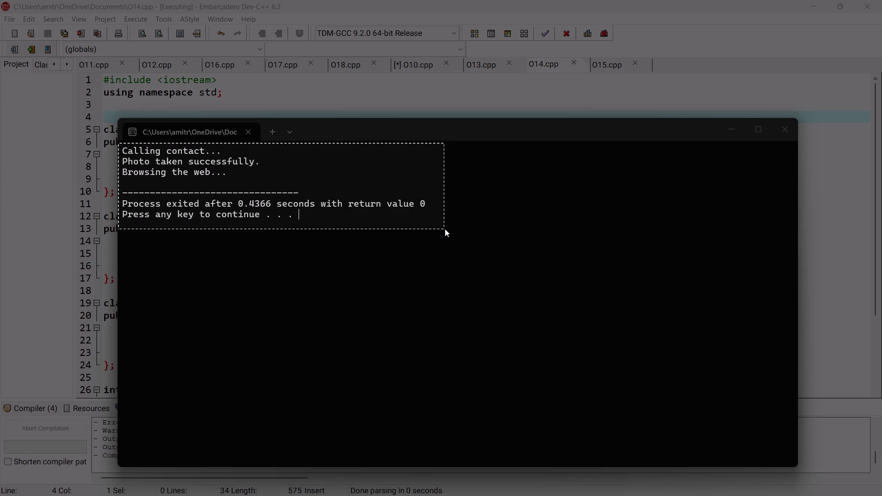
left_click_drag(445, 229, 447, 235)
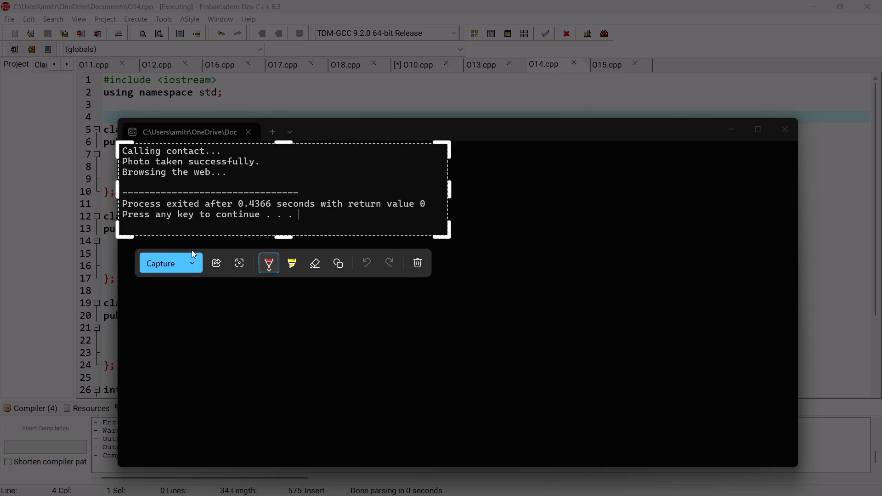
left_click(164, 259)
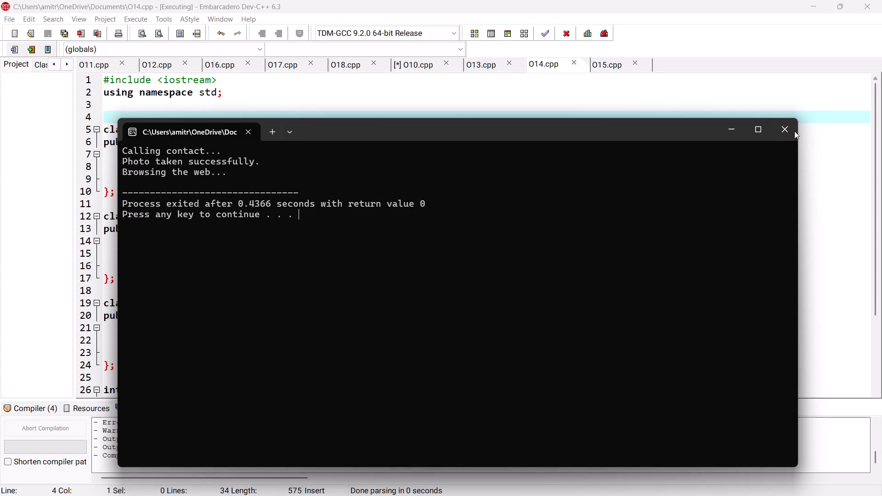
left_click(787, 133)
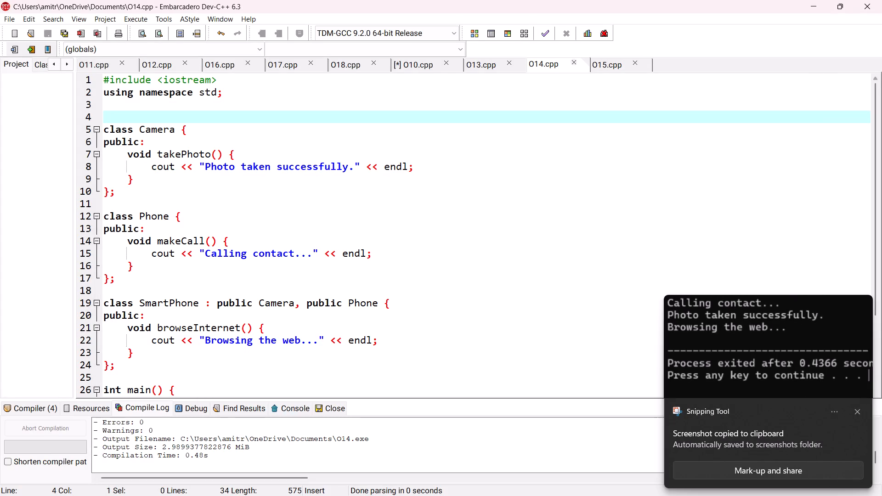
Remove the extra blank line above the Camera class so only one remains.
left_click(335, 282)
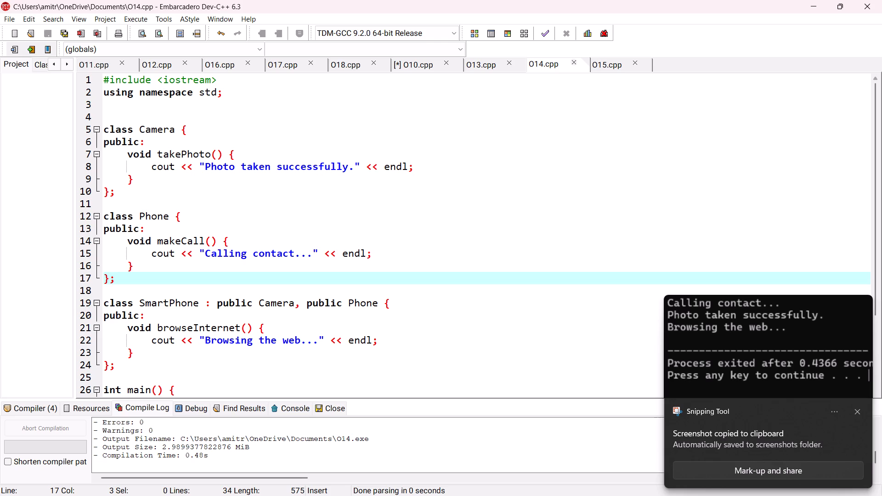
left_click(137, 121)
key("BackSpace")
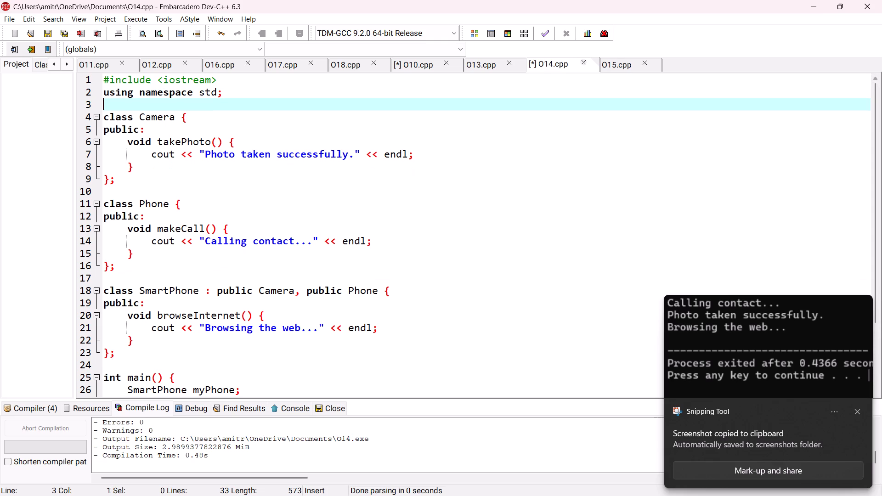
Copy the complete O14.cpp code and paste it over the old Student and Marks program under EXPERIMENT NO. 14 in Word.
scroll(168, 200, "down", 2)
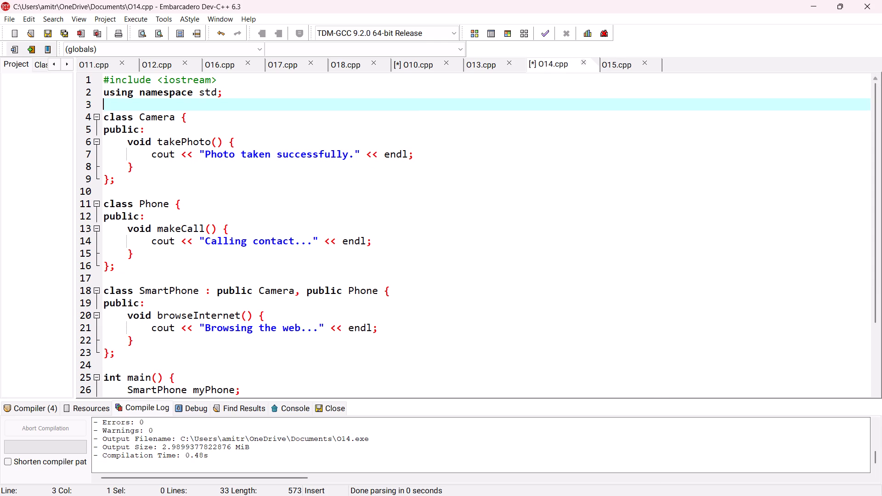
scroll(168, 200, "down", 1)
key("ctrl+a")
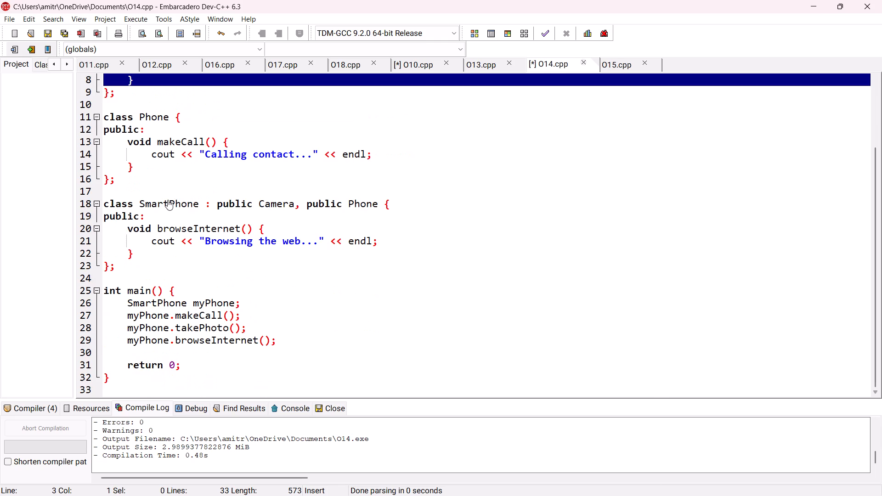
key("ctrl+c")
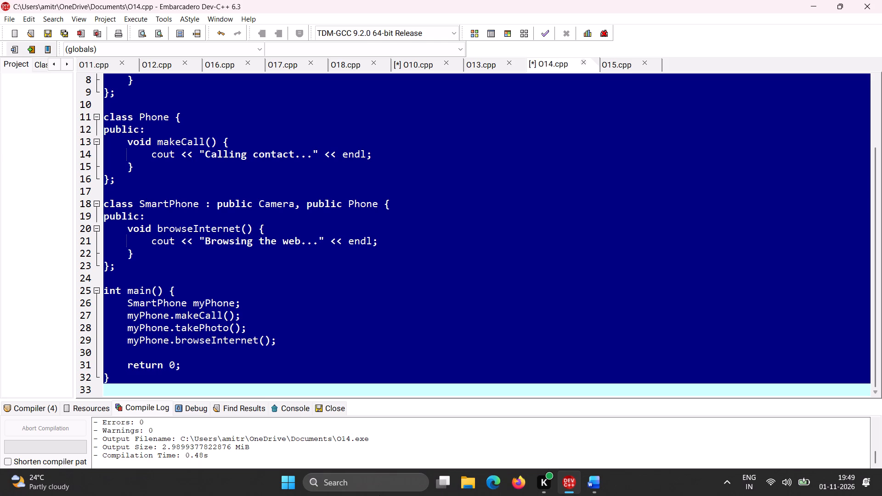
left_click(597, 486)
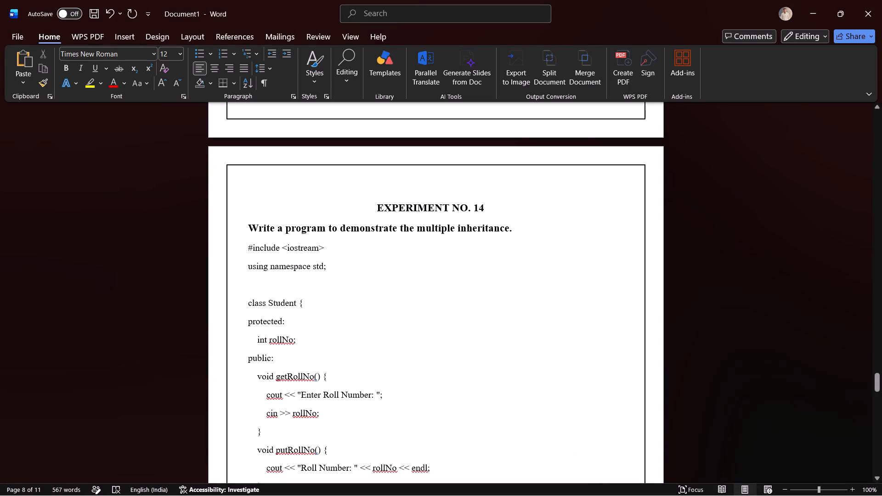
left_click_drag(247, 249, 411, 484)
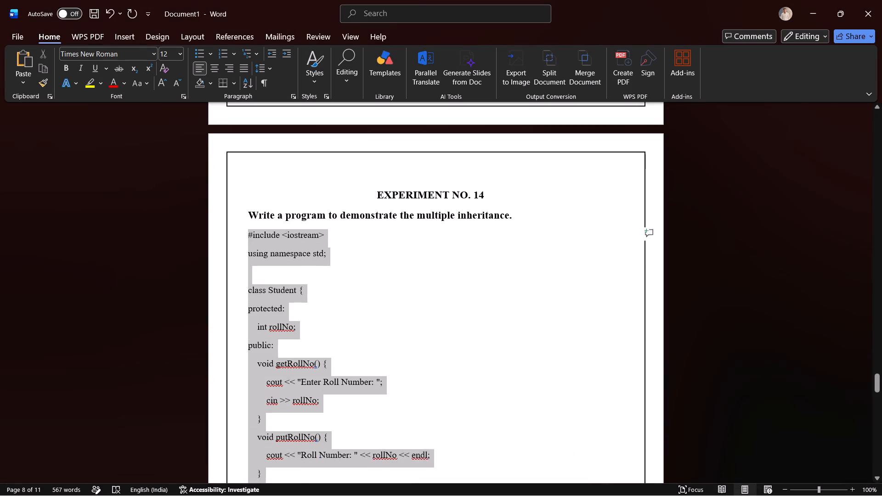
left_click_drag(411, 484, 411, 486)
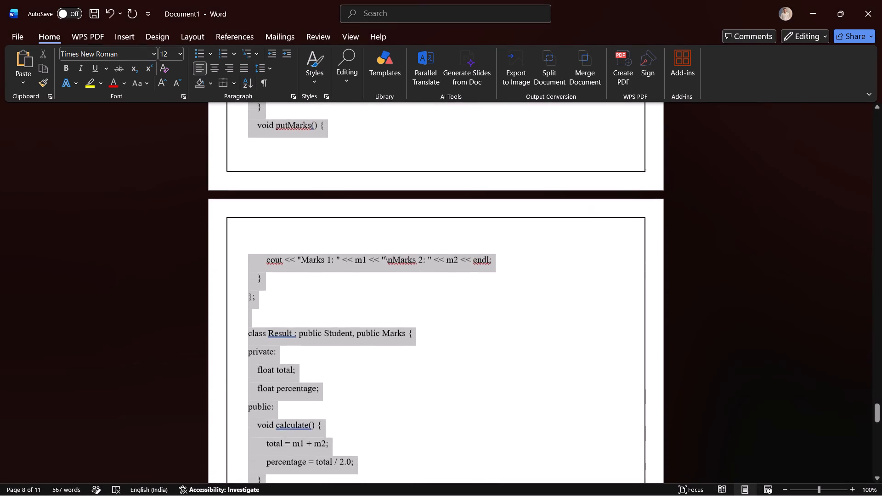
left_click_drag(411, 486, 409, 494)
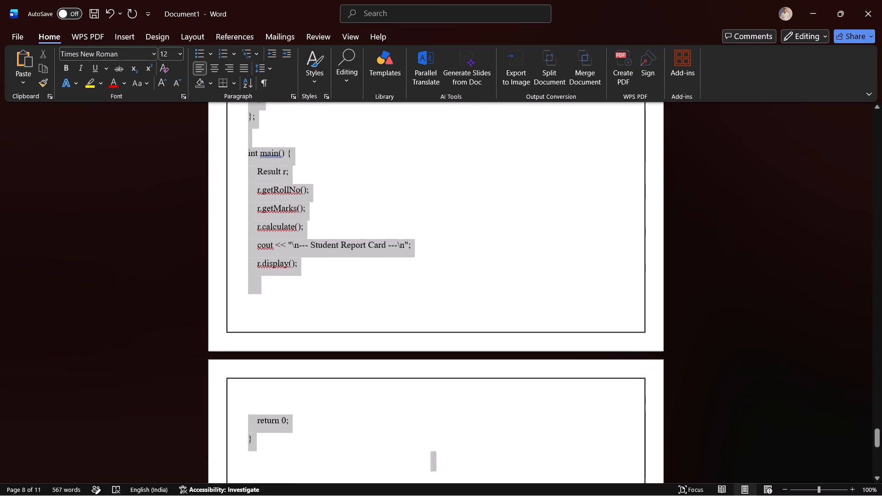
left_click_drag(409, 494, 418, 303)
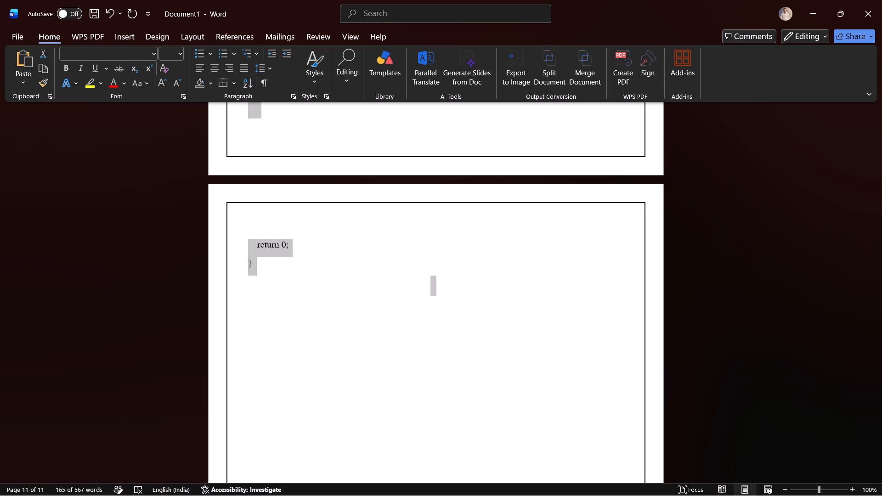
key("ctrl+v")
Left-align all the pasted code under EXPERIMENT NO. 14, from the #include line to the final closing brace.
scroll(418, 303, "up", 4)
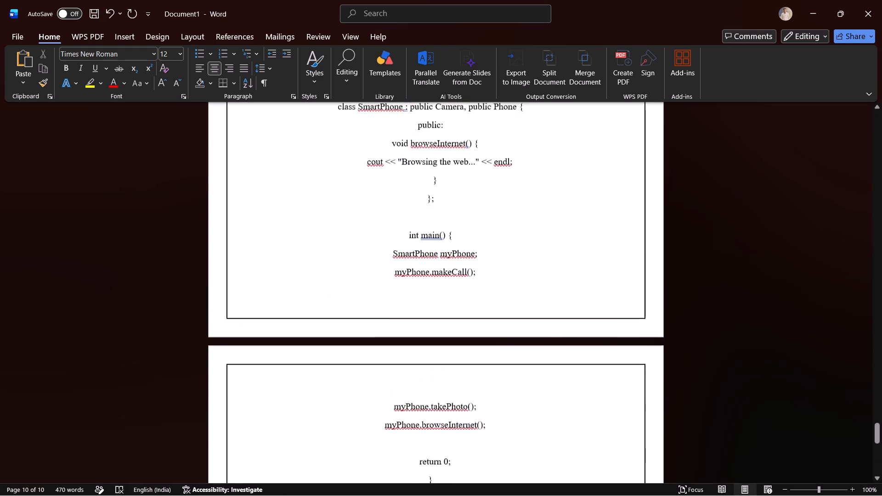
scroll(418, 303, "up", 4)
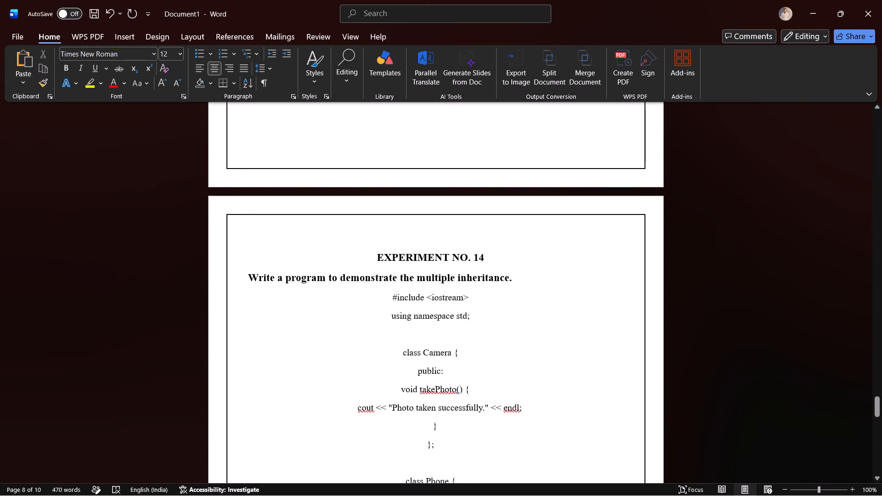
left_click_drag(389, 298, 513, 493)
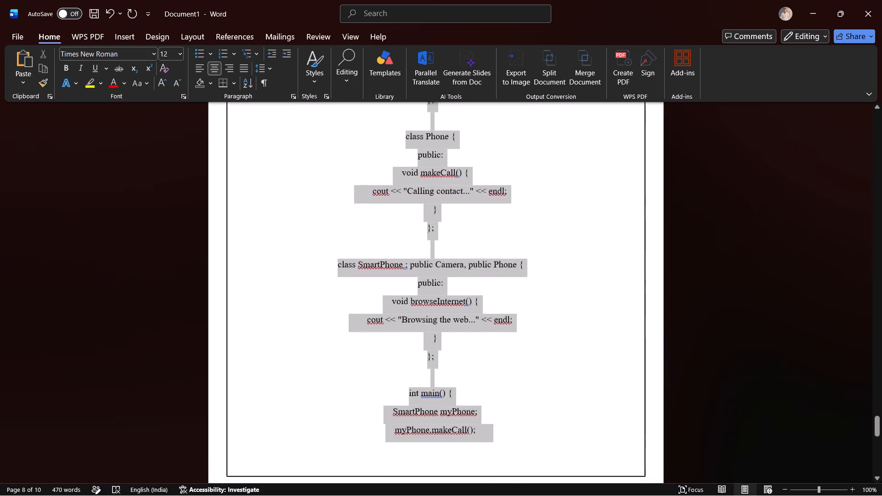
left_click_drag(513, 493, 492, 385)
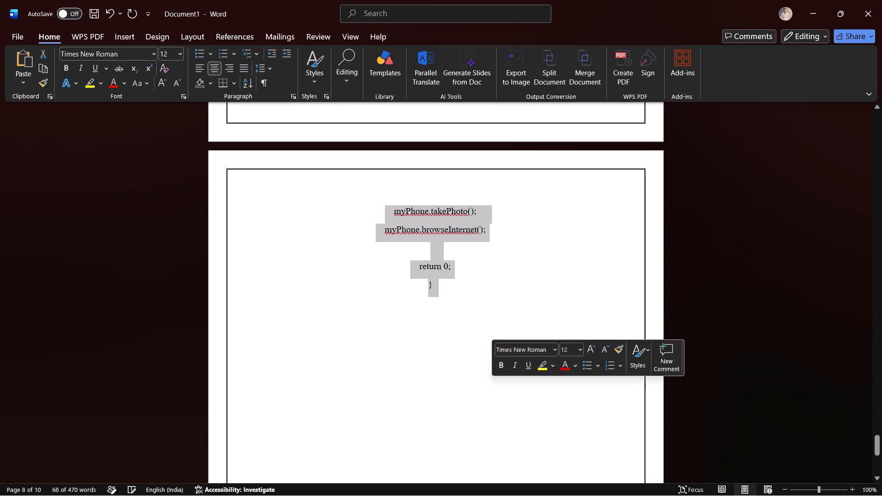
left_click(199, 72)
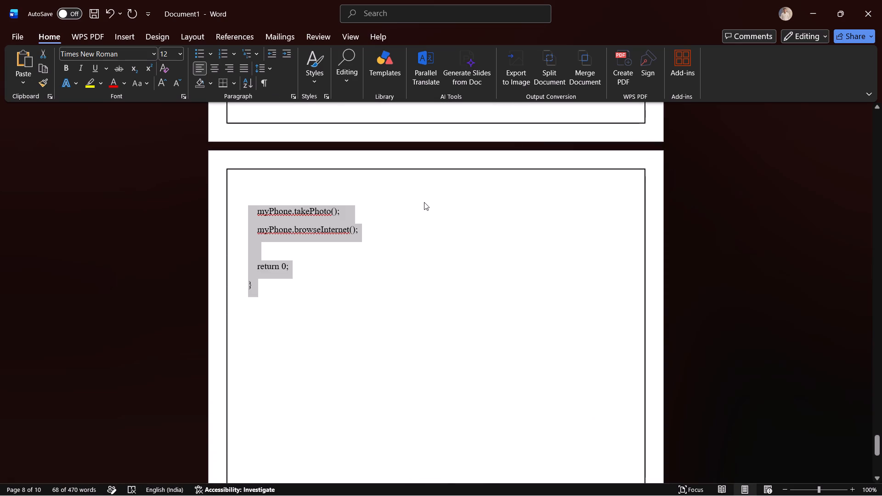
scroll(424, 202, "up", 5)
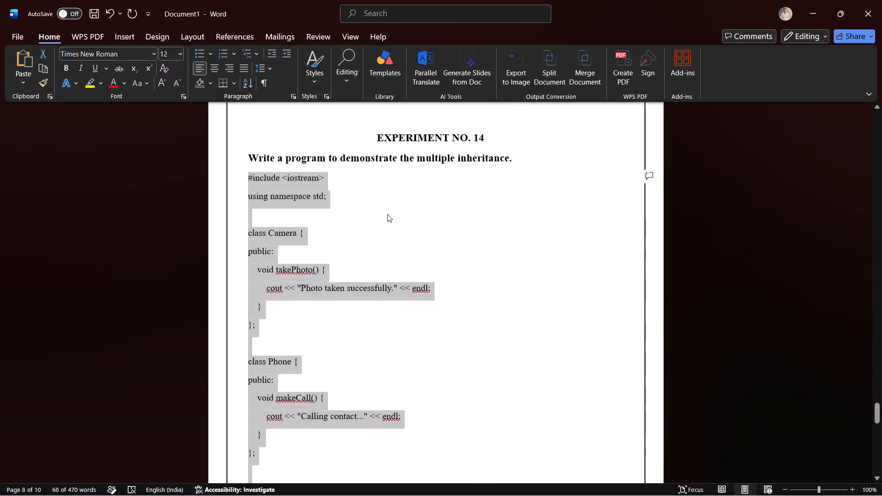
left_click(460, 242)
Add two new lines after the final closing brace of the Experiment No. 14 code.
scroll(460, 242, "down", 2)
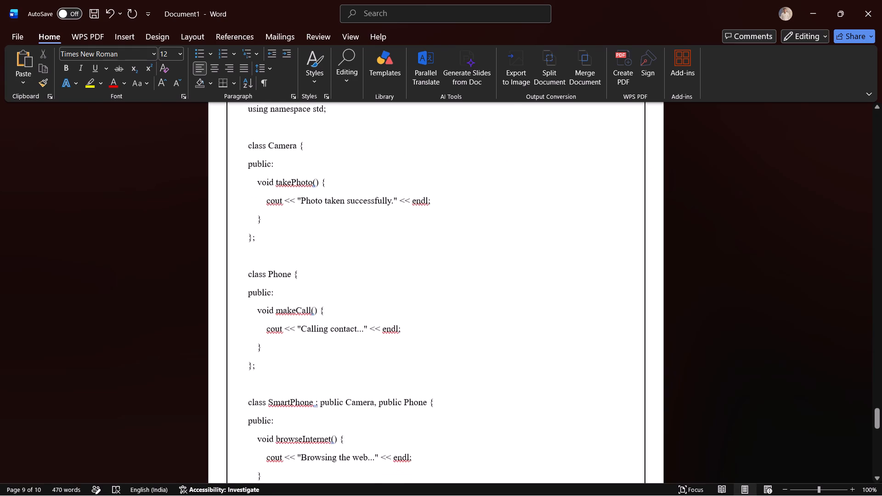
scroll(460, 242, "down", 2)
scroll(492, 361, "down", 2)
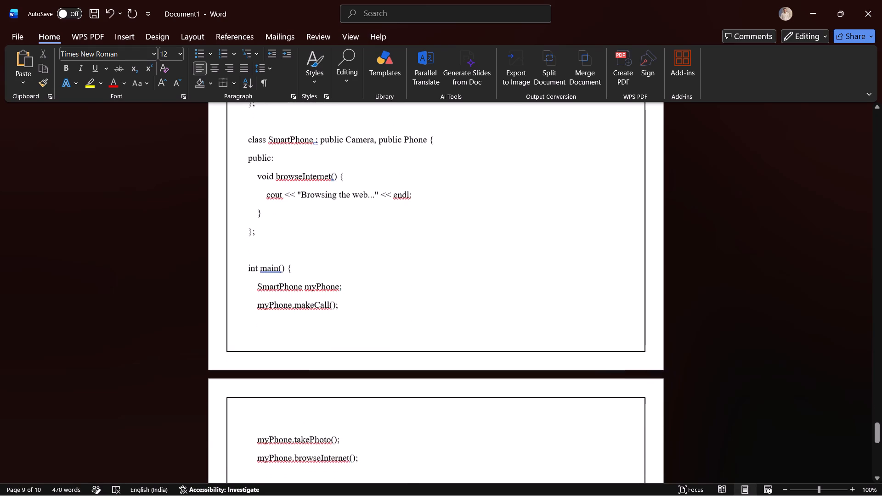
scroll(492, 361, "down", 2)
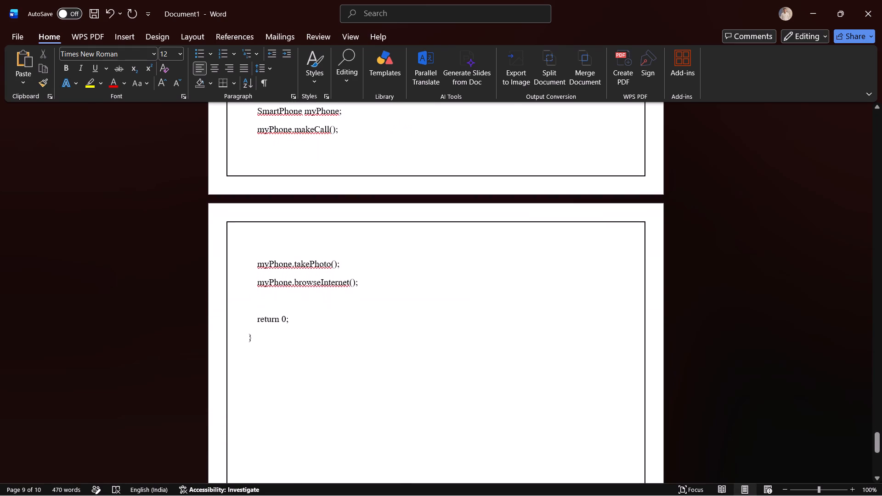
scroll(328, 384, "up", 3)
scroll(328, 384, "down", 1)
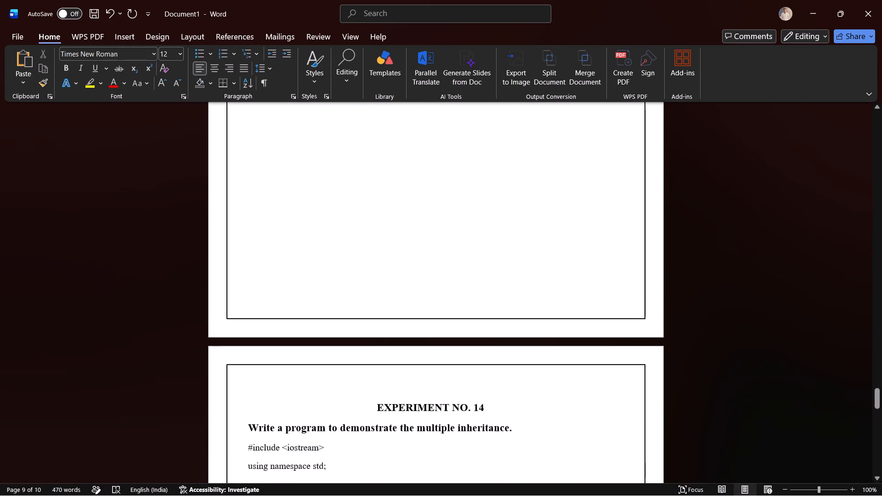
scroll(328, 384, "down", 2)
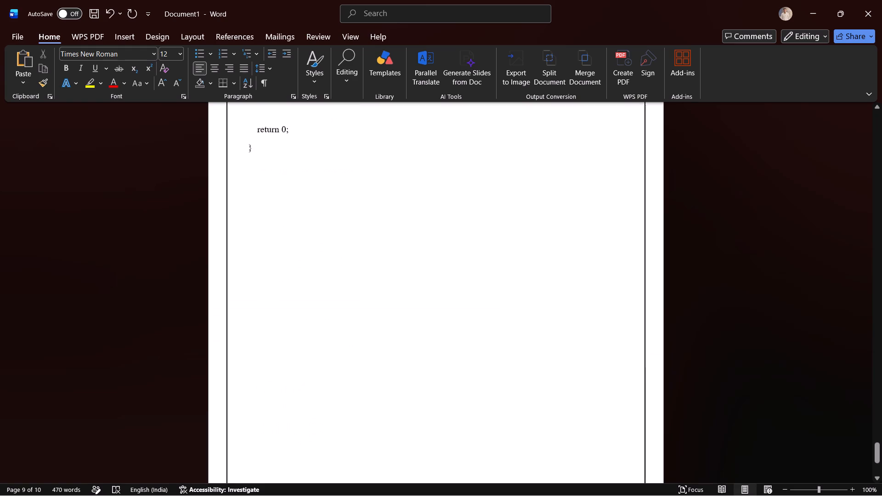
scroll(328, 384, "down", 1)
left_click(270, 185)
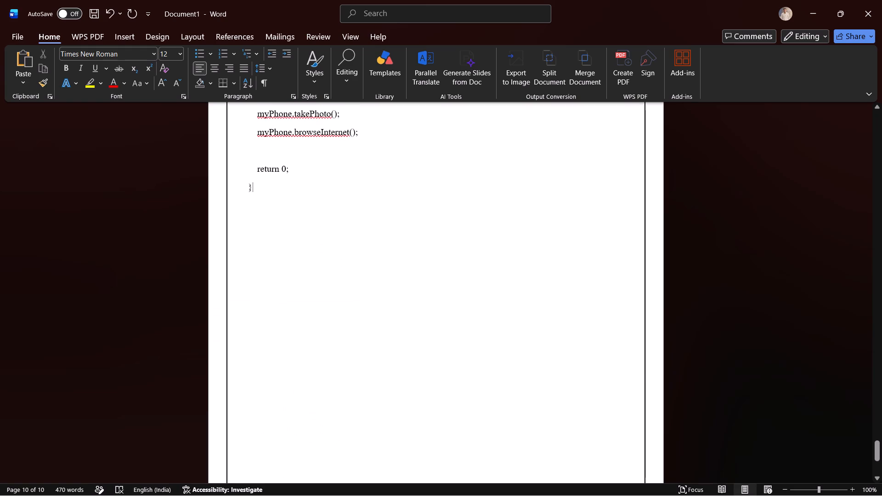
key("Return")
key("Return")
Insert the picture Screenshot 2026-11-01 194853.png from the Screenshots folder below the Experiment No. 14 code.
left_click(128, 33)
left_click(128, 86)
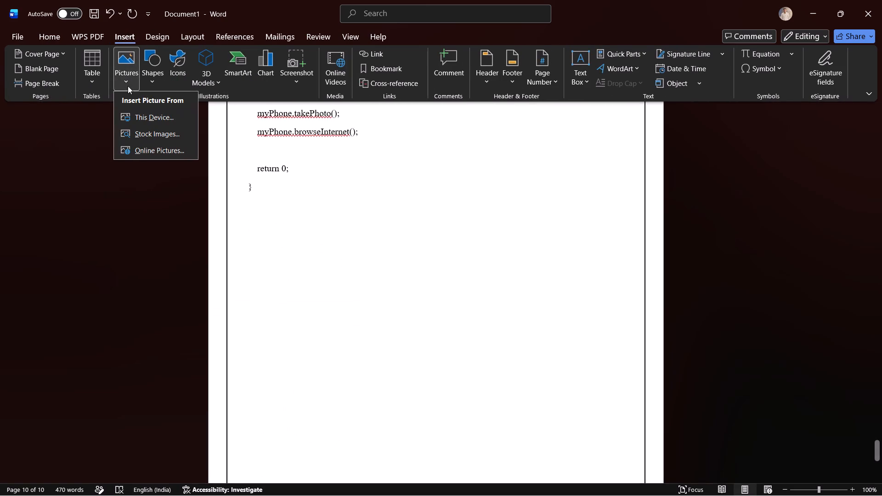
left_click(139, 114)
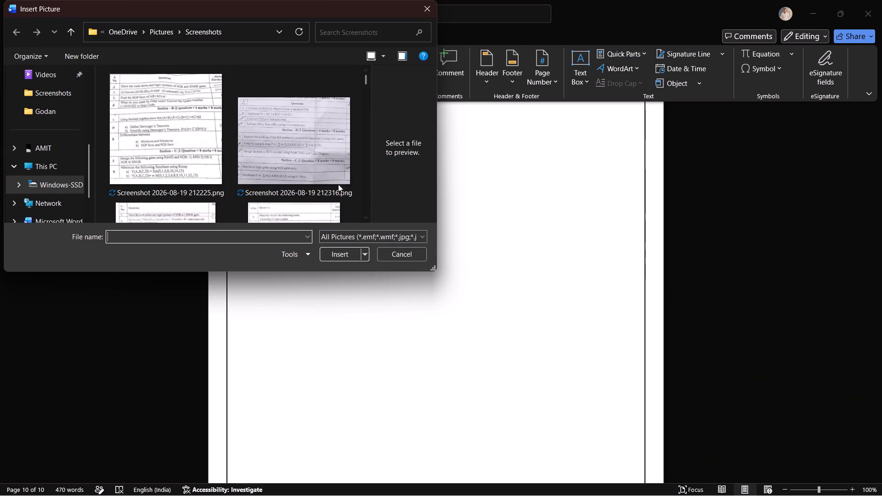
scroll(325, 173, "down", 18)
left_click(181, 180)
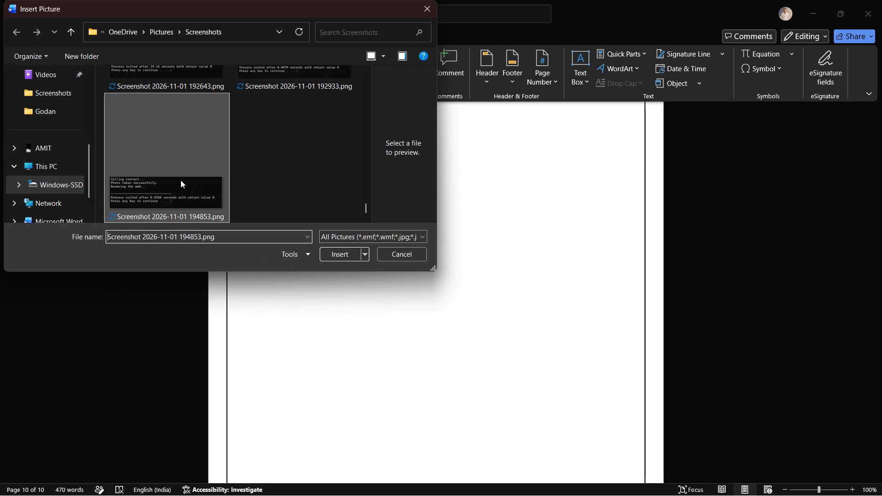
left_click(330, 256)
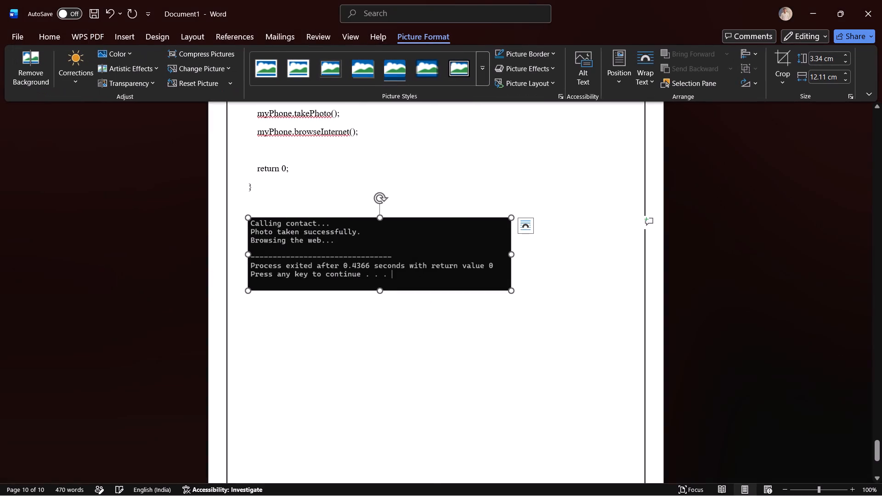
Enlarge the inserted output screenshot proportionally so that it spans most of the text width, then deselect it.
left_click_drag(509, 292, 536, 305)
left_click_drag(536, 305, 539, 314)
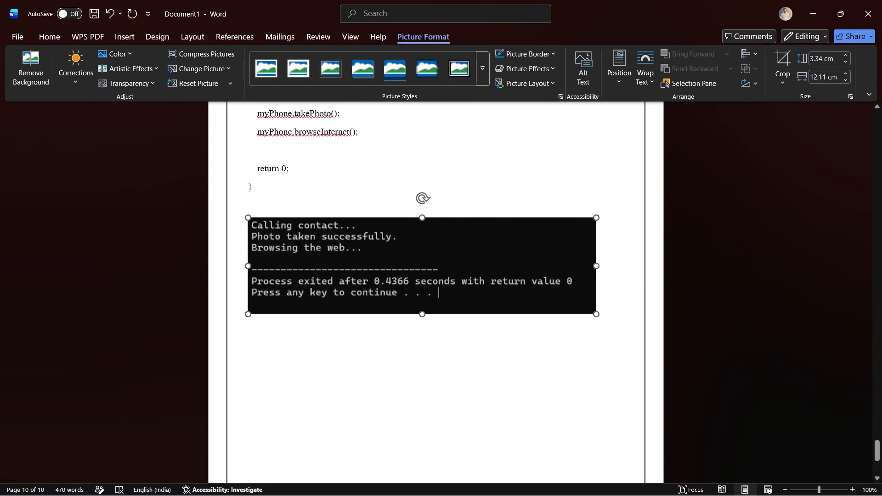
left_click_drag(539, 314, 528, 310)
left_click(524, 191)
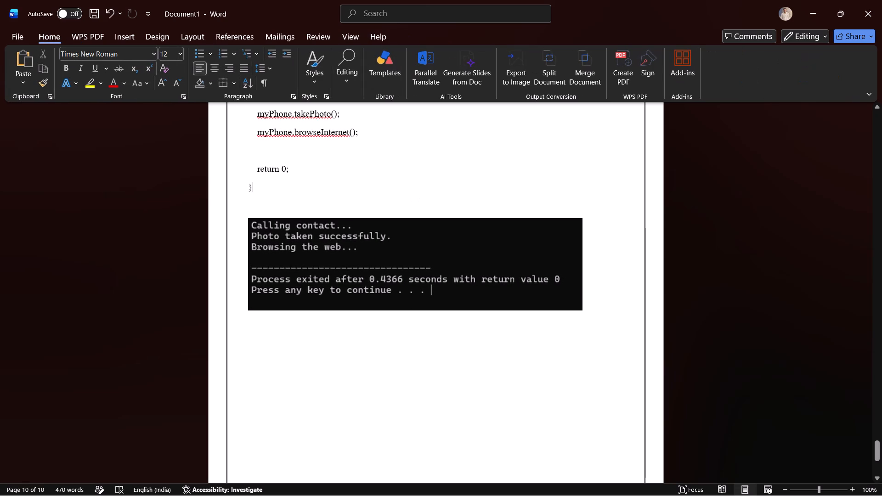
Add blank lines below the output screenshot until a new page starts, and center the first line of that page.
scroll(524, 191, "down", 1)
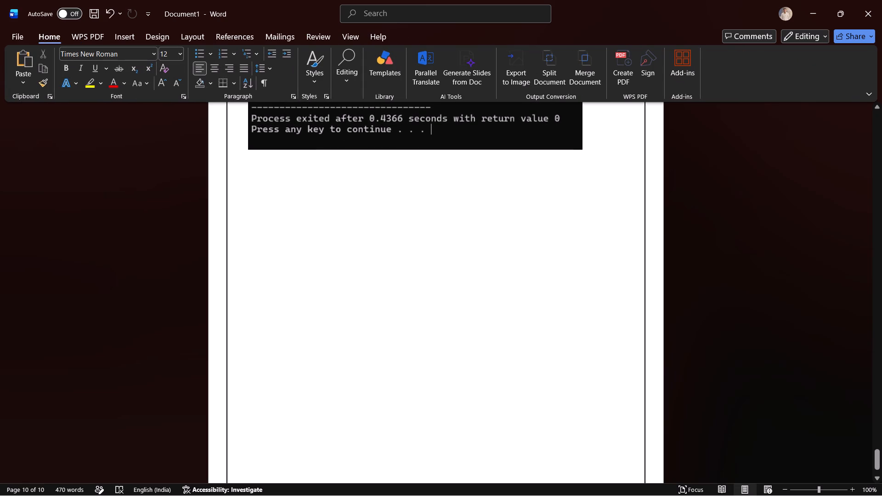
left_click(588, 149)
key("Return")
key("Return")
key("Return")
key("Return")
key("Return")
key("Return")
key("Return")
key("Return")
key("Return")
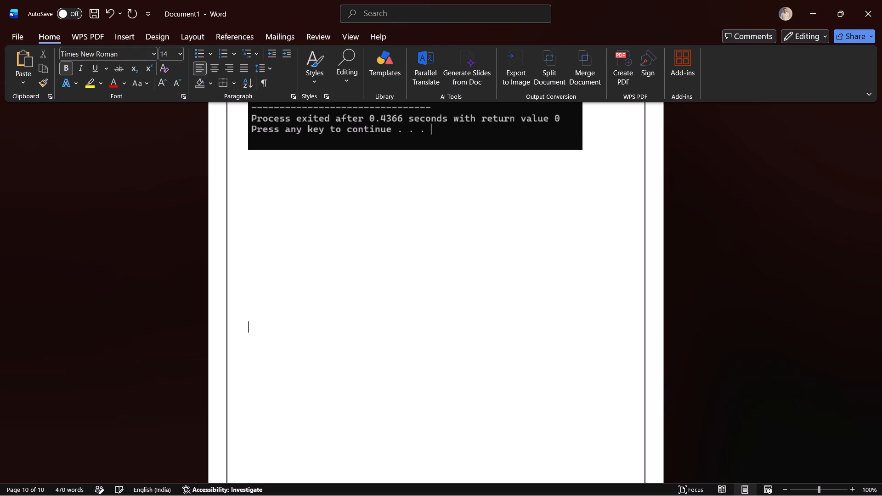
key("Return")
key("Return")
key("Return")
key("Return")
key("Return")
key("Return")
key("Return")
key("Return")
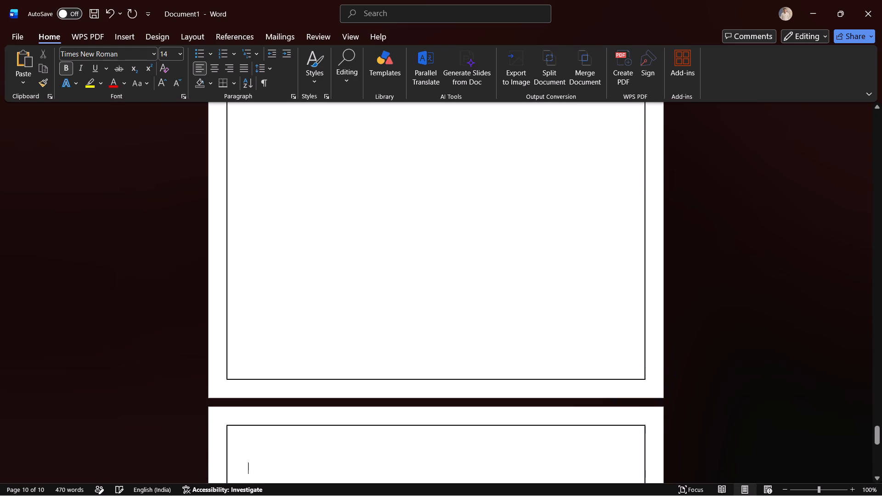
left_click(215, 62)
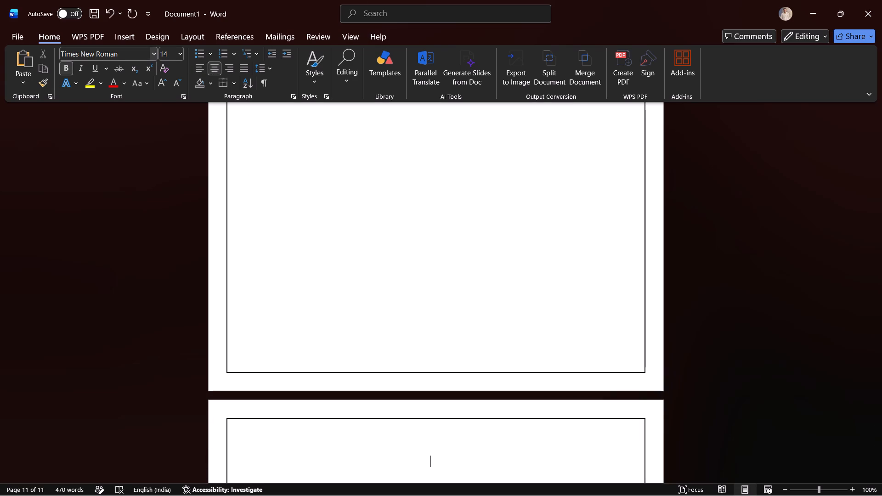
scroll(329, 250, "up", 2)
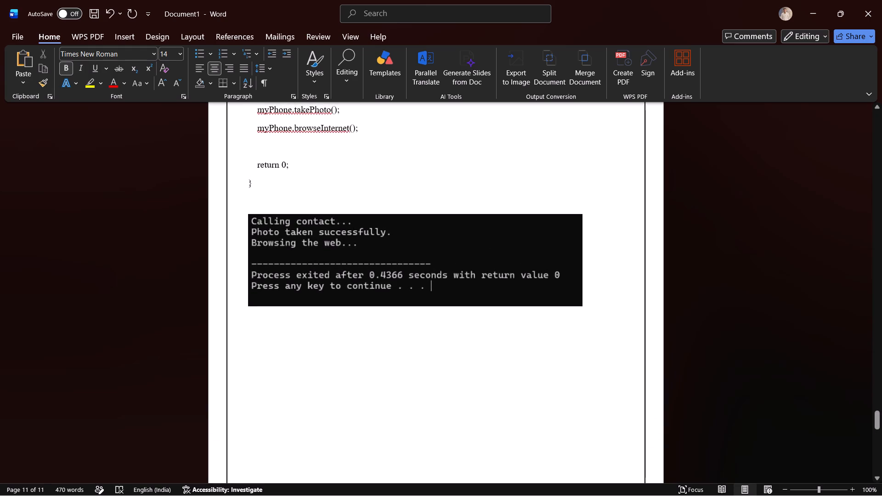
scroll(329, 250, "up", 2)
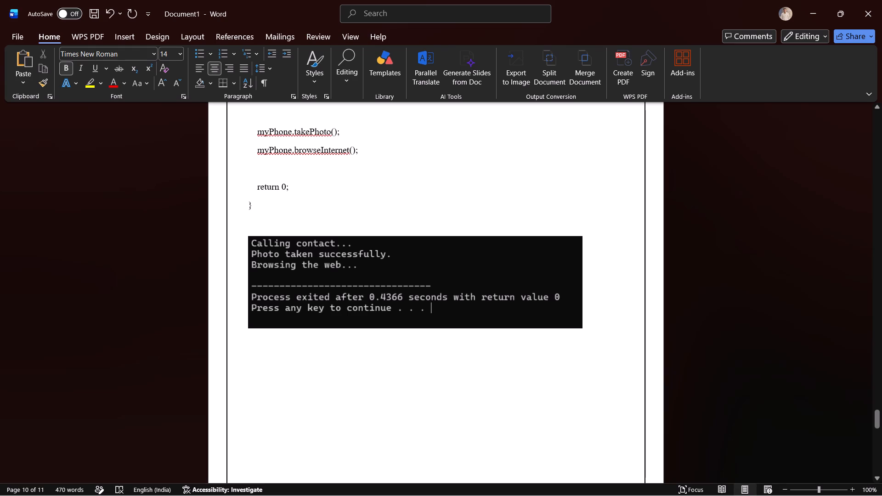
Clear the unpinned clipboard history, paste the pinned EXPERIMENT NO. 10 heading on the new page, and renumber it 15.
scroll(503, 283, "down", 5)
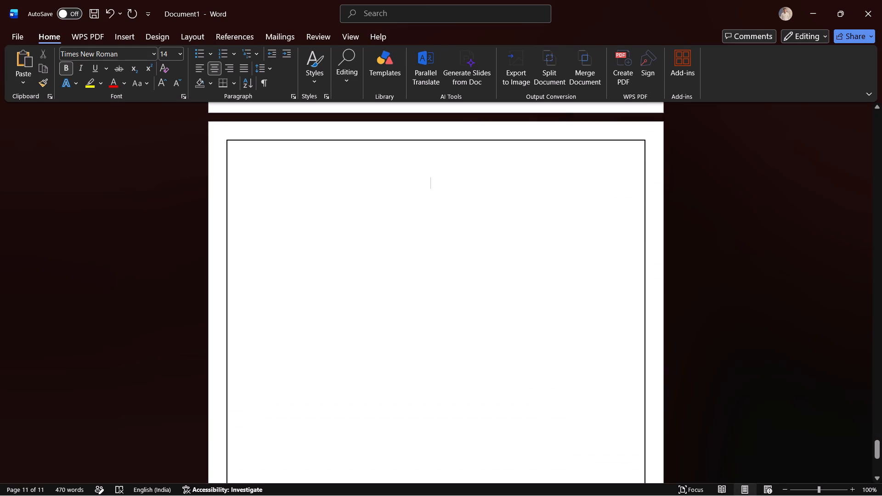
key("super+v")
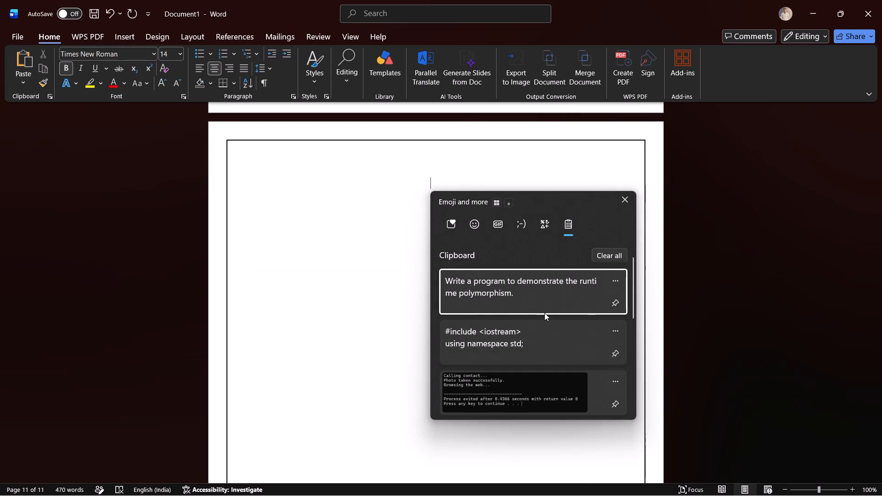
left_click(615, 253)
left_click(550, 288)
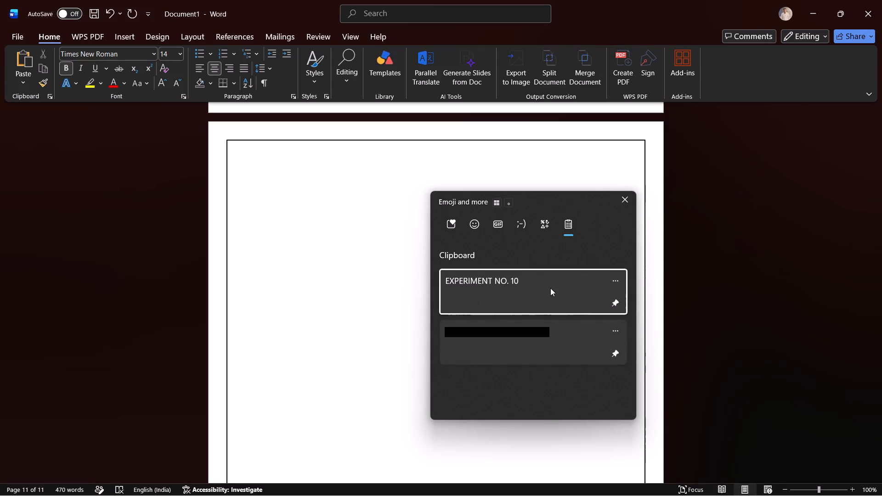
key("ctrl+v")
left_click(485, 184)
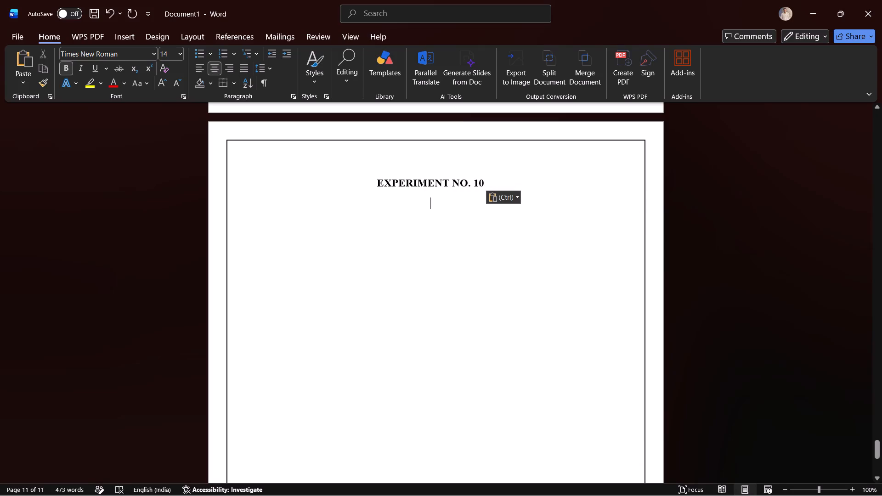
key("BackSpace")
key("5")
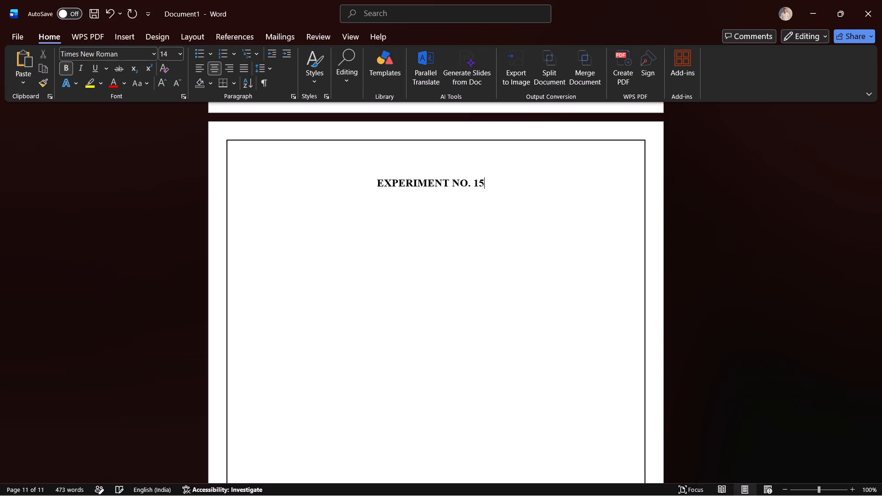
Start a left-aligned line below the EXPERIMENT NO. 15 heading.
key("Return")
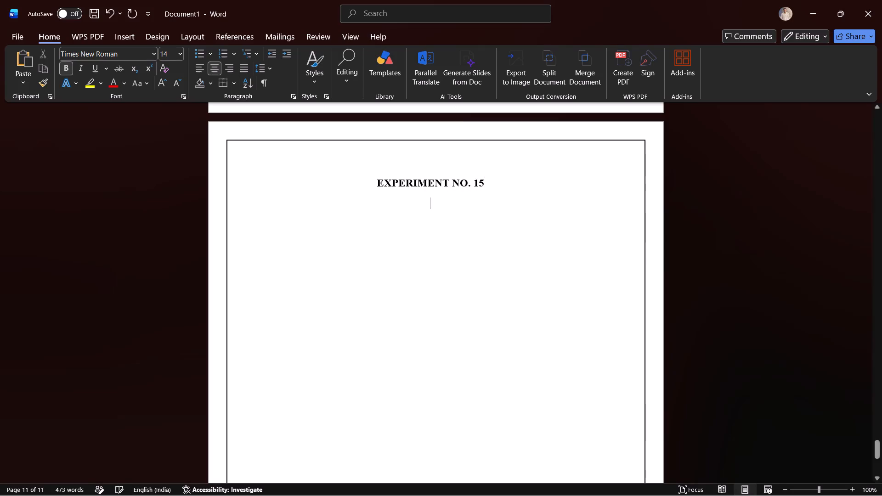
left_click(203, 66)
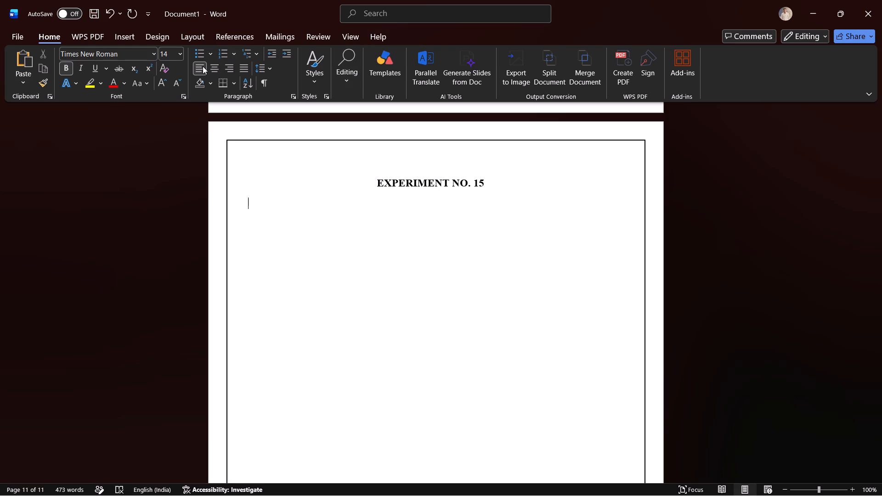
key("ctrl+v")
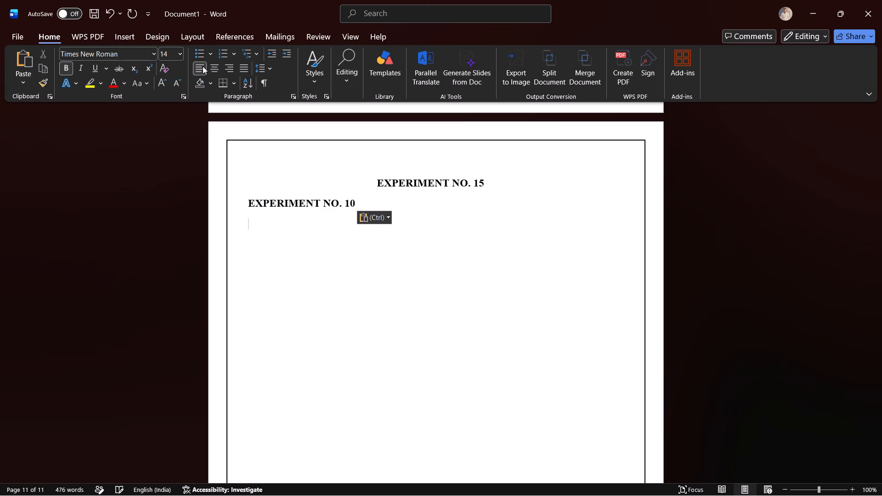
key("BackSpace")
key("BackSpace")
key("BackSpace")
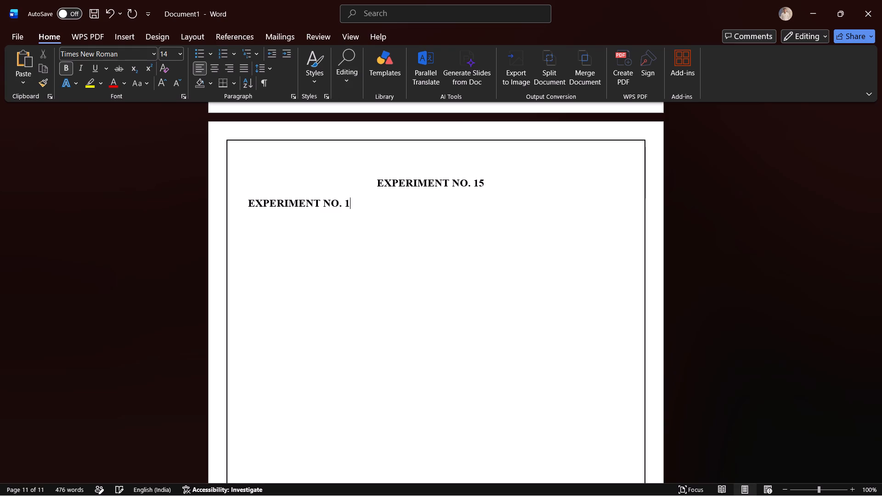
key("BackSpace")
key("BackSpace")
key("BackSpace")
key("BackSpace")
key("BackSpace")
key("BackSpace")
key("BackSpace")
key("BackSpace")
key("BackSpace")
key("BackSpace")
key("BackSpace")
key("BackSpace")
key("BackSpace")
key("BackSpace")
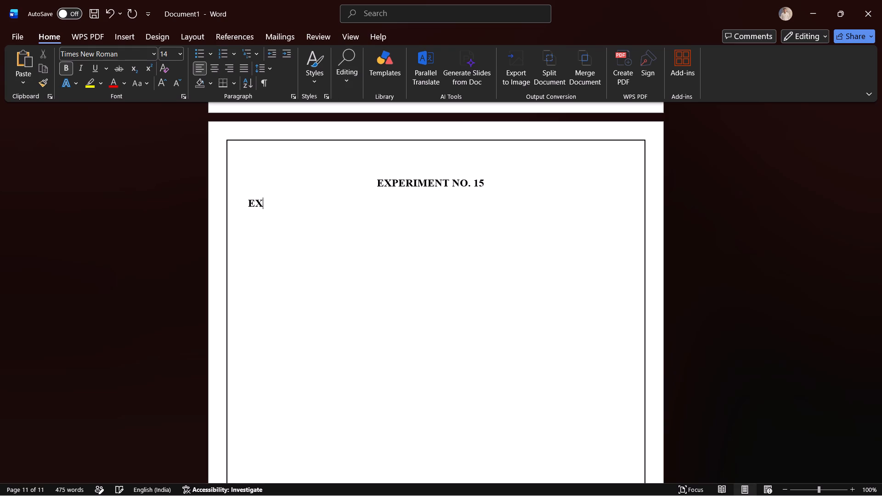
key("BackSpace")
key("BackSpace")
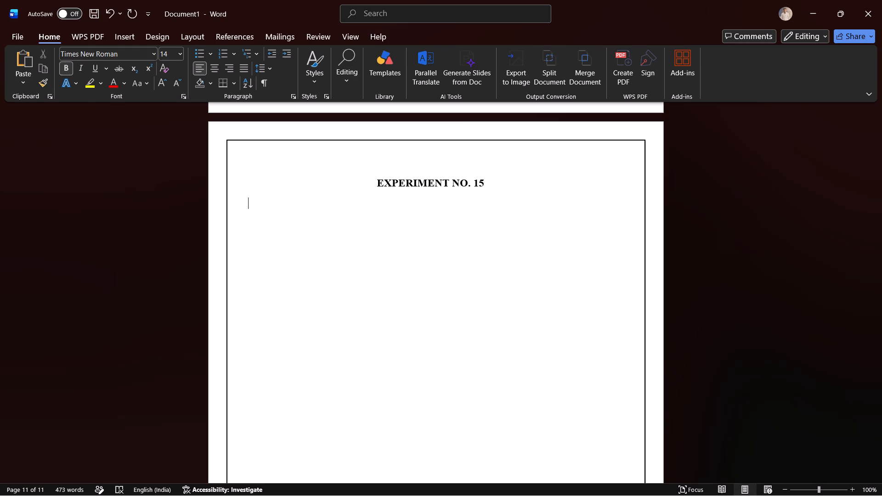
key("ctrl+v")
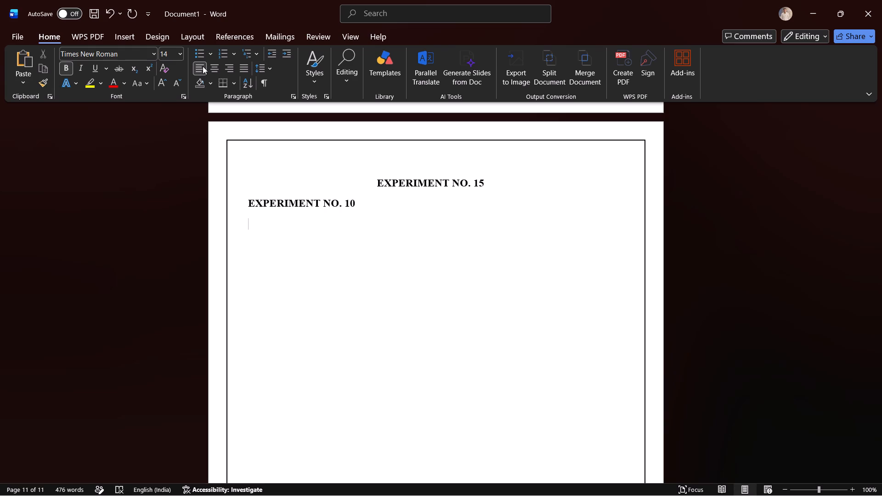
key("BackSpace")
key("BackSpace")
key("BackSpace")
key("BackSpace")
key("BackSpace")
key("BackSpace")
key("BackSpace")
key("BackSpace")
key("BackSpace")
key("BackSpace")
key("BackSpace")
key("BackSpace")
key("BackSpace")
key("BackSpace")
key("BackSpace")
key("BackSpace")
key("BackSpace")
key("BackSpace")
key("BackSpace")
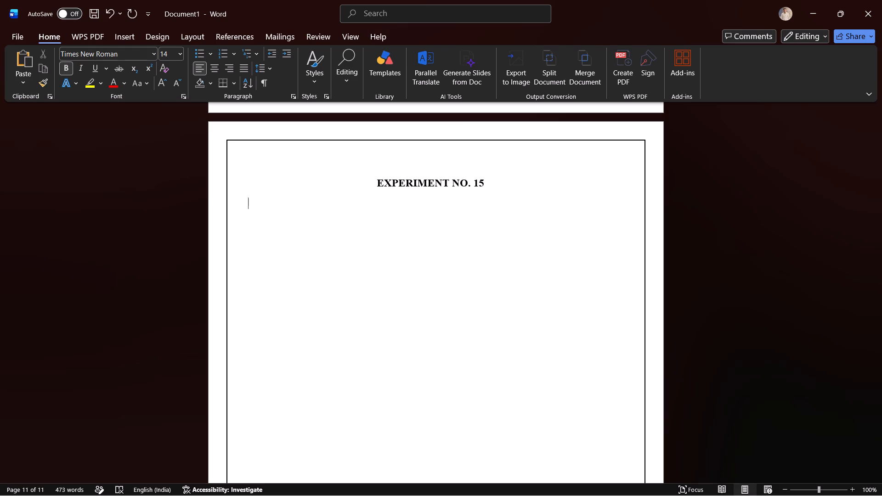
Paste the problem statement "Write a program to demonstrate the runtime polymorphism." below the EXPERIMENT NO. 15 heading.
key("ctrl+v")
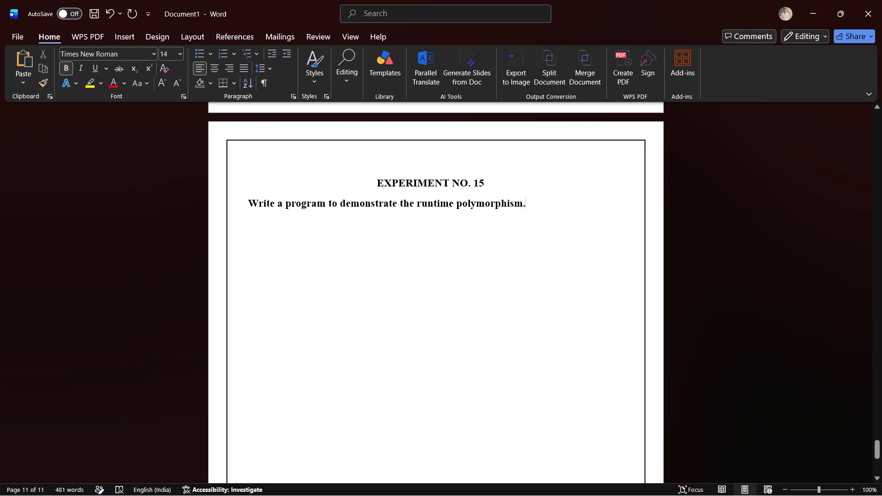
Start a new line below the problem statement with bold turned off and font size 12.
key("Return")
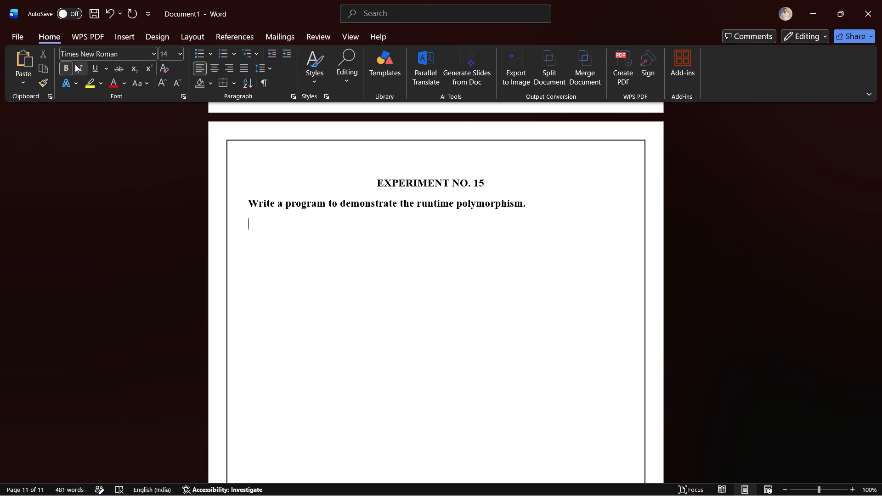
left_click(68, 67)
left_click(181, 56)
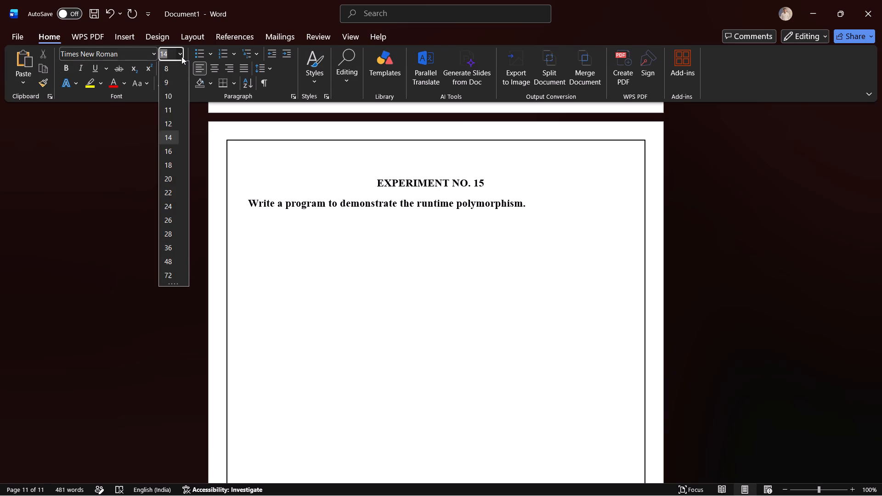
left_click(170, 120)
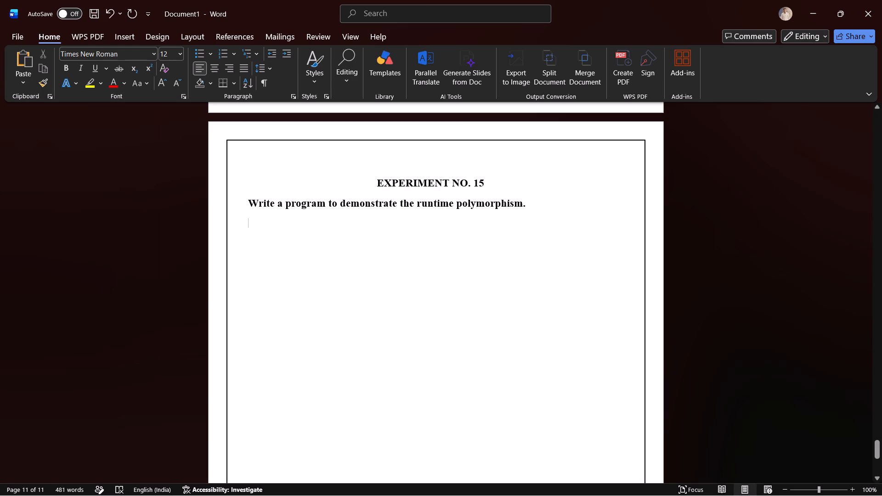
Copy the entire code of O15.cpp from Dev-C++ and paste it below the Experiment No. 15 statement in Word.
left_click(572, 483)
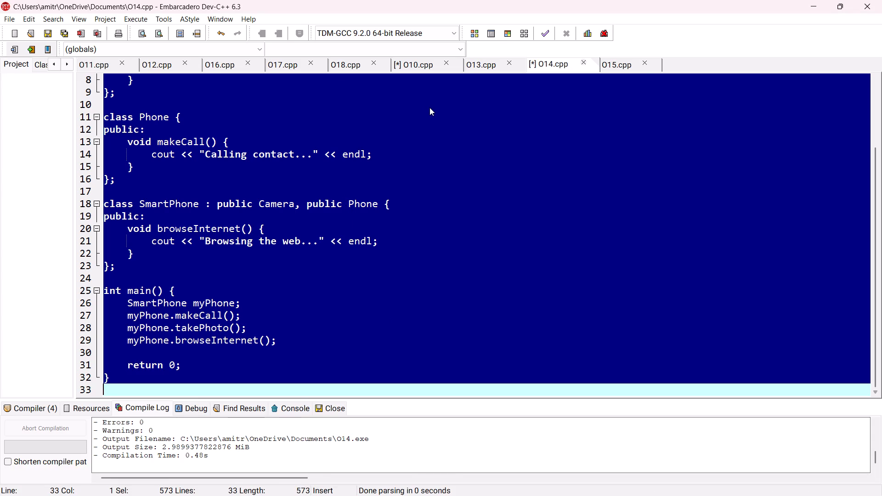
left_click(615, 65)
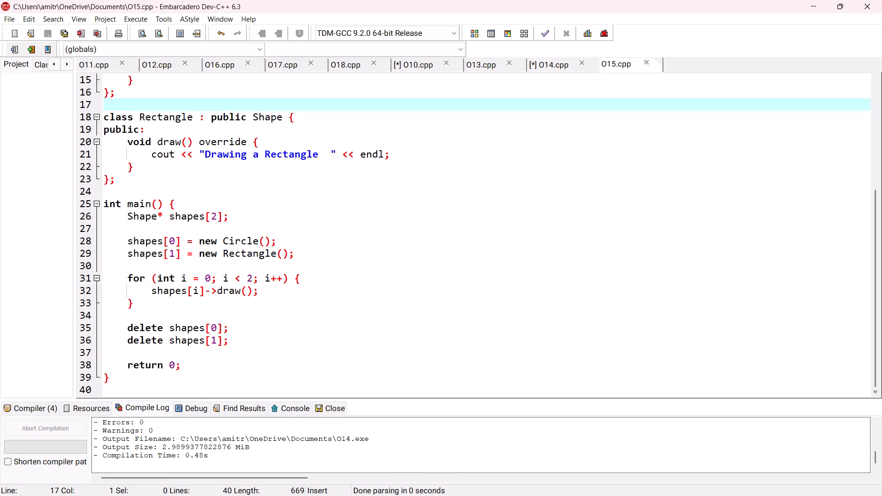
key("ctrl+a")
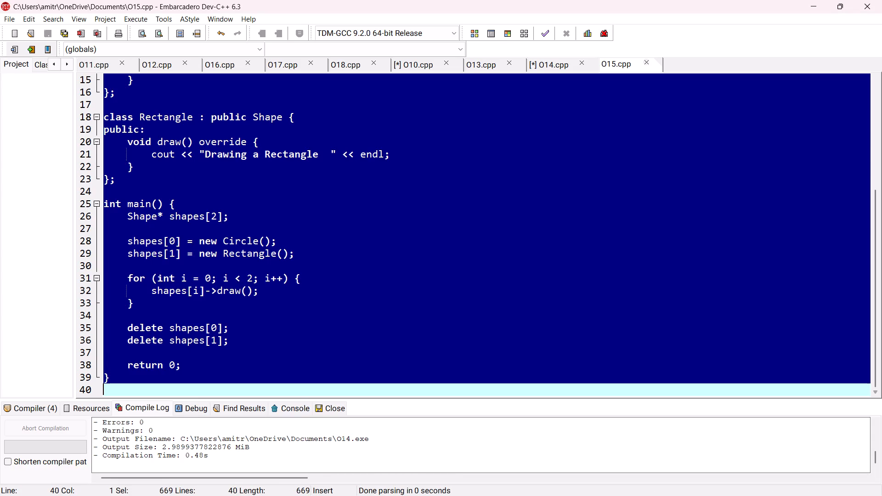
key("ctrl+c")
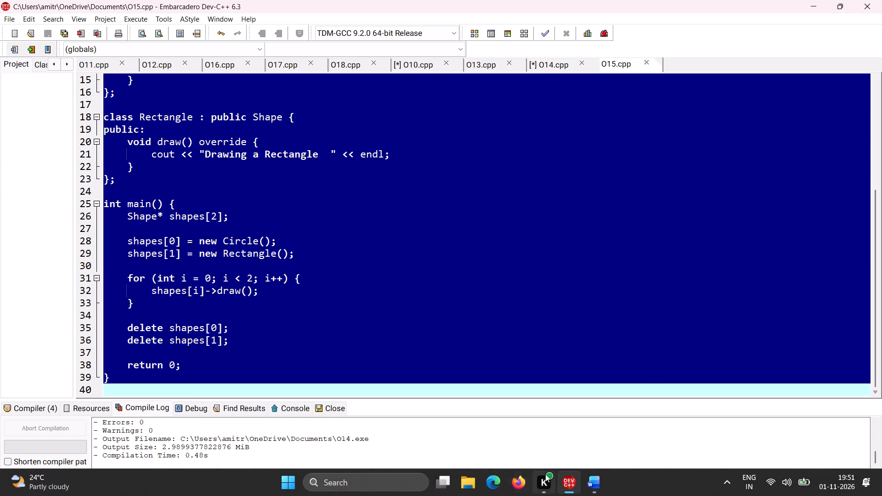
left_click(600, 477)
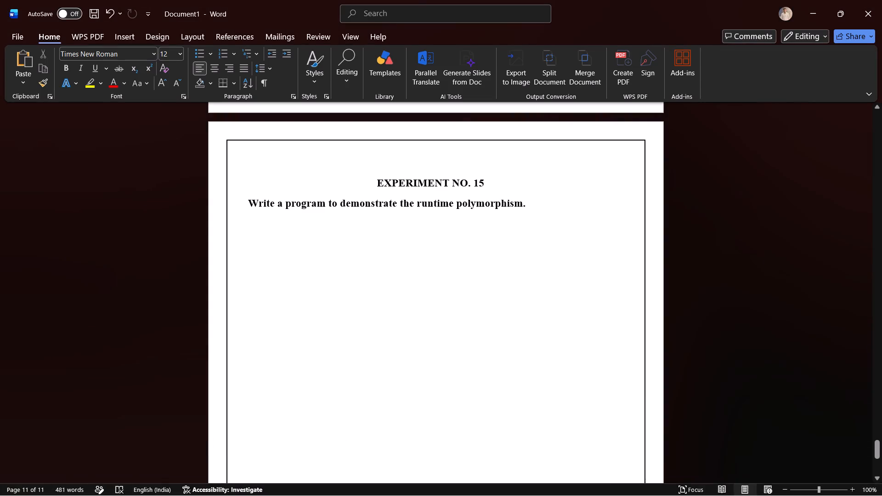
key("ctrl+v")
Add two new lines after the final closing brace of the Experiment No. 15 code.
scroll(381, 319, "up", 4)
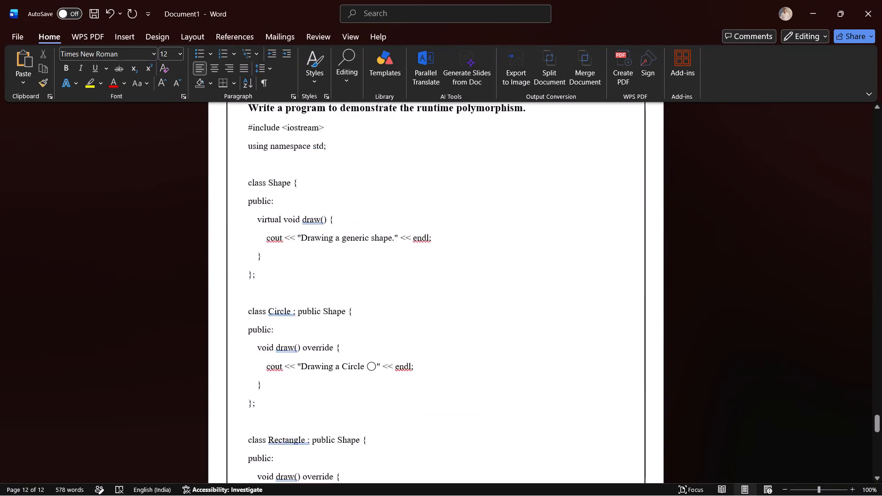
scroll(381, 319, "down", 4)
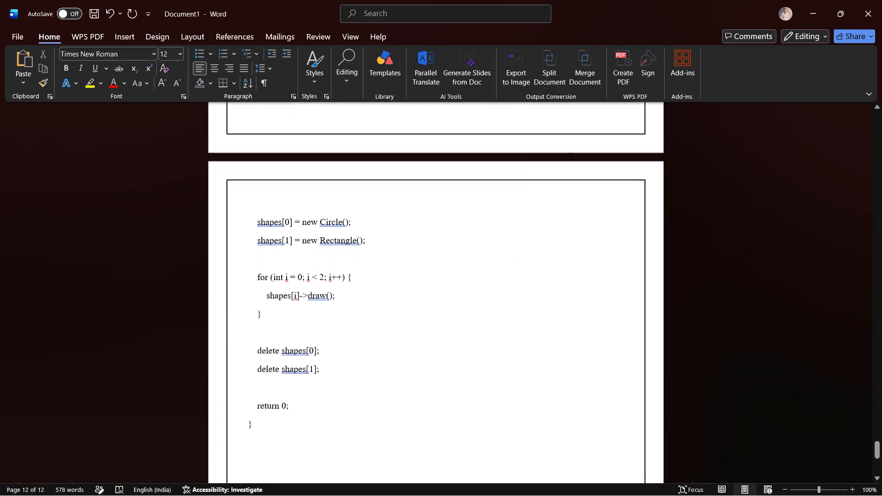
scroll(381, 319, "down", 3)
key("Return")
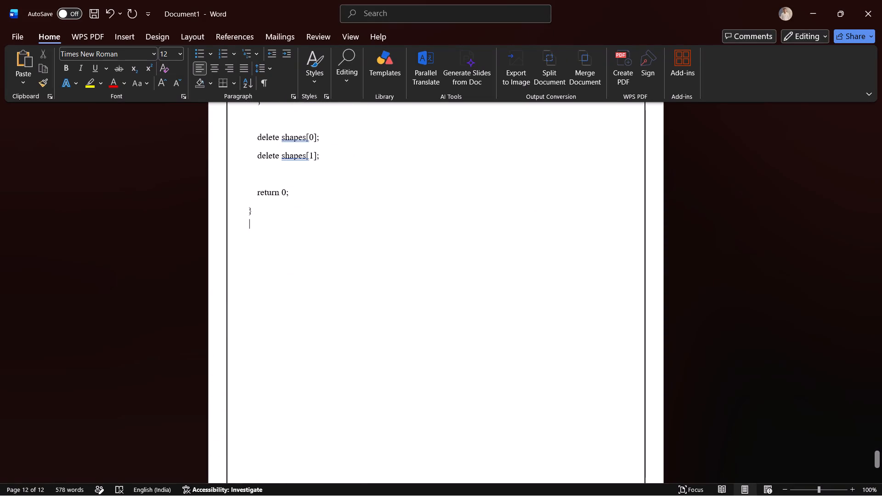
key("Return")
Insert the picture Screenshot 2026-11-01 192933.png from the Screenshots folder below the Experiment No. 15 code.
left_click(123, 39)
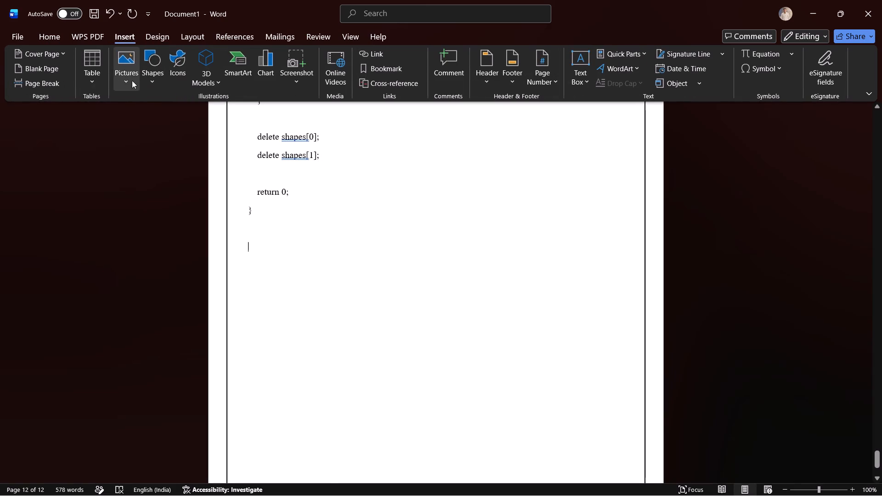
left_click(131, 78)
left_click(143, 116)
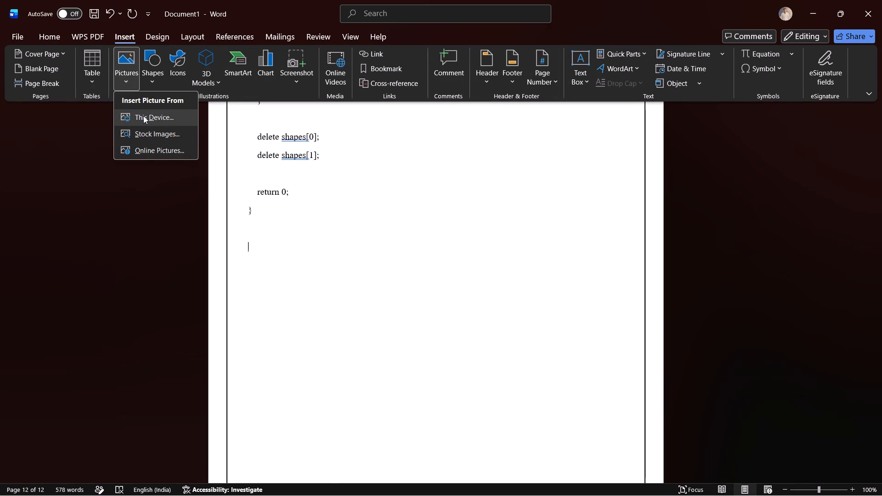
scroll(266, 163, "down", 4)
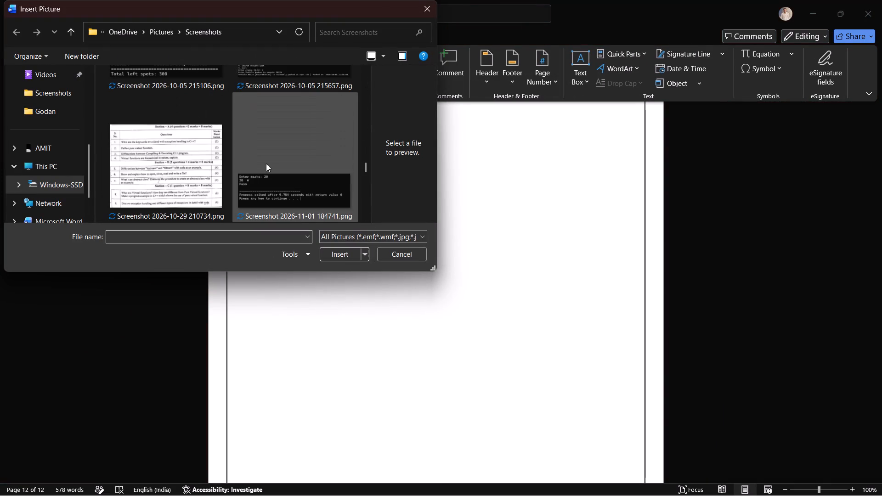
scroll(266, 163, "up", 3)
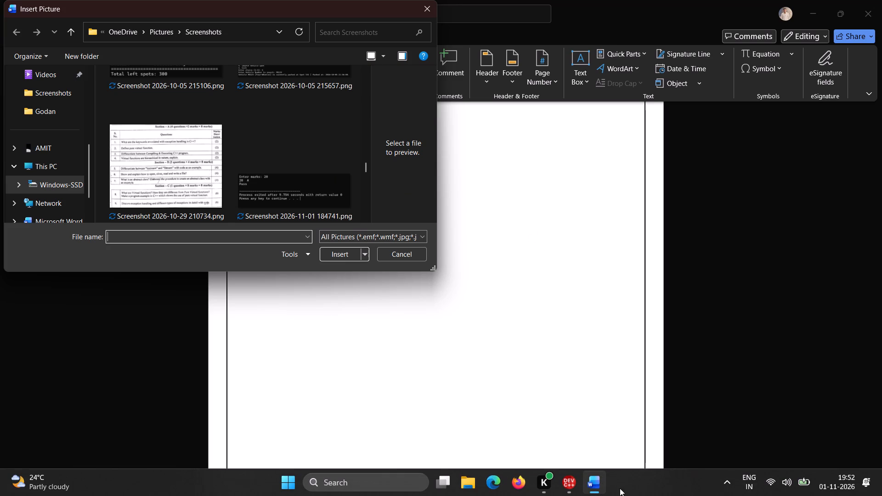
left_click(566, 486)
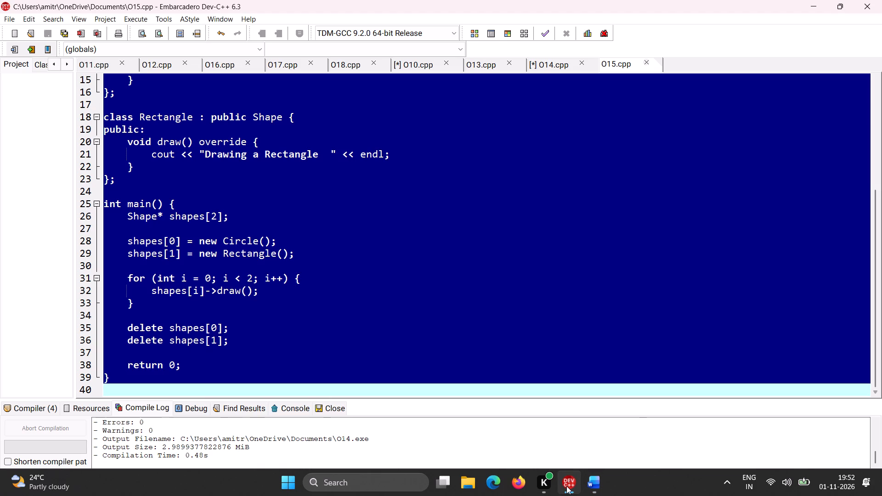
left_click(592, 490)
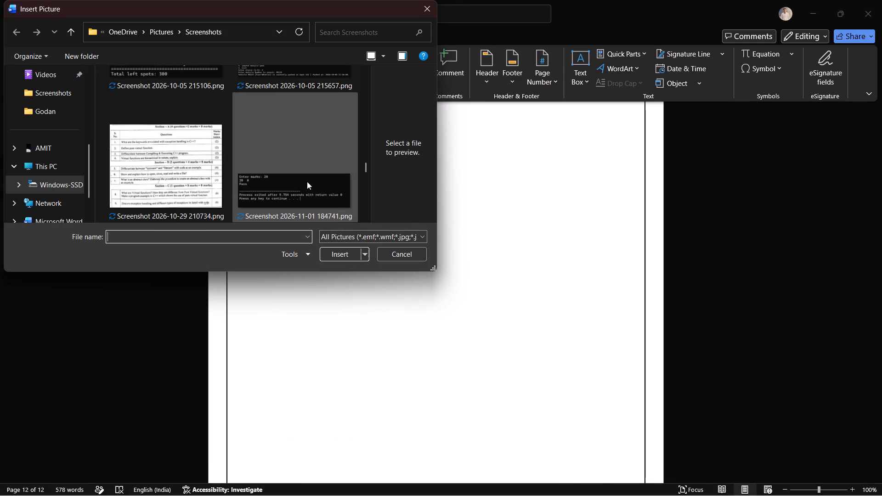
scroll(307, 181, "down", 1)
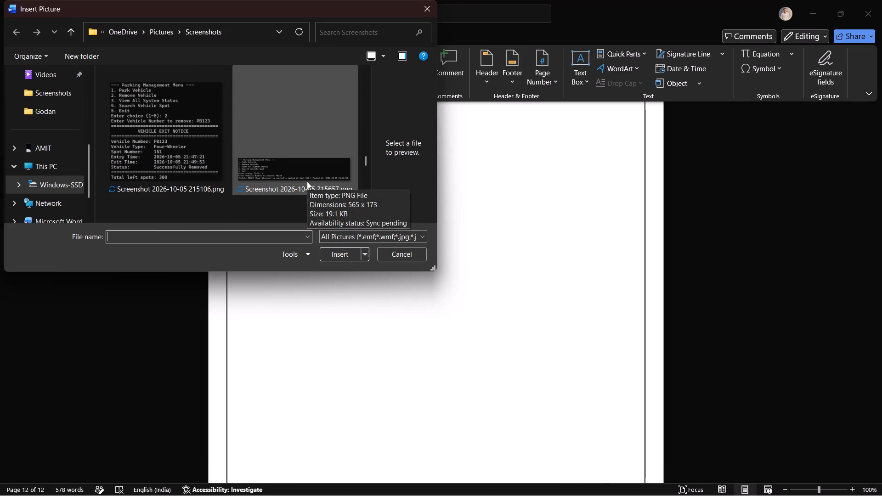
scroll(307, 181, "down", 1)
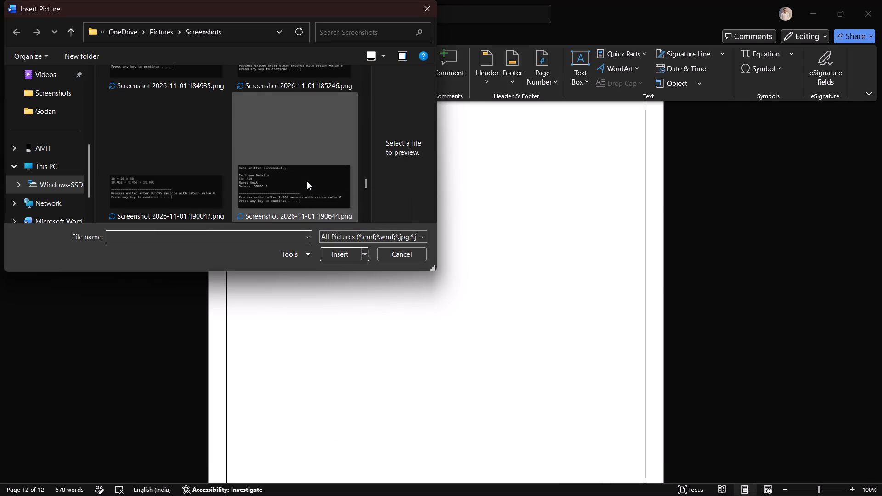
left_click(366, 216)
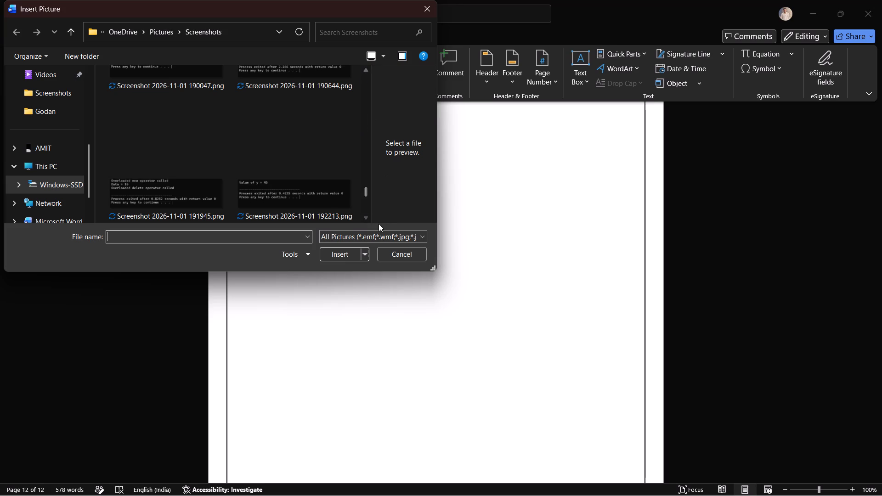
left_click(367, 216)
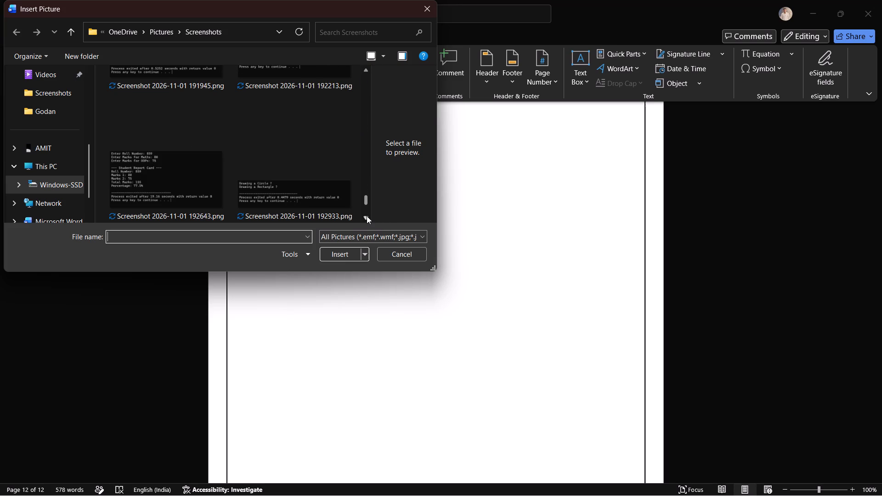
left_click(293, 191)
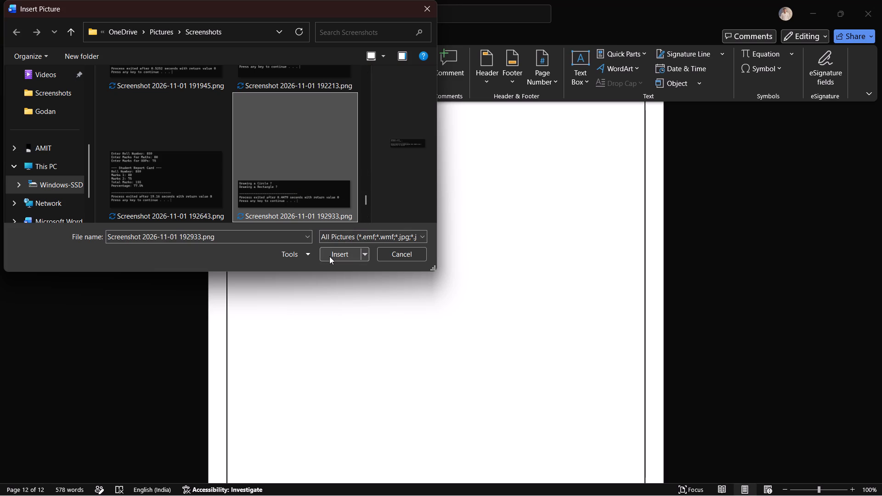
left_click(329, 256)
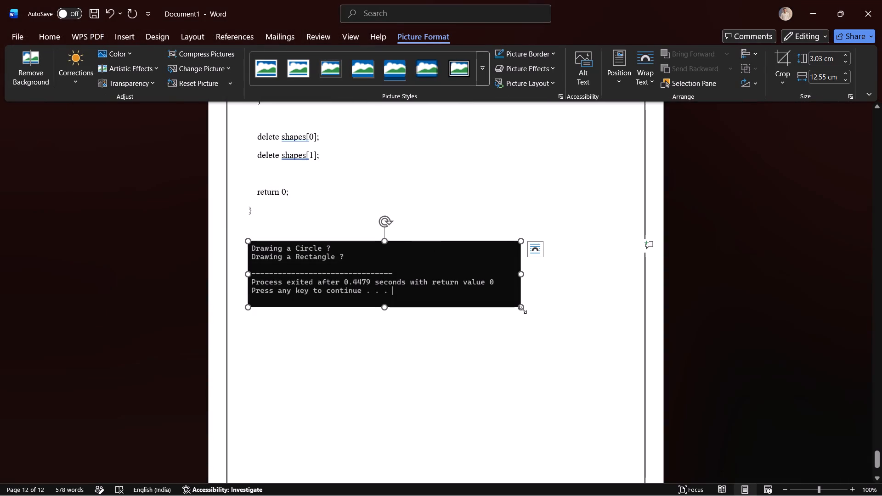
Enlarge the inserted output screenshot proportionally so it spans most of the text width, and deselect it.
left_click_drag(522, 308, 550, 325)
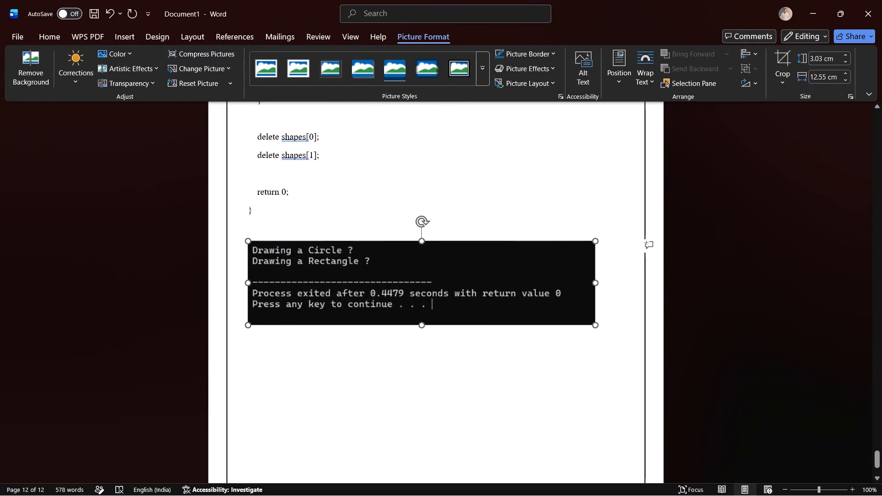
left_click_drag(550, 325, 529, 322)
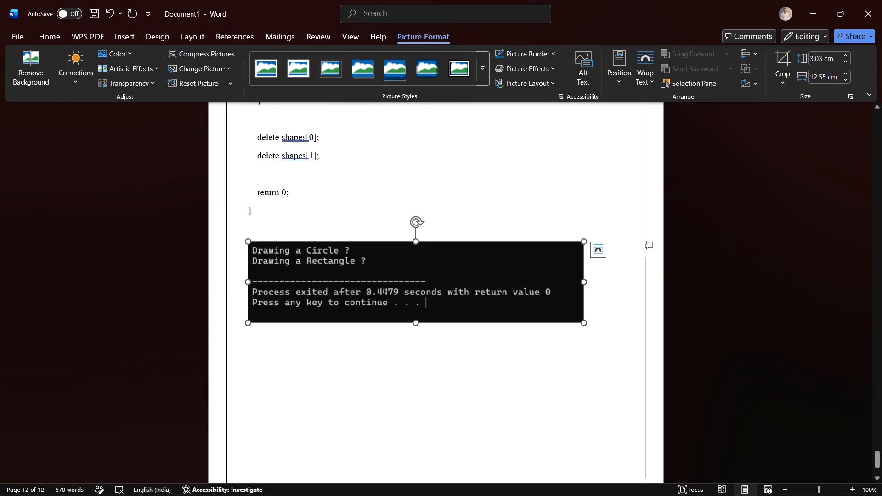
left_click(495, 212)
Add blank lines after the Experiment No. 15 output picture until the insertion point reaches a new page.
scroll(495, 212, "down", 1)
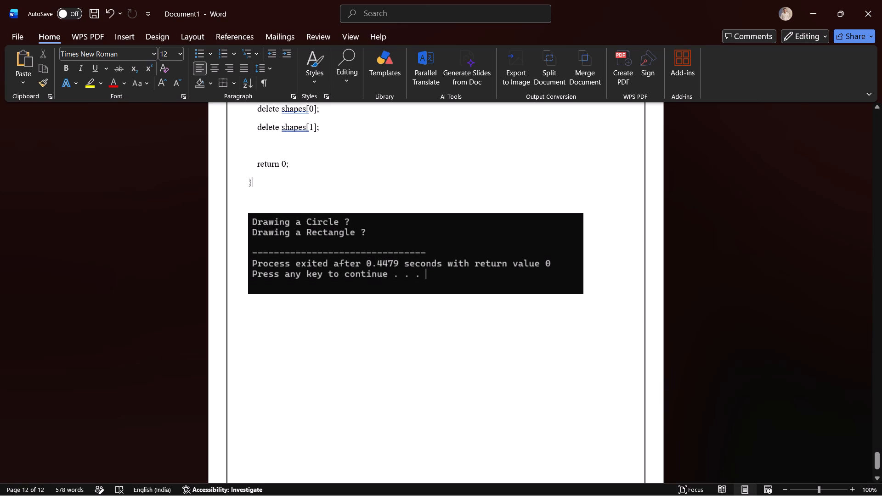
left_click(588, 285)
key("Return")
key("Return")
key("Return")
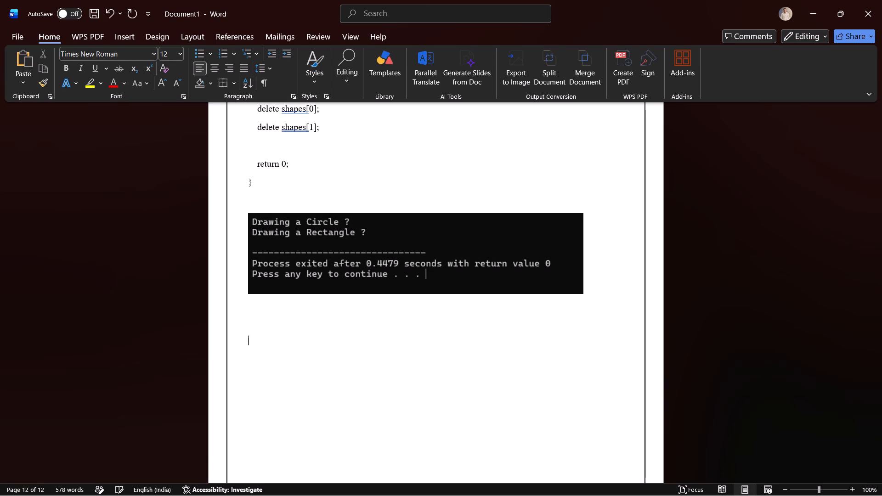
key("Return")
key("Return")
key("Return")
key("Return")
key("Return")
key("Return")
key("Return")
key("Return")
key("Return")
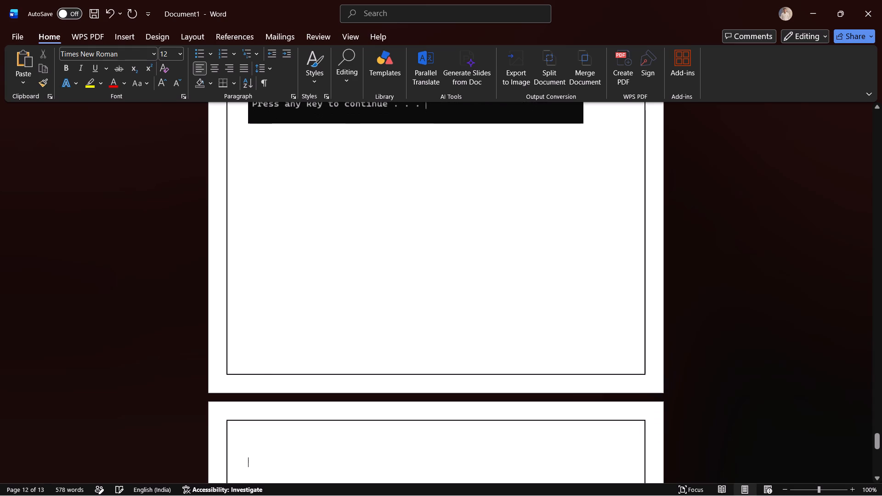
Add a centred, bold, size 14 heading on the new page by pasting the copied "EXPERIMENT NO. 10" and changing its number to 16.
left_click(181, 59)
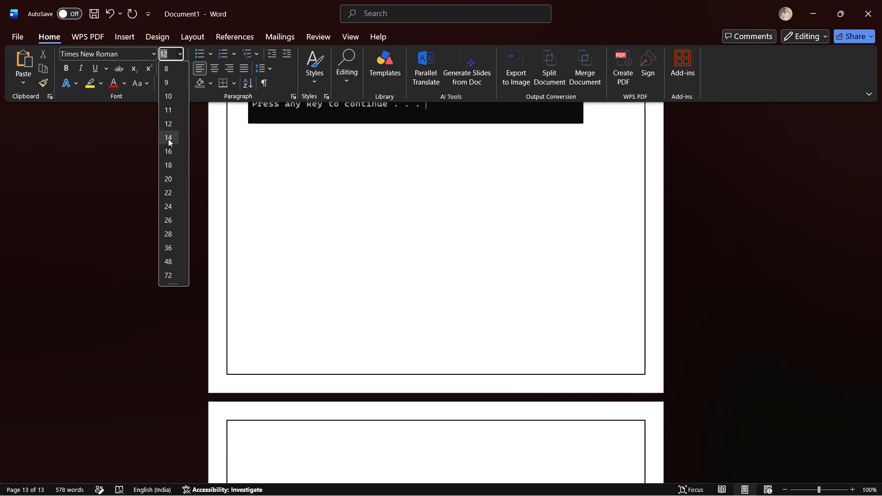
left_click(167, 138)
left_click(66, 69)
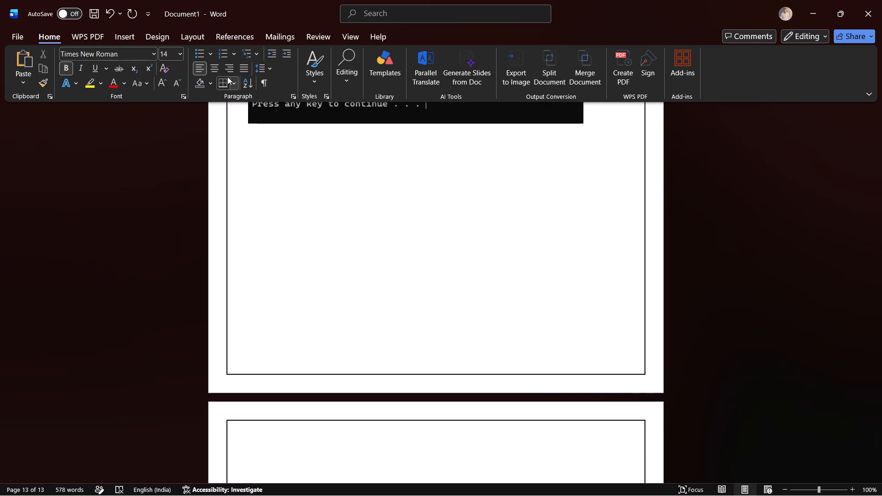
left_click(210, 66)
key("super+v")
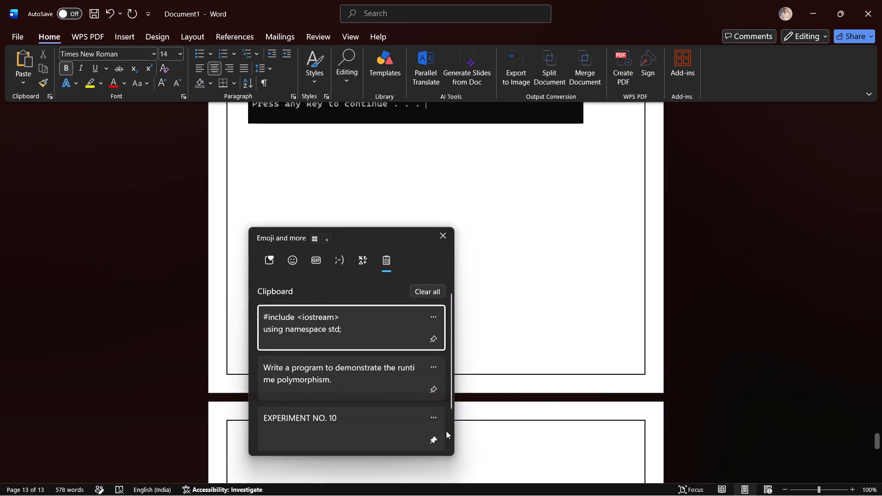
left_click(341, 414)
key("ctrl+v")
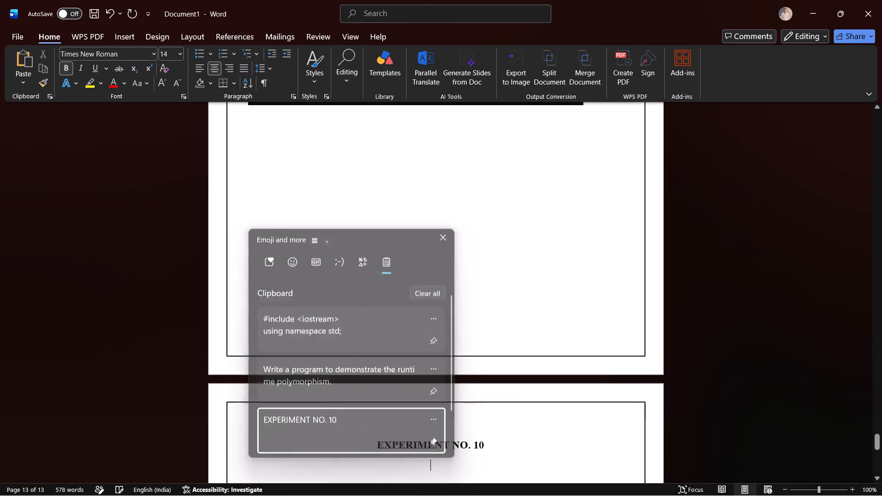
left_click(487, 443)
key("BackSpace")
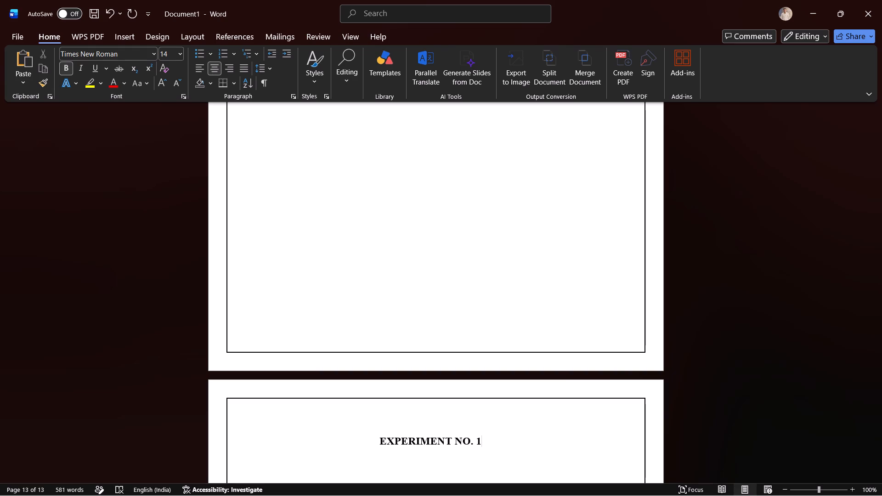
key("6")
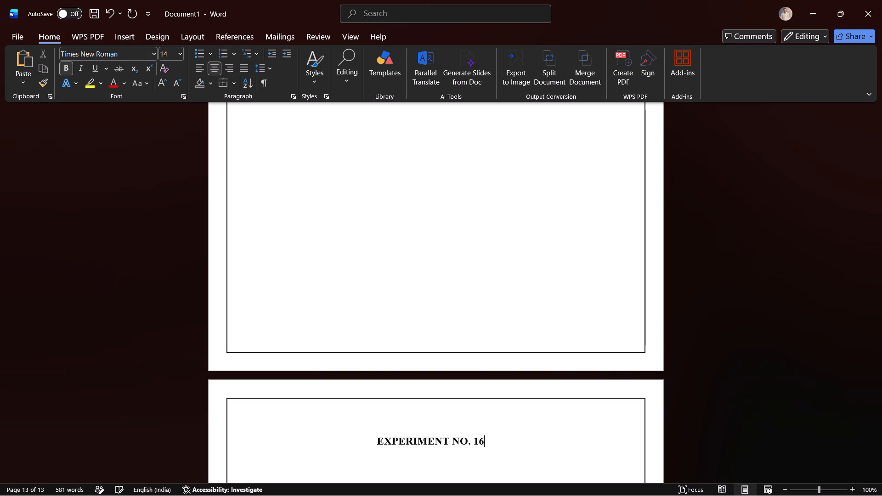
Paste the problem statement "Write a program to demonstrate the exception handling." left-aligned on a new line below the EXPERIMENT NO. 16 heading.
scroll(545, 387, "up", 3)
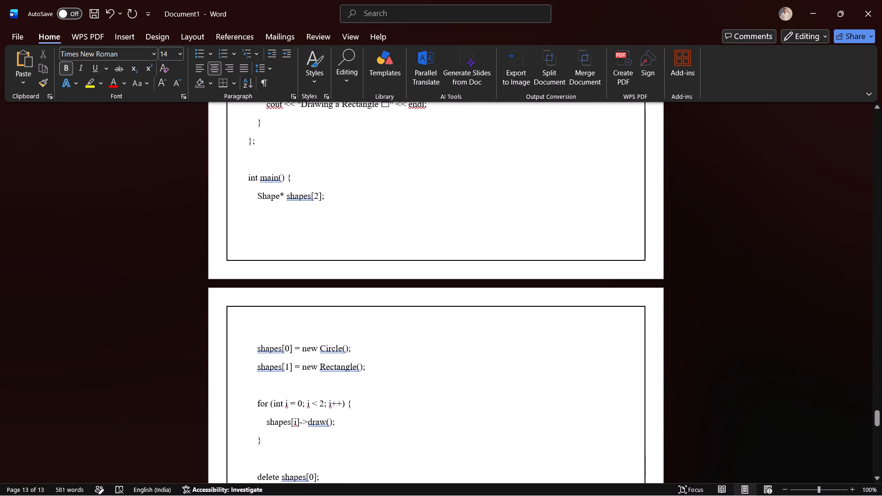
scroll(545, 387, "up", 4)
scroll(545, 387, "down", 2)
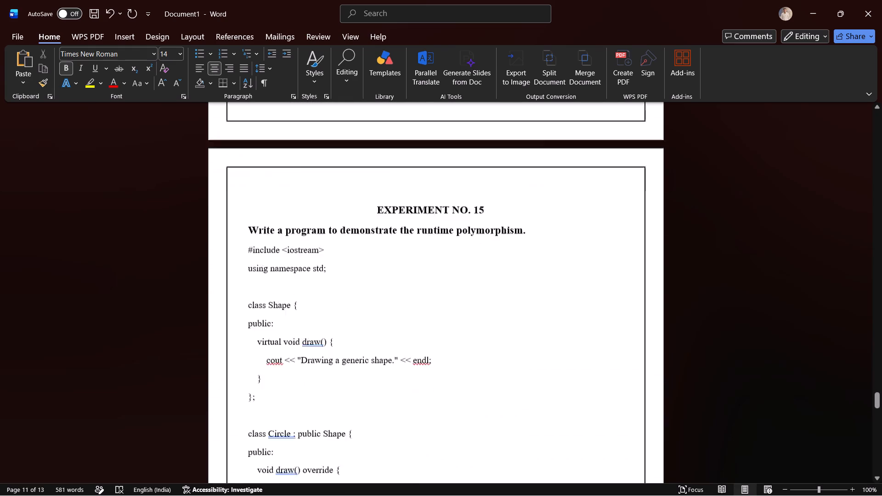
scroll(545, 387, "down", 1)
scroll(545, 387, "up", 1)
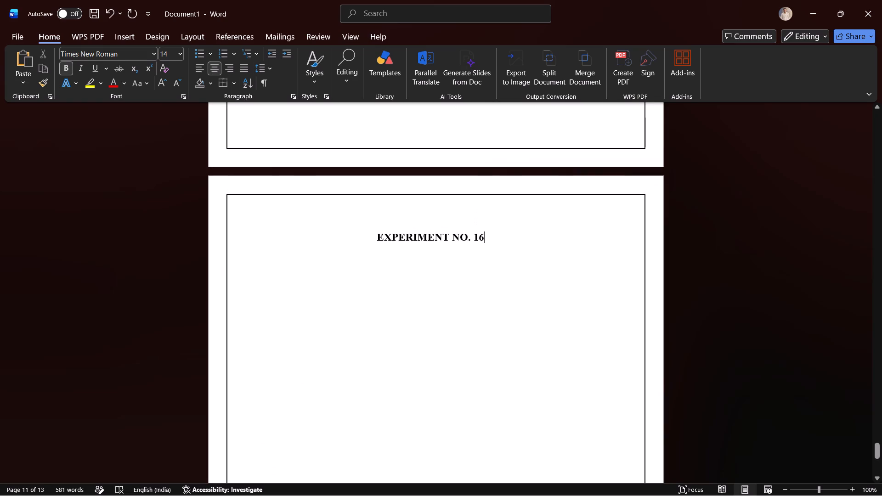
key("Return")
left_click(199, 73)
key("ctrl+v")
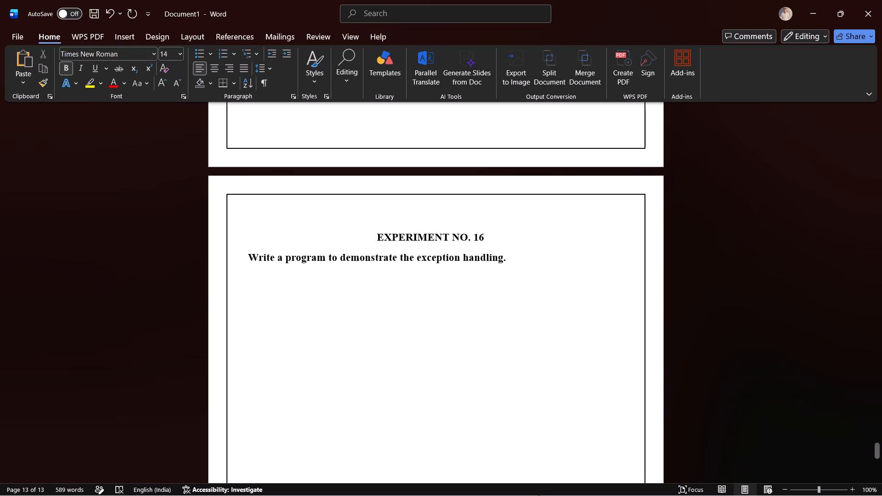
Copy all the code of O16.cpp from Dev-C++ and paste it at size 12 on a new line below the Experiment No. 16 statement in Word.
key("Return")
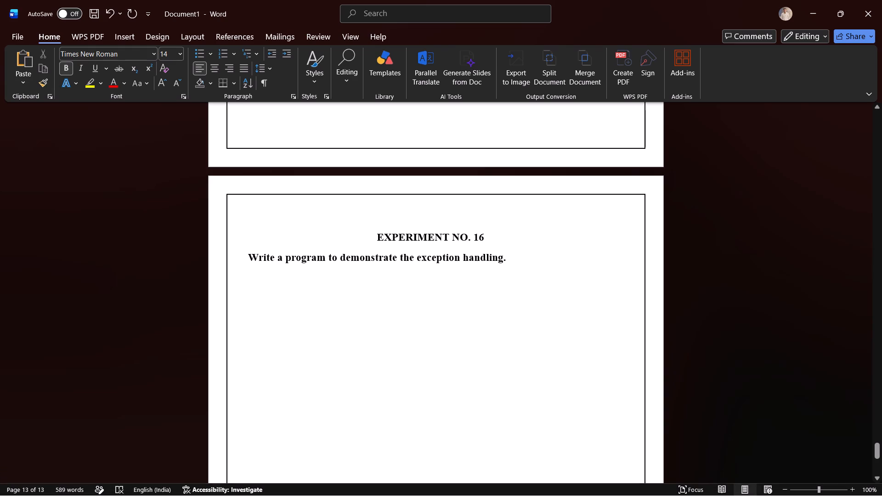
left_click(180, 55)
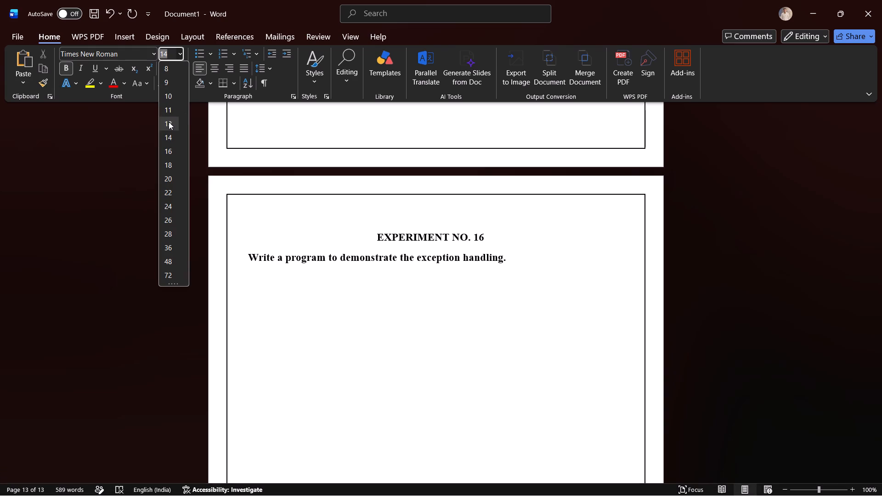
left_click(169, 121)
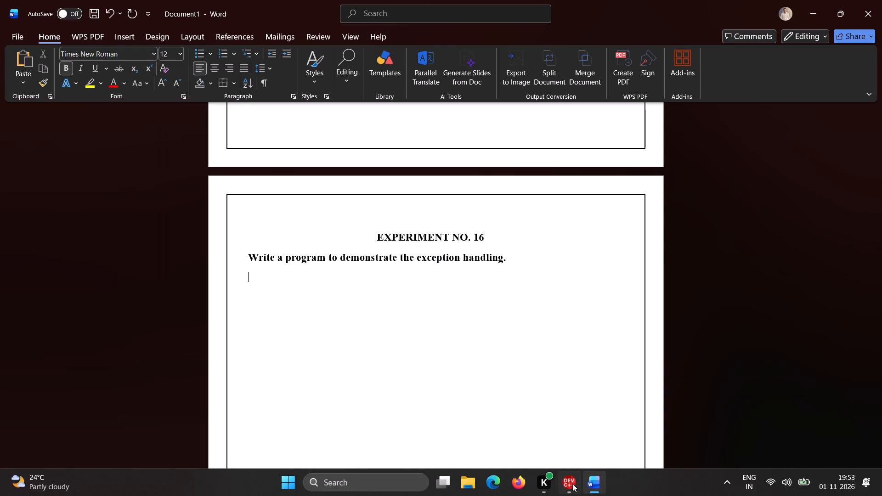
left_click(572, 484)
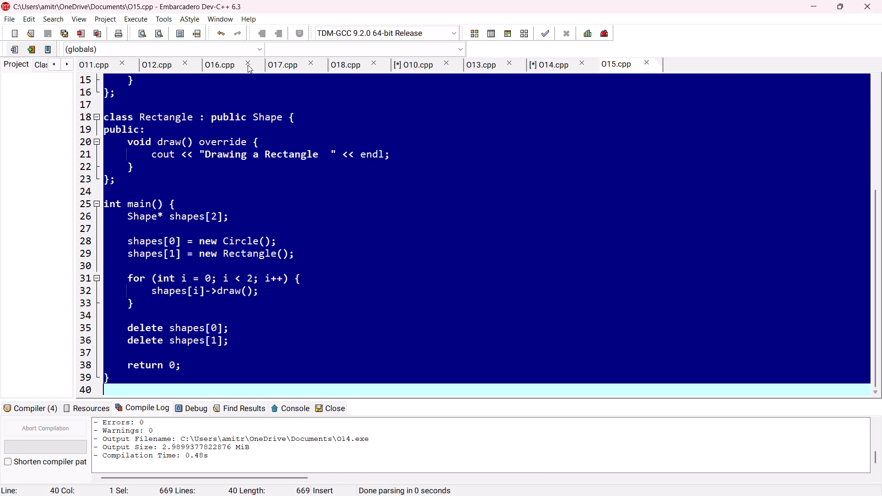
left_click(220, 67)
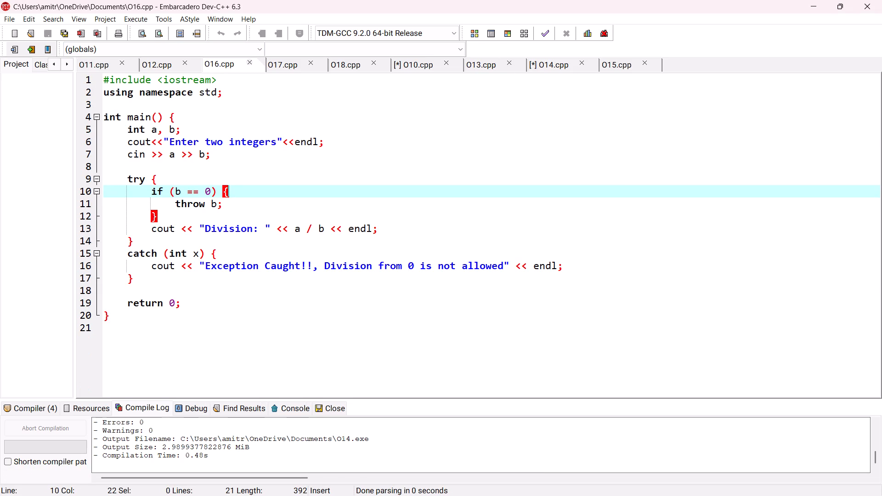
key("ctrl+a")
key("ctrl+c")
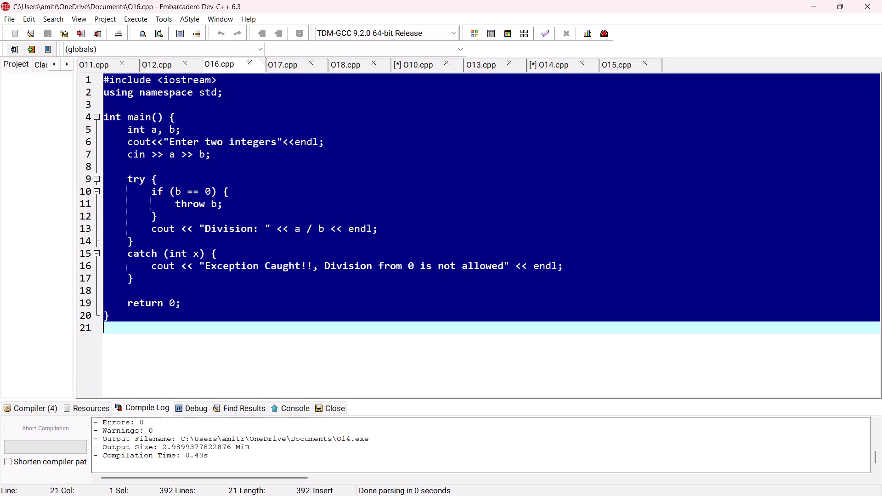
left_click(587, 485)
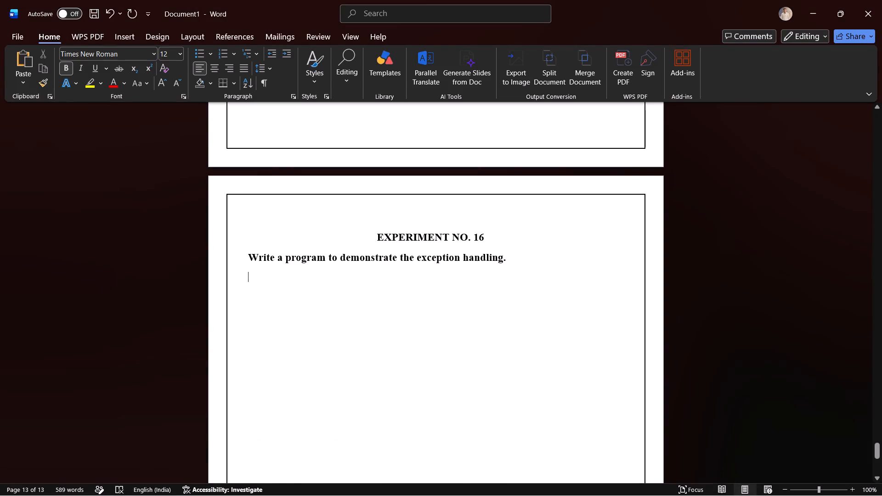
key("ctrl+v")
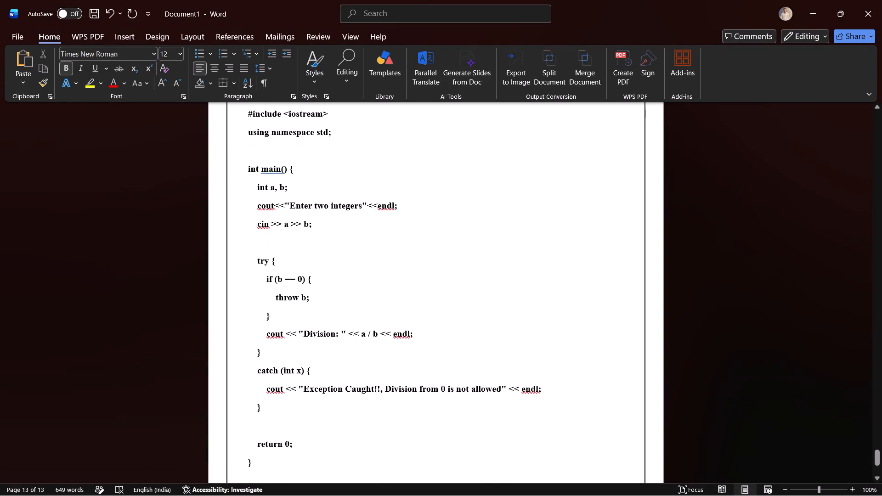
Remove the bold formatting from the entire pasted Experiment No. 16 code, from #include to the closing brace, and deselect it.
scroll(332, 220, "up", 1)
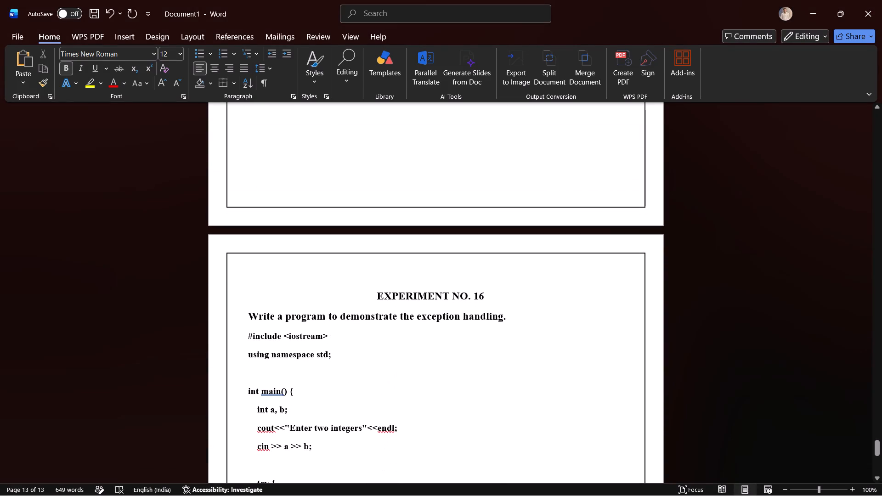
left_click_drag(248, 335, 366, 419)
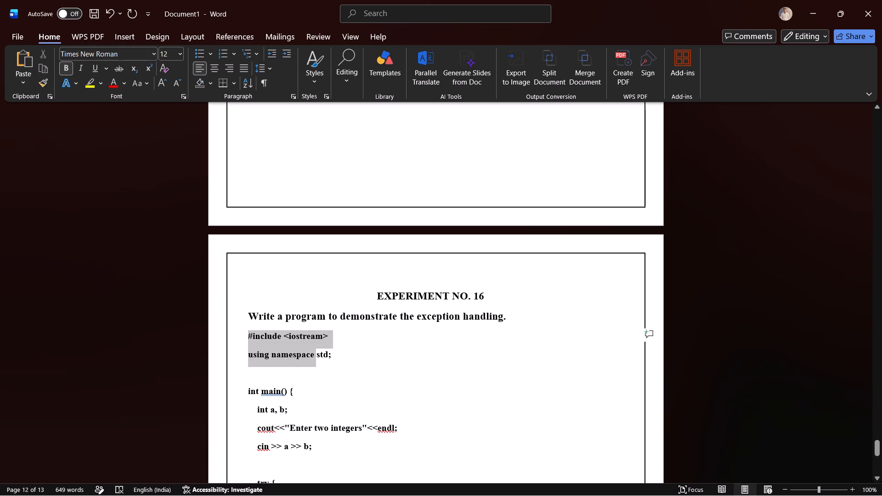
left_click_drag(366, 419, 431, 484)
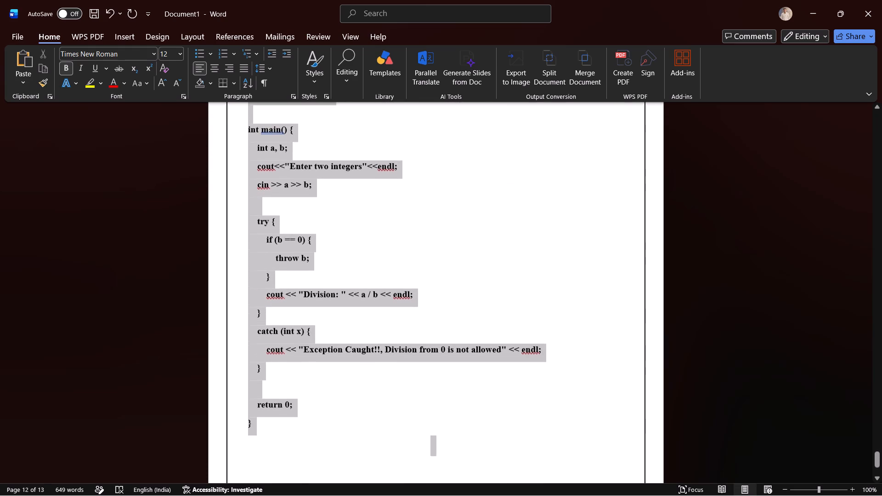
left_click_drag(431, 484, 305, 372)
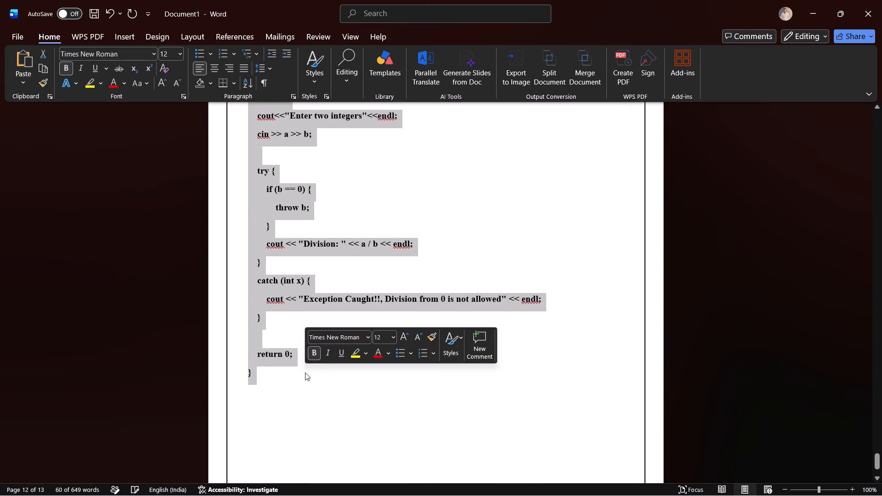
left_click(68, 70)
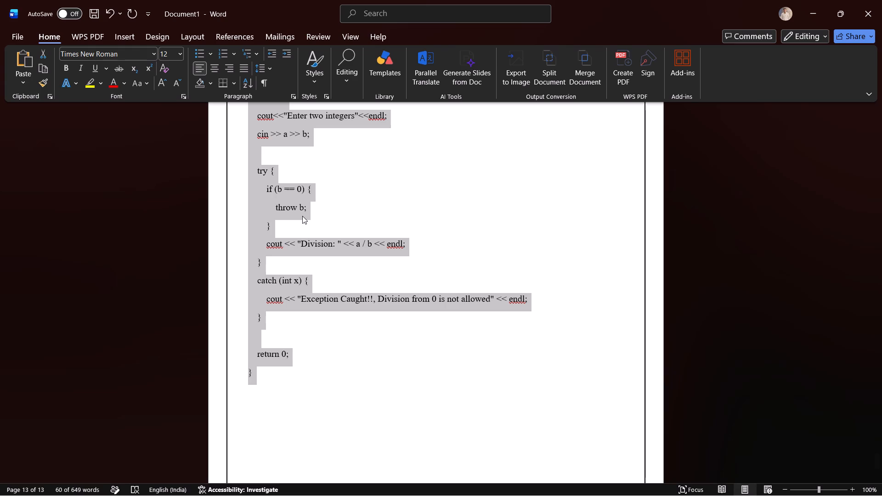
left_click(430, 370)
Insert the picture Screenshot 2026-11-01 185246.png from the Screenshots folder two lines below the closing brace of the Experiment No. 16 code.
scroll(430, 370, "right", 1)
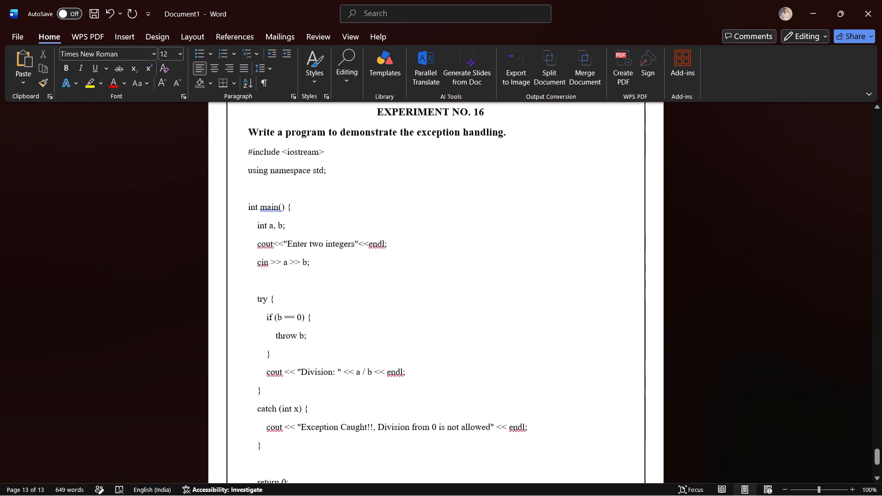
scroll(430, 370, "right", 1)
scroll(430, 370, "down", 1)
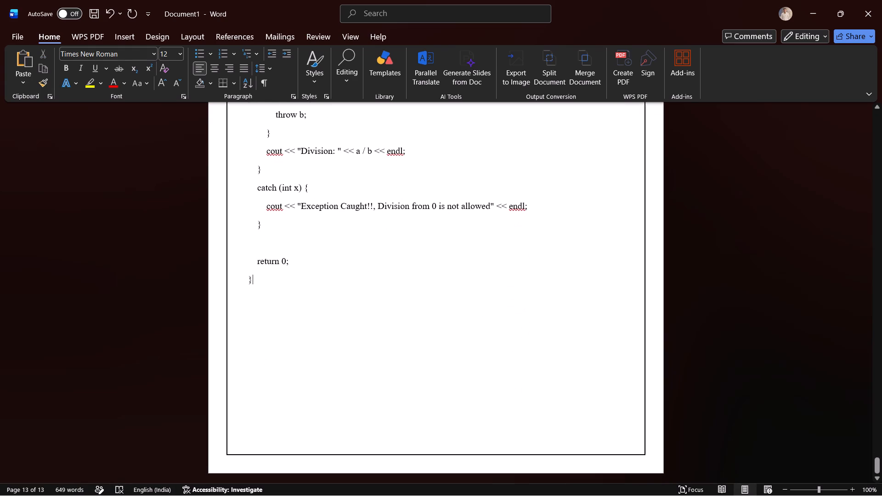
key("Return")
key("Return")
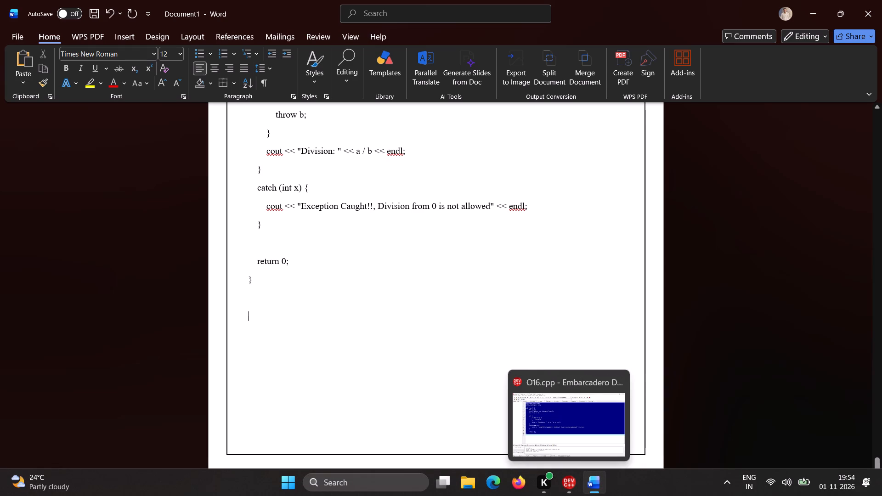
left_click(127, 34)
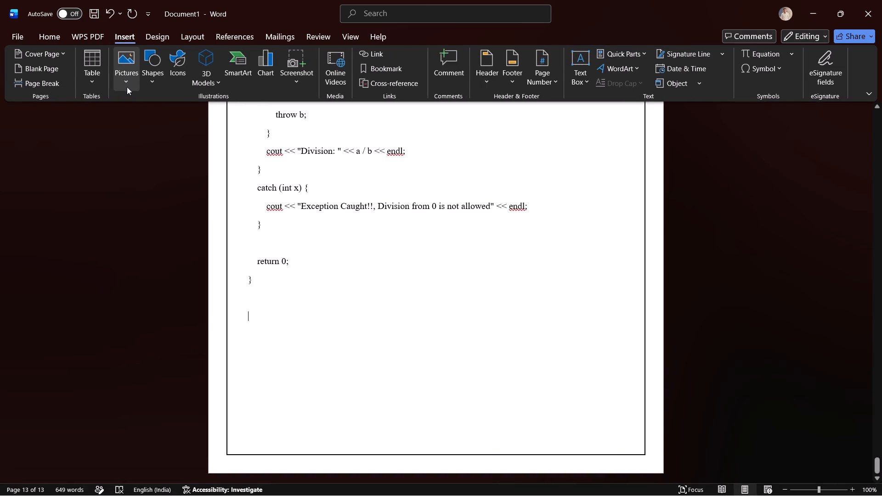
left_click(127, 86)
left_click(149, 119)
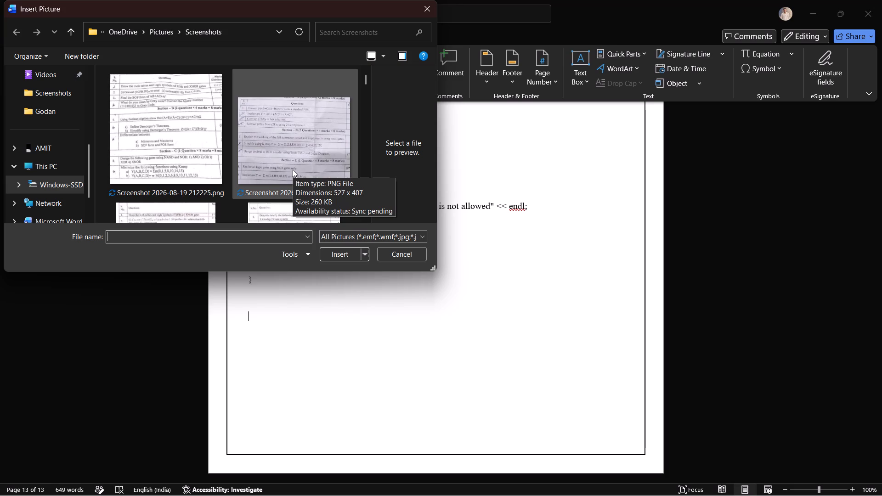
scroll(293, 169, "down", 7)
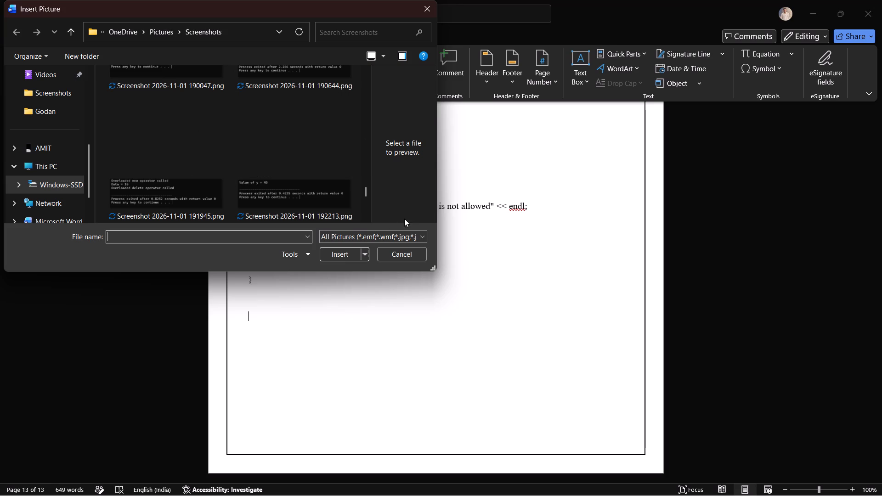
left_click(365, 215)
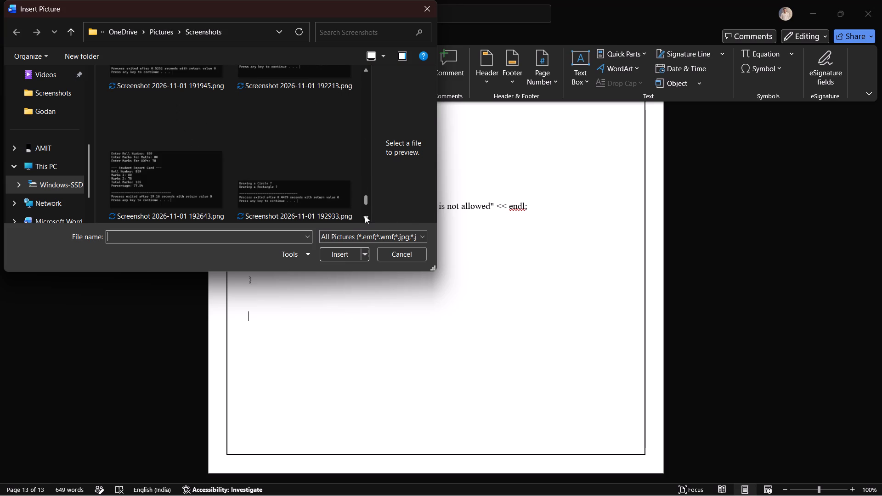
left_click(366, 73)
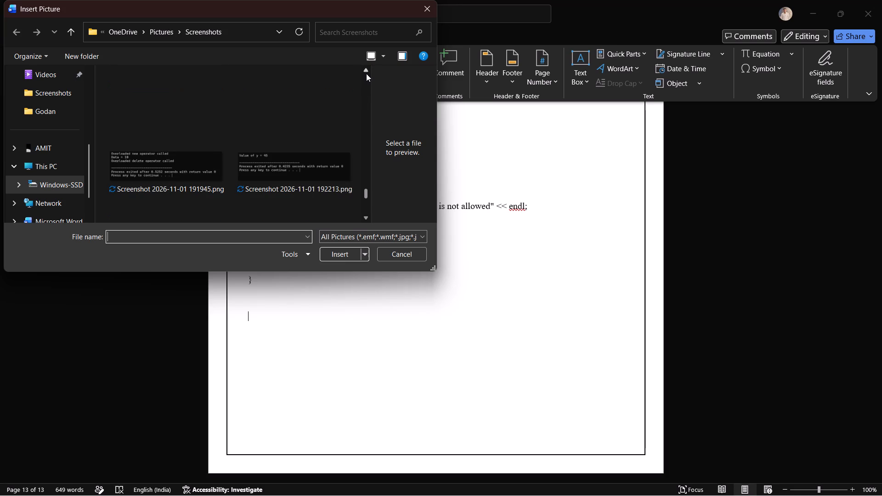
left_click(366, 73)
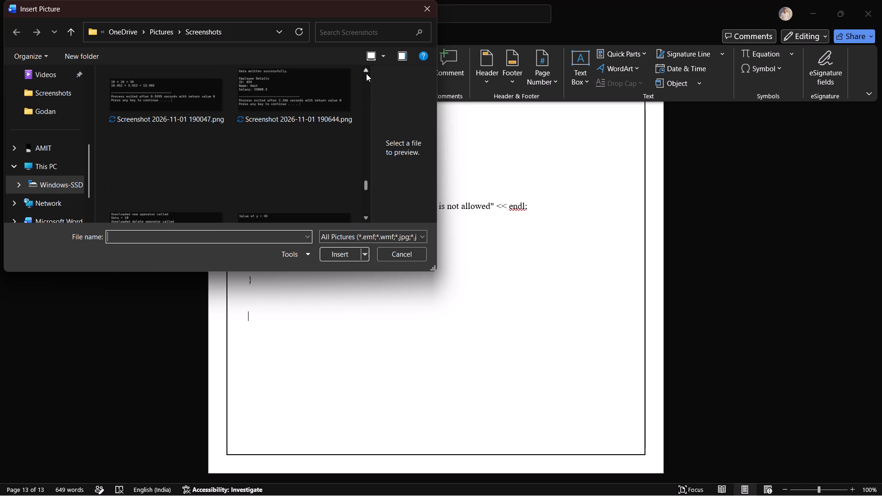
left_click(366, 73)
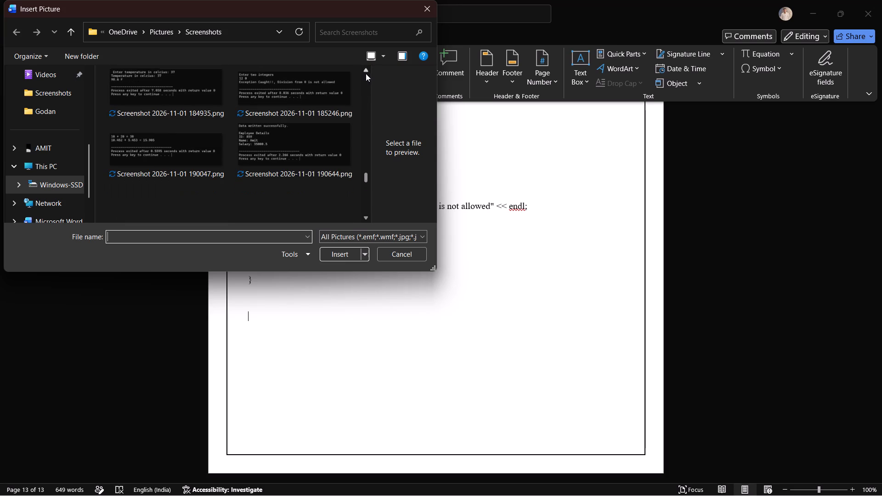
left_click(283, 96)
left_click(328, 255)
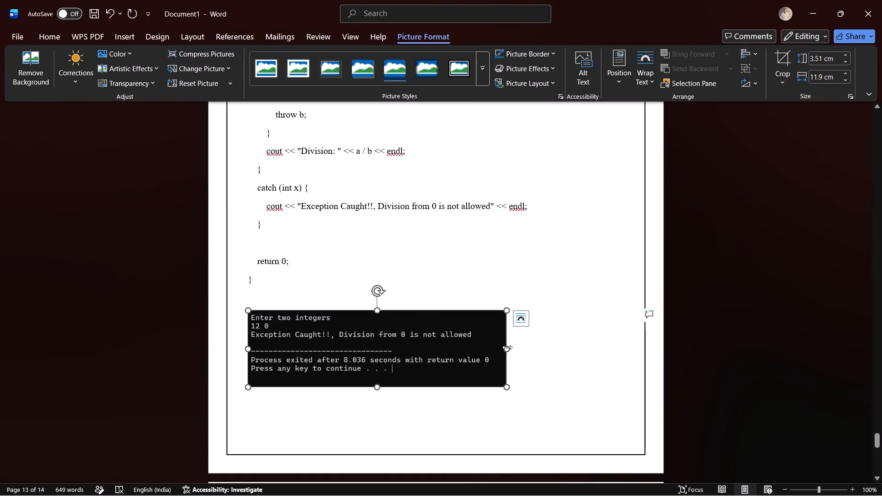
Stretch the inserted output screenshot slightly wider without changing its height, and deselect it.
left_click_drag(507, 347, 517, 352)
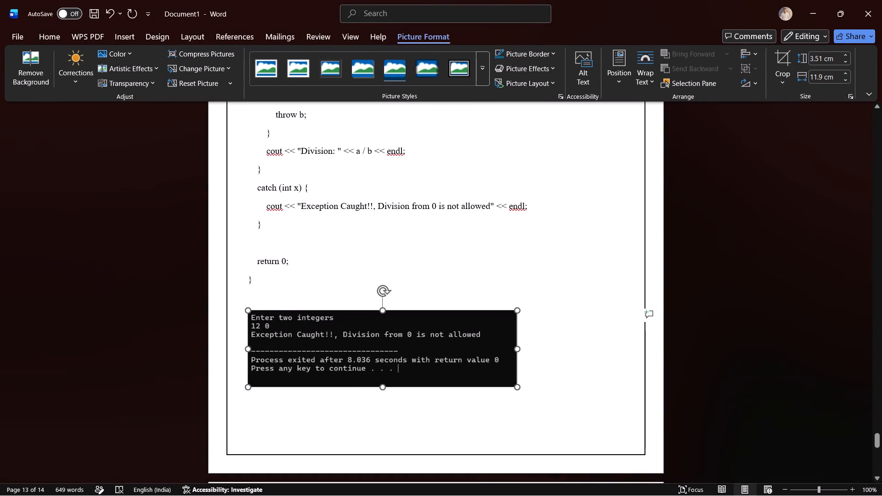
left_click_drag(517, 352, 518, 351)
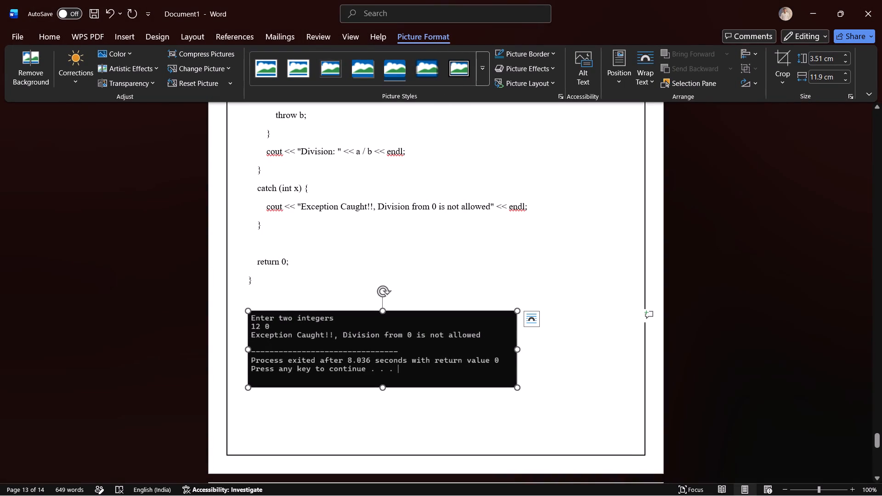
left_click(481, 287)
Review the Experiment No. 16 heading, code and output picture, along with the end of Experiment No. 15 and the page that follows.
scroll(481, 287, "down", 1)
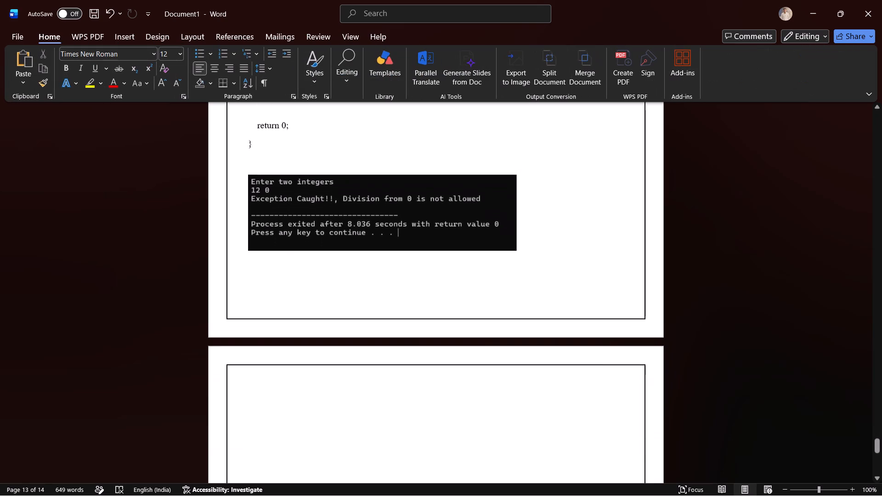
scroll(481, 287, "down", 2)
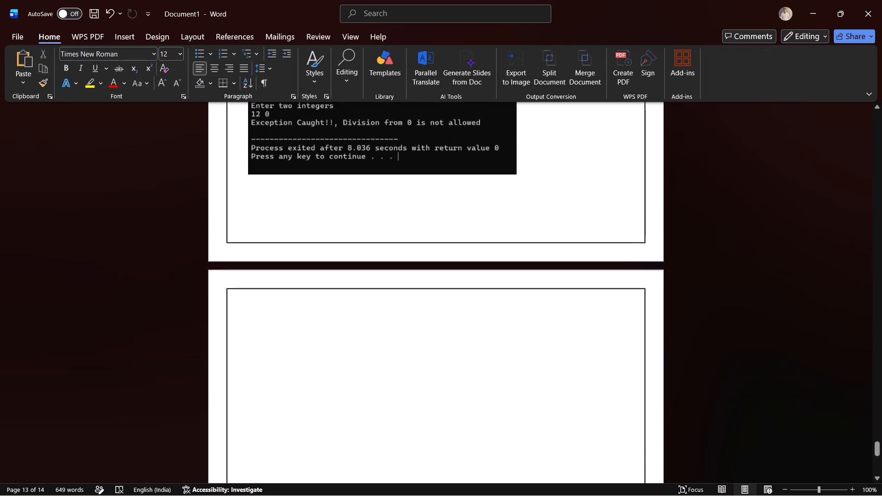
scroll(481, 287, "down", 1)
scroll(481, 287, "right", 1)
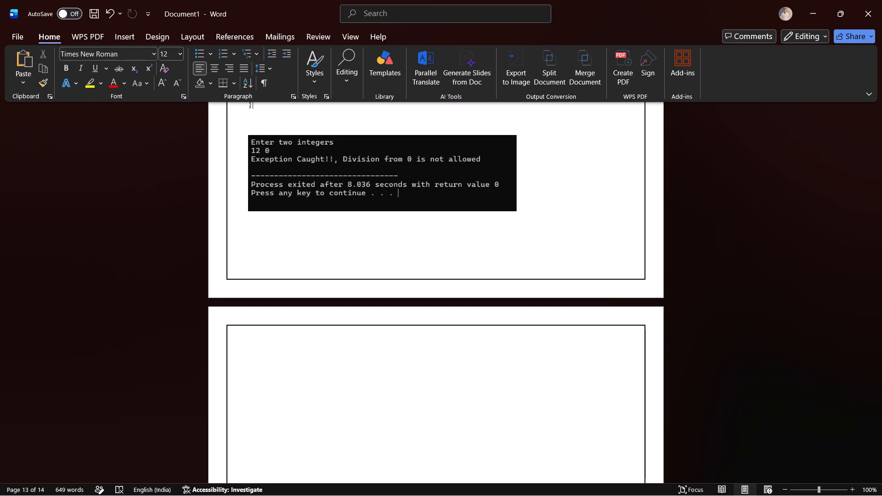
scroll(481, 287, "up", 1)
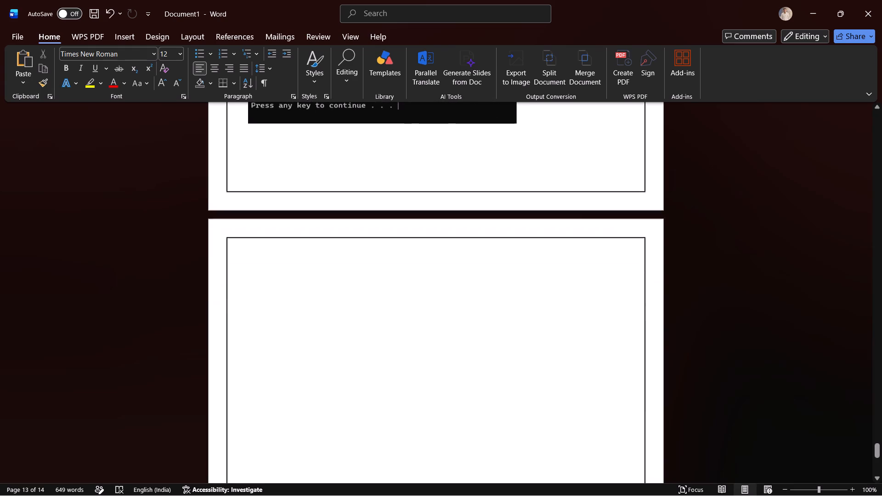
scroll(481, 287, "up", 3)
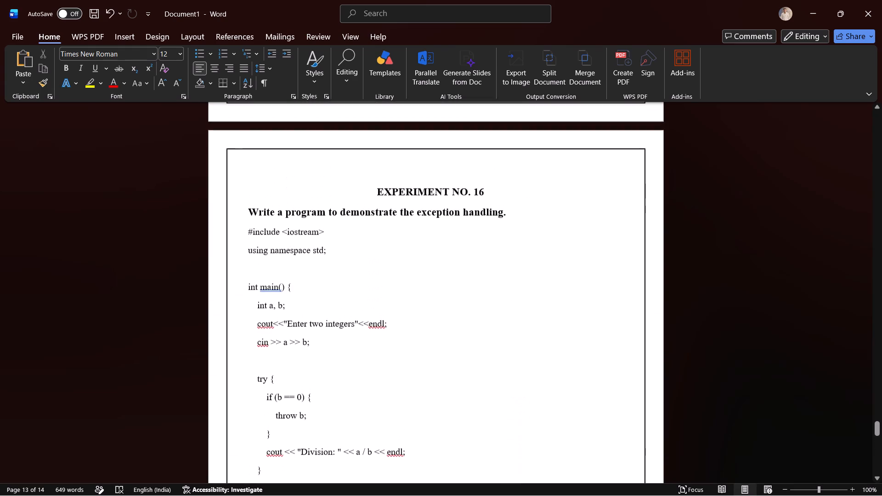
scroll(481, 287, "up", 2)
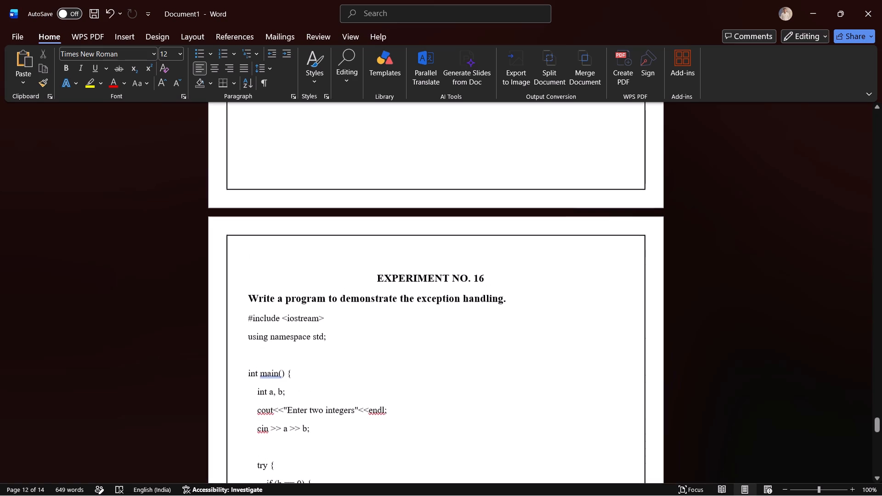
scroll(481, 287, "up", 3)
scroll(481, 287, "down", 1)
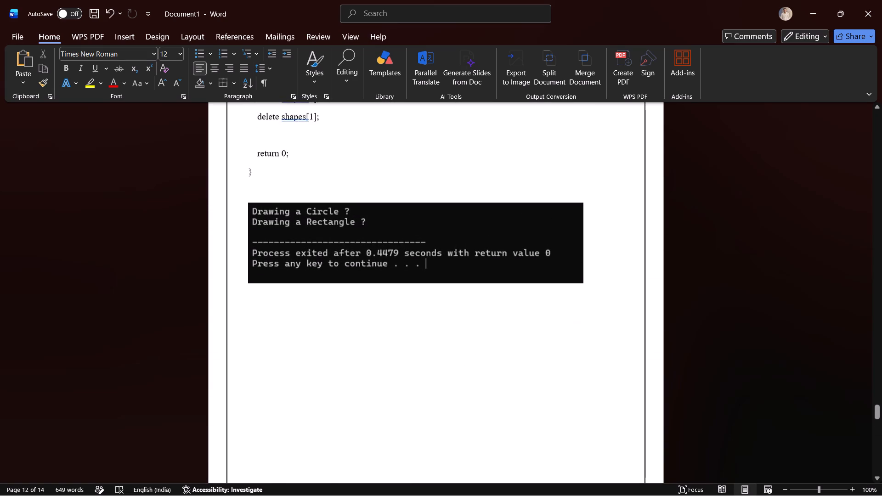
scroll(481, 287, "down", 4)
scroll(481, 287, "up", 1)
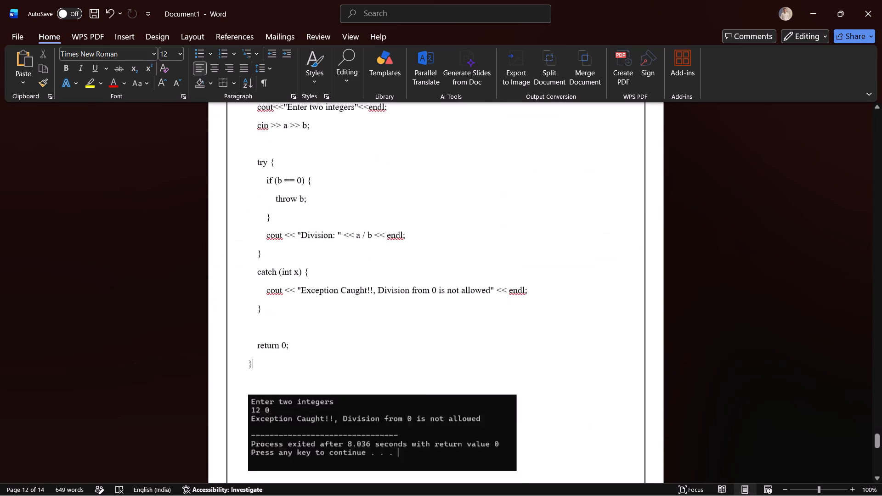
scroll(481, 287, "up", 2)
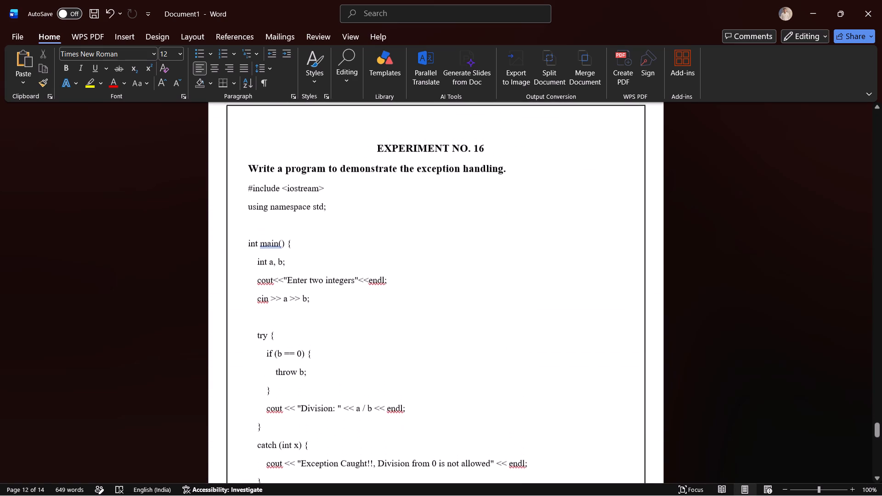
Check the Experiment No. 16 page and the blank page that follows it.
scroll(481, 287, "up", 1)
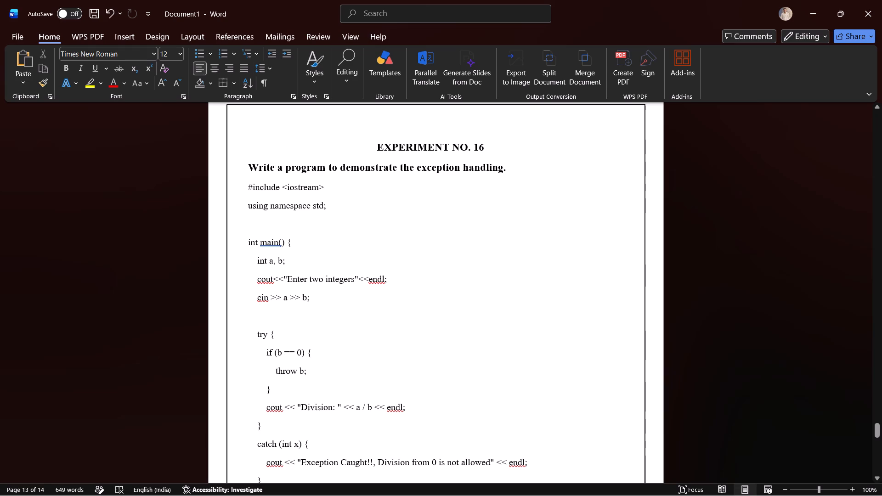
left_click(262, 225)
scroll(365, 245, "down", 5)
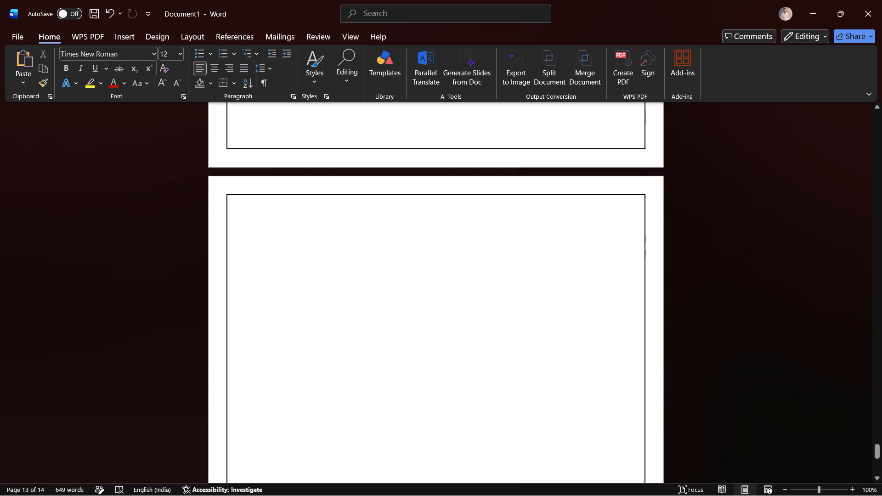
scroll(365, 245, "down", 1)
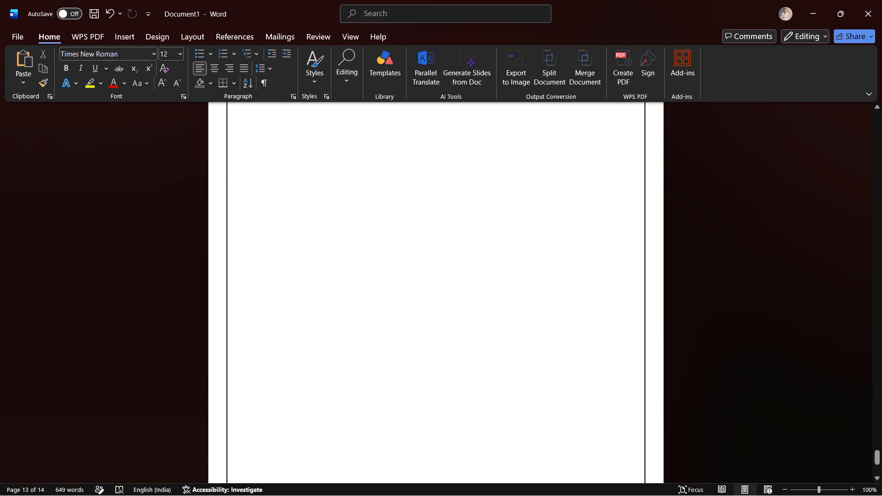
scroll(365, 245, "down", 1)
scroll(249, 163, "up", 4)
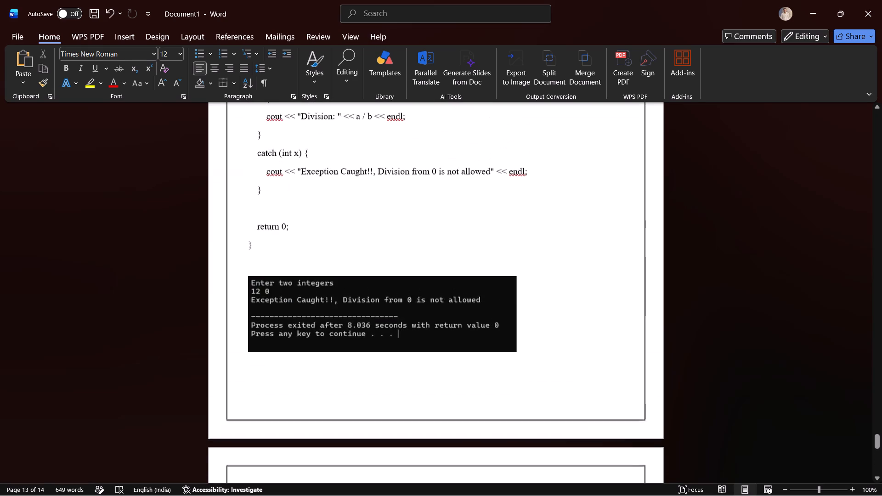
scroll(249, 163, "down", 2)
scroll(249, 163, "right", 1)
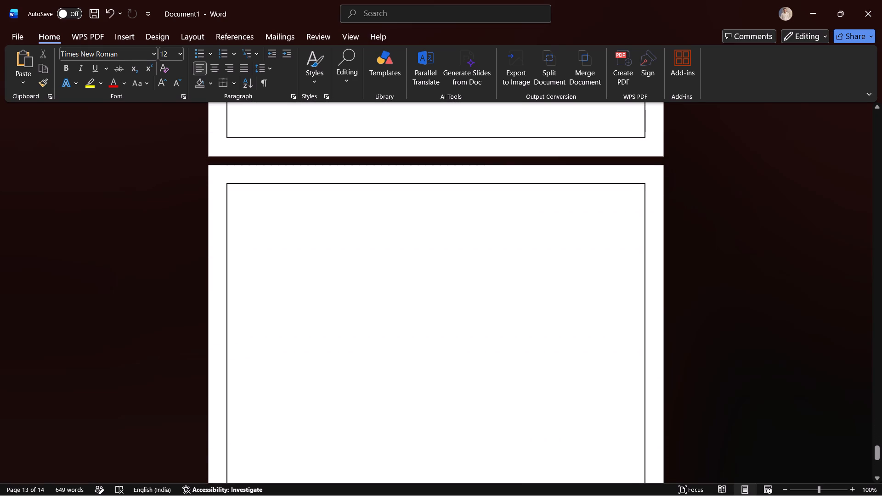
Add two paragraphs after the Experiment No. 16 output picture and paste the class template program statement on the following page in 14 pt bold.
scroll(350, 180, "up", 1)
left_click(539, 269)
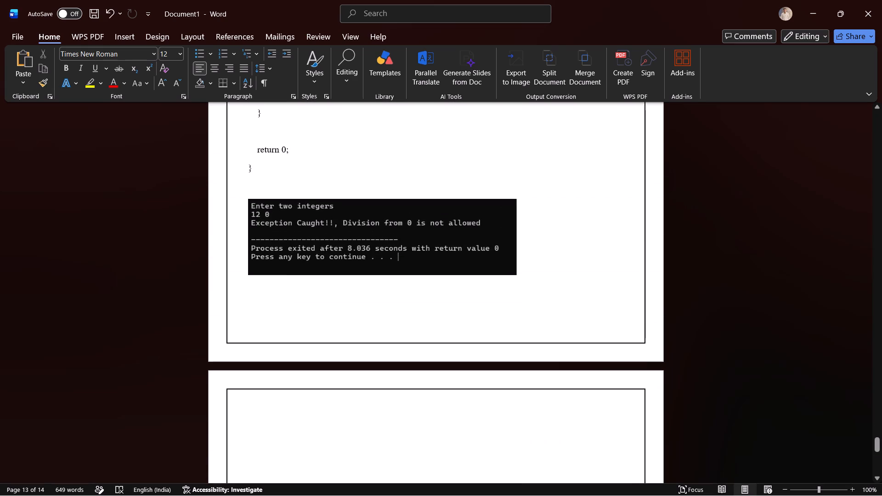
key("Return")
key("Return")
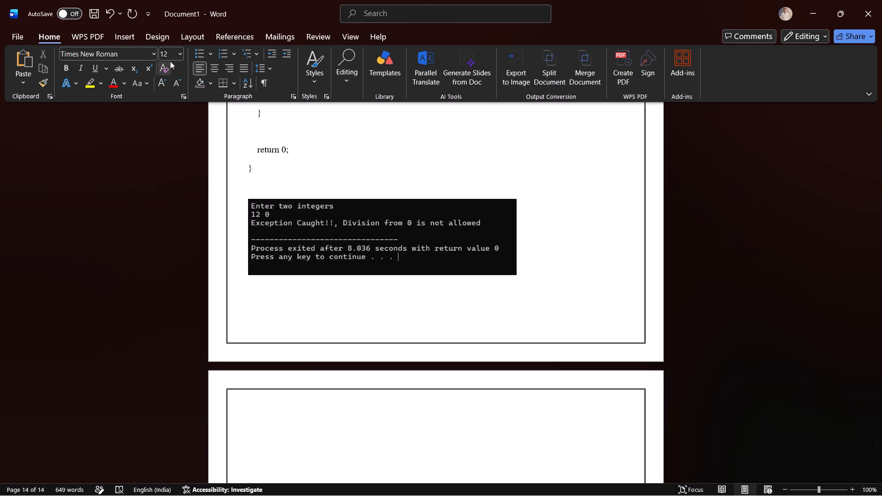
left_click(174, 56)
left_click(181, 56)
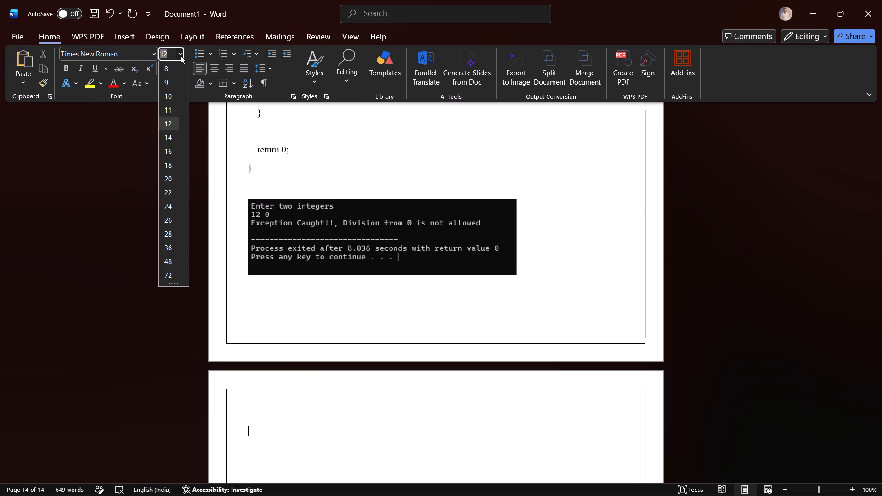
left_click(170, 136)
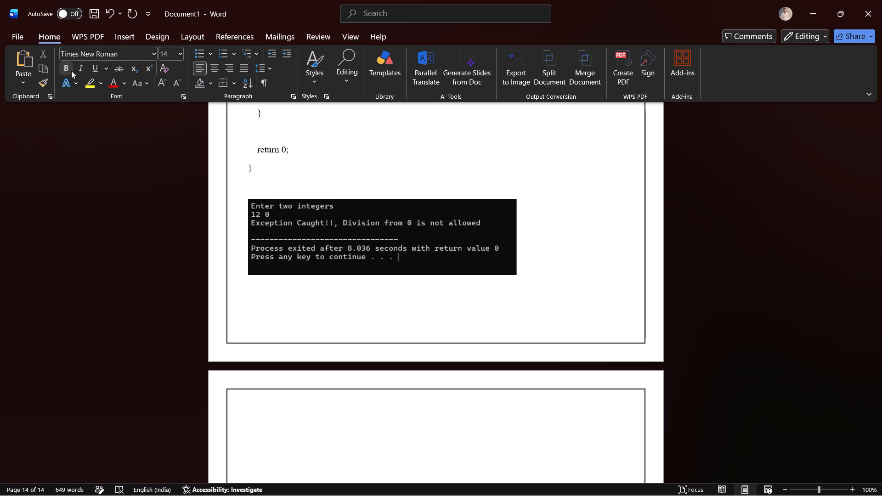
left_click(68, 71)
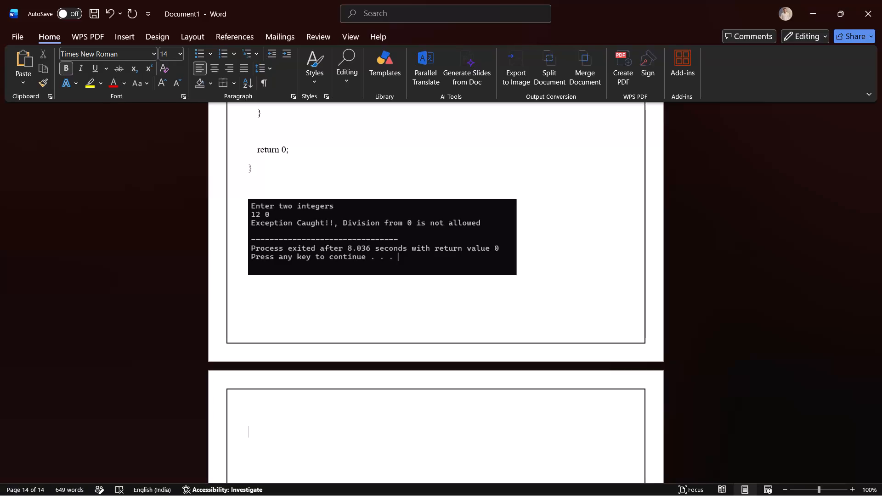
key("ctrl+v")
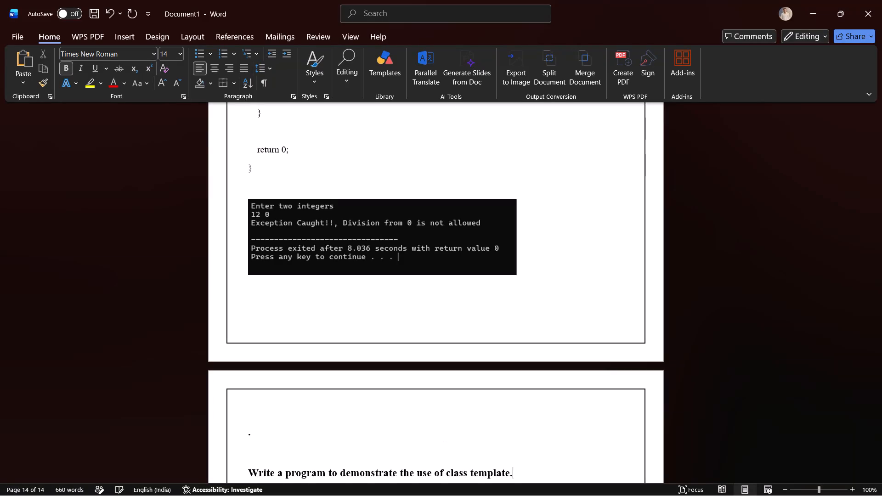
Remove the stray period and blank lines above the pasted class template statement, keeping the statement as the first line of its page.
scroll(424, 433, "down", 2)
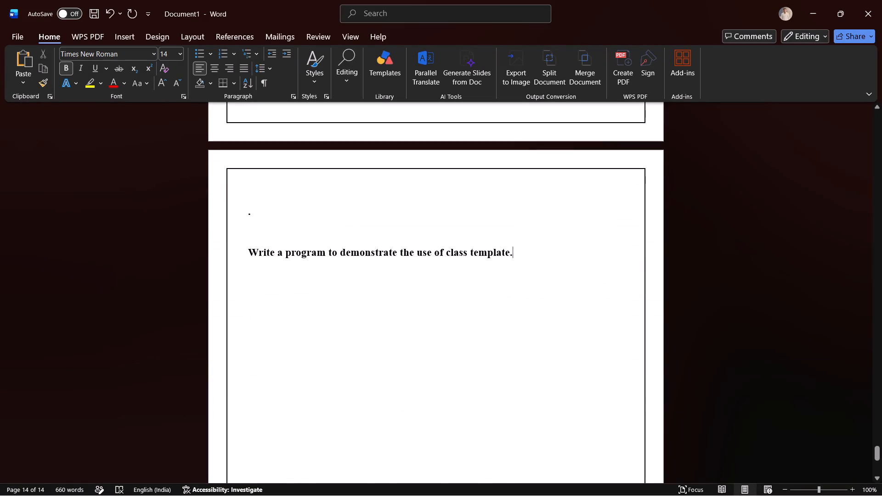
left_click(319, 222)
key("BackSpace")
key("BackSpace")
key("BackSpace")
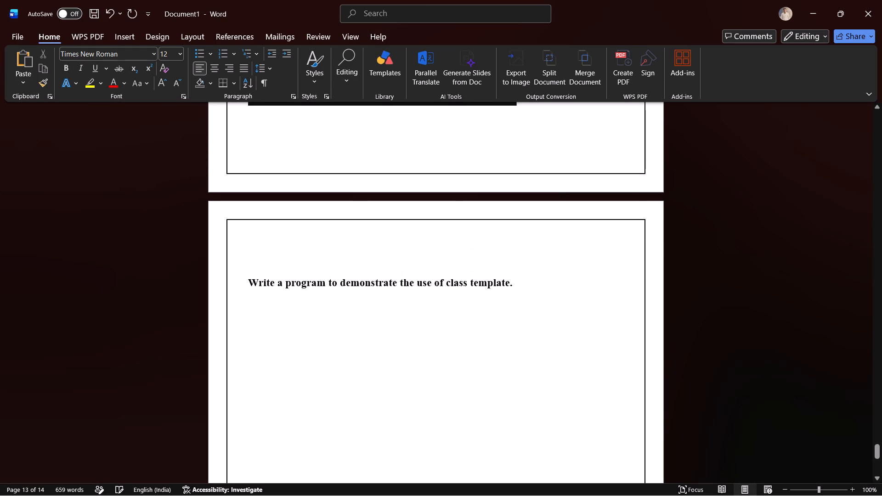
scroll(329, 224, "up", 1)
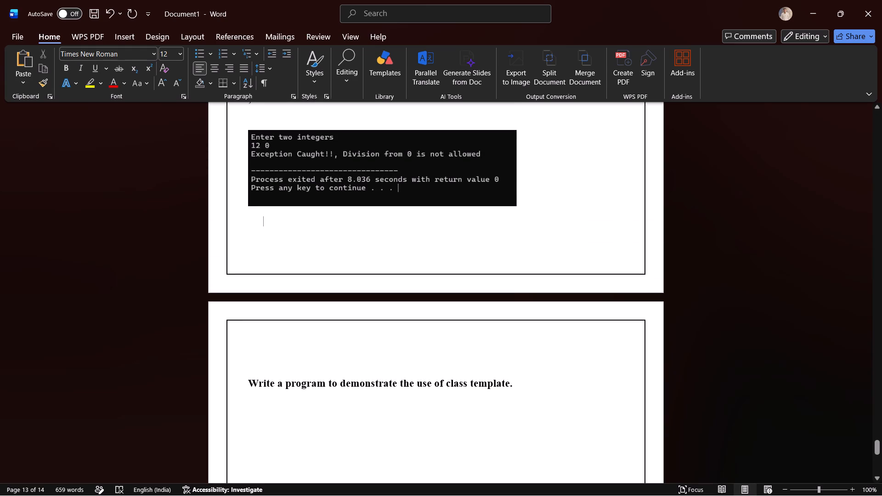
left_click(271, 369)
left_click(249, 378)
key("BackSpace")
key("BackSpace")
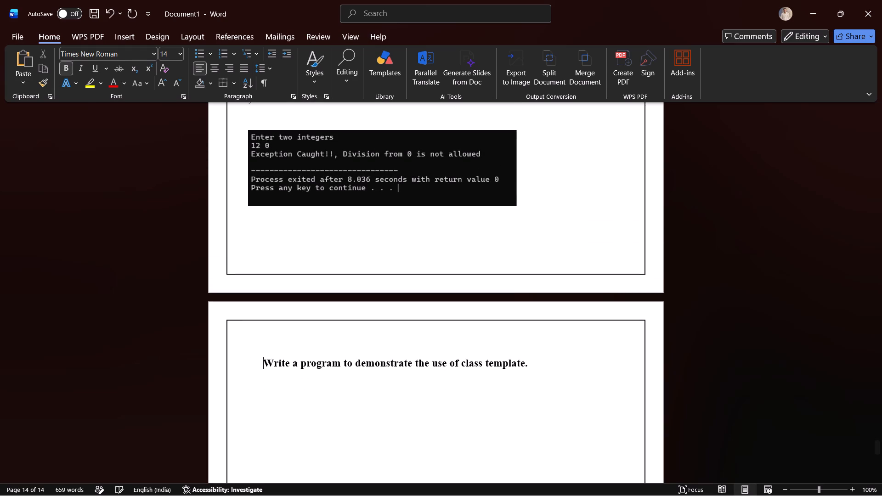
key("BackSpace")
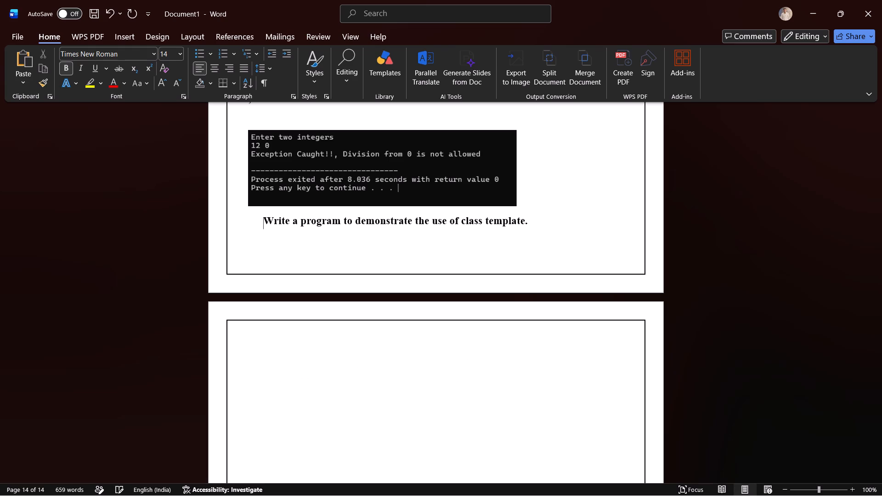
key("Return")
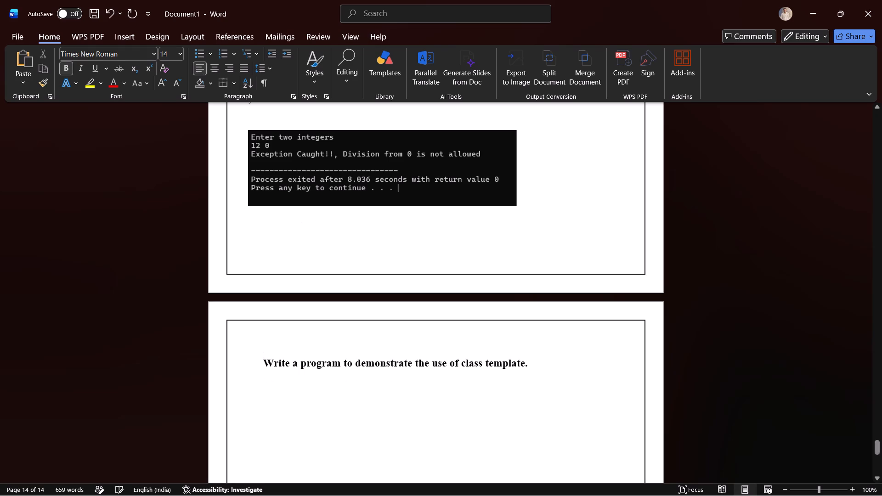
Paste the EXPERIMENT NO. 10 heading from the clipboard history above the class template statement and centre it.
left_click(370, 341)
left_click(263, 363)
key("super+v")
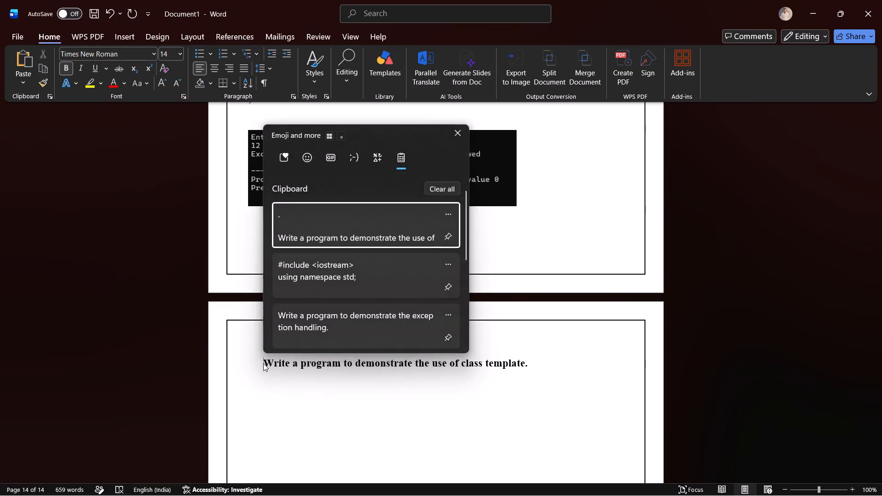
scroll(352, 319, "down", 2)
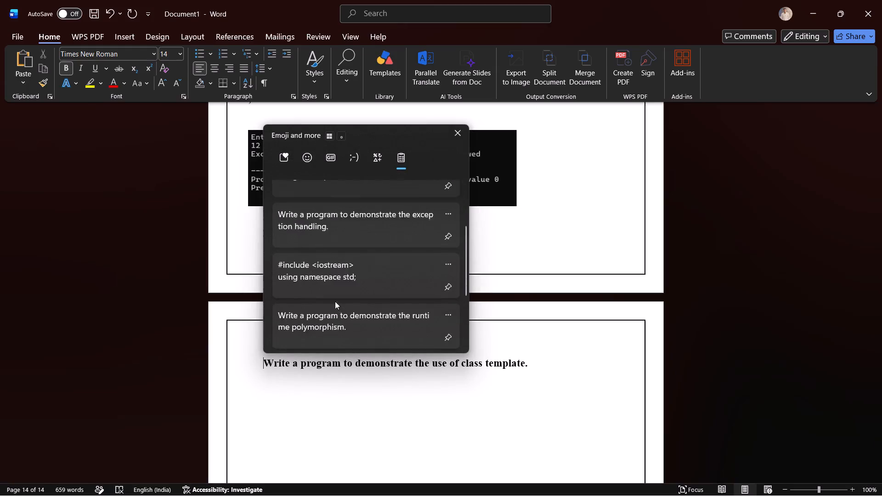
scroll(335, 301, "down", 2)
left_click(324, 275)
key("ctrl+v")
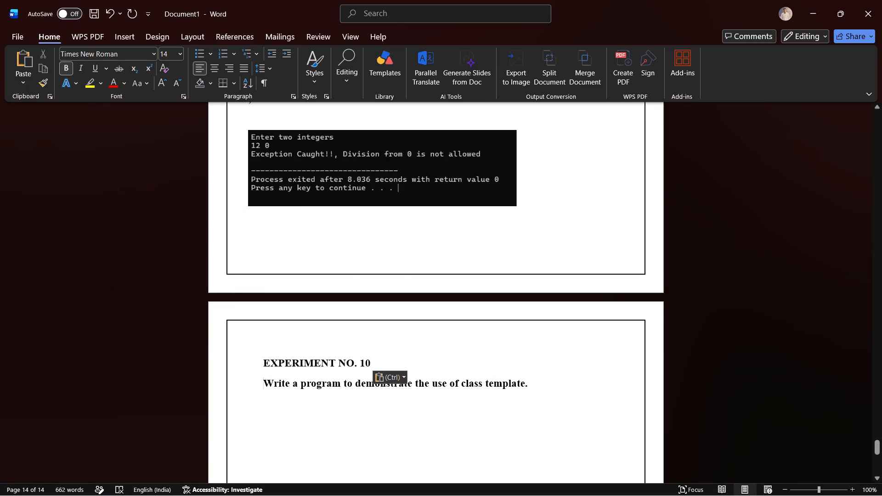
left_click(264, 364)
left_click(213, 71)
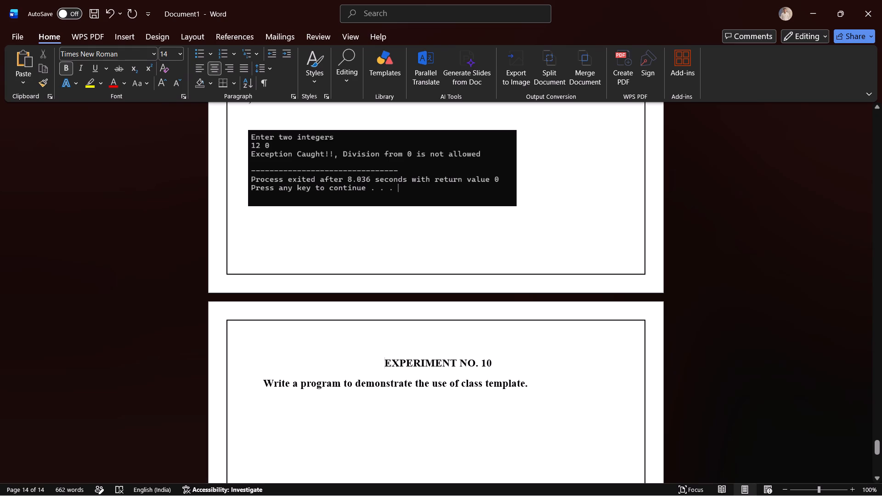
Add a line below the class template statement, and in Dev-C++ copy the entire O17.cpp code.
scroll(475, 375, "down", 1)
left_click(528, 275)
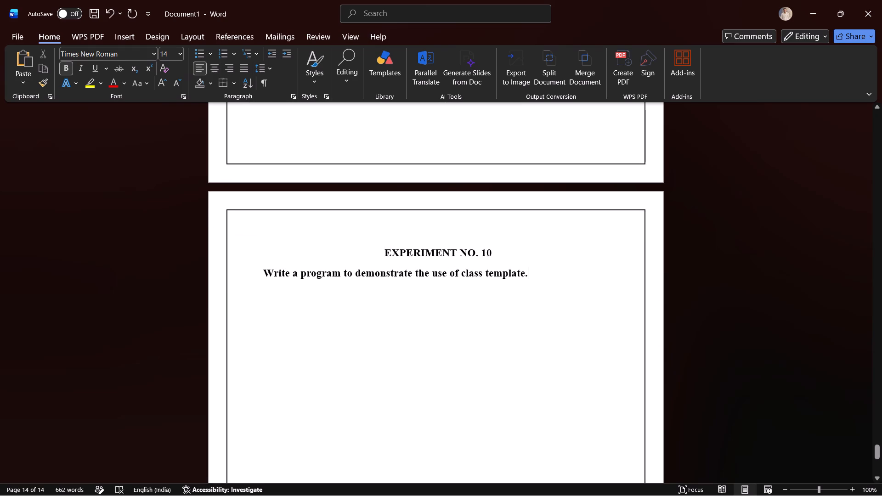
key("Return")
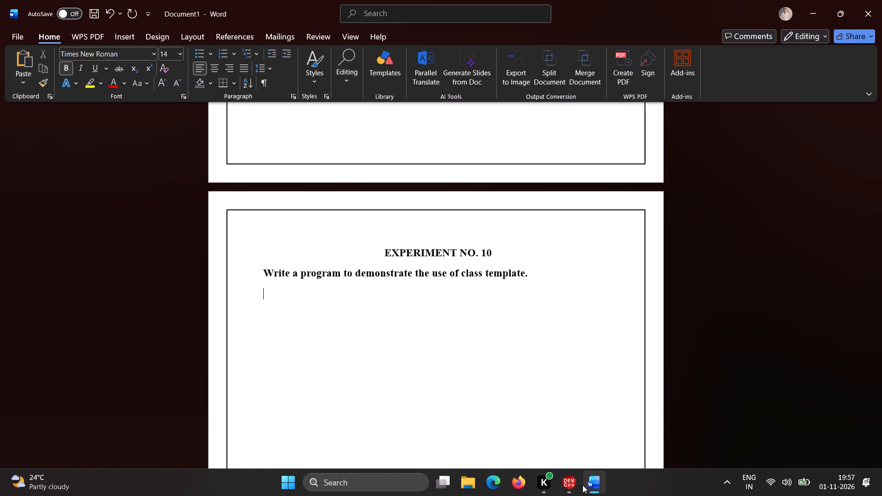
left_click(576, 485)
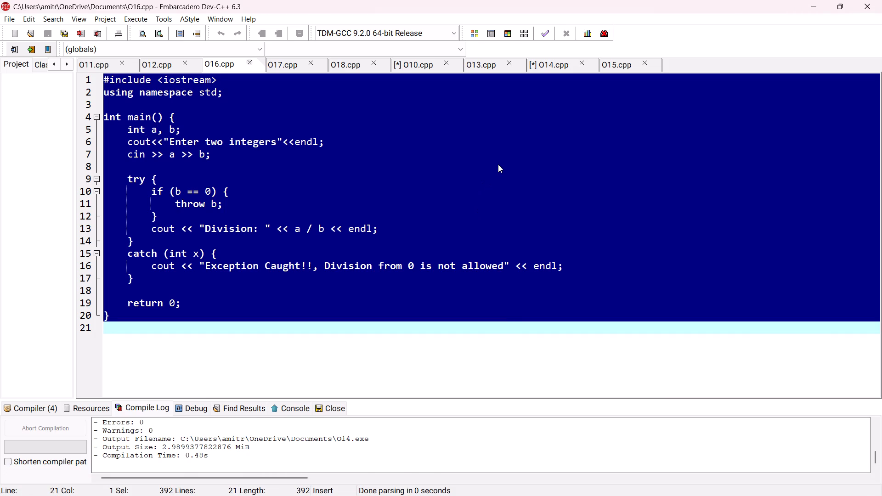
left_click(288, 68)
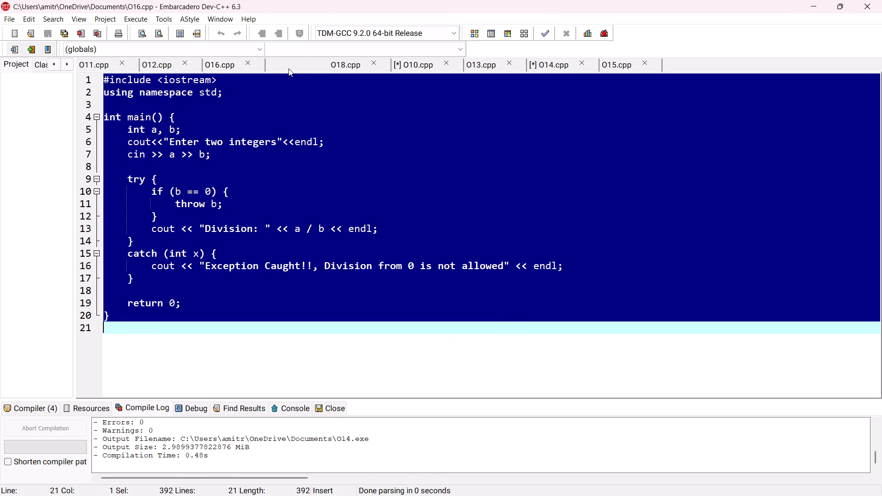
scroll(323, 193, "down", 1)
scroll(323, 193, "up", 4)
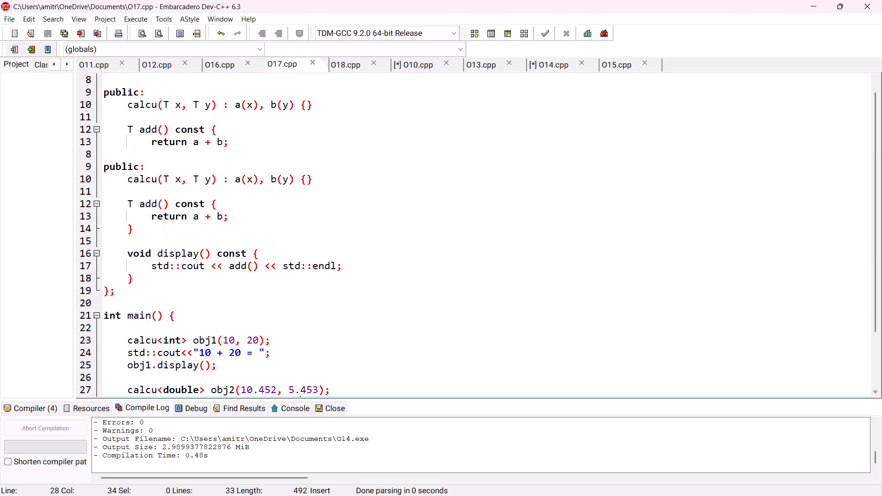
key("ctrl+a")
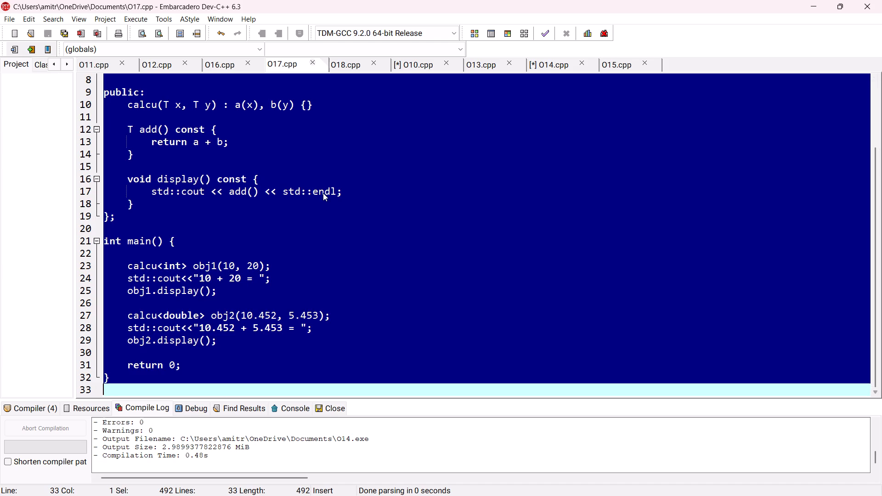
key("ctrl+c")
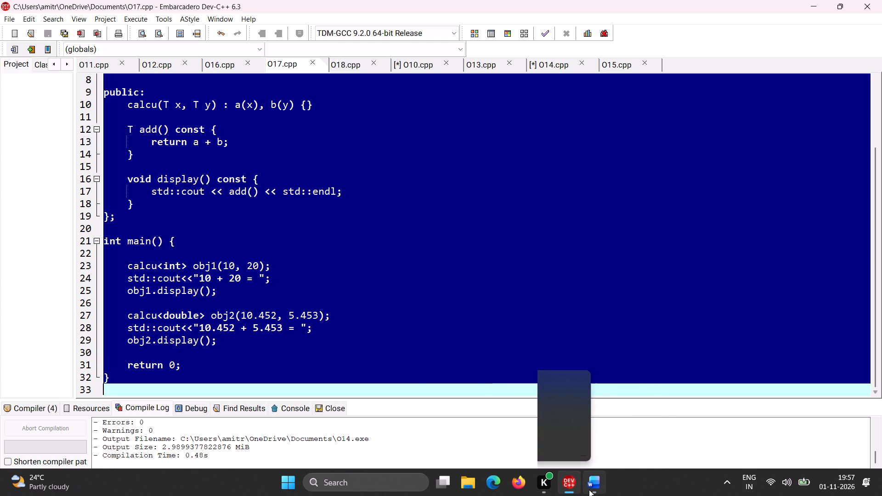
Back in Word, paste the copied code below the class template statement in 12 pt non-bold text.
left_click(590, 489)
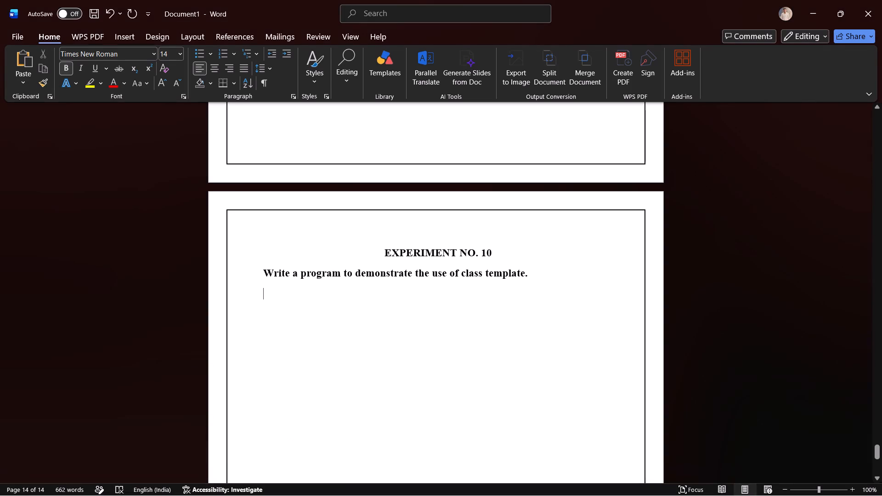
left_click(178, 52)
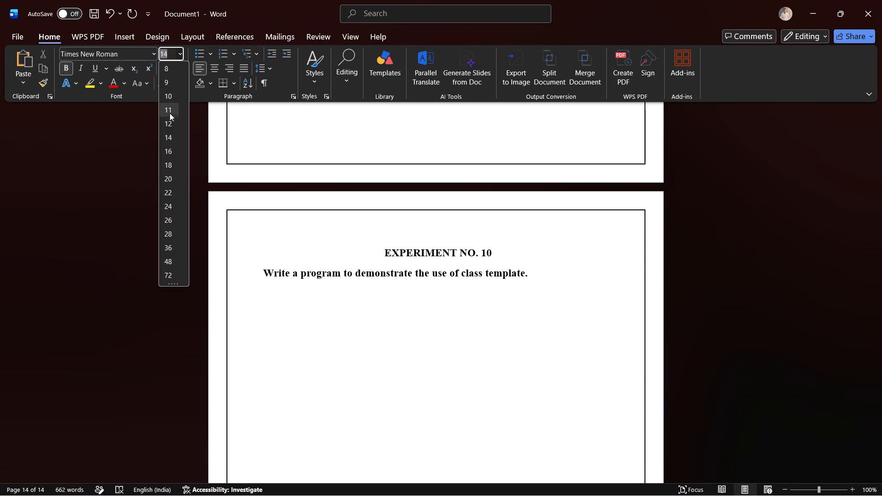
left_click(172, 119)
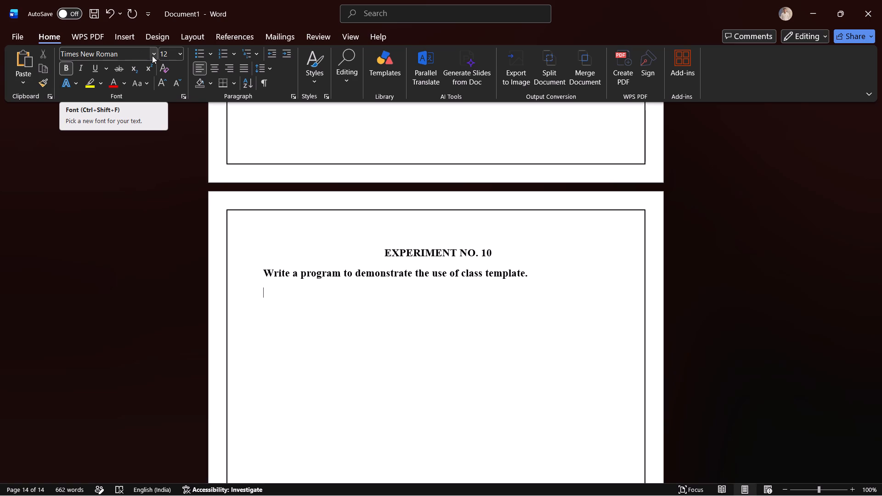
left_click(63, 69)
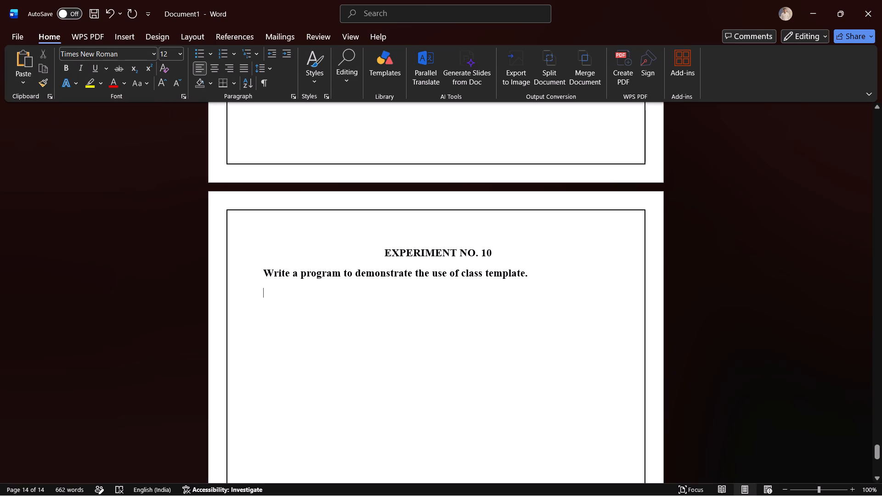
key("ctrl+v")
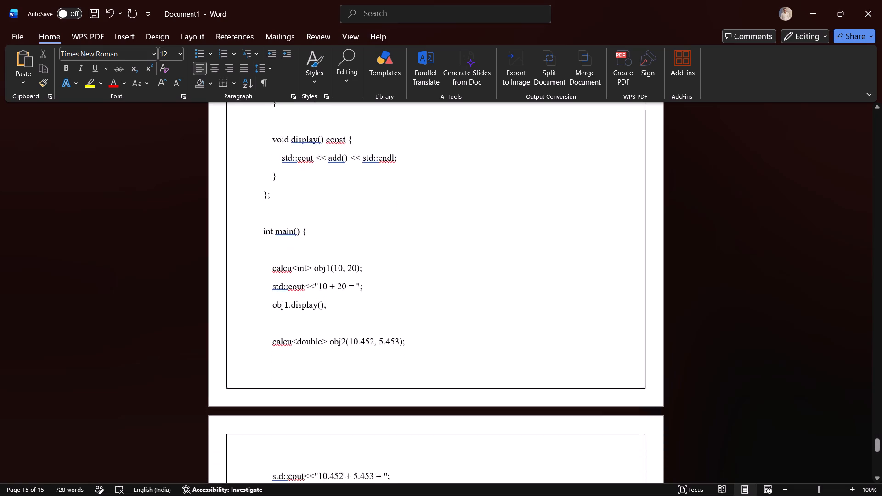
Add two paragraphs after the code's closing brace and insert the picture Screenshot 2026-11-01 190047.png from the Screenshots folder.
scroll(373, 315, "down", 1)
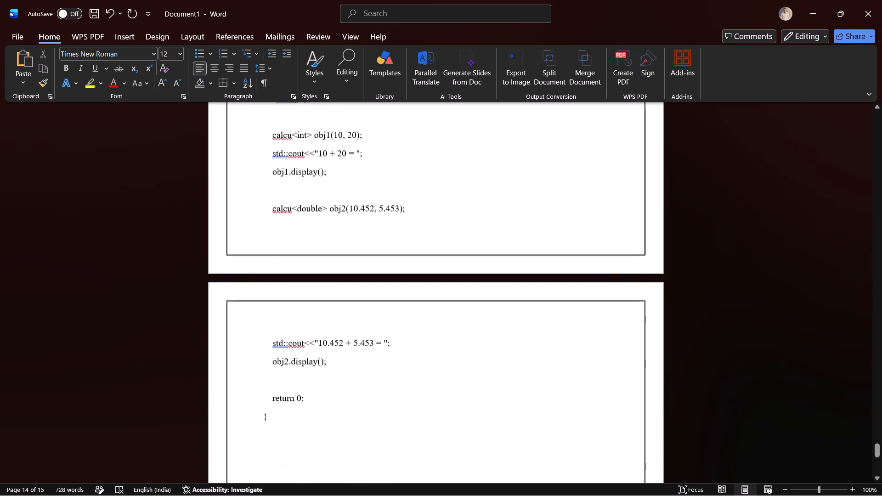
scroll(373, 315, "down", 2)
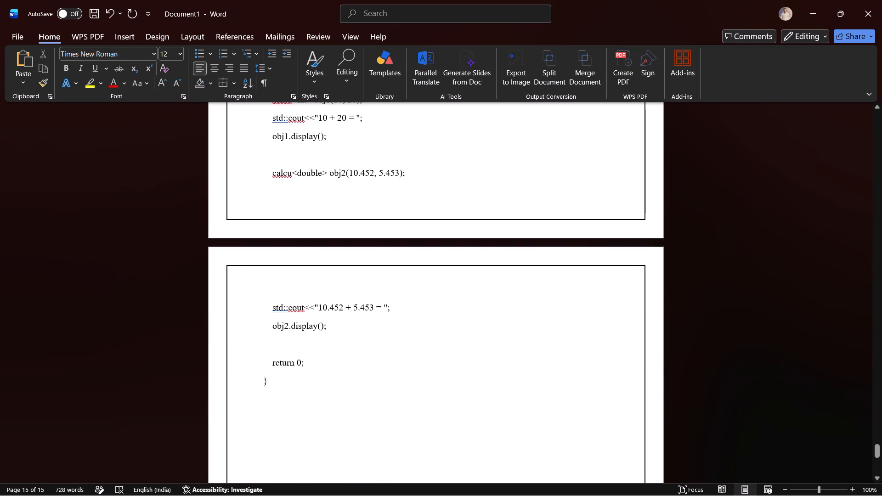
scroll(373, 315, "down", 1)
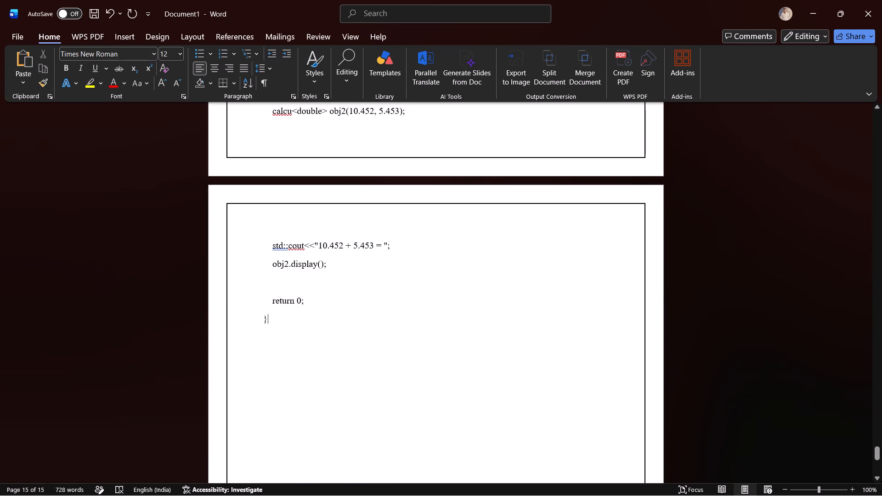
key("Return")
key("Return")
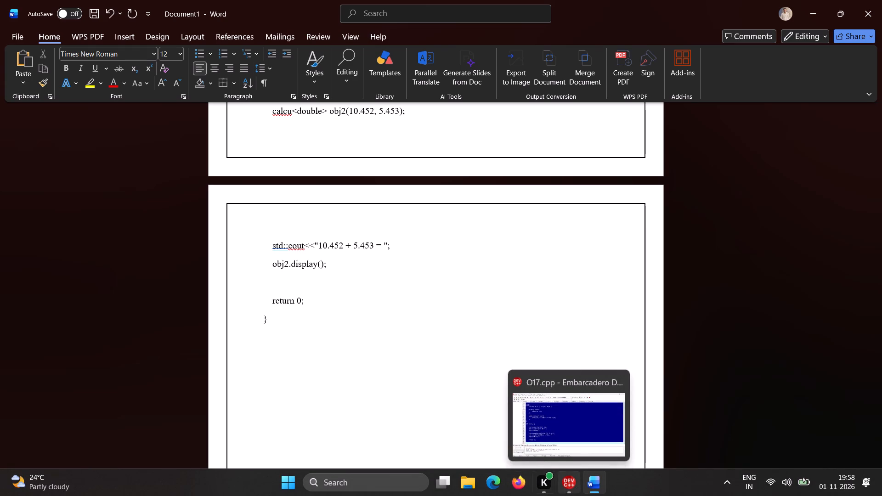
left_click(114, 39)
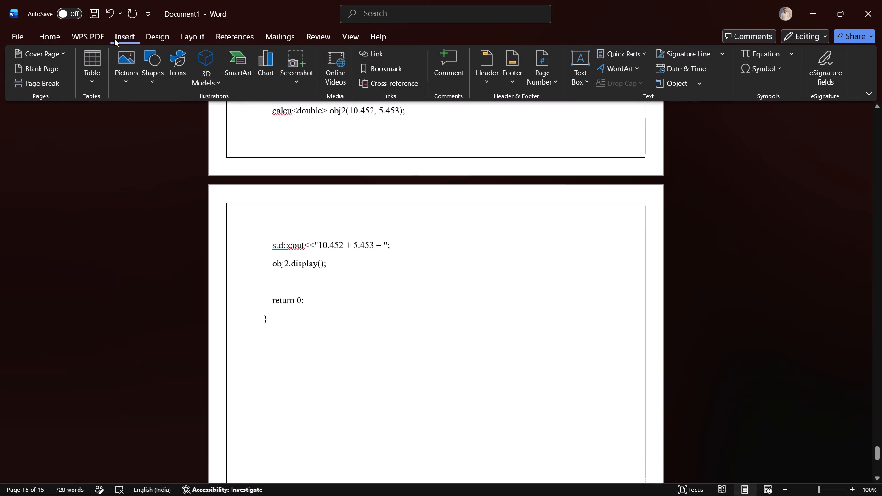
left_click(127, 85)
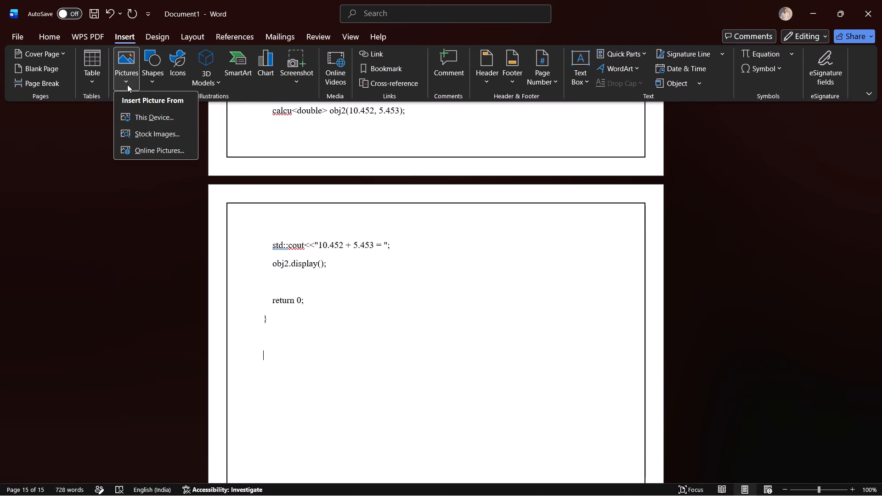
left_click(149, 113)
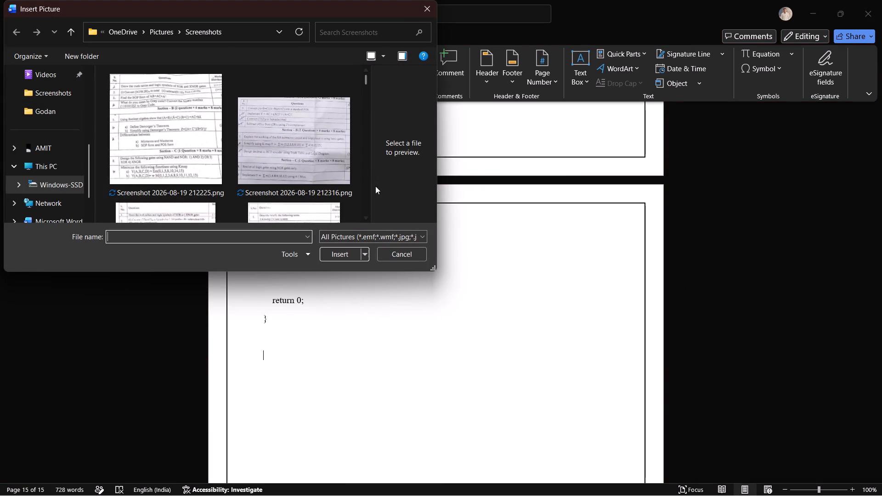
triple_click(367, 200)
double_click(367, 200)
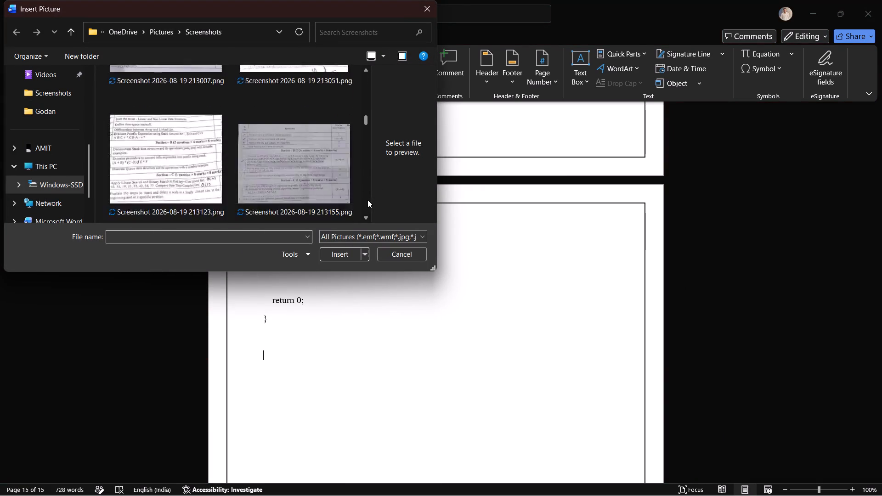
triple_click(367, 200)
left_click(367, 200)
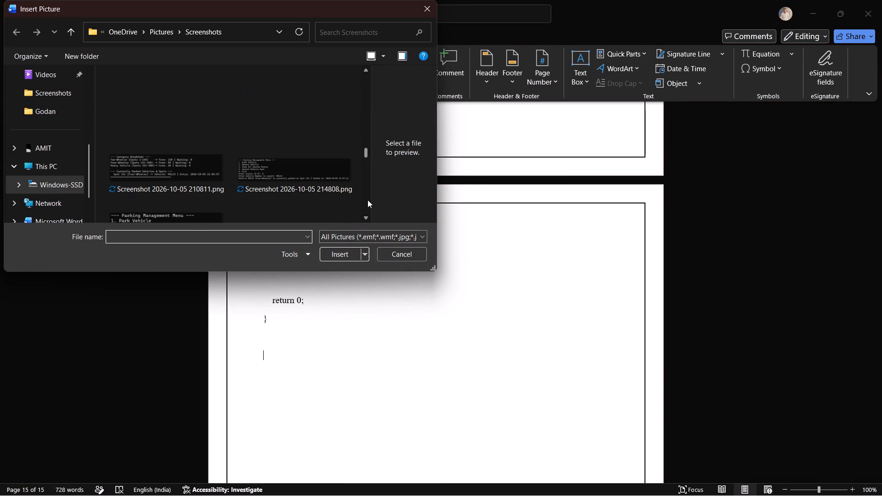
left_click(367, 200)
left_click(367, 200)
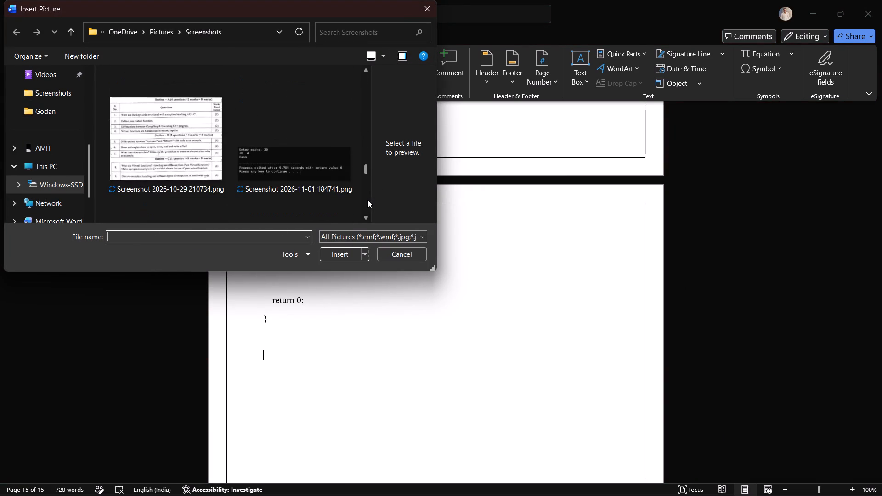
left_click(367, 200)
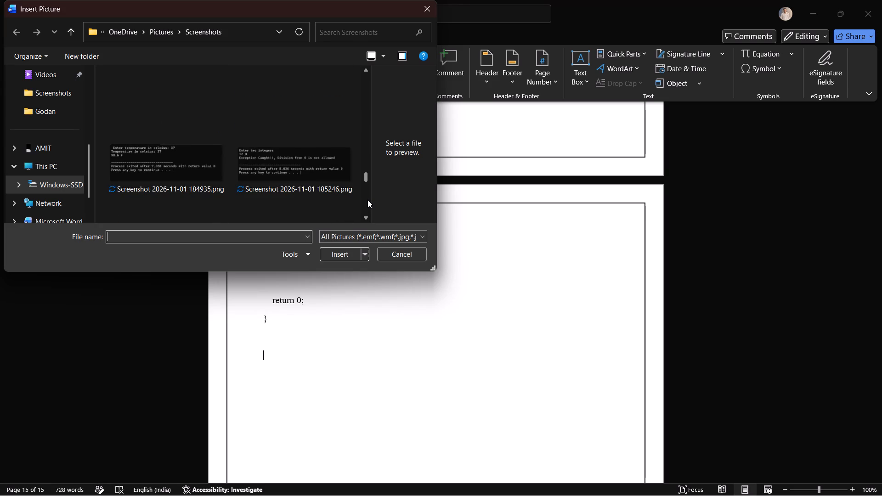
left_click(367, 200)
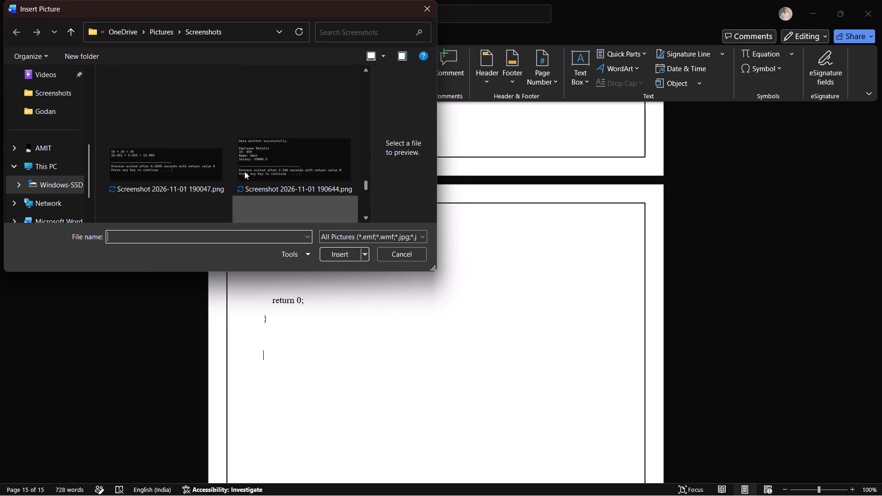
left_click(147, 152)
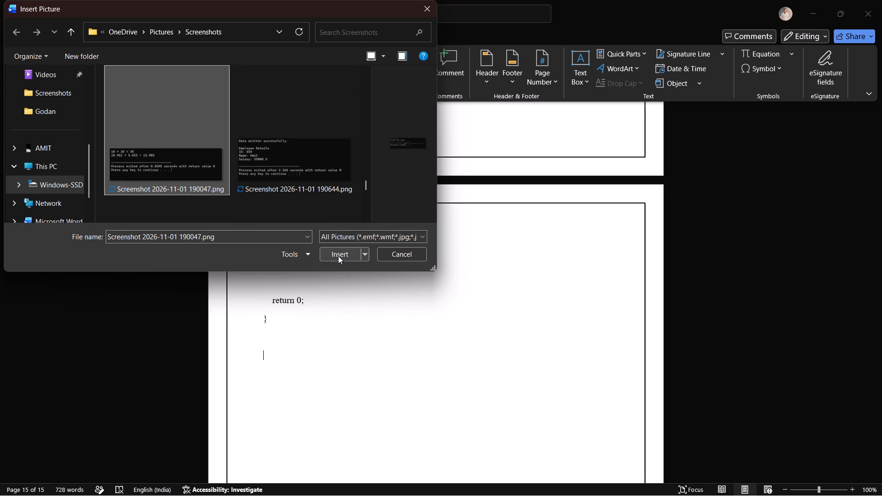
left_click(338, 256)
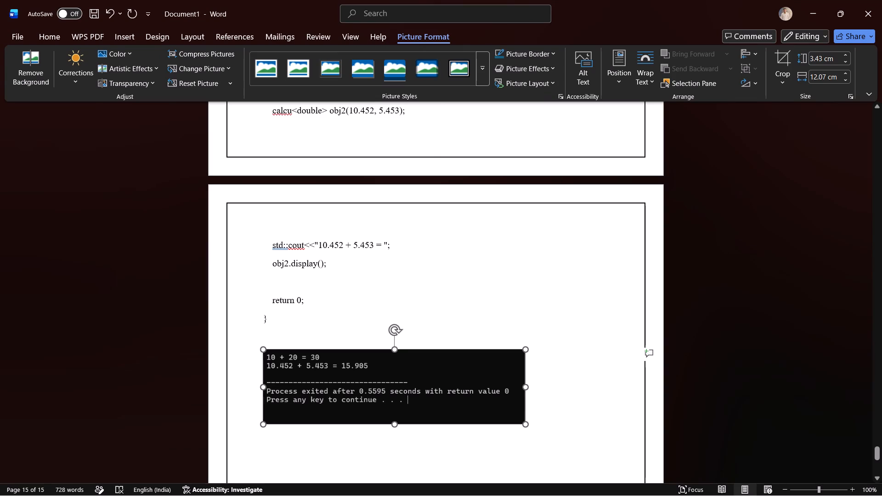
Enlarge the inserted class template output picture slightly, keeping its proportions and staying within the page border.
left_click_drag(526, 423, 552, 435)
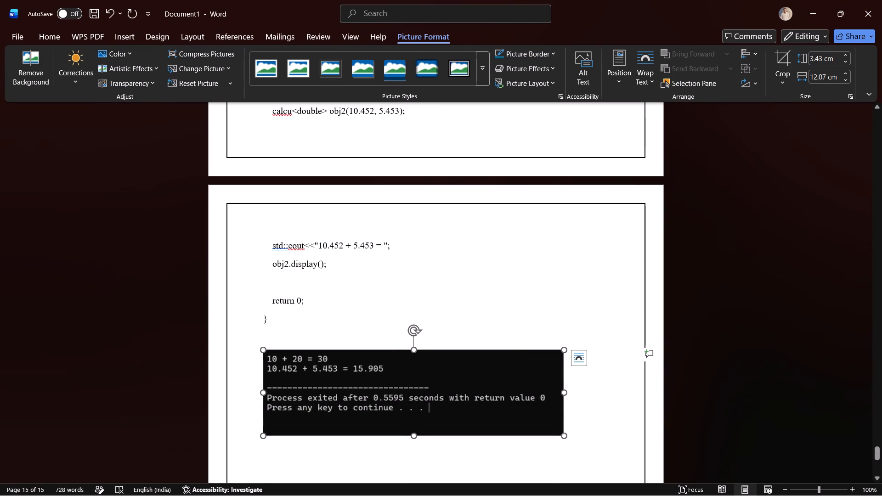
left_click(538, 321)
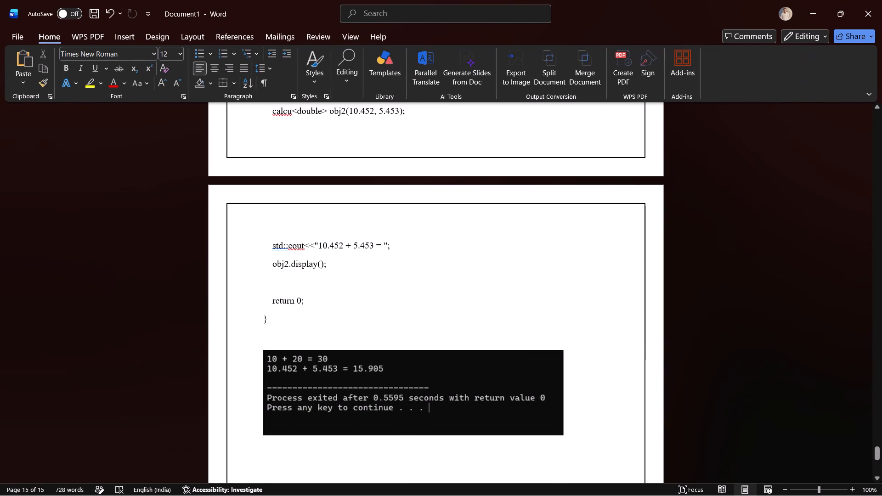
Add blank paragraphs after the class template output picture until the insertion point reaches a new page.
scroll(538, 321, "down", 1)
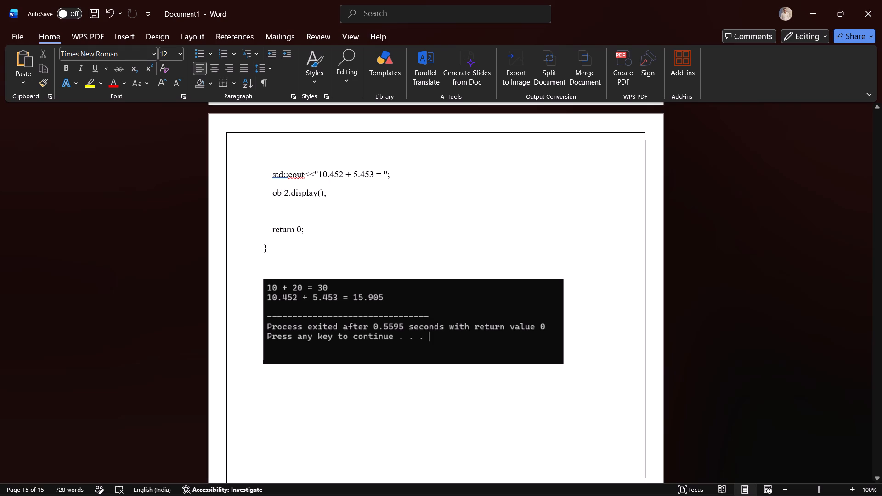
scroll(582, 378, "down", 3)
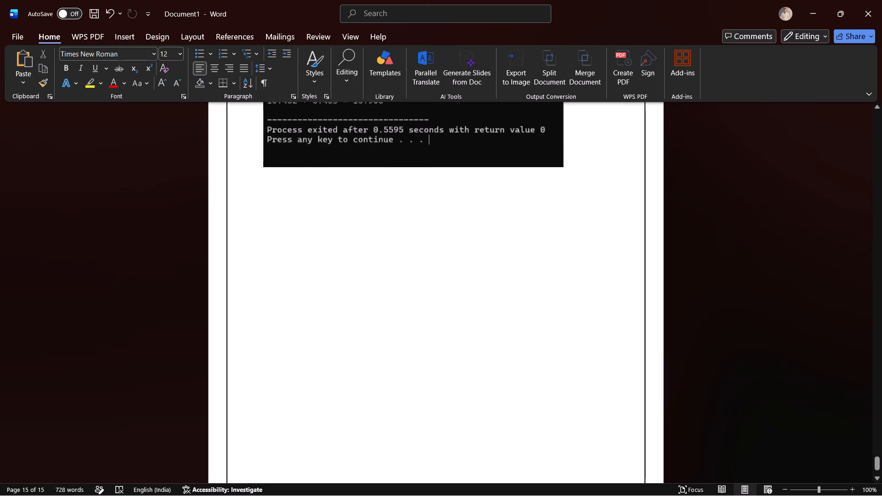
scroll(582, 378, "down", 2)
scroll(582, 378, "up", 1)
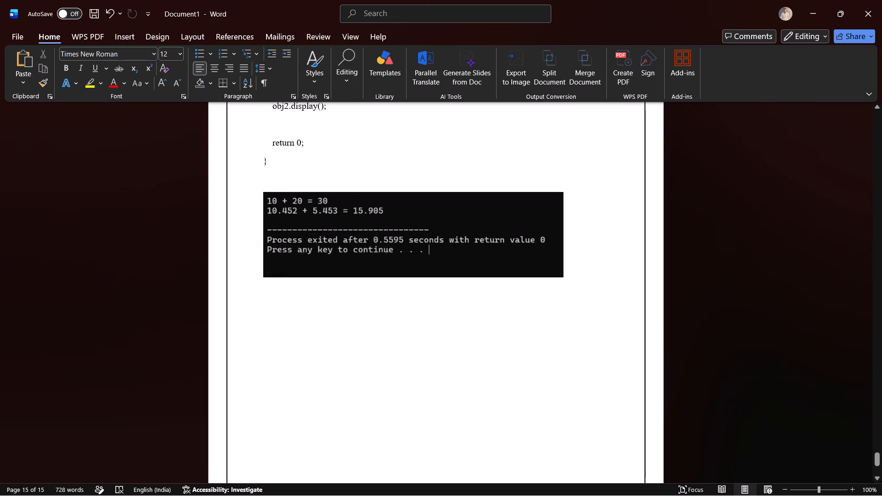
left_click(576, 274)
key("Return")
key("Return")
key("Return")
key("Return")
key("Return")
key("Return")
key("Return")
key("Return")
key("Return")
key("Return")
key("Return")
key("Return")
key("Return")
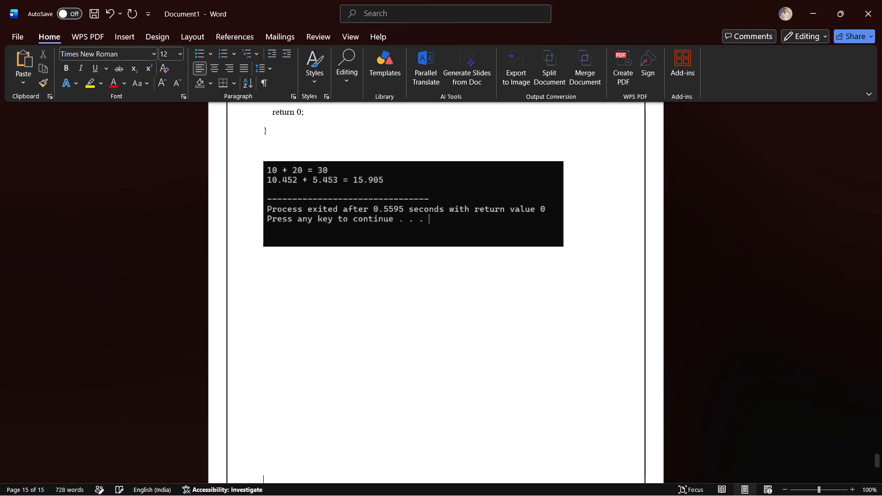
key("Return")
key("Return")
key("Return")
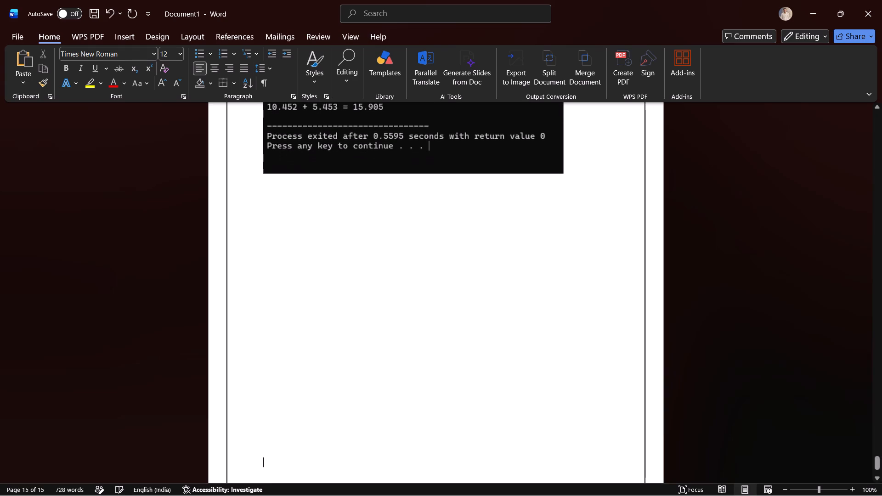
key("Return")
key("Return")
key("Return")
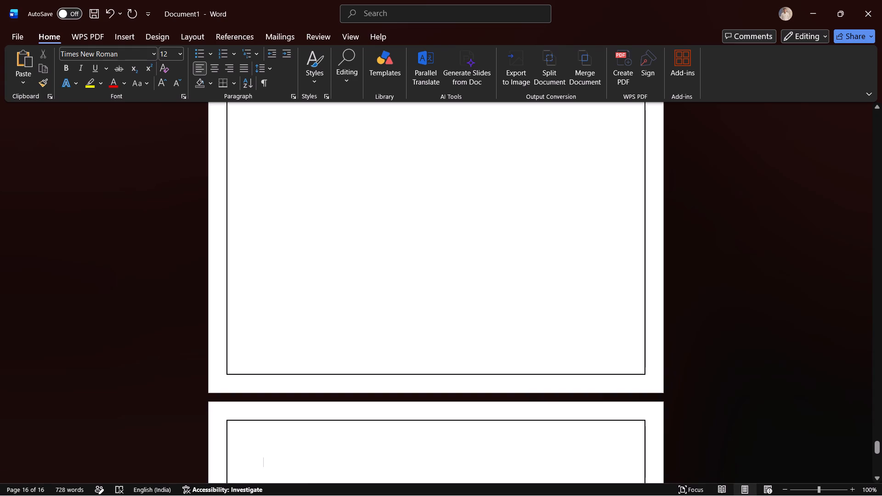
Change the heading number above the class template statement to EXPERIMENT NO. 17.
scroll(529, 437, "up", 7)
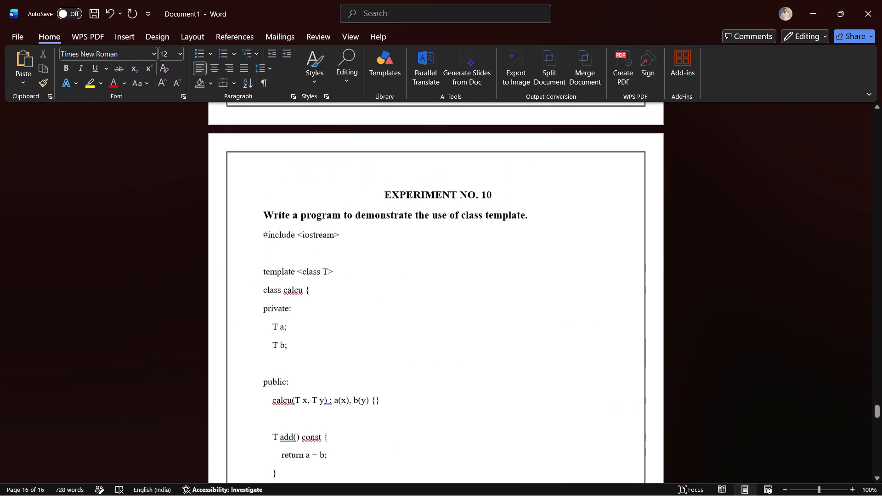
scroll(529, 437, "up", 1)
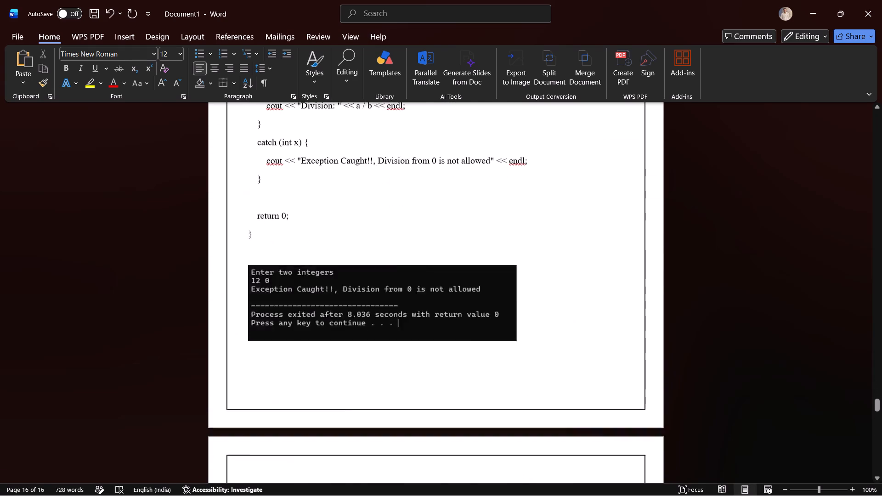
left_click(497, 199)
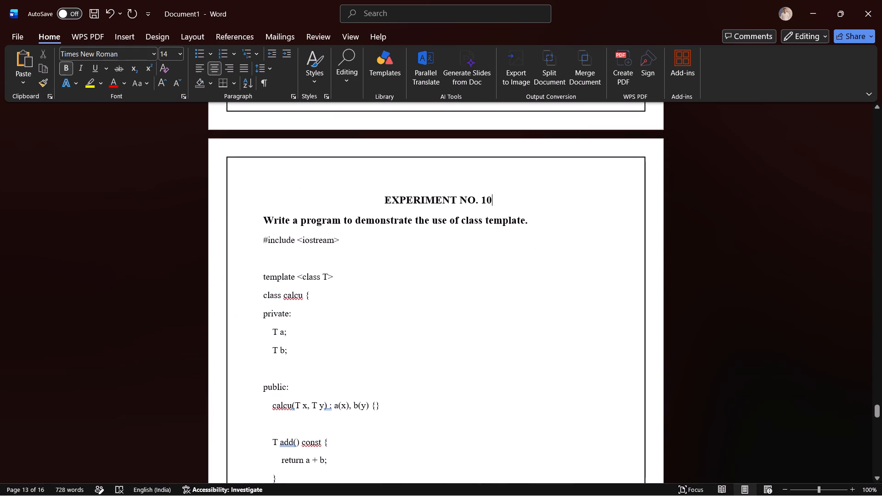
key("BackSpace")
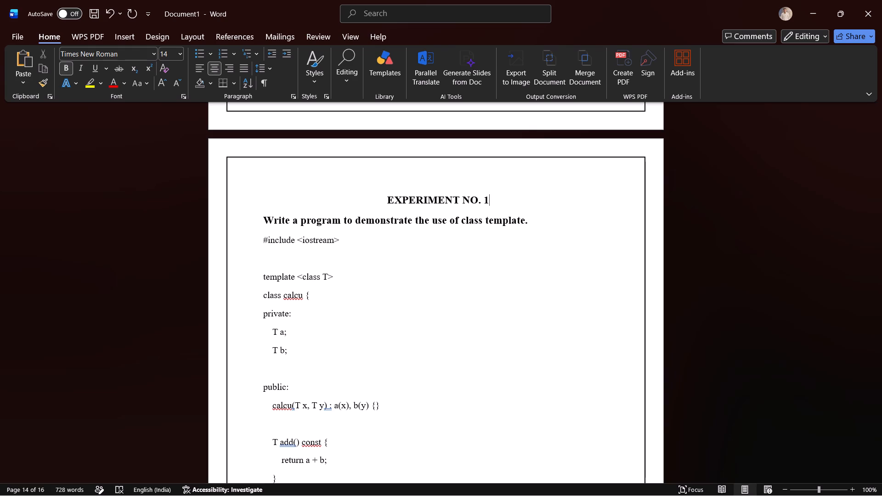
key("7")
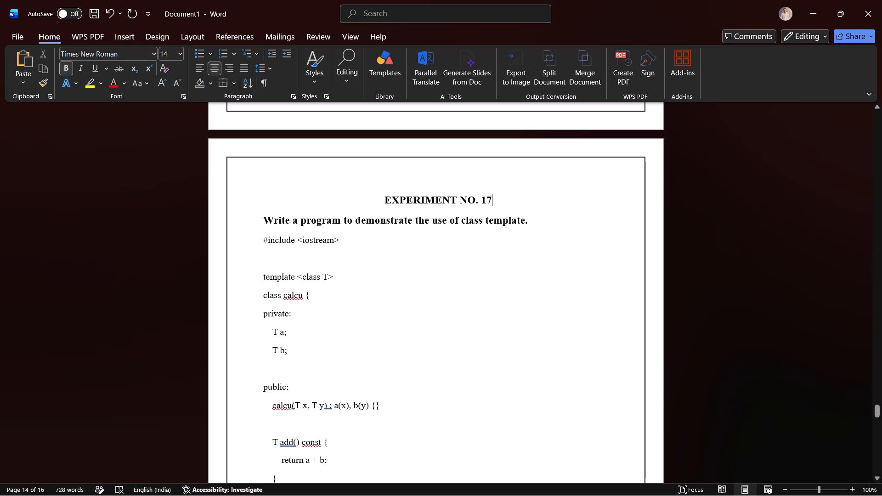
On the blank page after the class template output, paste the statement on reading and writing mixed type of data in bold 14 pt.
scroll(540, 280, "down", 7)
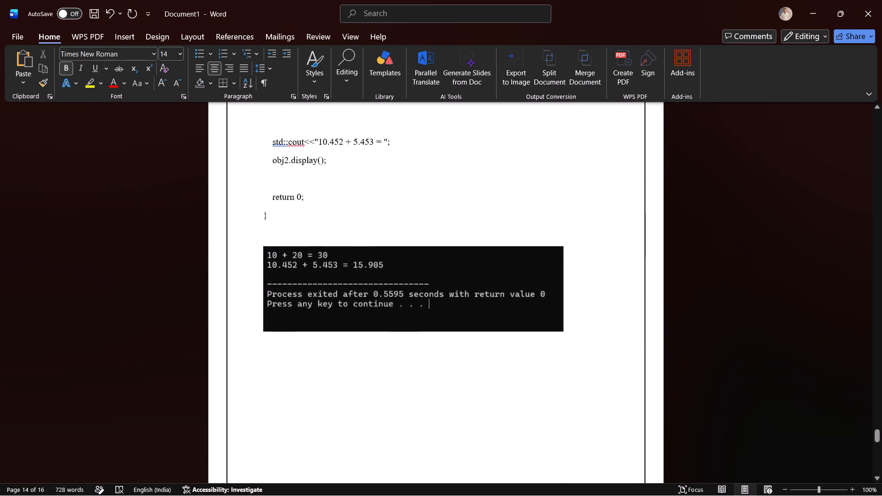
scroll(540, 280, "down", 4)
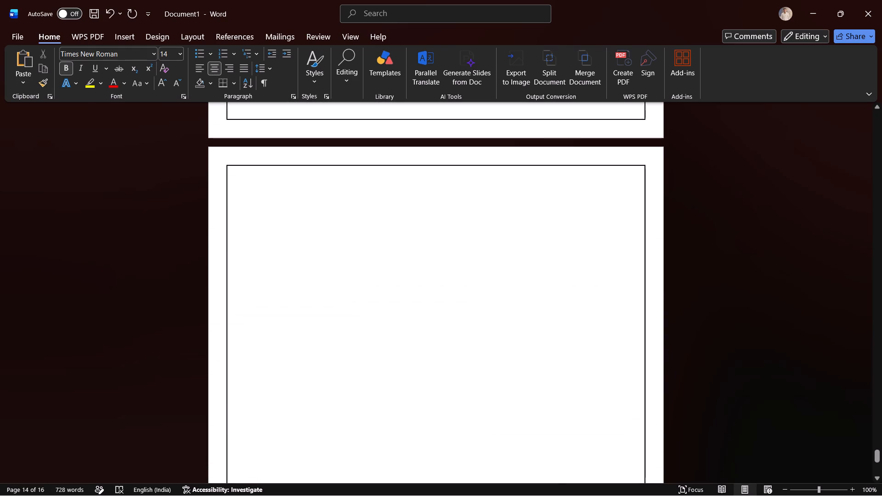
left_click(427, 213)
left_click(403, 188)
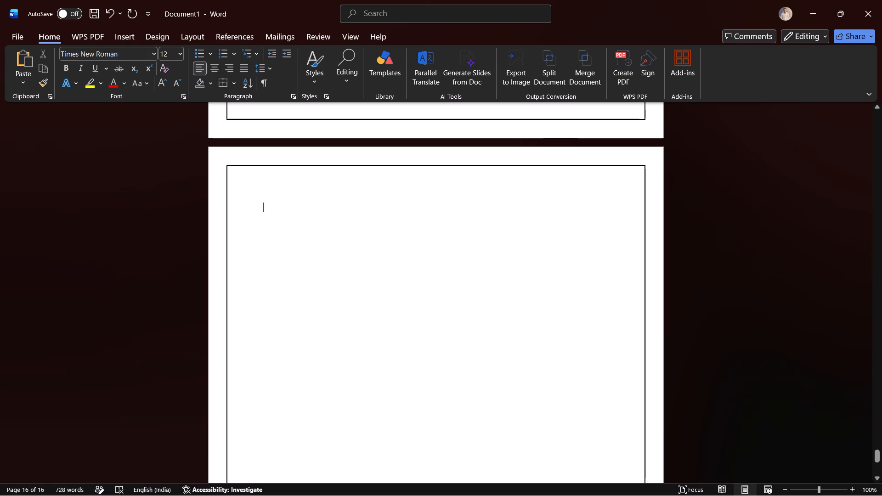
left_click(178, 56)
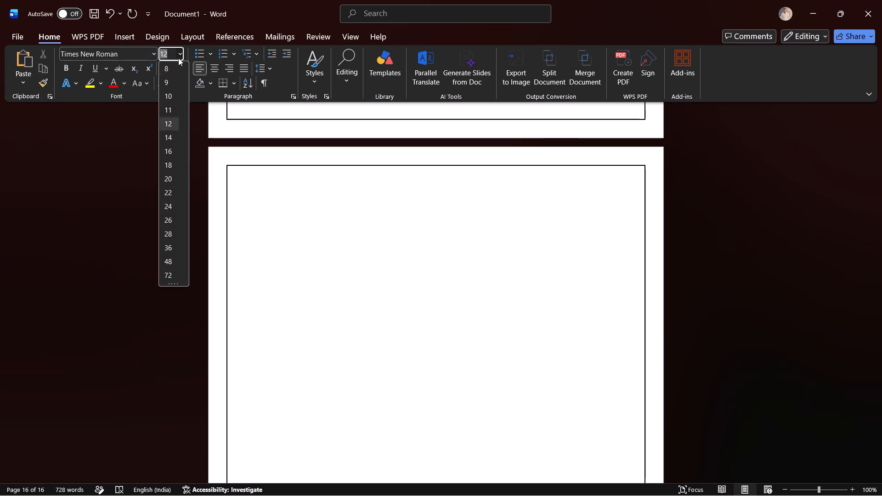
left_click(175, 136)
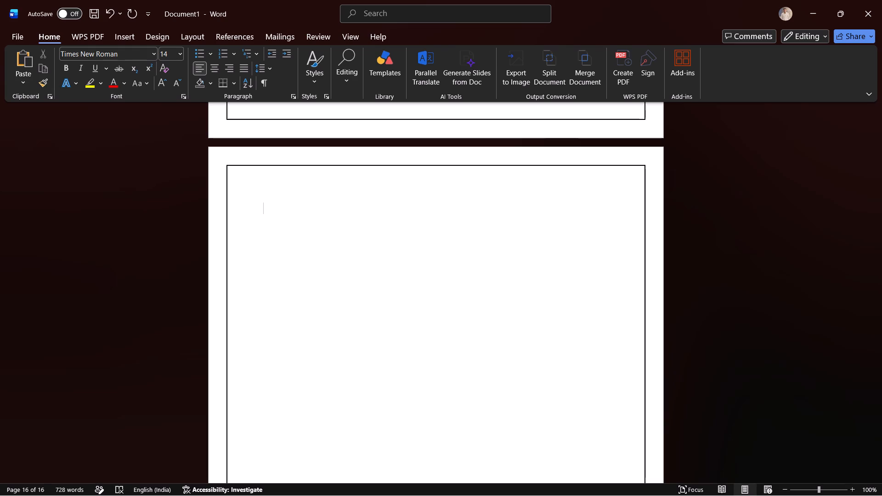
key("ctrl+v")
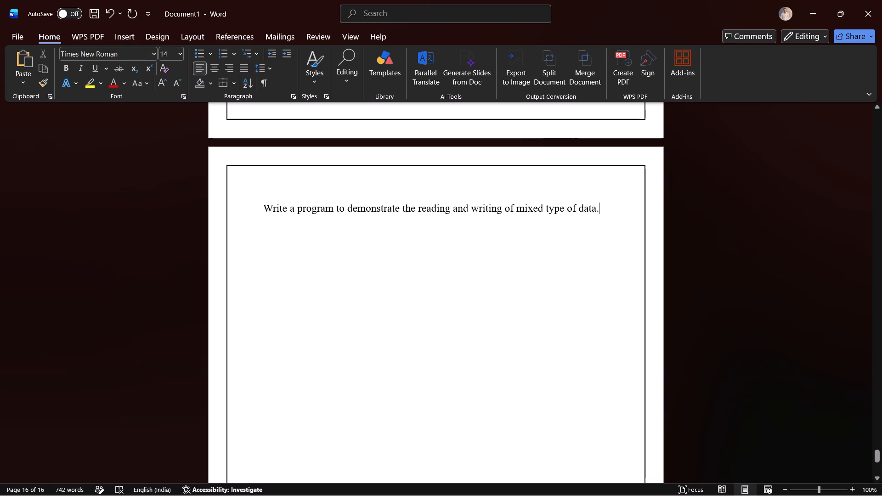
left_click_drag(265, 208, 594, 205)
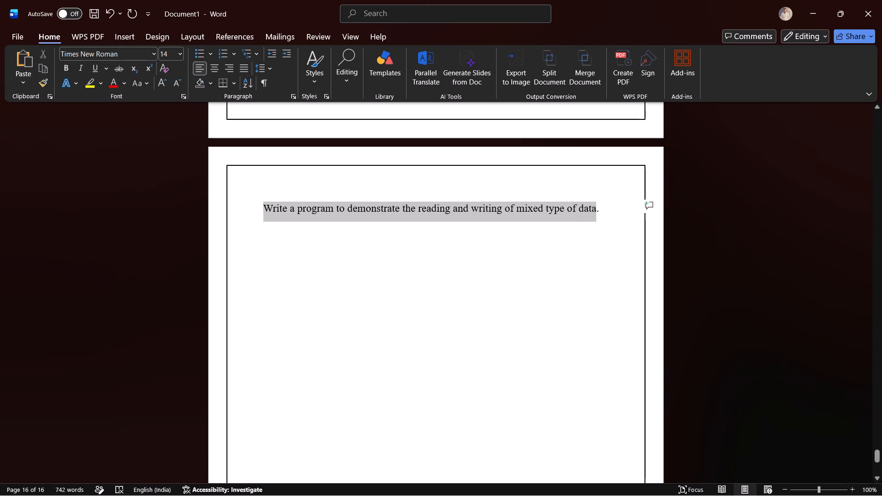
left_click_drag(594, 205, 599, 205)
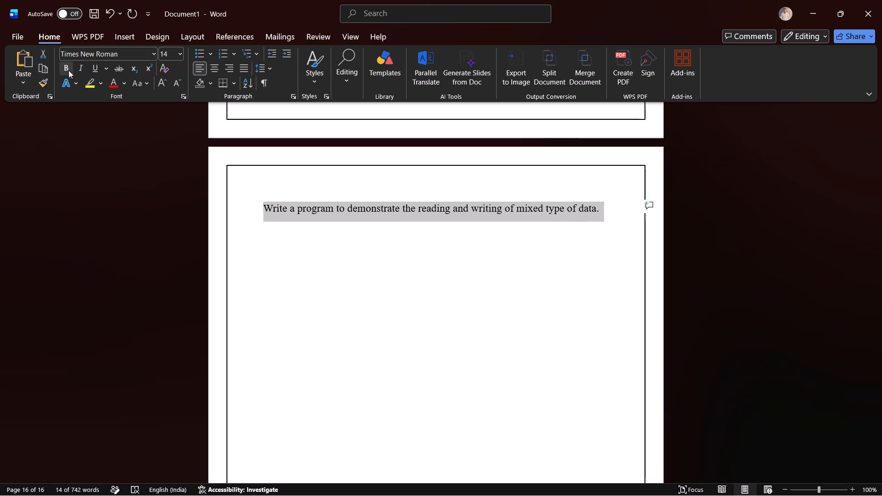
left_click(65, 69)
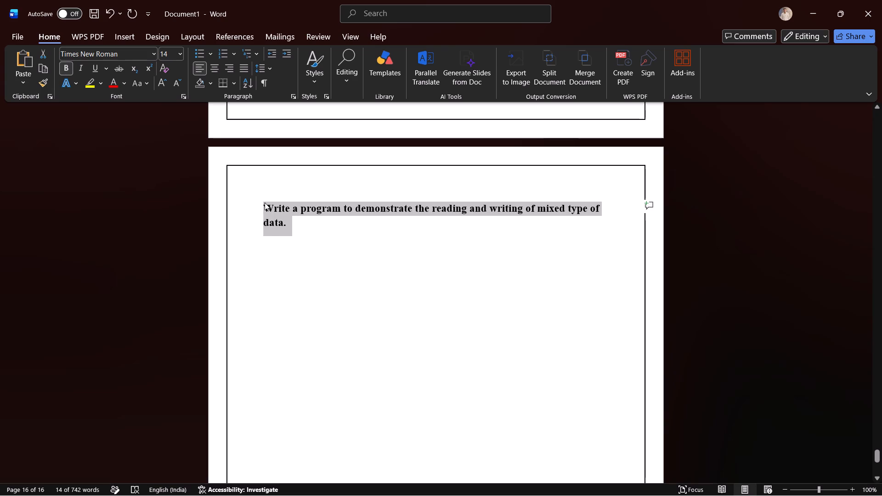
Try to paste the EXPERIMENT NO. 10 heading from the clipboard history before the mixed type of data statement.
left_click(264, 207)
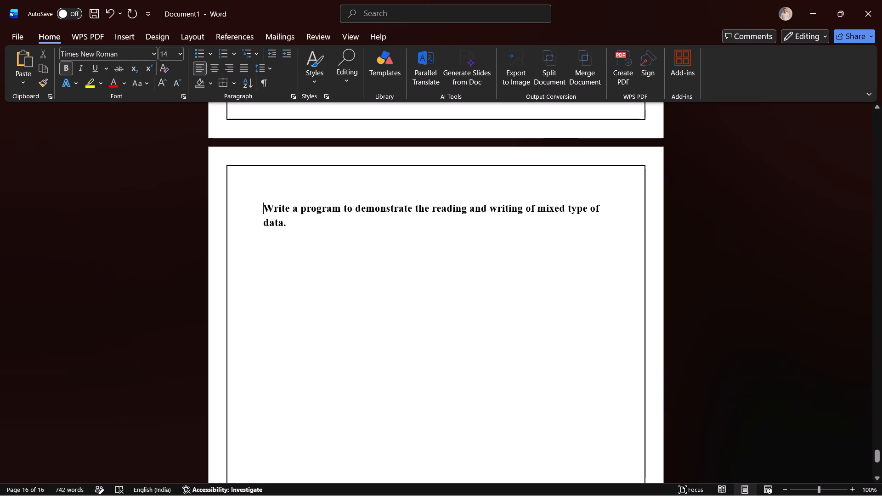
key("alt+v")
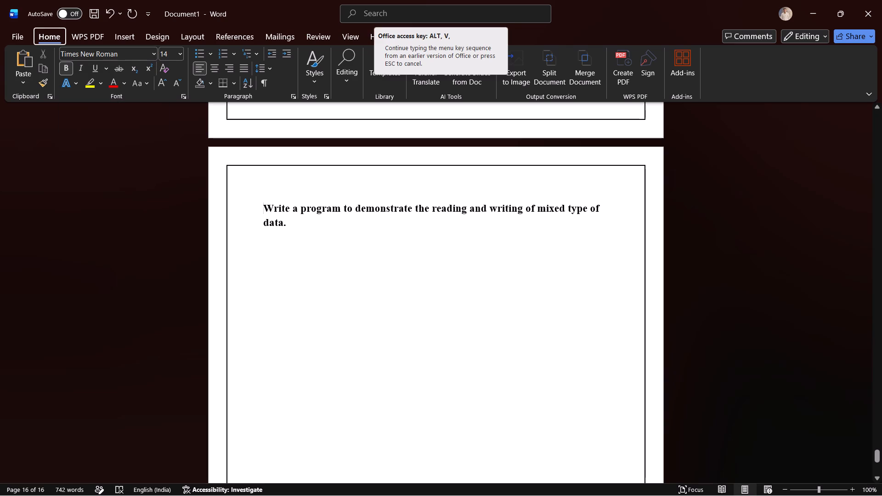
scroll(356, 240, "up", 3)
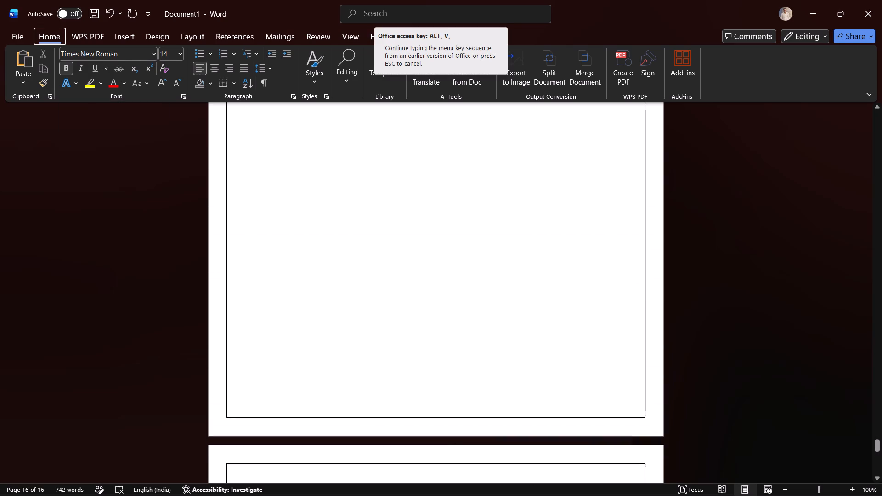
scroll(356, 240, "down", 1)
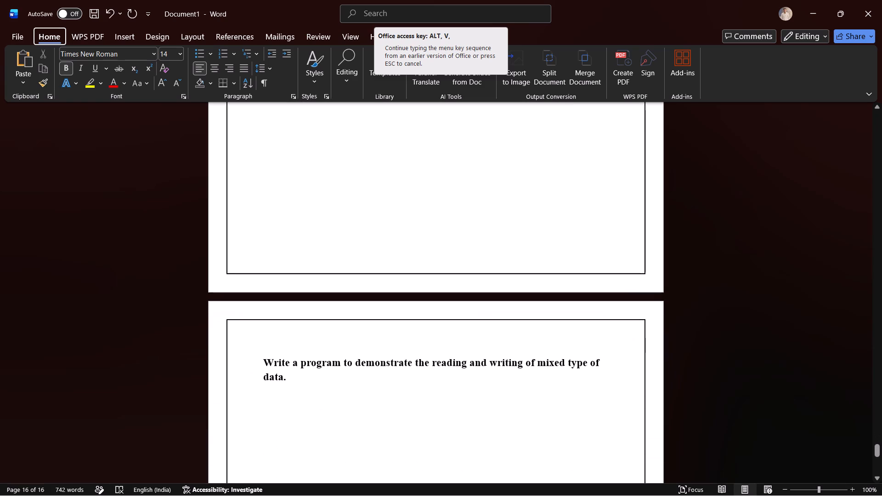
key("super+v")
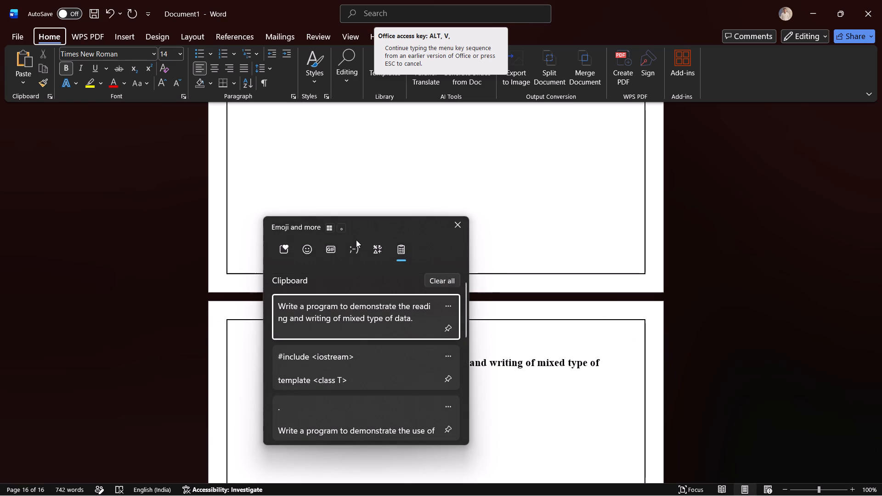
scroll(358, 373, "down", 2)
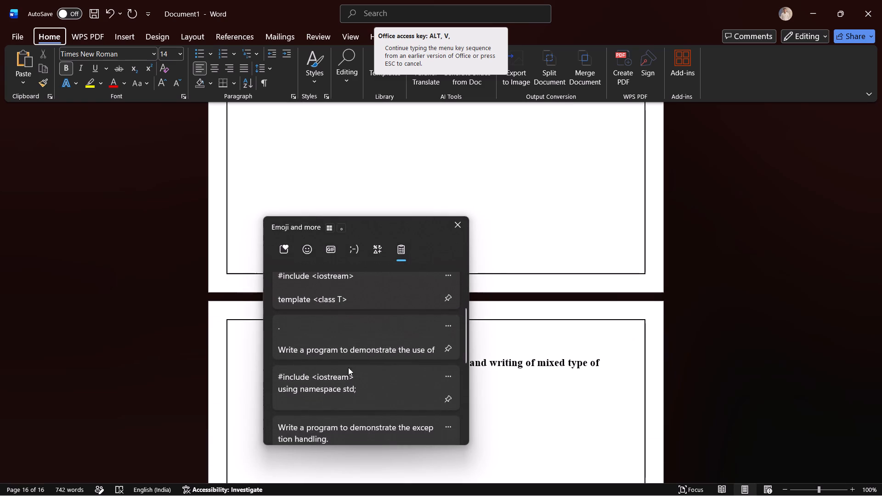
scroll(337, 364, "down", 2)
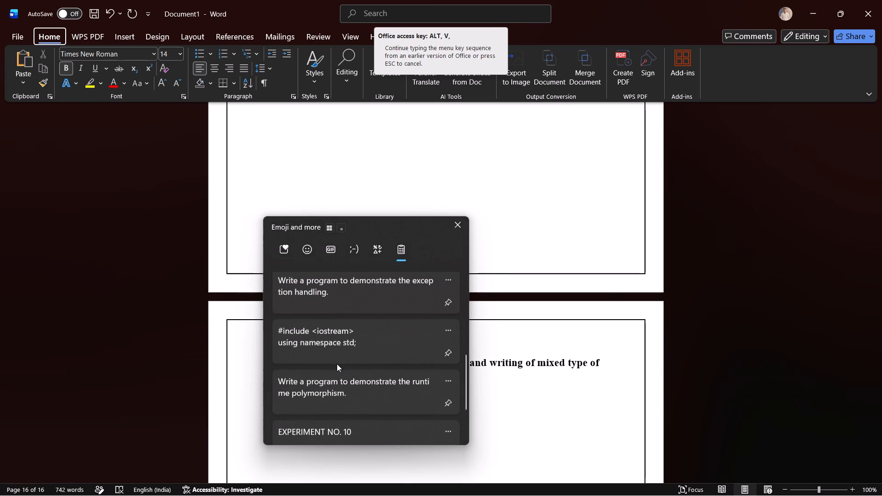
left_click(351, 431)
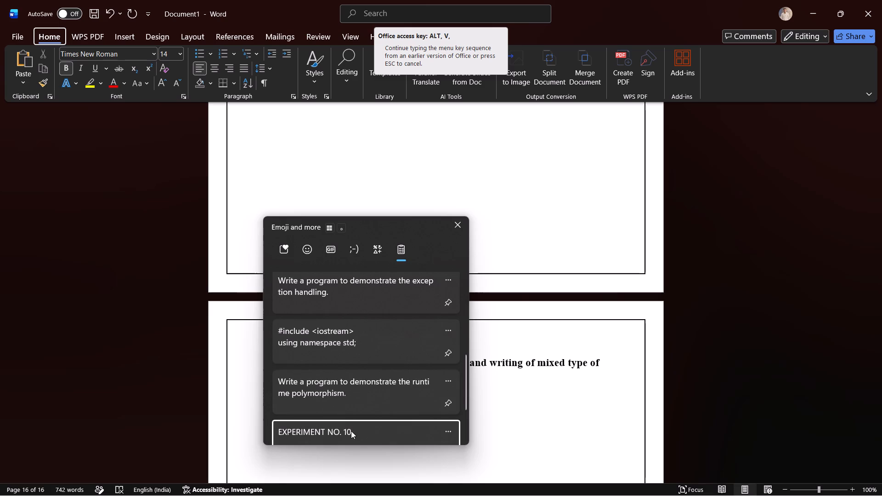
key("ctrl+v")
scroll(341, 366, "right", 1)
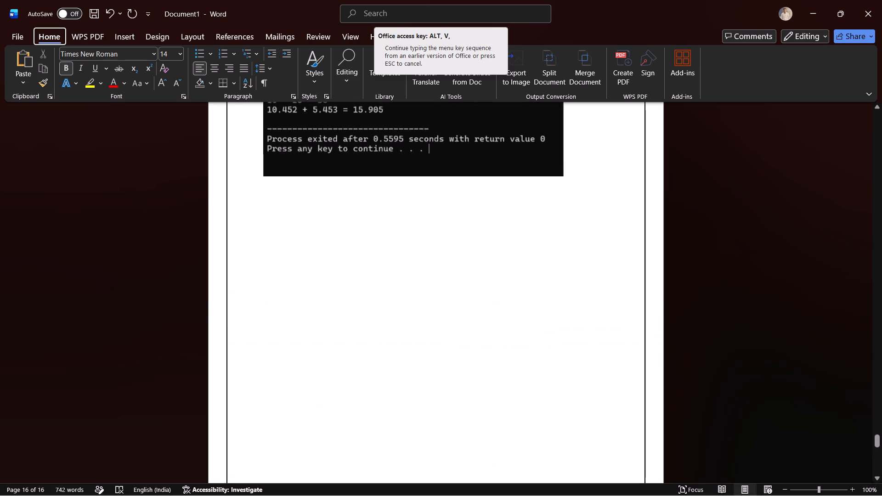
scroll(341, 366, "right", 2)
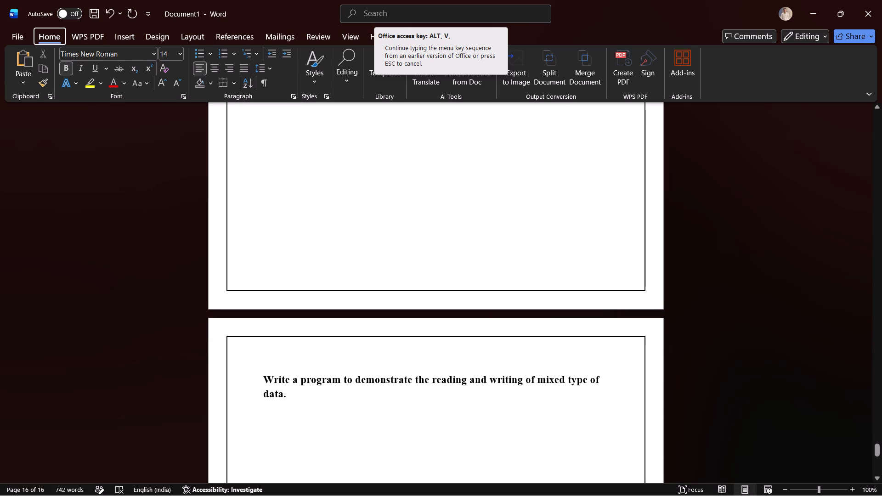
Paste the EXPERIMENT NO. 10 heading from the clipboard history into the page with the mixed type of data statement.
left_click(369, 372)
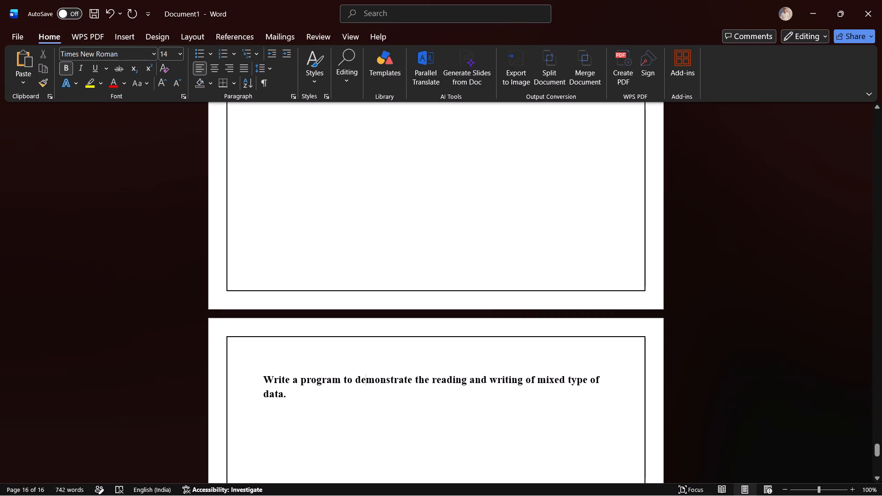
key("super+v")
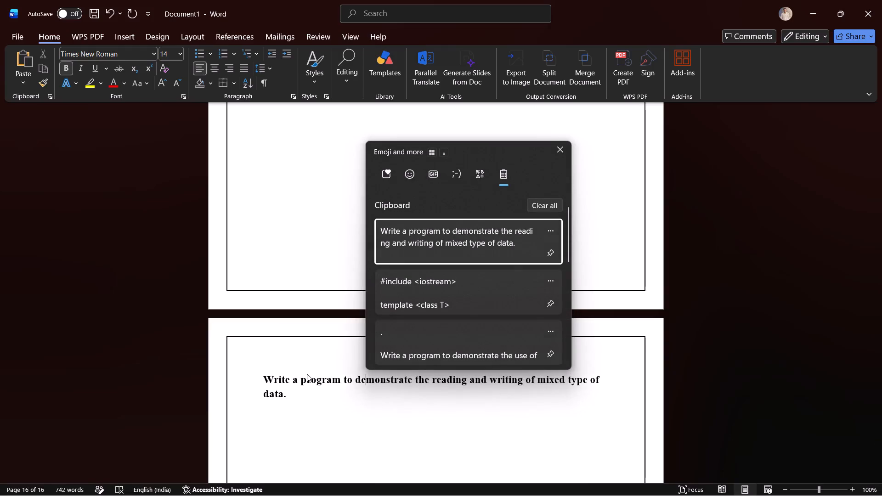
scroll(441, 294, "down", 1)
scroll(400, 312, "down", 2)
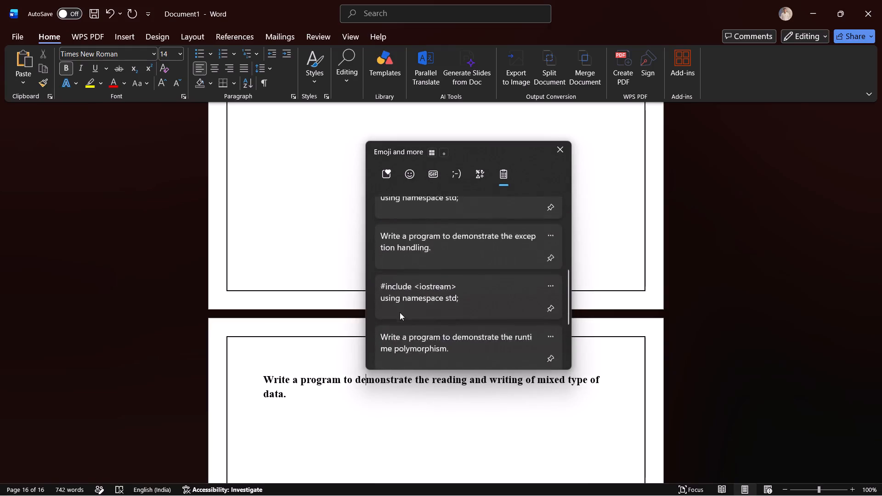
scroll(416, 289, "down", 3)
left_click(441, 281)
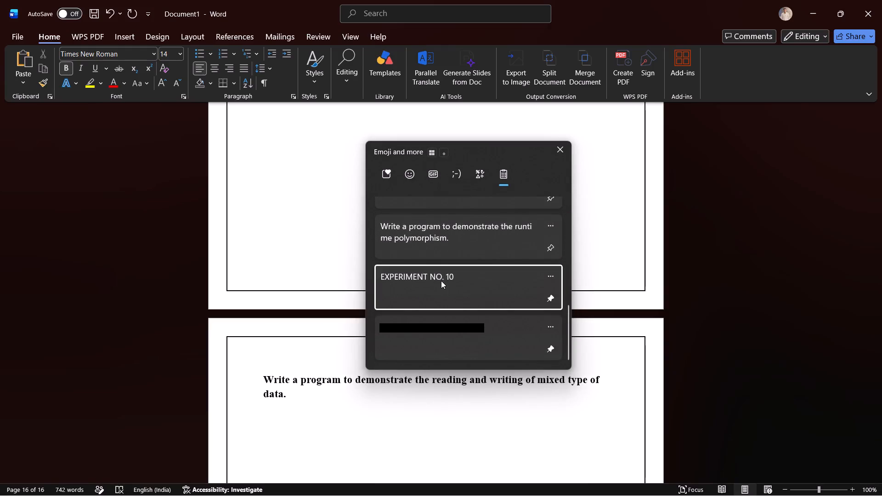
key("ctrl+v")
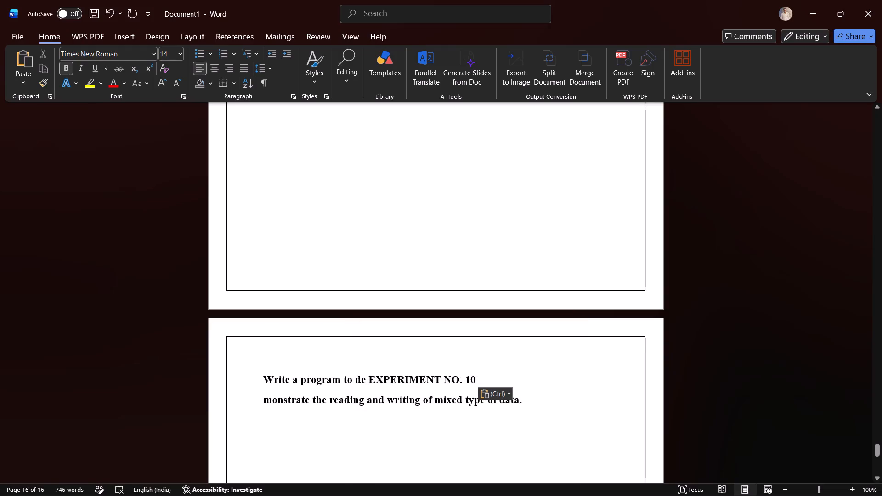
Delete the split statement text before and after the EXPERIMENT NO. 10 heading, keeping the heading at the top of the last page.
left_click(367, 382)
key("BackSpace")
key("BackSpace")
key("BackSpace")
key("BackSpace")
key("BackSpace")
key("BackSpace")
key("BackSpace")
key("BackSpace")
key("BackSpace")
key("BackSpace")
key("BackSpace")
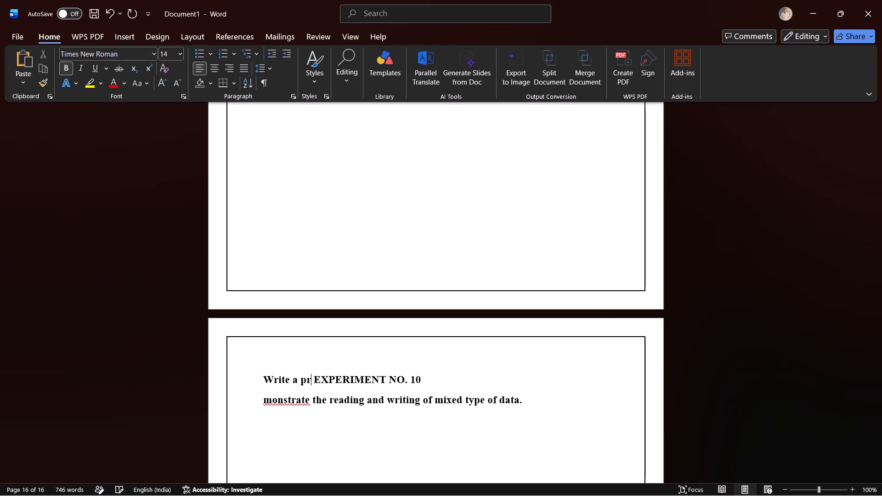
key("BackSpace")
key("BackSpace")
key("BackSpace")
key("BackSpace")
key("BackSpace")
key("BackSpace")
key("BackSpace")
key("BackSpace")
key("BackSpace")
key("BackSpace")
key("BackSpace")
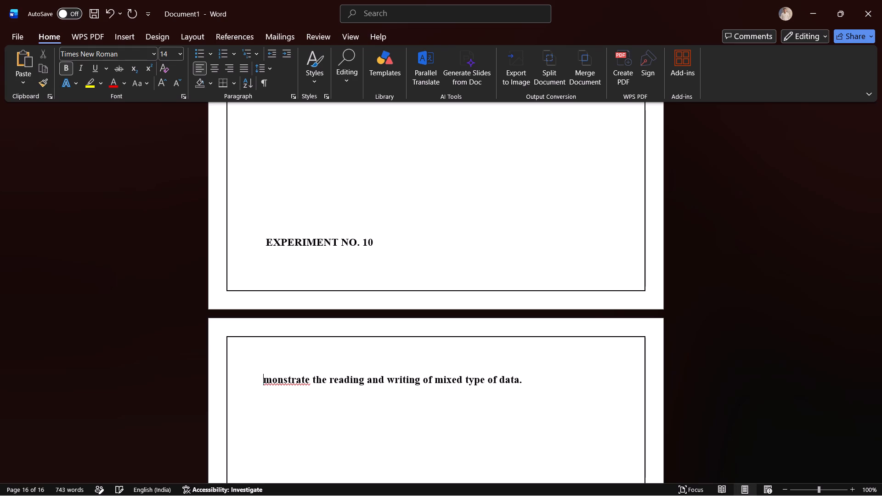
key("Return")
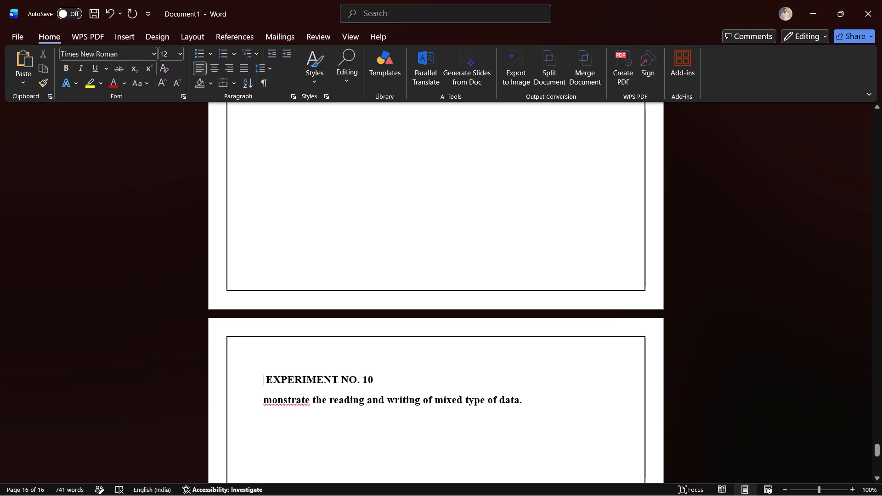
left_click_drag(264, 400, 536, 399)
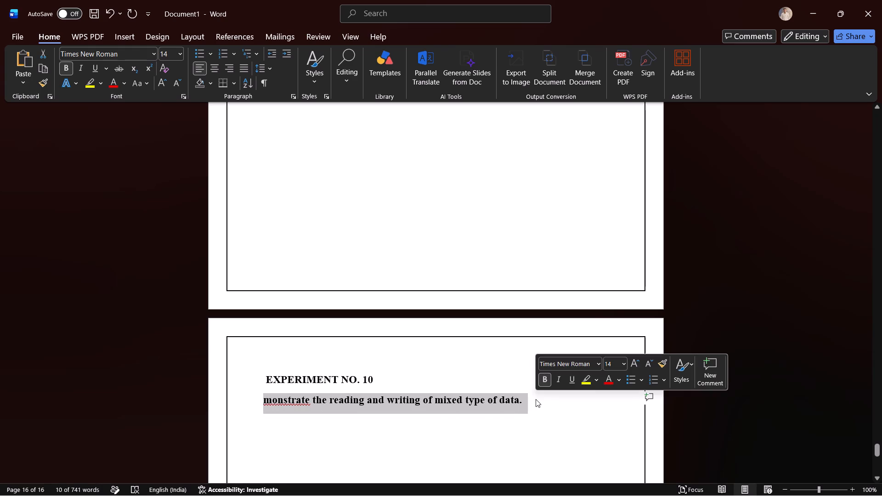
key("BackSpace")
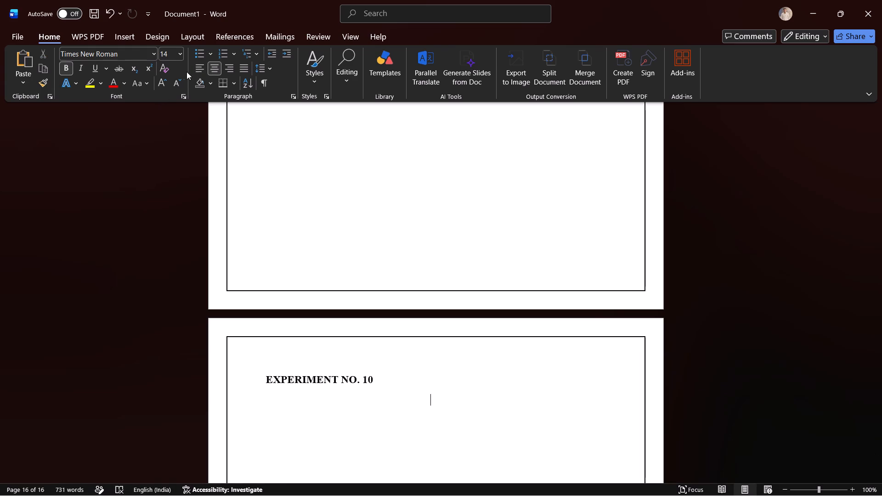
Paste the statement on reading and writing mixed type of data, left-aligned, on the line below the EXPERIMENT NO. 10 heading.
left_click(202, 69)
key("ctrl+v")
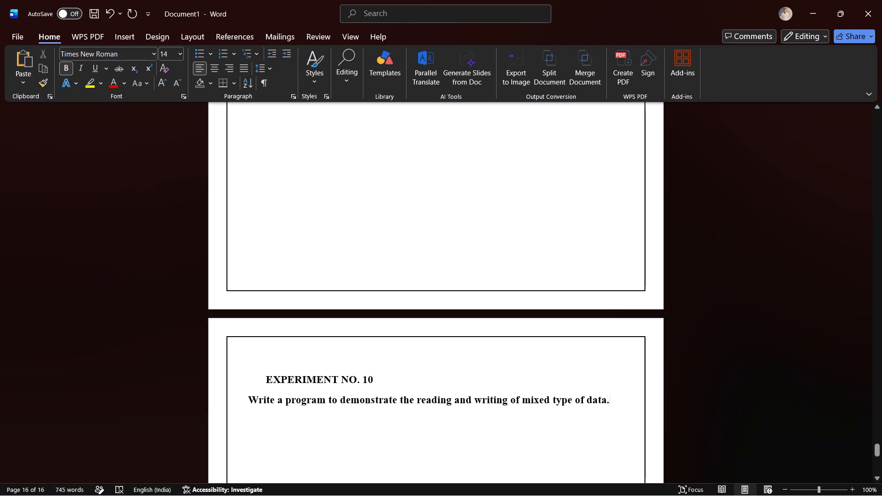
Center the EXPERIMENT NO. 10 heading above the mixed type of data statement.
left_click(267, 380)
left_click(216, 70)
Copy the entire O18.cpp program from Dev-C++ and paste it on a new line below the mixed type of data statement in Word.
left_click(251, 396)
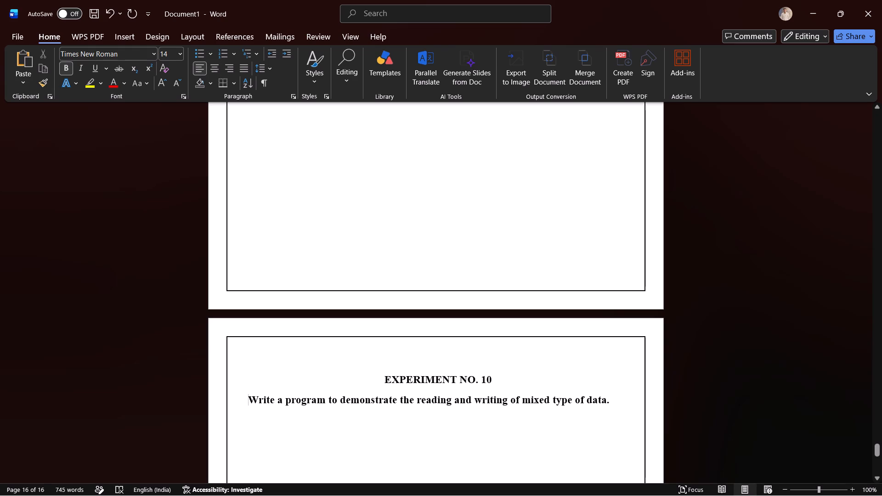
left_click(610, 401)
key("Return")
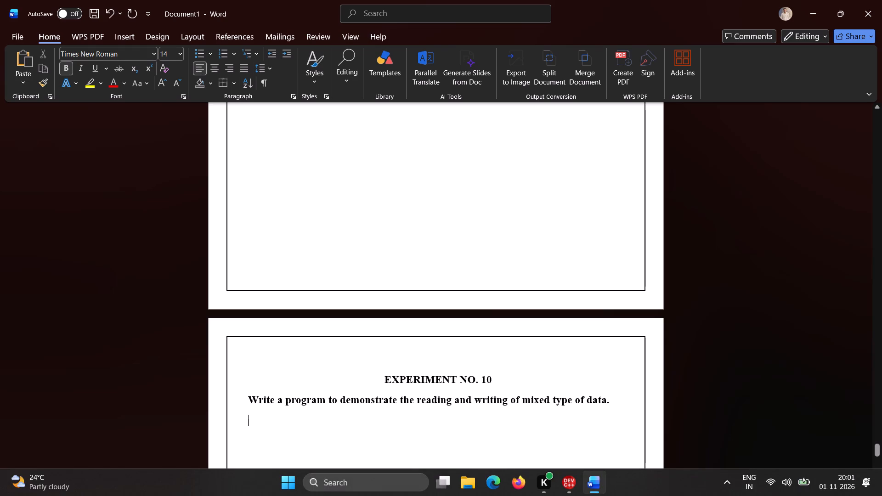
scroll(610, 220, "up", 3)
scroll(610, 220, "down", 2)
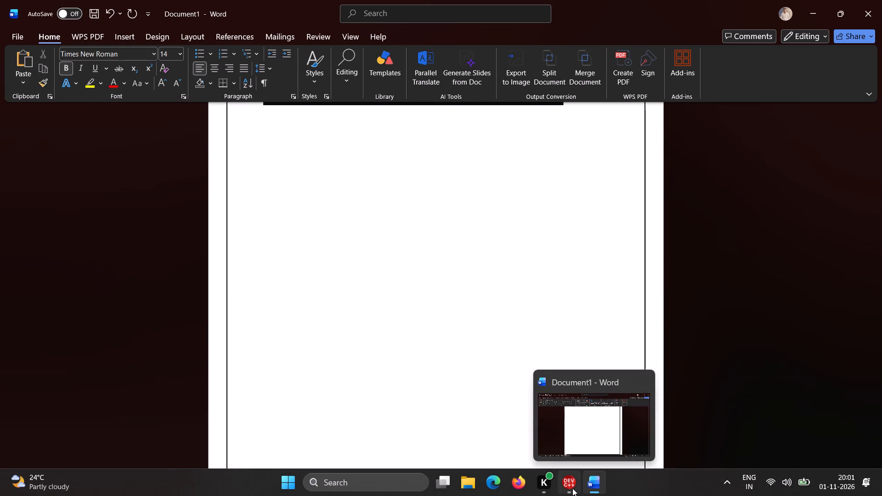
left_click(572, 488)
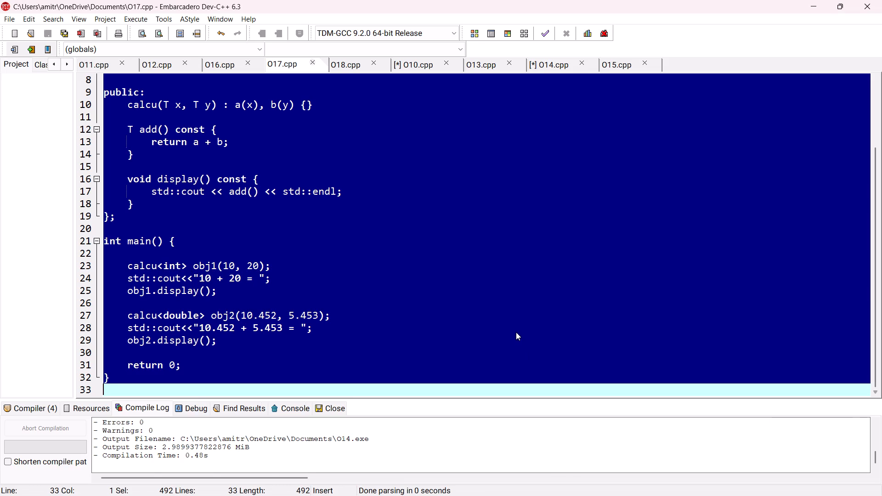
left_click(362, 68)
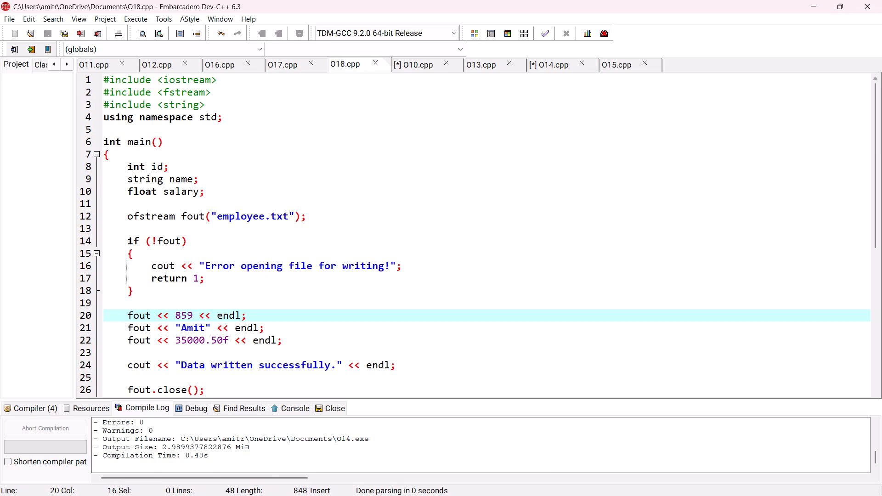
key("ctrl+a")
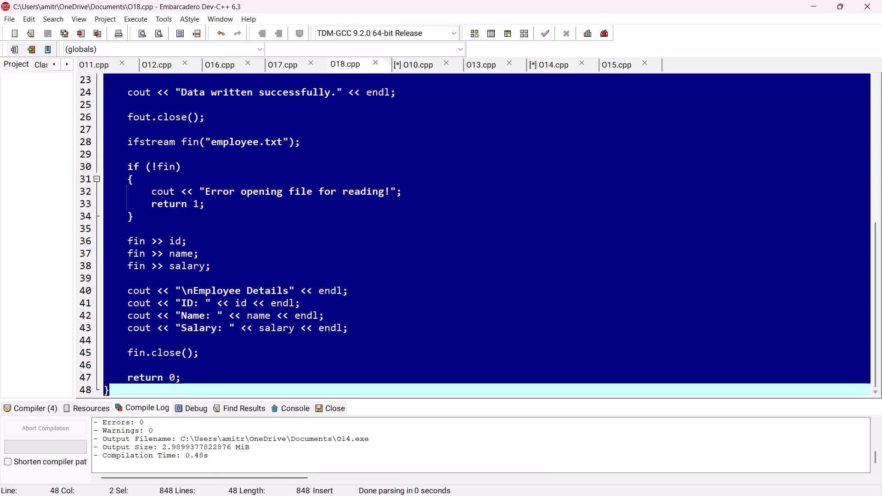
key("ctrl+c")
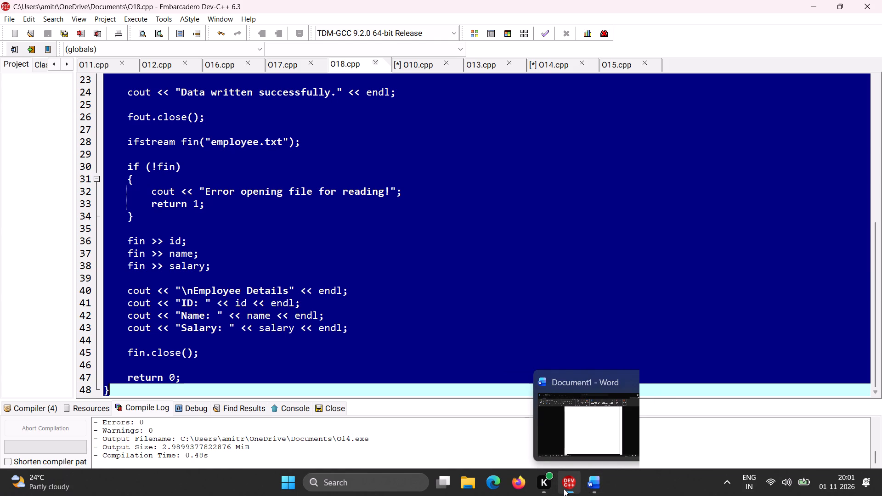
left_click(592, 484)
scroll(408, 319, "down", 1)
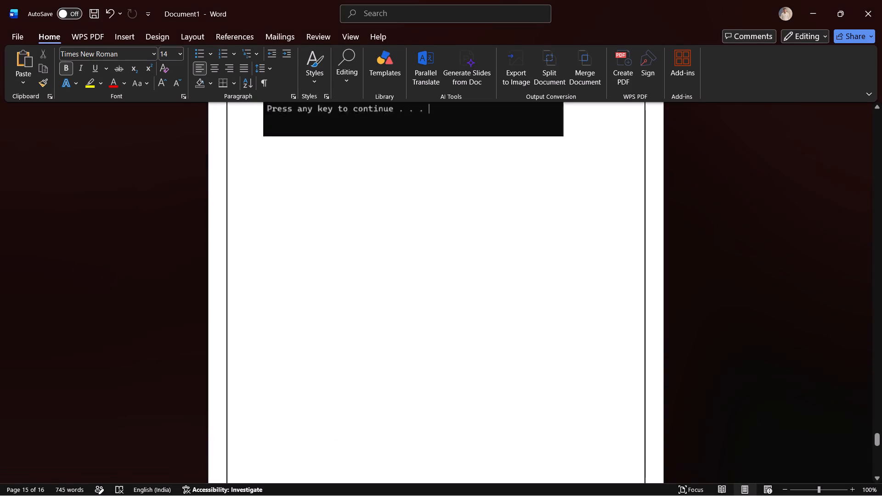
scroll(408, 319, "down", 2)
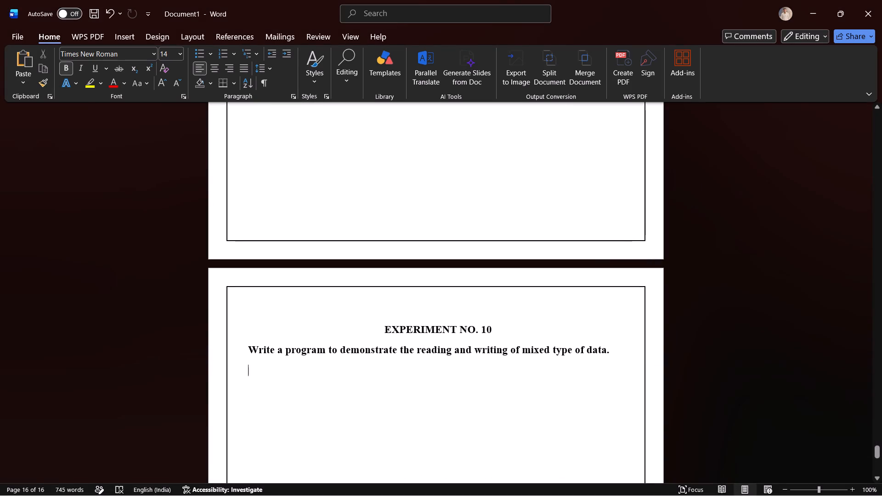
key("ctrl+v")
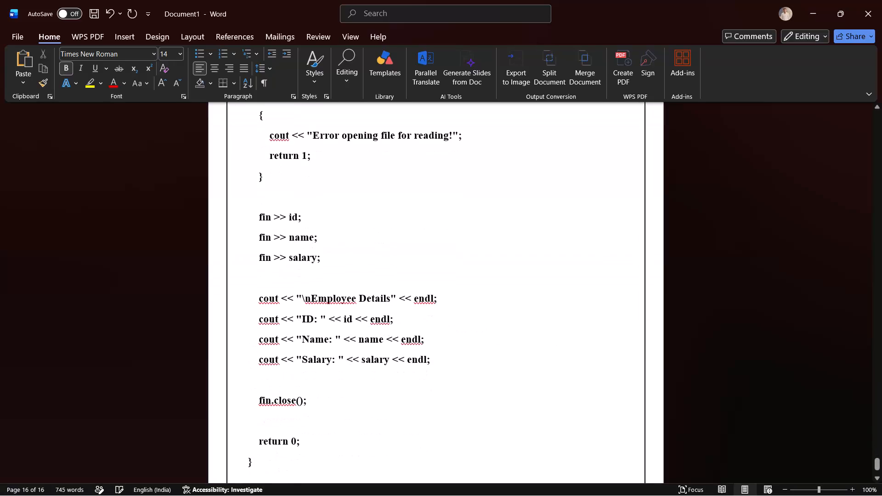
Set the whole pasted mixed data program, from the first #include to the closing brace, to 12 pt without bold.
scroll(408, 319, "up", 4)
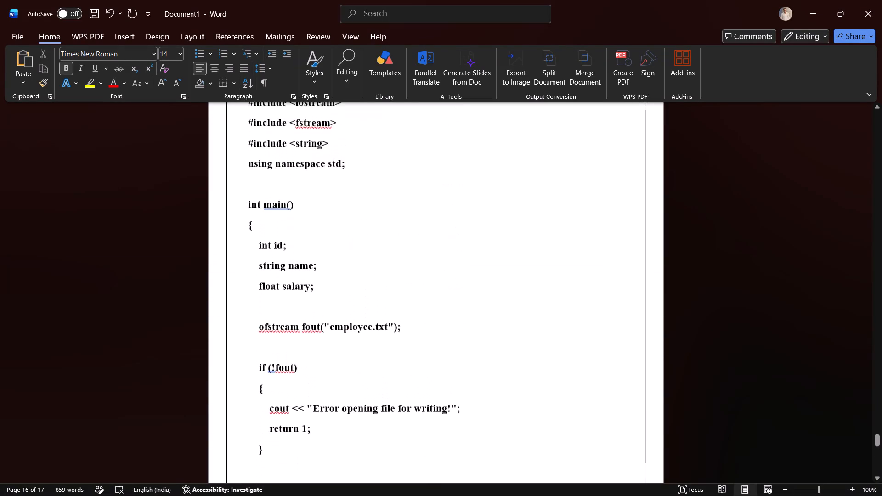
scroll(408, 319, "up", 3)
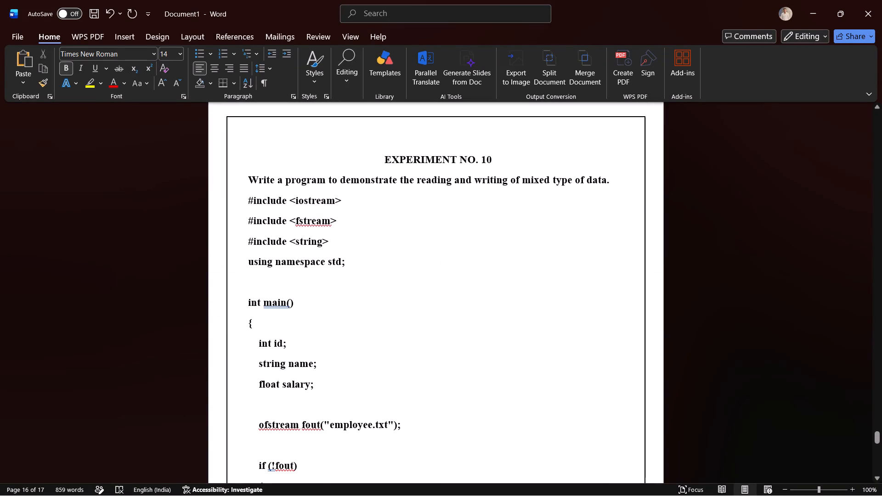
left_click_drag(248, 199, 402, 479)
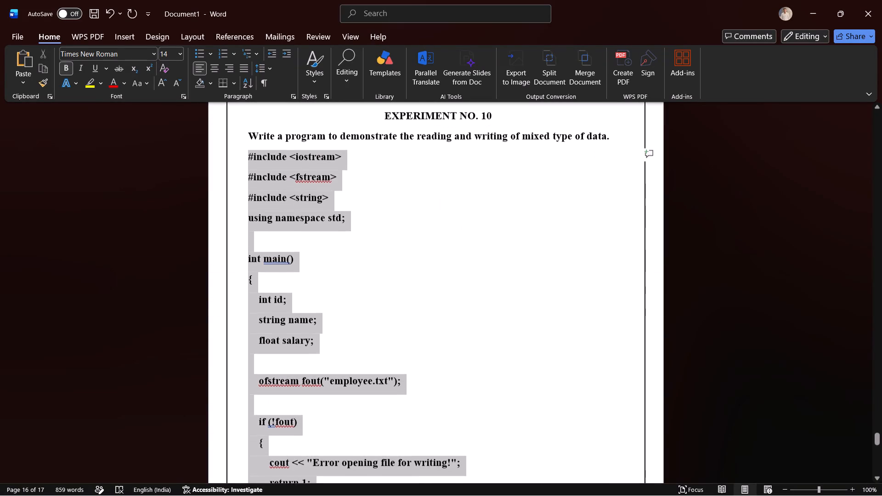
left_click_drag(402, 479, 404, 495)
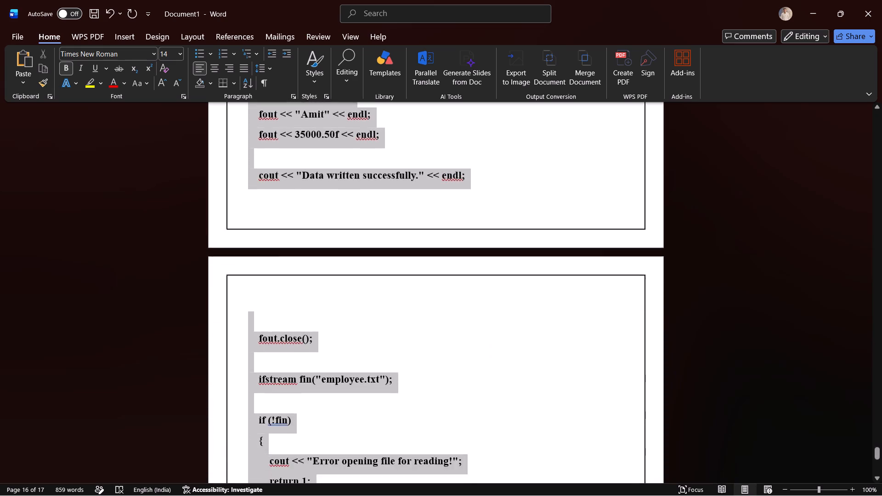
left_click_drag(404, 495, 373, 400)
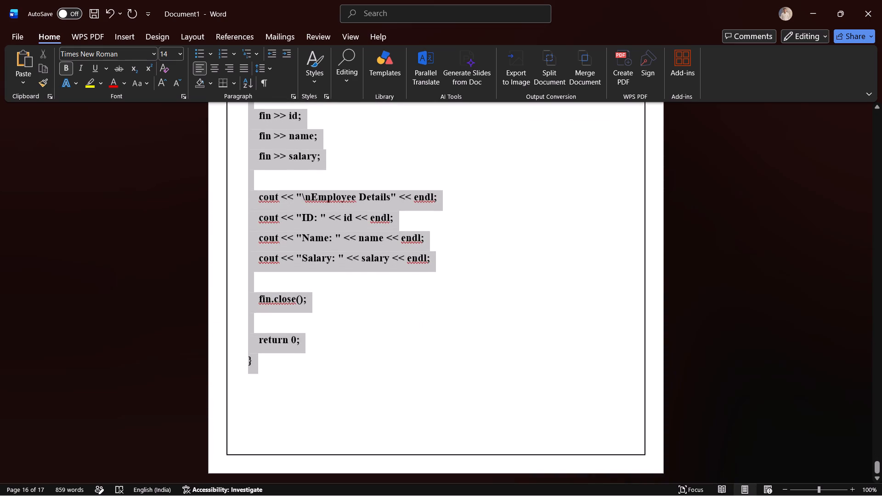
left_click_drag(373, 400, 369, 392)
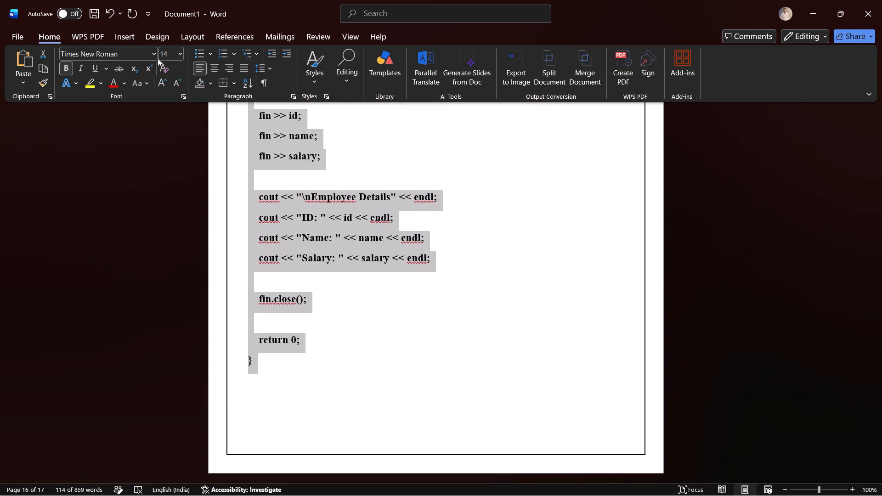
left_click(181, 54)
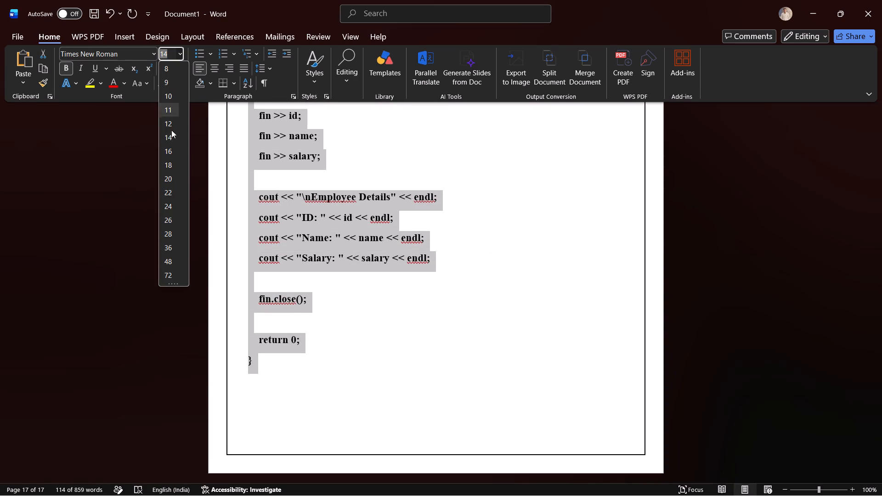
left_click(169, 126)
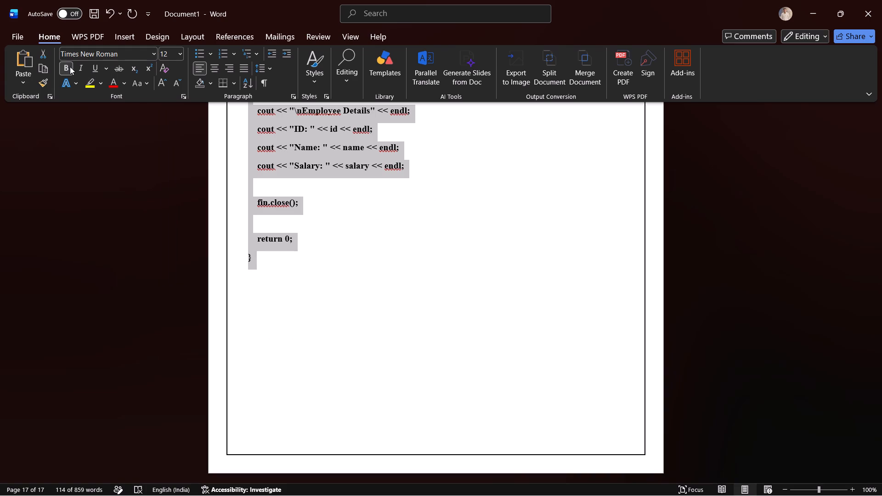
left_click(70, 67)
left_click(345, 240)
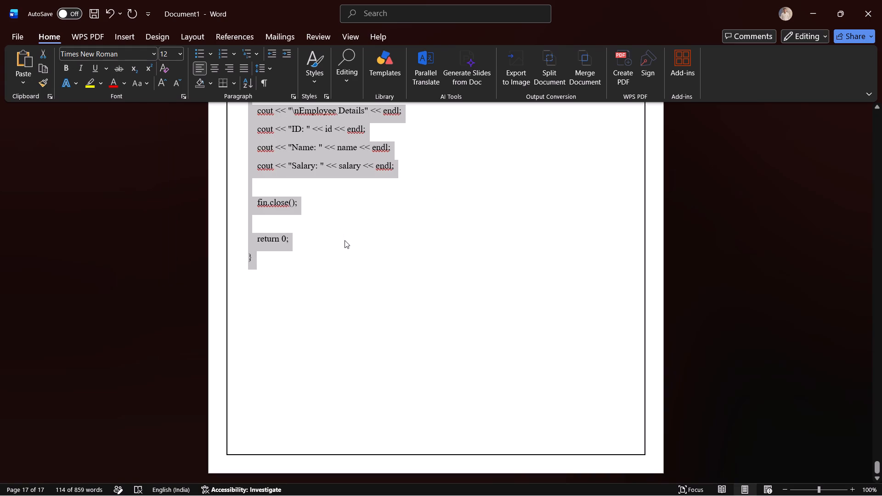
Remove the blank line between fin.close(); and return 0; at the end of the program.
left_click(277, 221)
key("BackSpace")
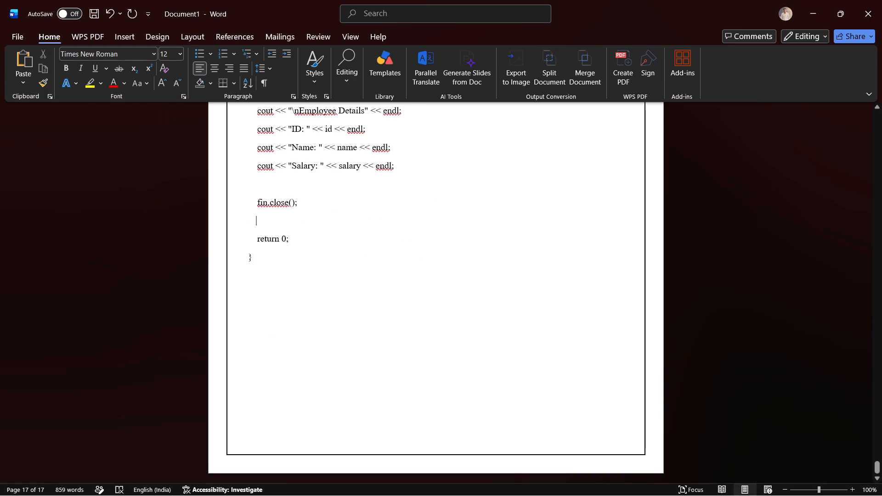
key("BackSpace")
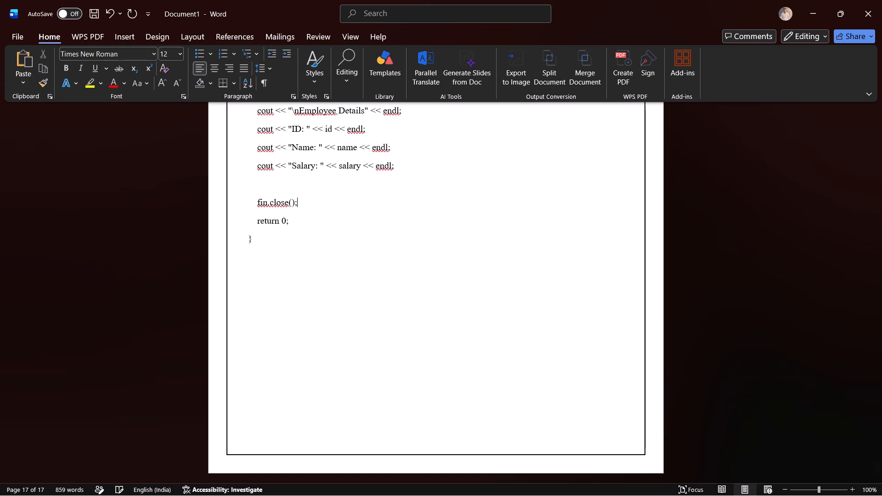
Insert the output picture Screenshot 2026-11-01 190644.png two lines below the closing brace of the mixed data program.
scroll(277, 221, "up", 2)
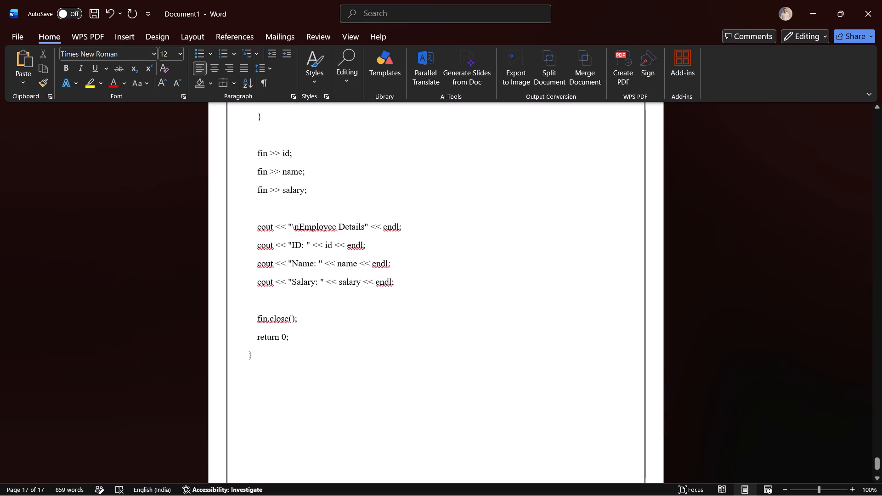
scroll(277, 221, "up", 4)
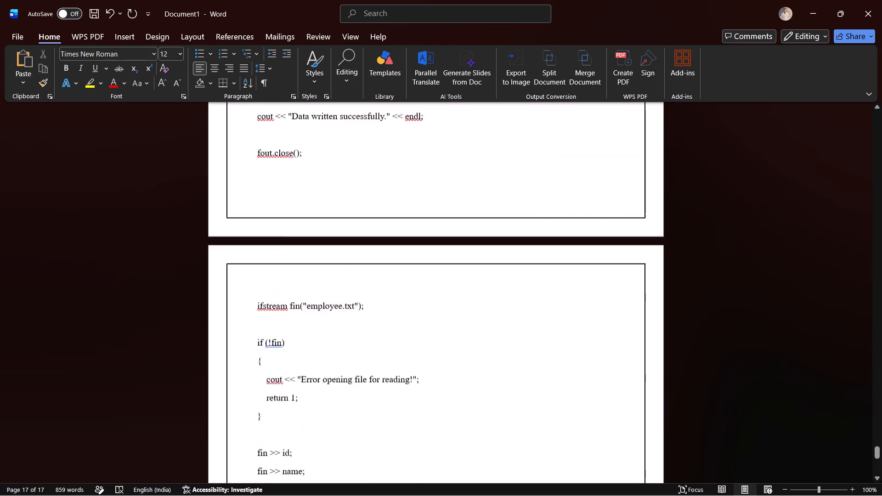
scroll(277, 221, "up", 3)
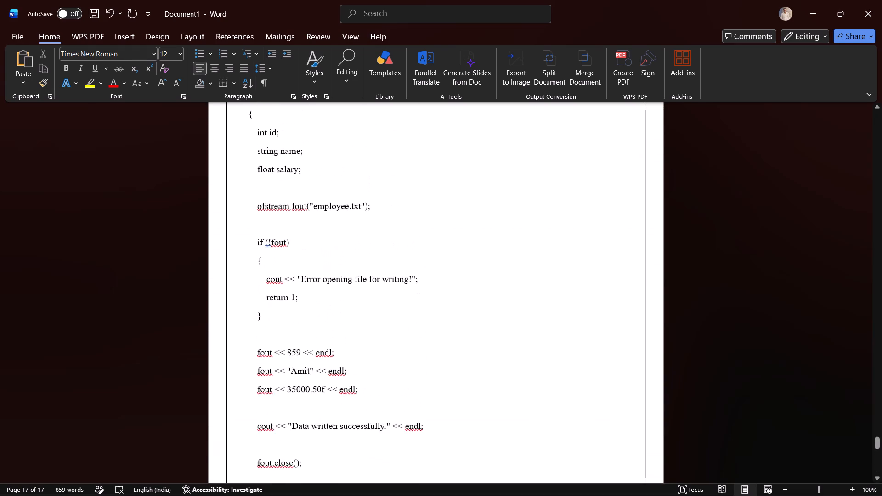
scroll(277, 221, "up", 1)
scroll(277, 221, "down", 2)
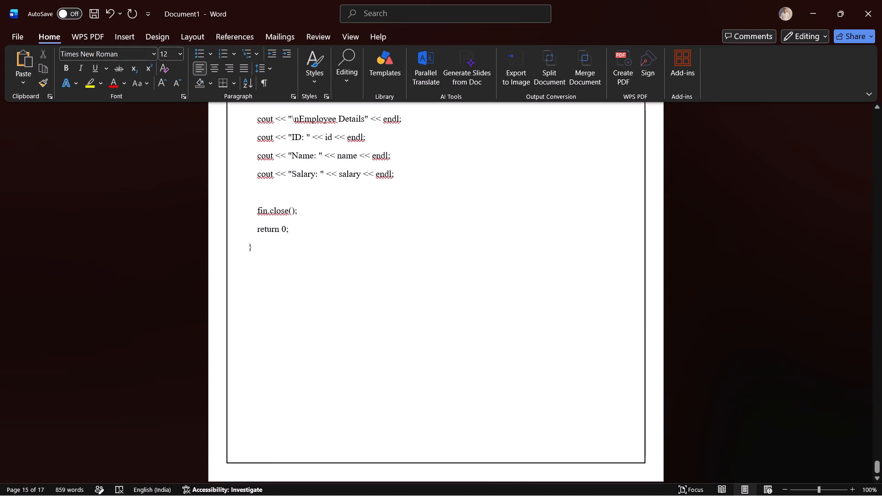
left_click(268, 249)
key("Return")
key("Return")
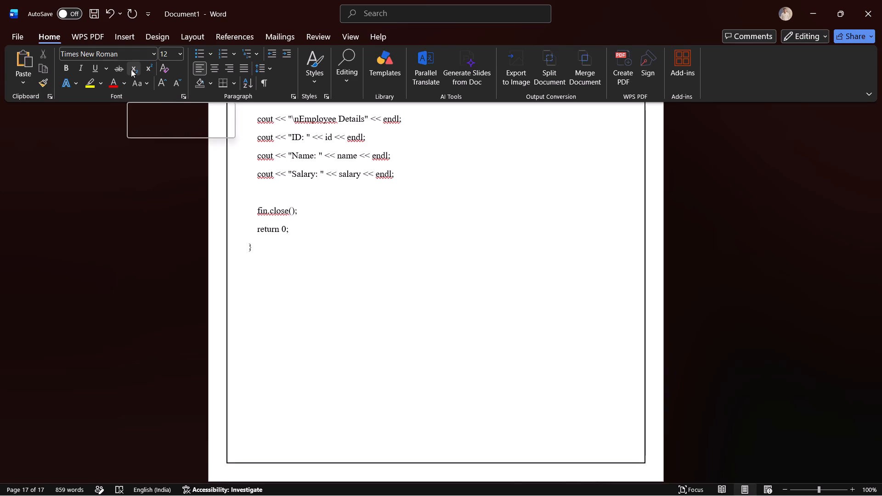
left_click(121, 36)
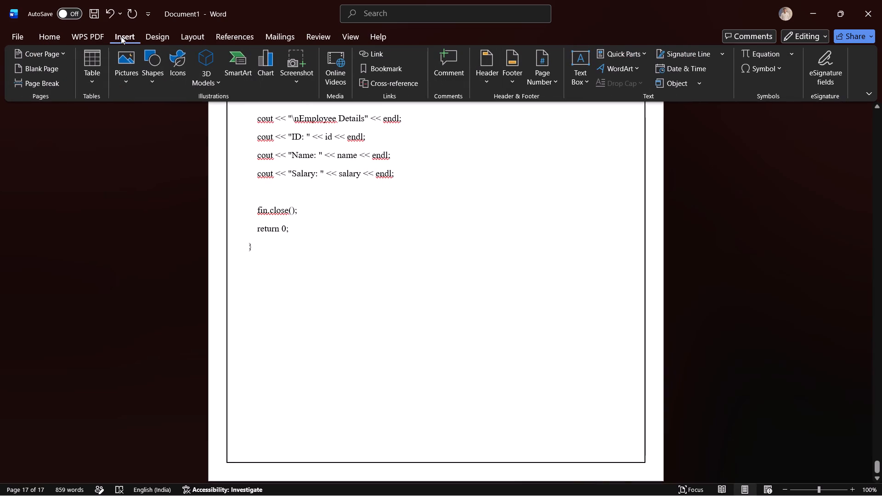
left_click(123, 81)
left_click(130, 114)
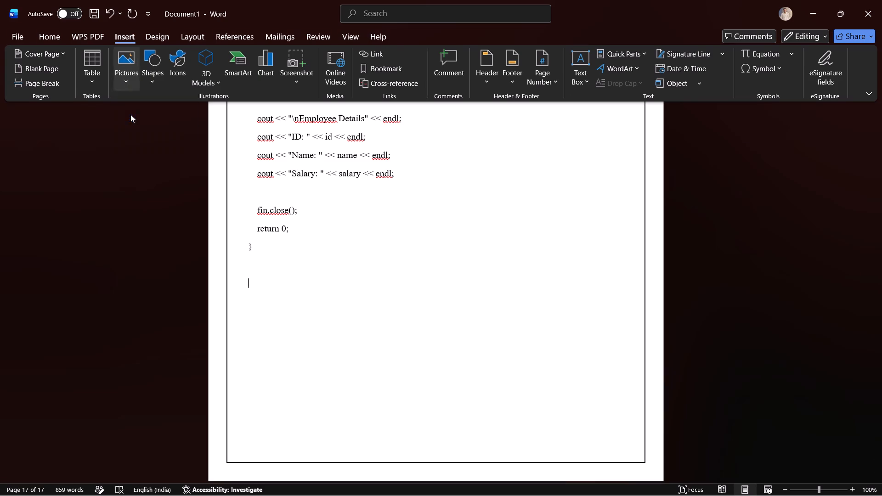
scroll(220, 185, "down", 8)
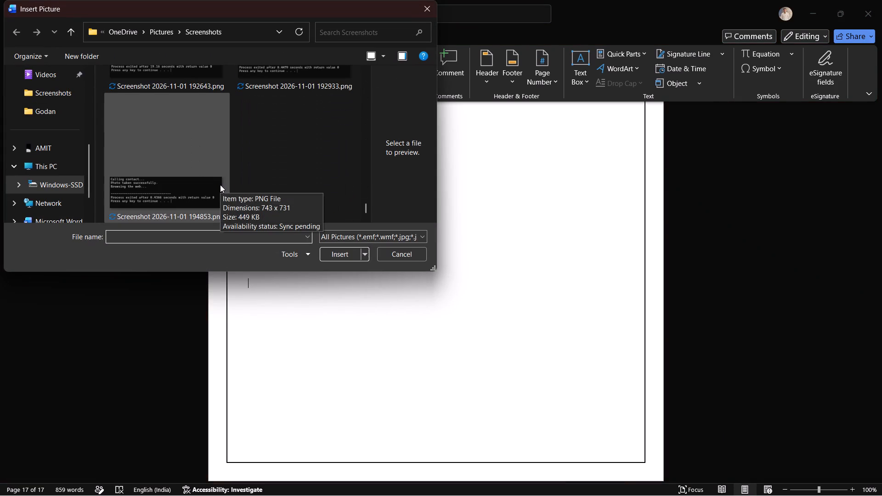
left_click(365, 182)
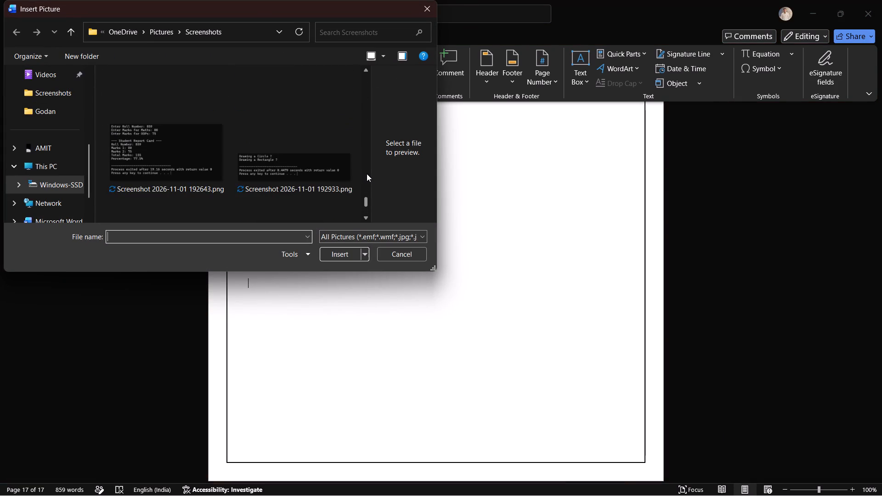
left_click(367, 174)
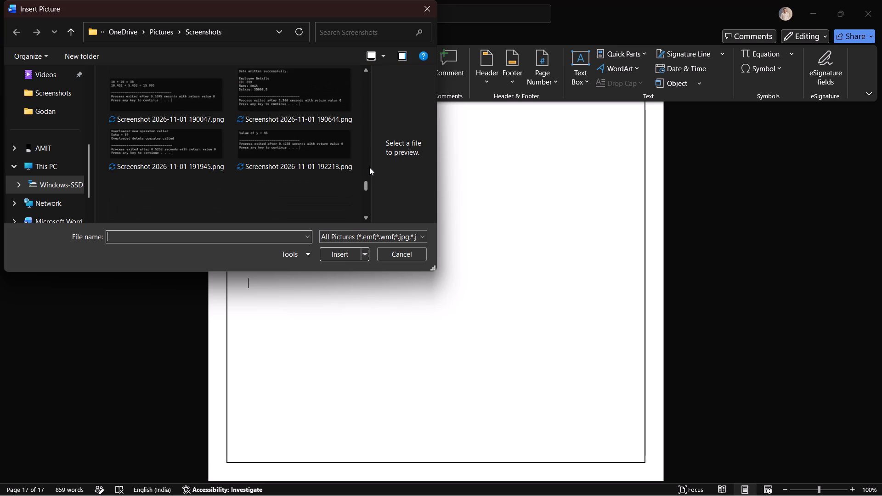
left_click(279, 79)
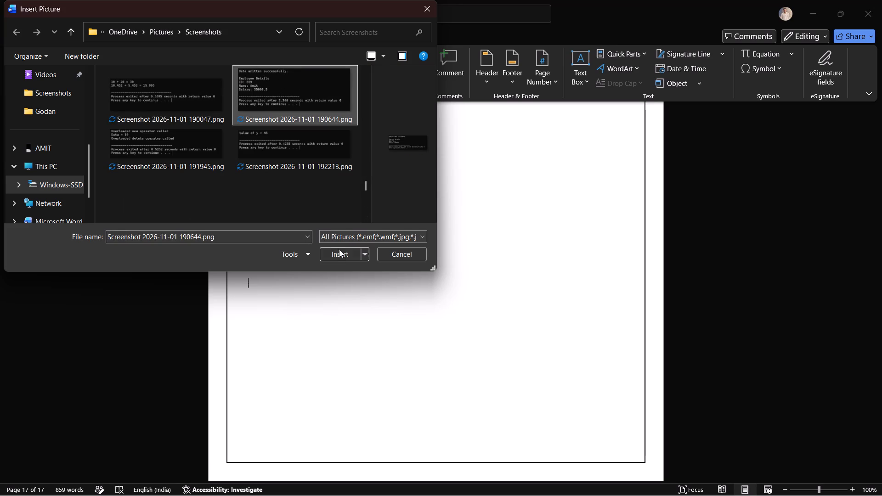
left_click(340, 254)
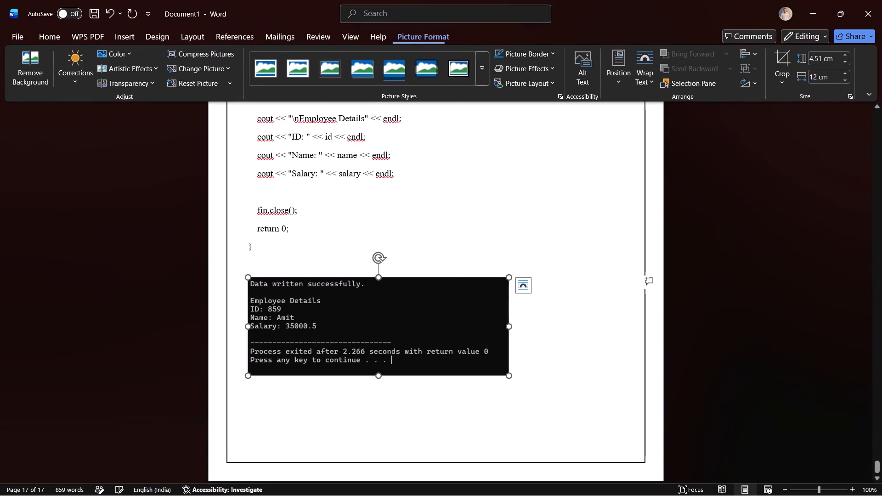
left_click(290, 261)
Add the label "OBJECTIVE:- " in front of the overloading of memory management operators statement on the first page.
scroll(427, 273, "up", 10)
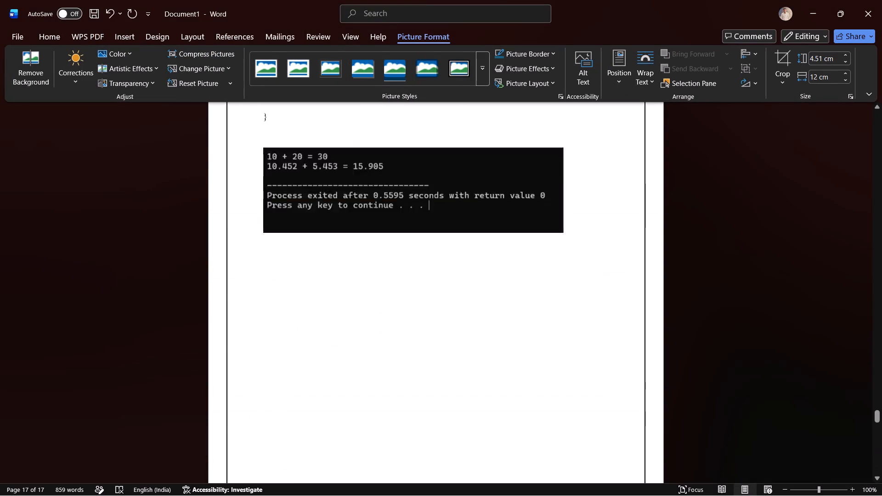
scroll(427, 273, "up", 3)
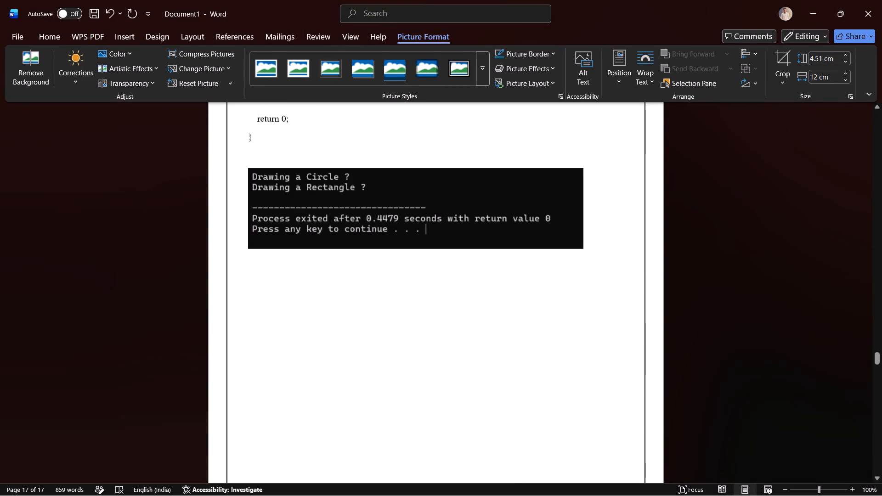
scroll(427, 273, "up", 11)
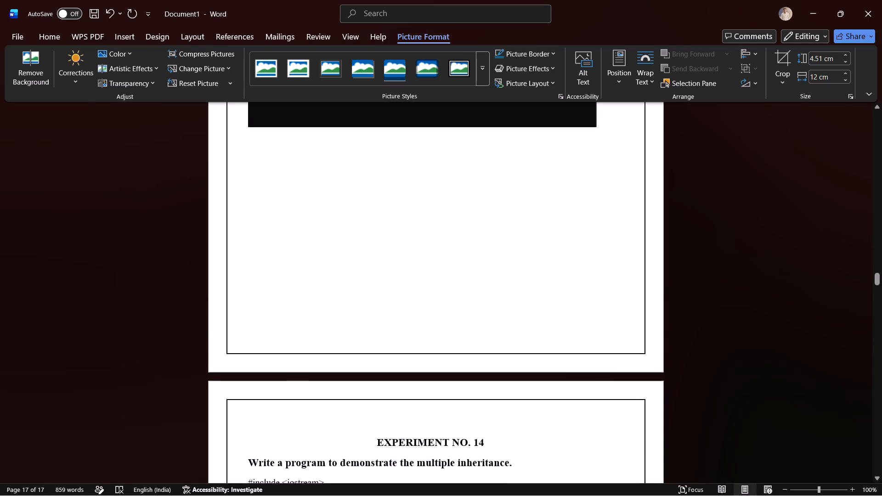
scroll(427, 273, "up", 18)
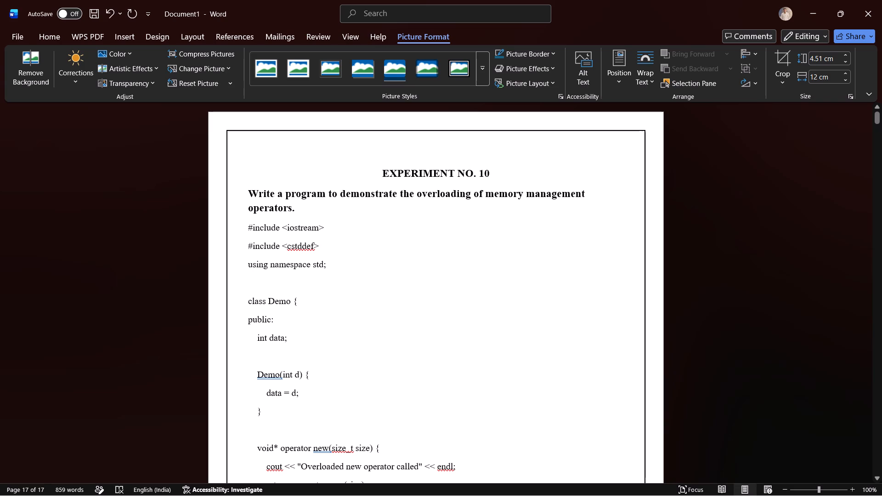
left_click(247, 191)
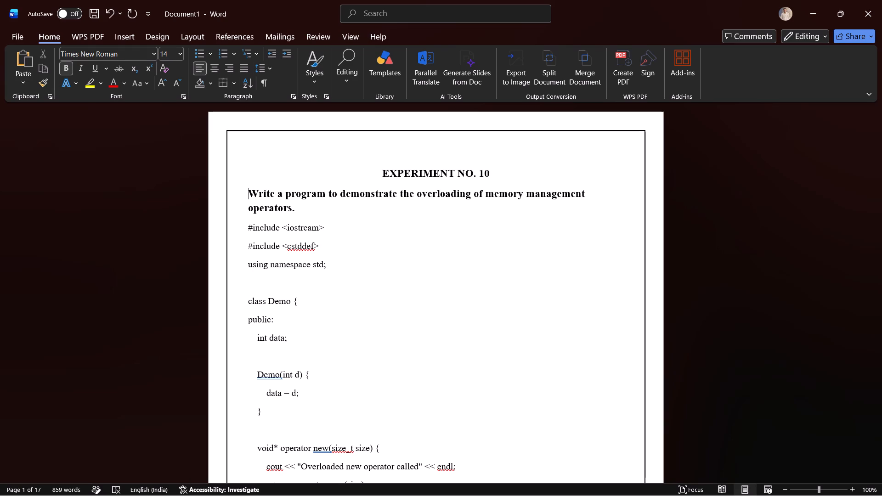
key("o")
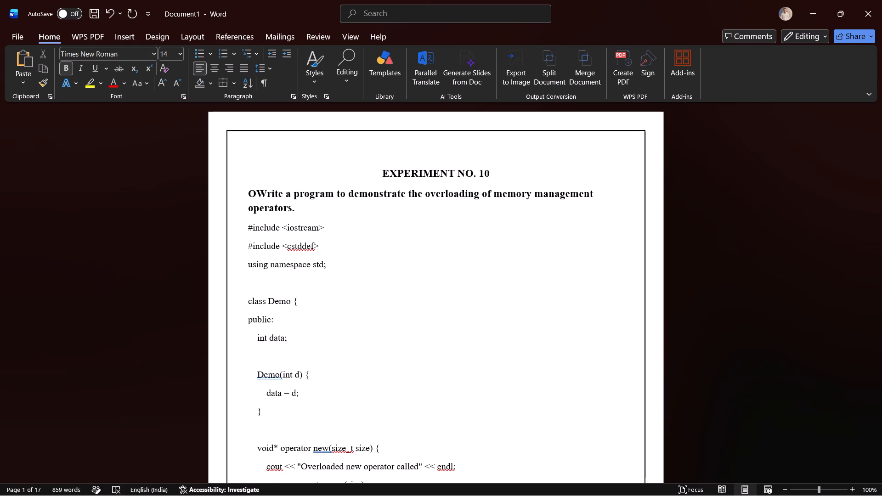
type("BJ")
type("ECTIVE")
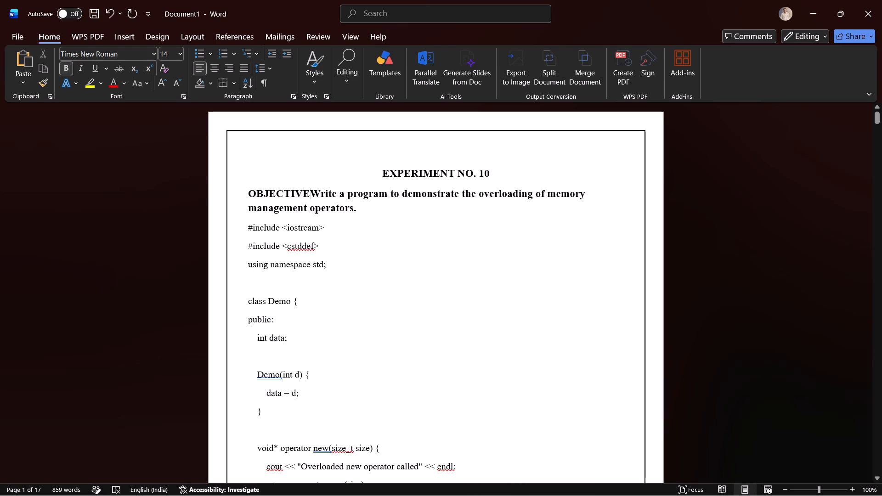
key("shift+colon")
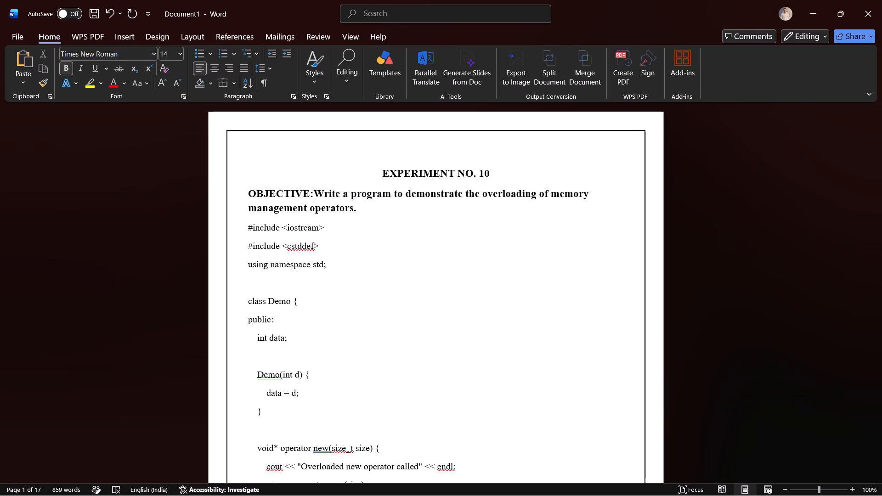
key("minus")
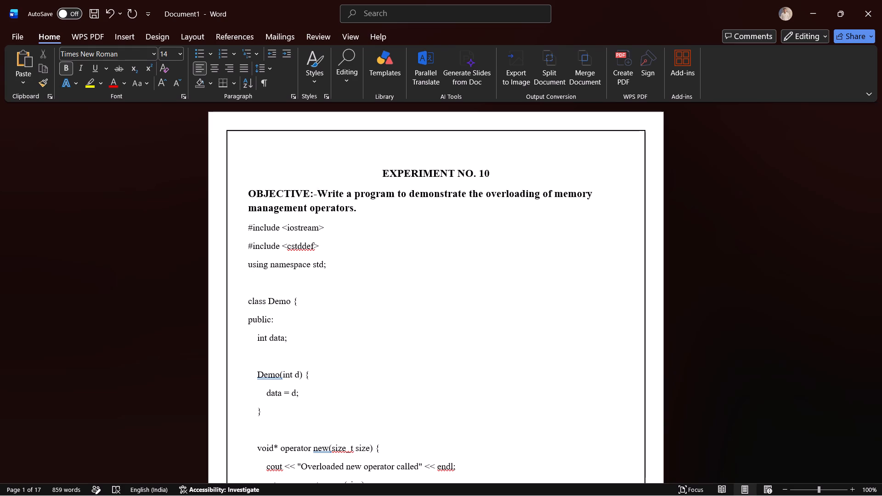
key("space")
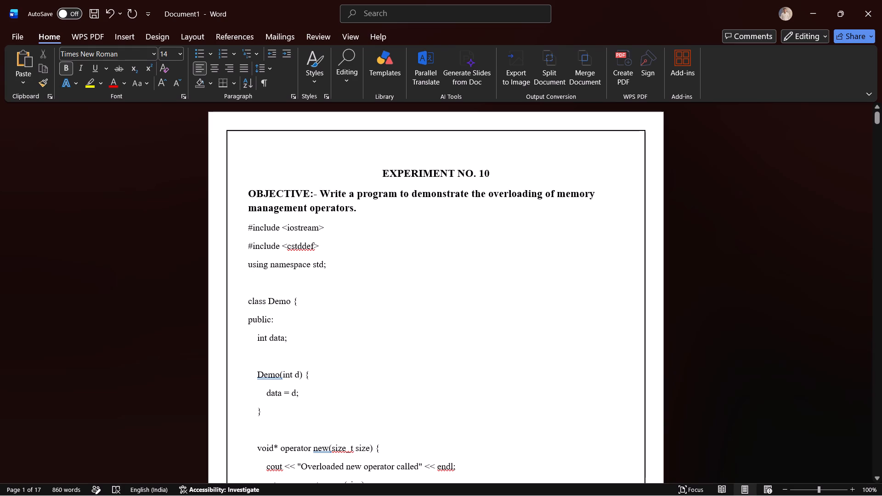
Add a new line reading "SOLUTION:-" between the memory management operators statement and the first #include line.
scroll(382, 237, "down", 1)
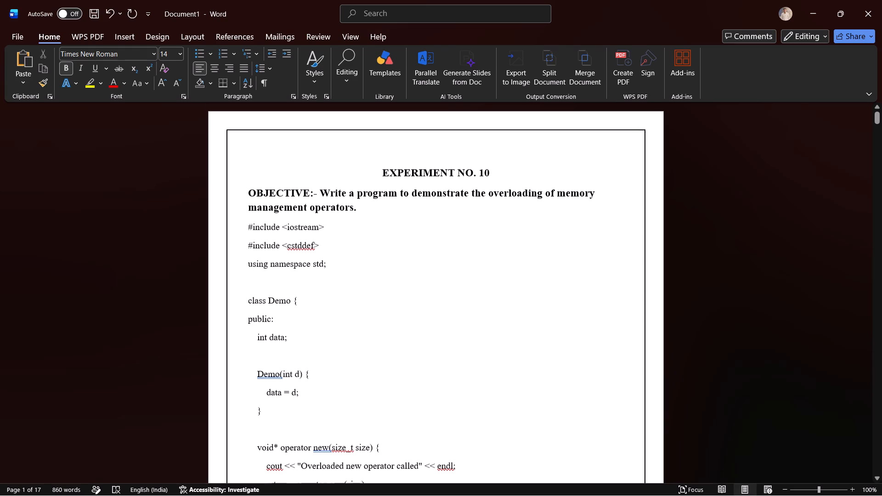
scroll(382, 237, "down", 1)
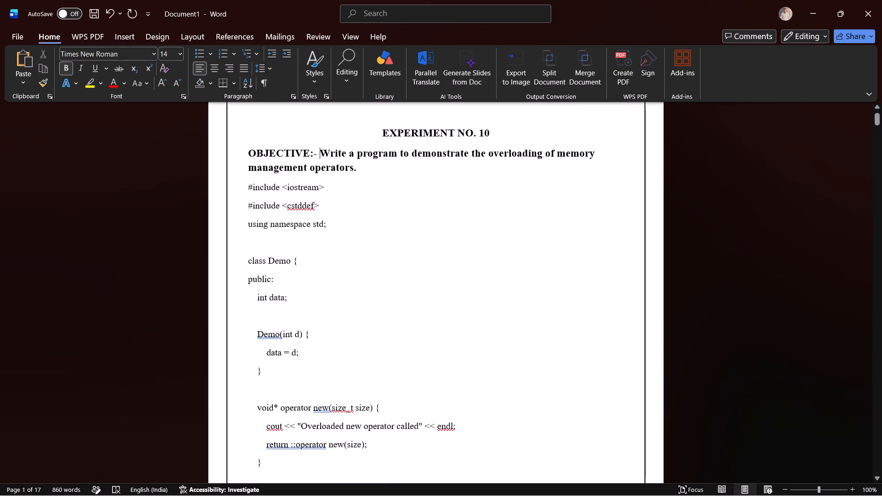
left_click(347, 184)
left_click(362, 169)
left_click(248, 186)
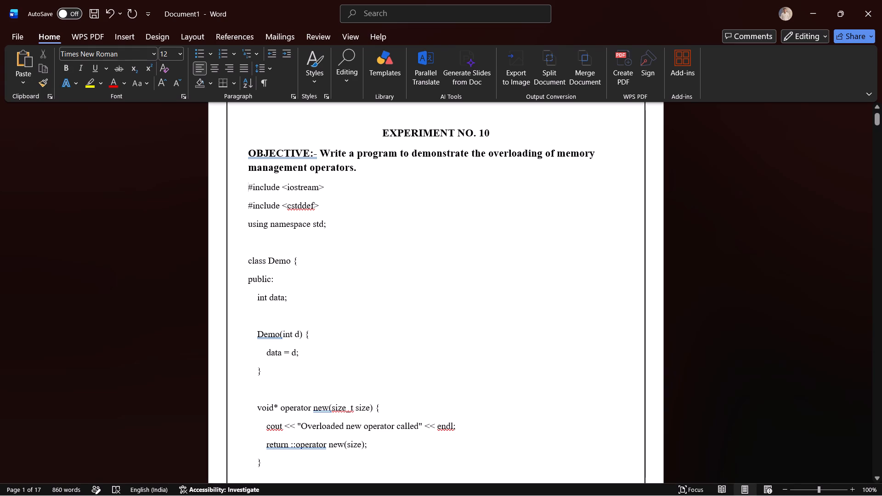
left_click(359, 173)
key("Return")
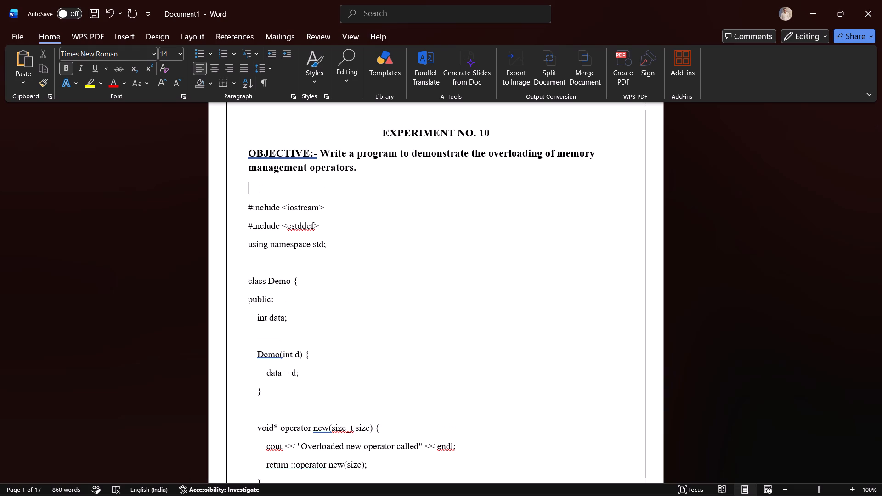
type("SOLUTION")
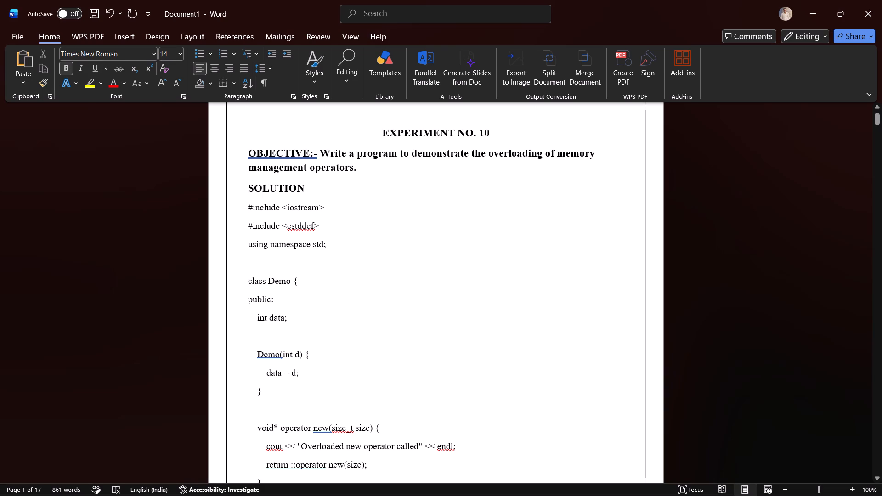
key("shift+colon")
key("minus")
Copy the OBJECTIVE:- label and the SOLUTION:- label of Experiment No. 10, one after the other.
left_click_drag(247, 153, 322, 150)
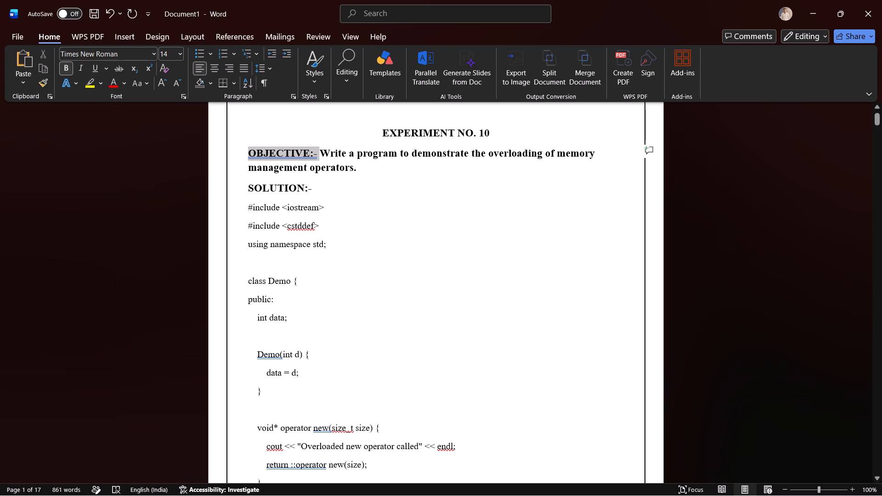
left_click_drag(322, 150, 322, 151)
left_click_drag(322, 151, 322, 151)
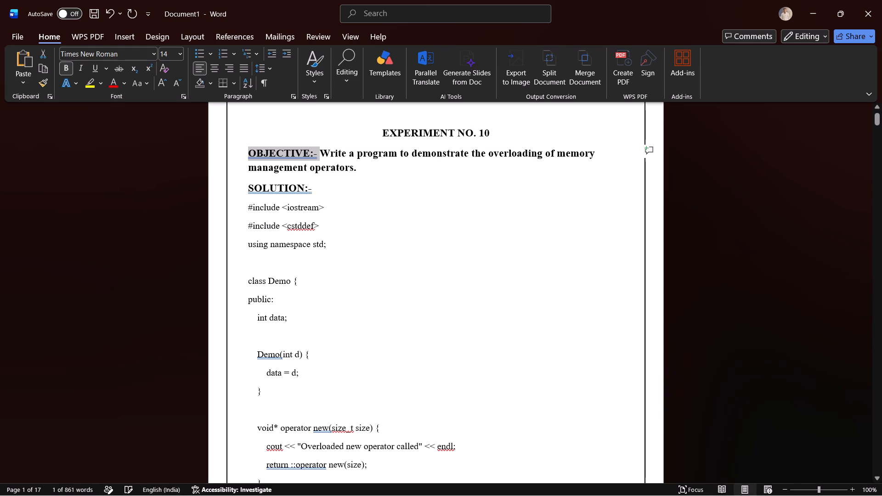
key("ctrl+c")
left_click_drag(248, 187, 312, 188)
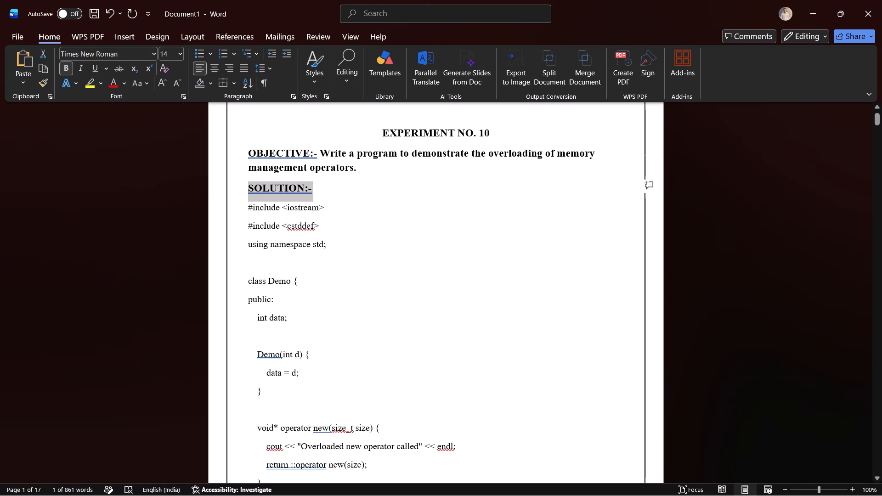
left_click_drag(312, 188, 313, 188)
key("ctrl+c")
Add the label "OUTPUT:-" in bold, size 14, on the blank line above Experiment No. 10's output screenshot.
scroll(404, 235, "down", 2)
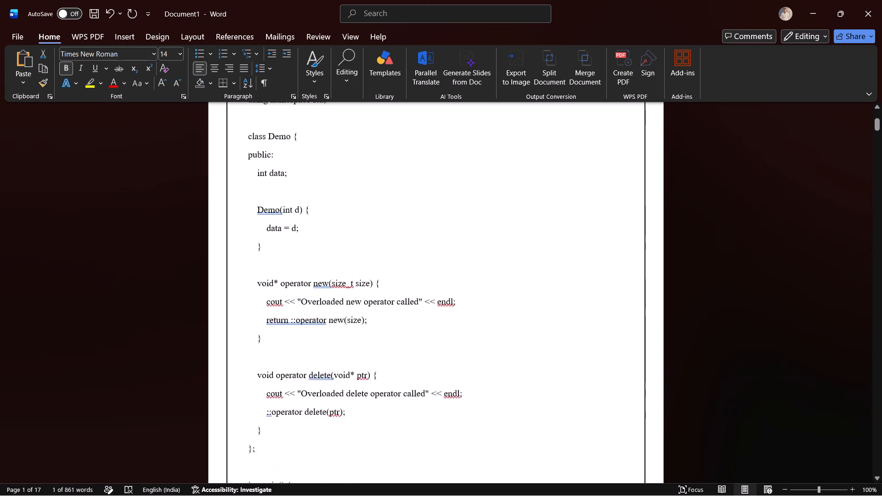
scroll(404, 235, "down", 4)
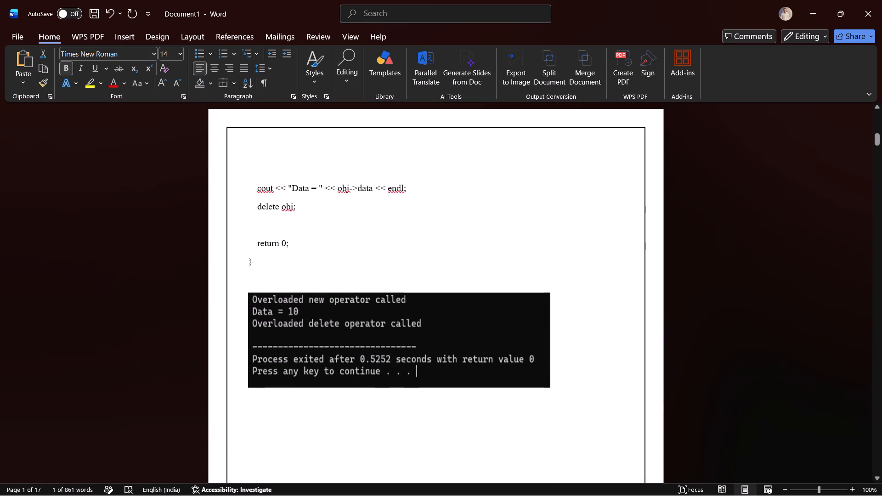
left_click(260, 279)
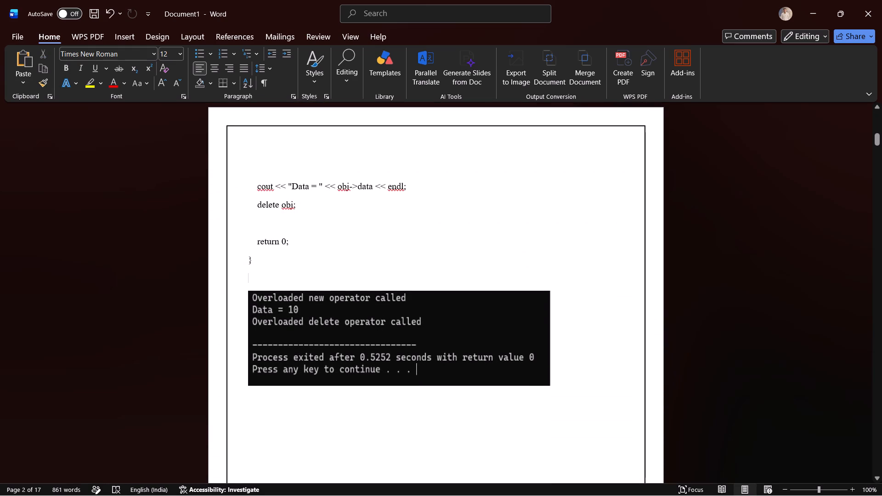
type("OUT")
type("BUT")
key("BackSpace")
key("BackSpace")
key("BackSpace")
key("BackSpace")
key("BackSpace")
key("BackSpace")
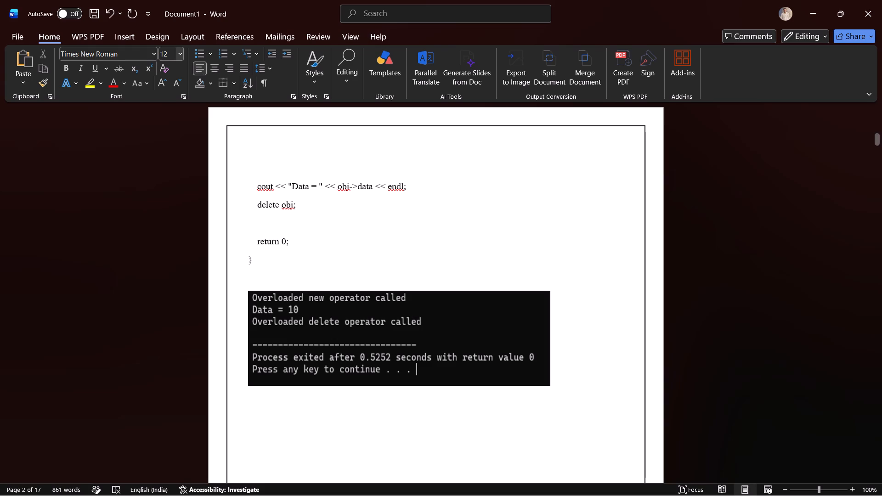
left_click(178, 55)
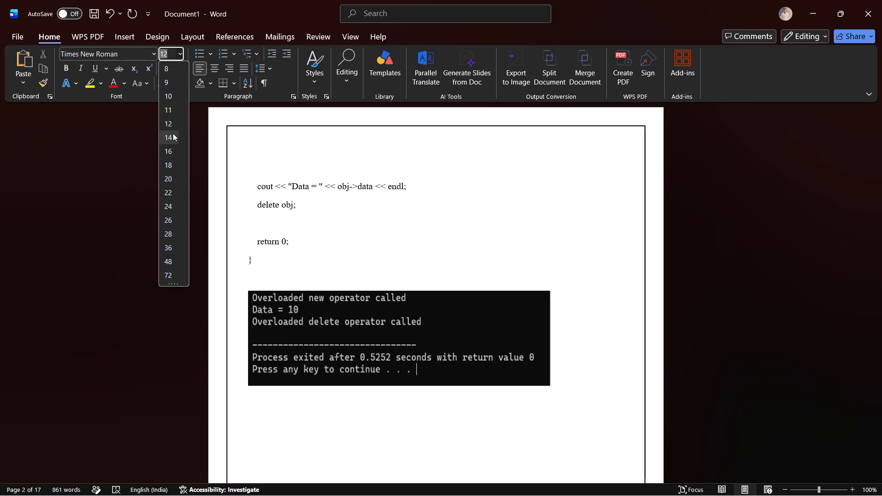
left_click(173, 133)
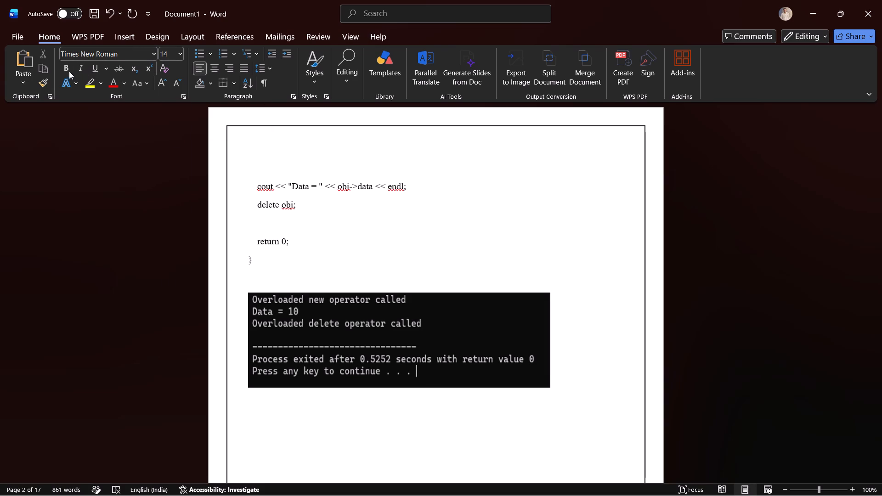
left_click(68, 71)
type("OUTPUT")
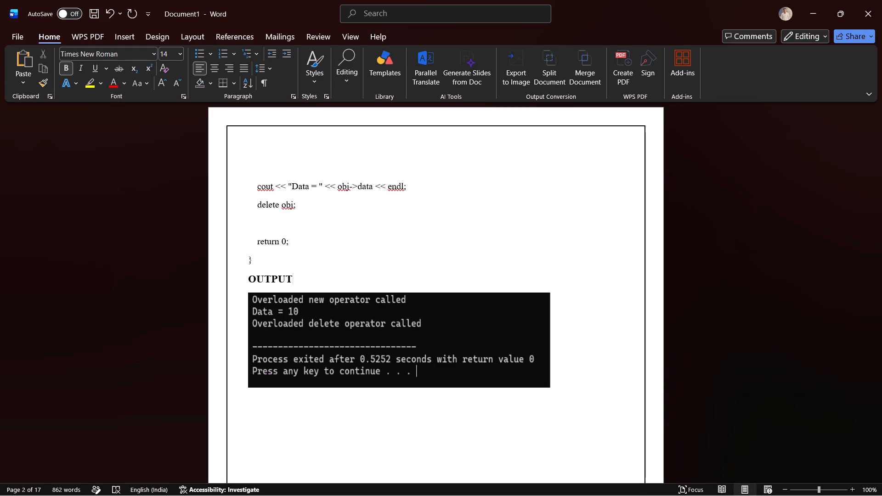
type(":-")
Copy the OUTPUT:- label to the line directly above Experiment No. 11's output screenshot, removing the extra blank line after it.
left_click_drag(248, 280, 307, 278)
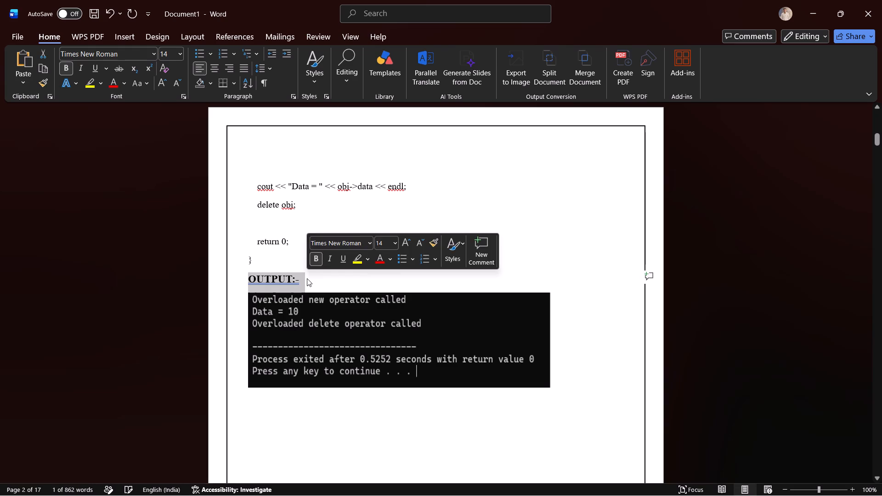
key("ctrl+c")
scroll(307, 278, "down", 4)
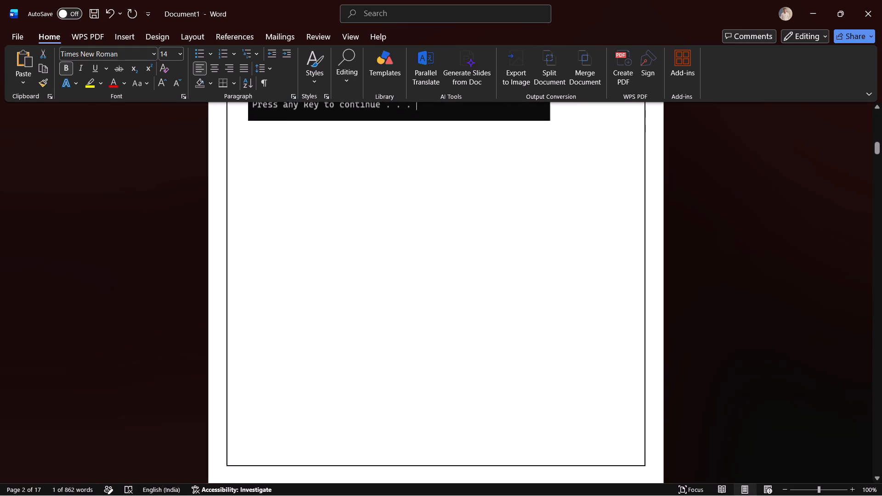
scroll(307, 278, "down", 4)
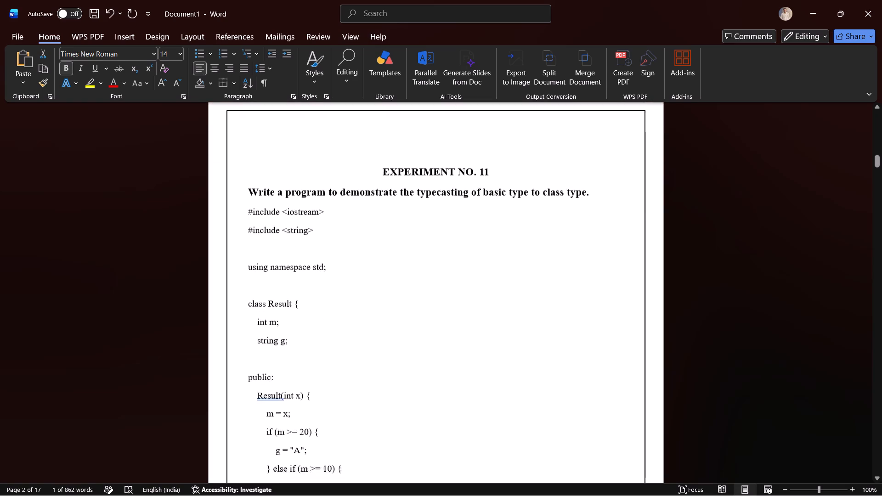
scroll(307, 278, "down", 6)
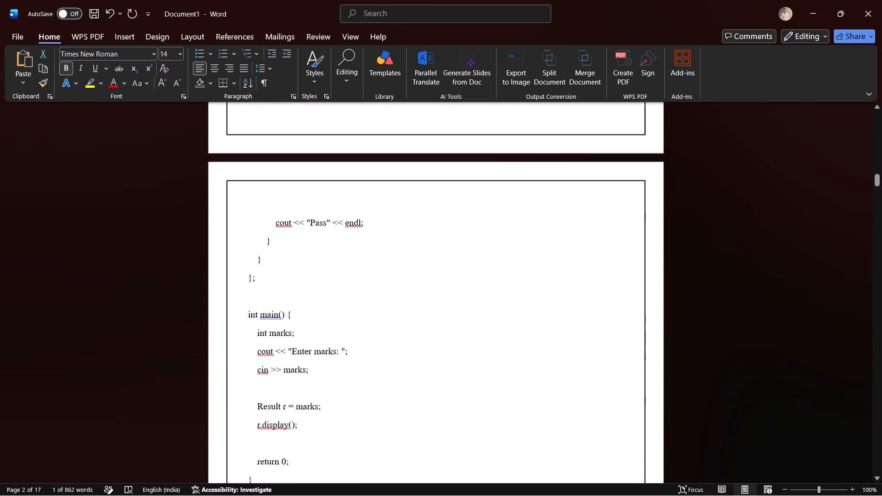
scroll(307, 278, "down", 2)
left_click(263, 202)
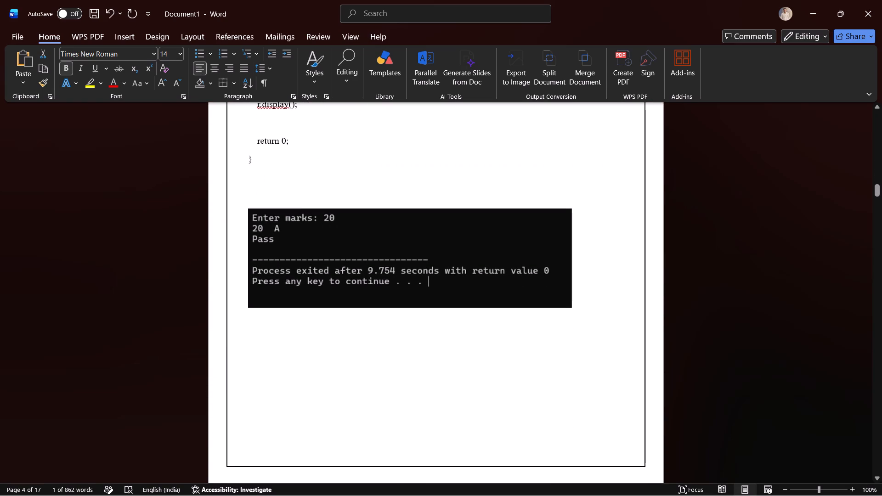
key("ctrl+v")
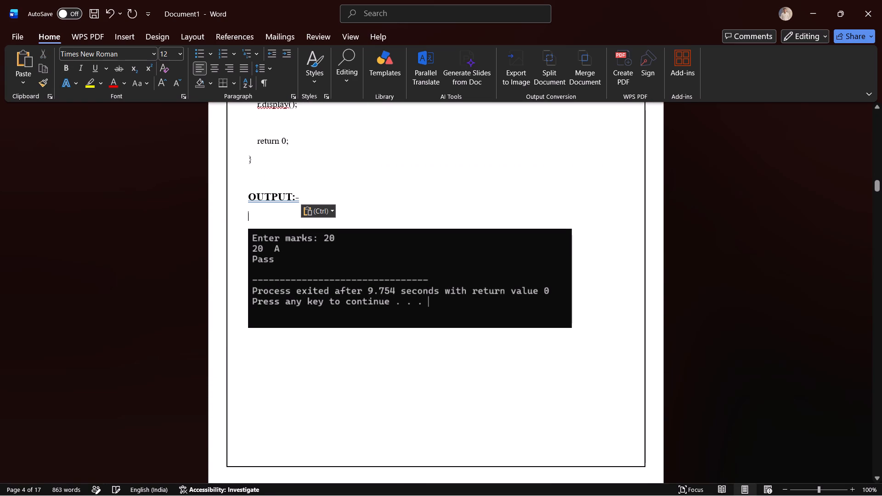
key("BackSpace")
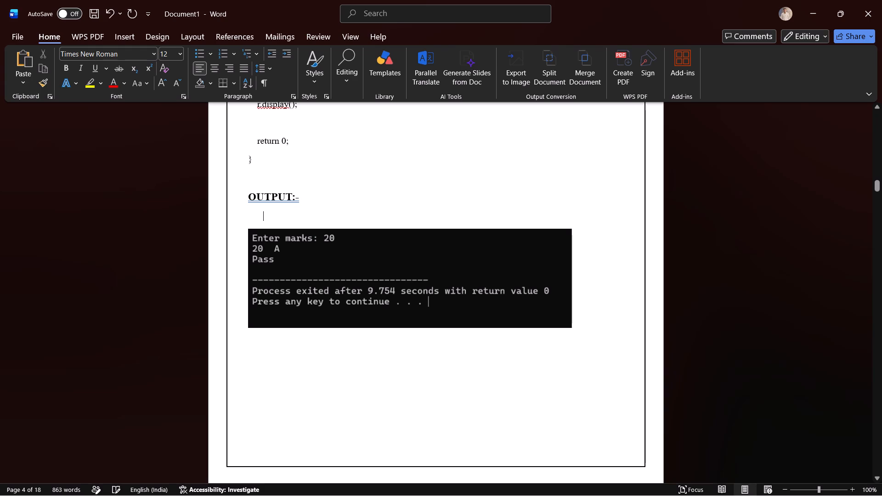
key("BackSpace")
Paste the OUTPUT:- label above Experiment No. 12's temperature output screenshot and remove the extra line after it.
scroll(265, 204, "down", 2)
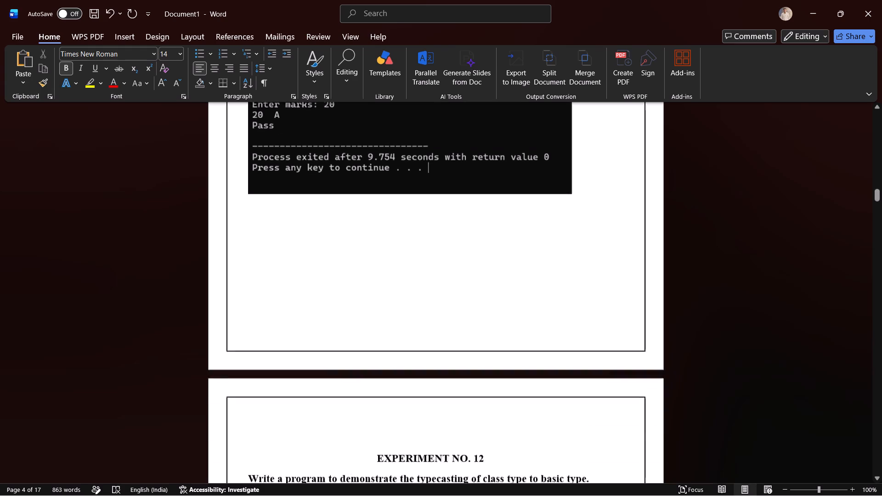
scroll(265, 204, "down", 6)
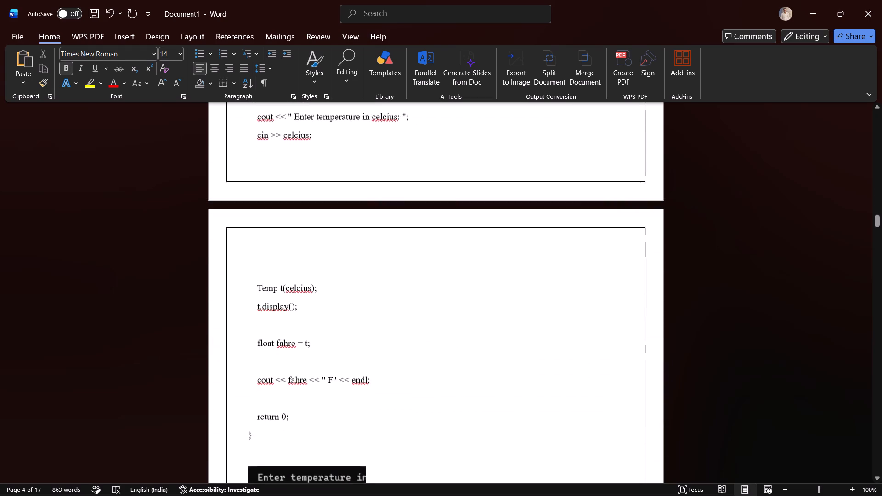
scroll(265, 204, "down", 1)
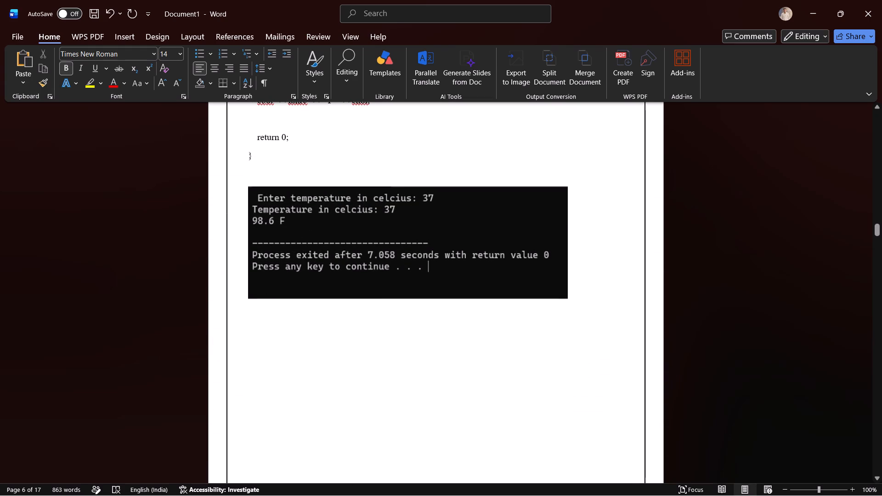
left_click(251, 176)
key("ctrl+v")
key("BackSpace")
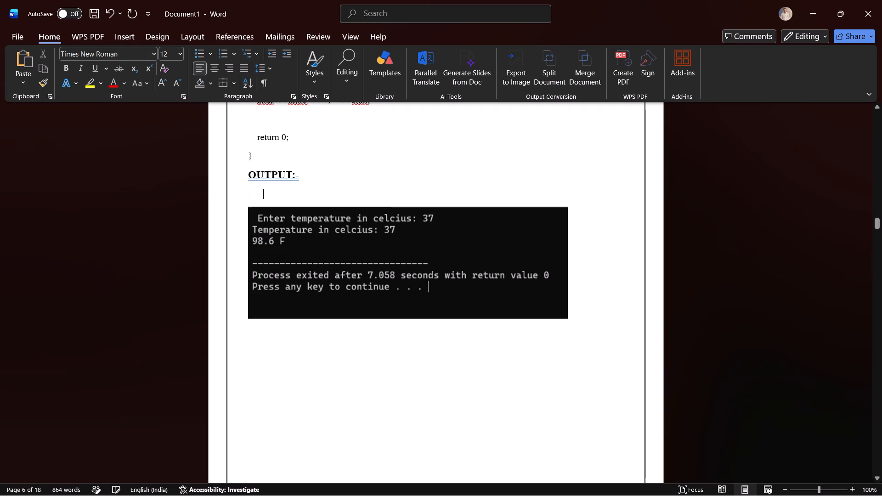
key("BackSpace")
Paste the OUTPUT:- label directly above Experiment No. 13's output screenshot and remove the extra line after it.
scroll(258, 179, "down", 4)
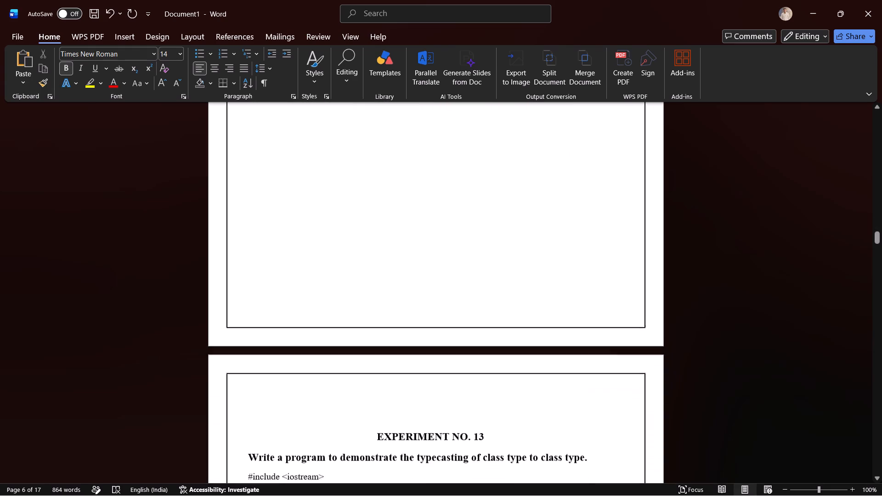
scroll(258, 179, "down", 6)
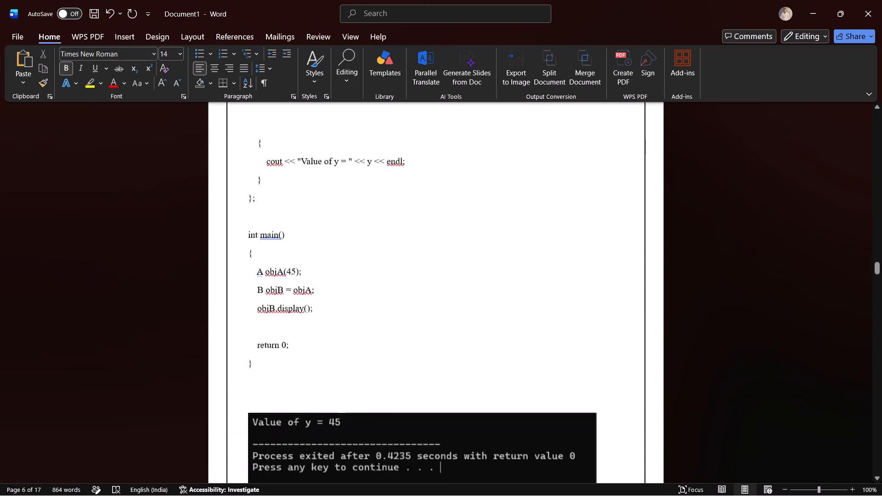
scroll(258, 179, "down", 1)
left_click(261, 349)
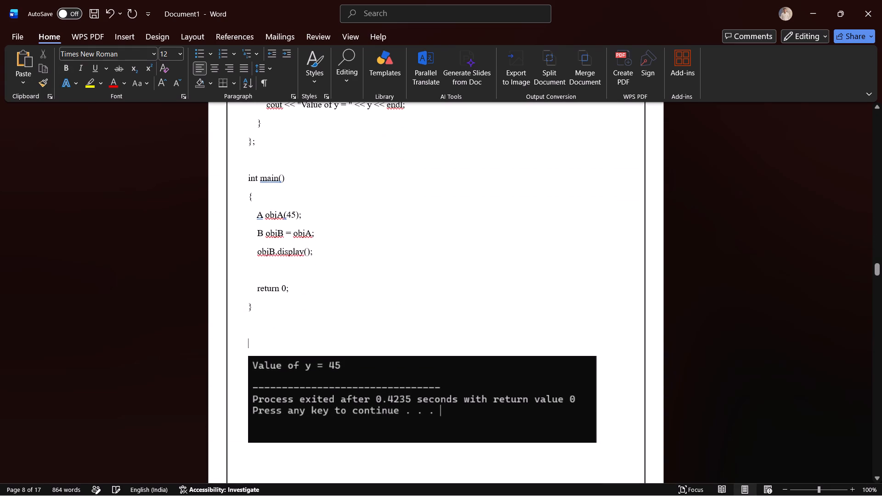
key("ctrl+v")
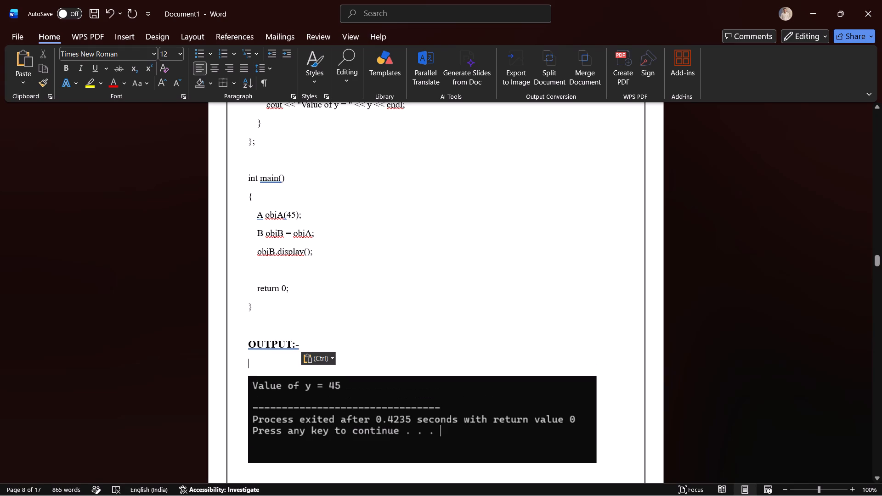
key("BackSpace")
key("BackSpace")
Paste the OUTPUT:- label directly above Experiment No. 14's output screenshot and remove the extra line after it.
scroll(261, 349, "down", 2)
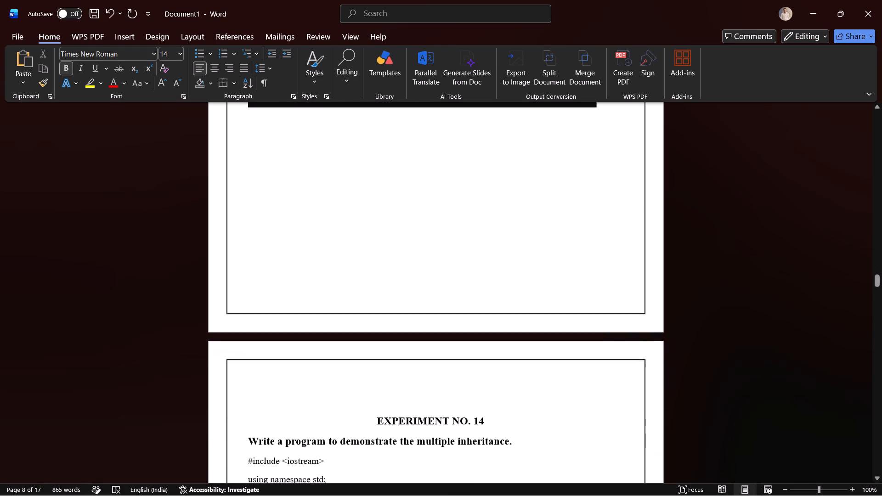
scroll(261, 349, "down", 8)
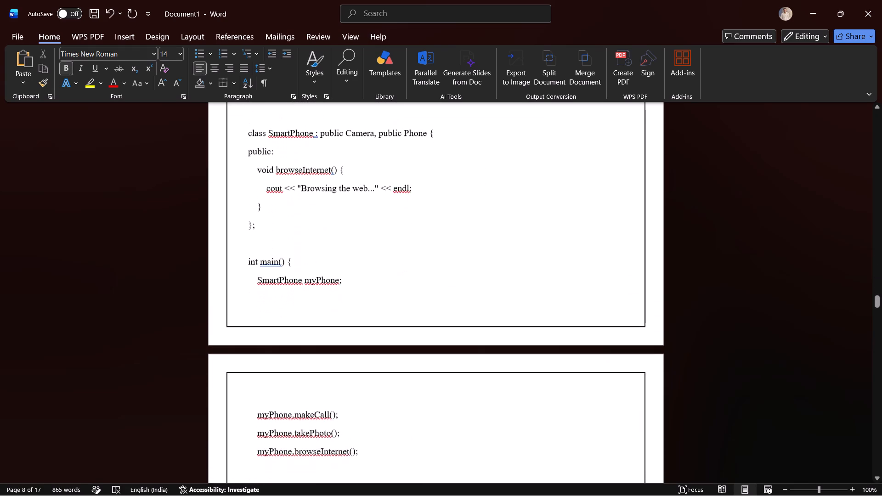
scroll(261, 349, "down", 2)
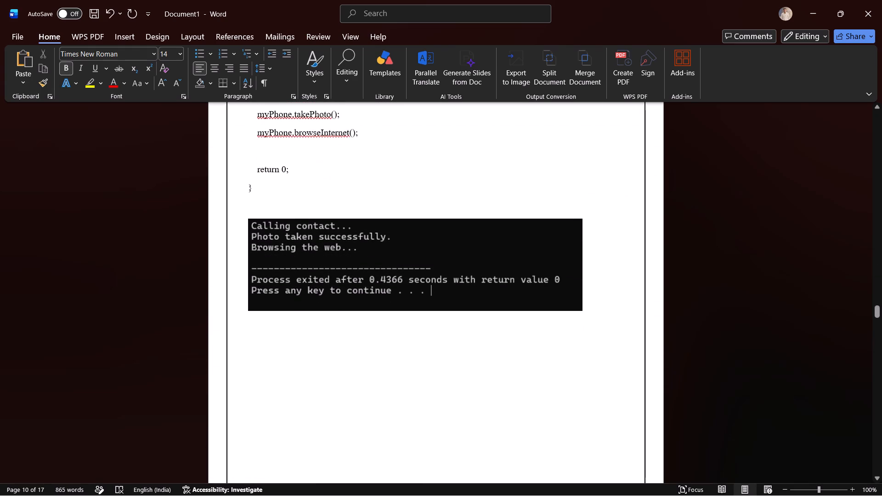
left_click(254, 209)
key("ctrl+v")
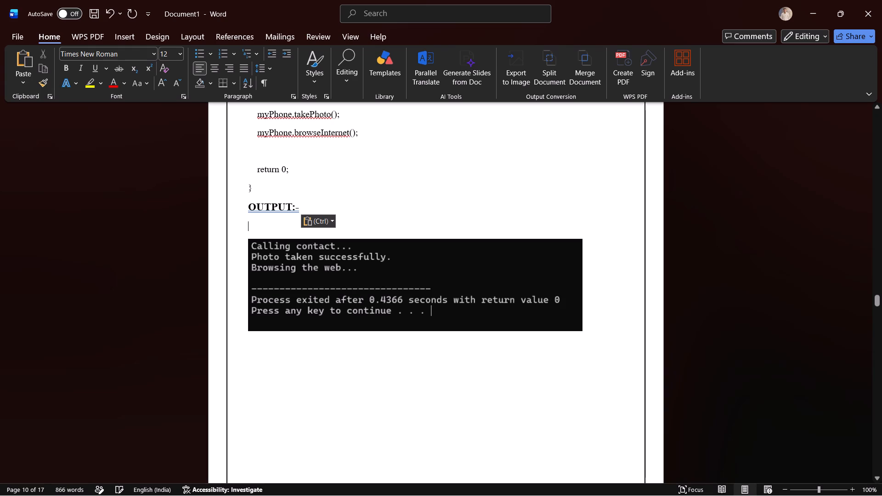
key("BackSpace")
key("BackSpace")
Paste the OUTPUT:- label above Experiment No. 15's shape-drawing output screenshot and remove the extra line after it.
scroll(254, 209, "down", 2)
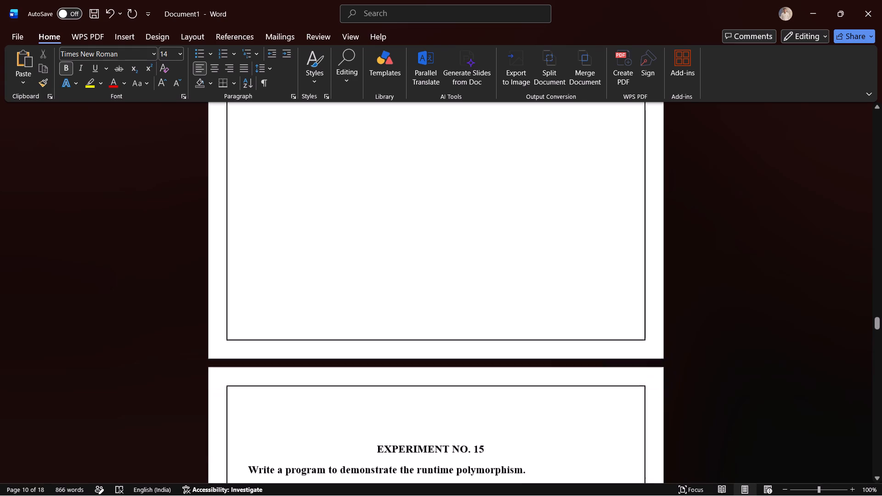
scroll(254, 209, "down", 4)
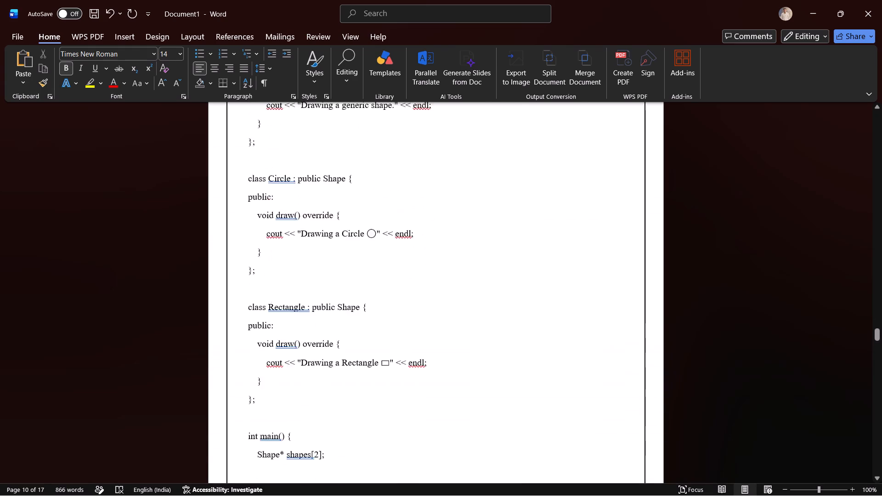
scroll(254, 209, "down", 3)
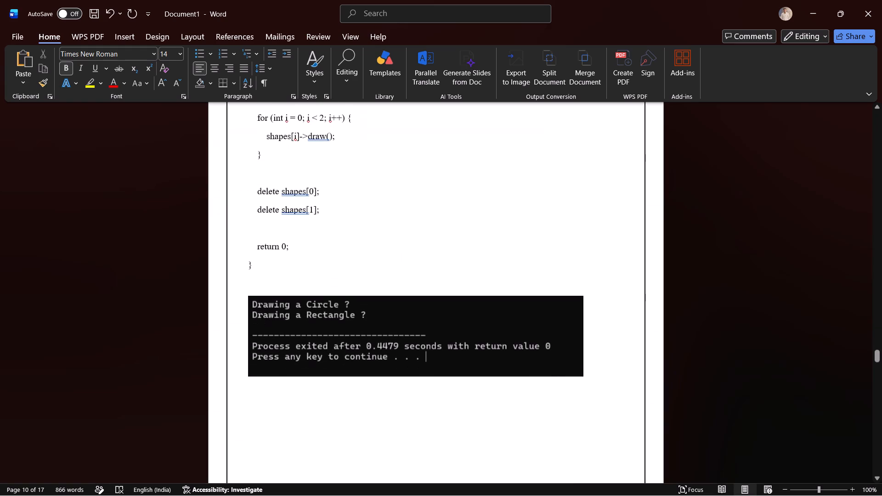
scroll(254, 209, "down", 1)
left_click(266, 275)
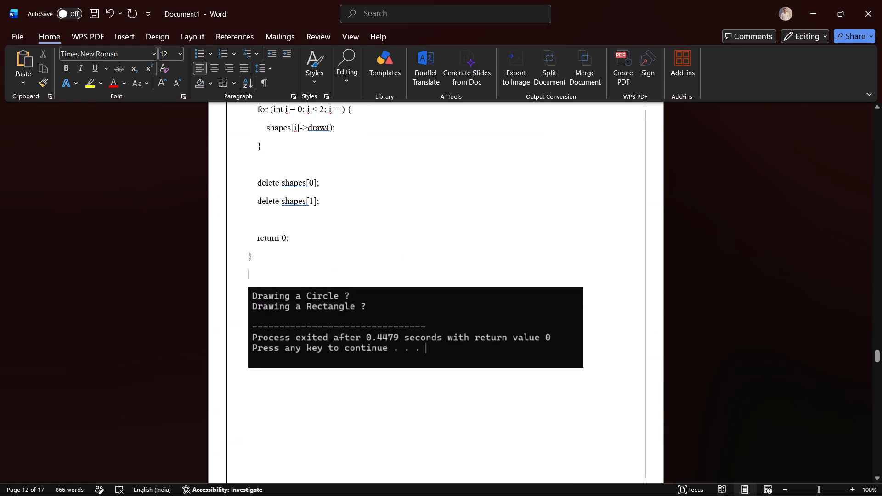
key("ctrl+v")
key("BackSpace")
key("BackSpace")
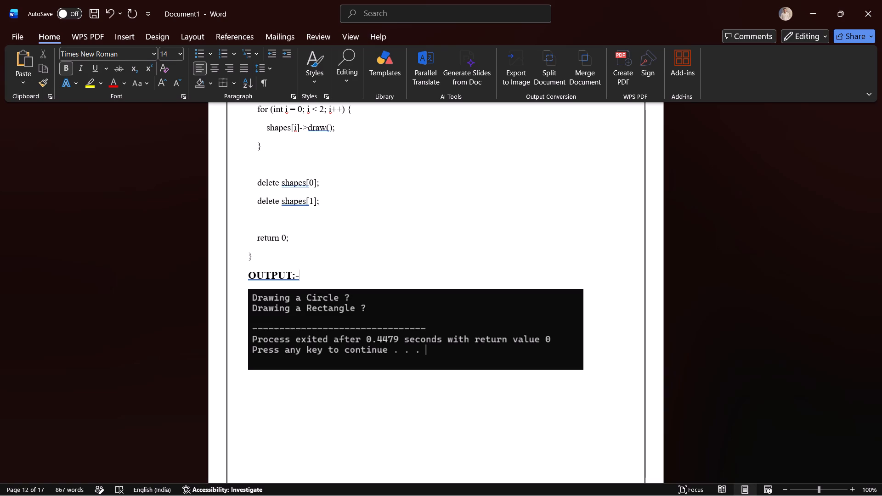
Paste the OUTPUT:- label above Experiment No. 16's exception handling output screenshot and remove the extra line after it.
scroll(441, 267, "down", 2)
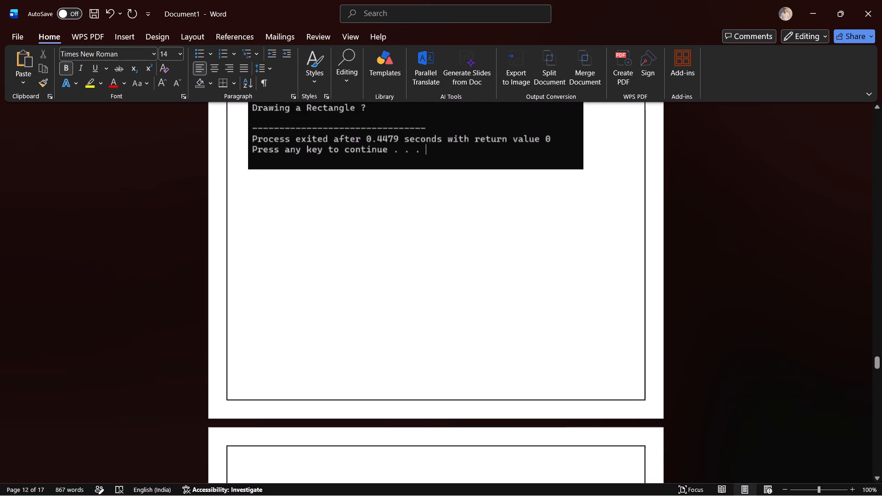
scroll(441, 267, "down", 3)
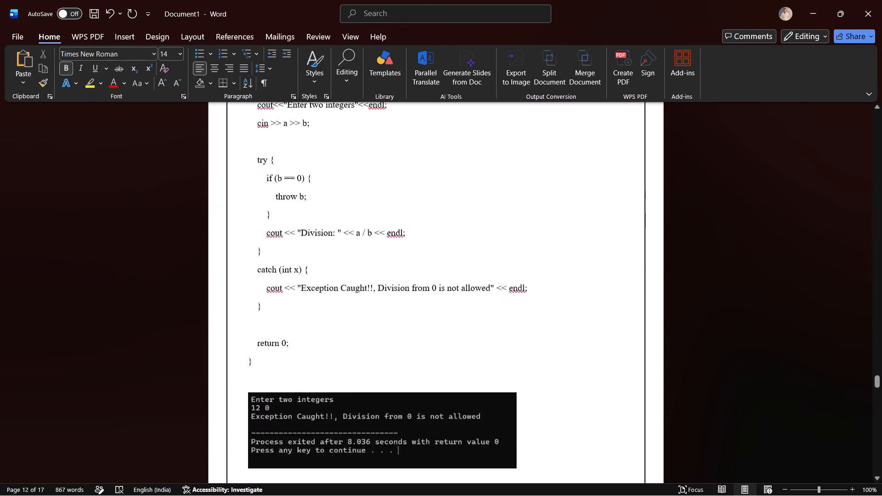
scroll(441, 267, "down", 1)
left_click(283, 248)
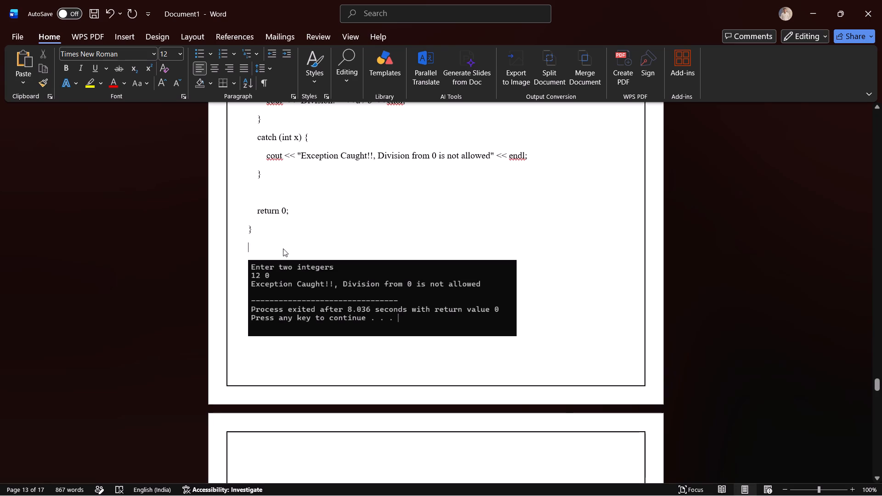
key("ctrl+v")
key("BackSpace")
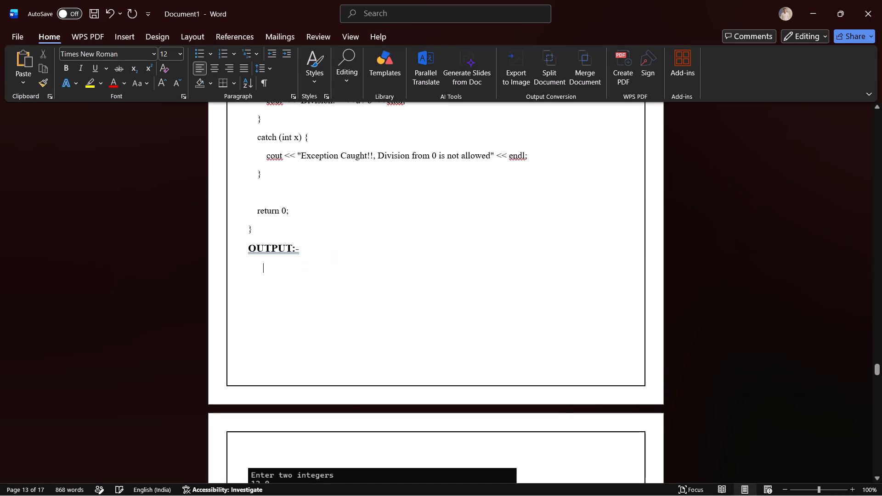
key("BackSpace")
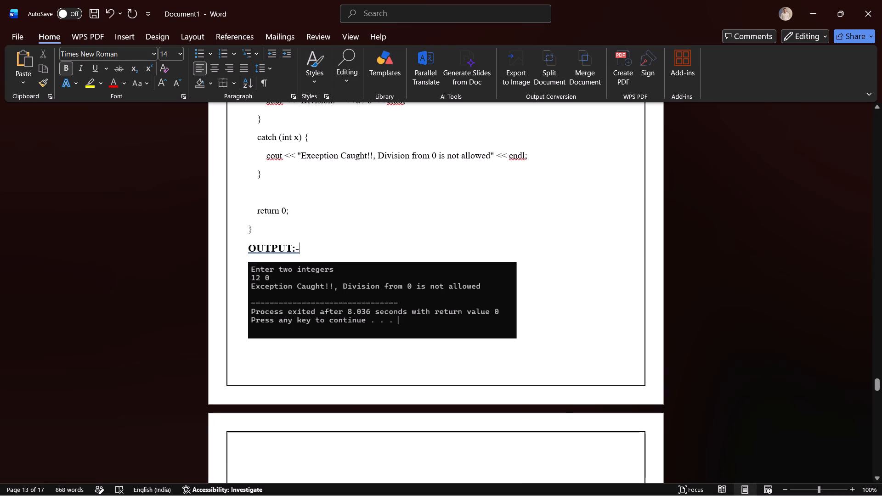
Delete the blank line between "cin >> a >> b;" and "try {" in Experiment No. 16's code.
scroll(362, 242, "up", 3)
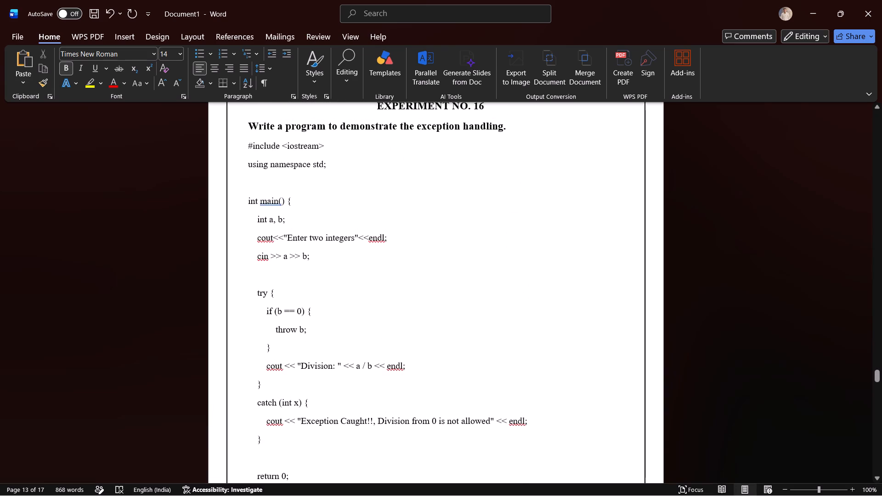
left_click(272, 279)
key("BackSpace")
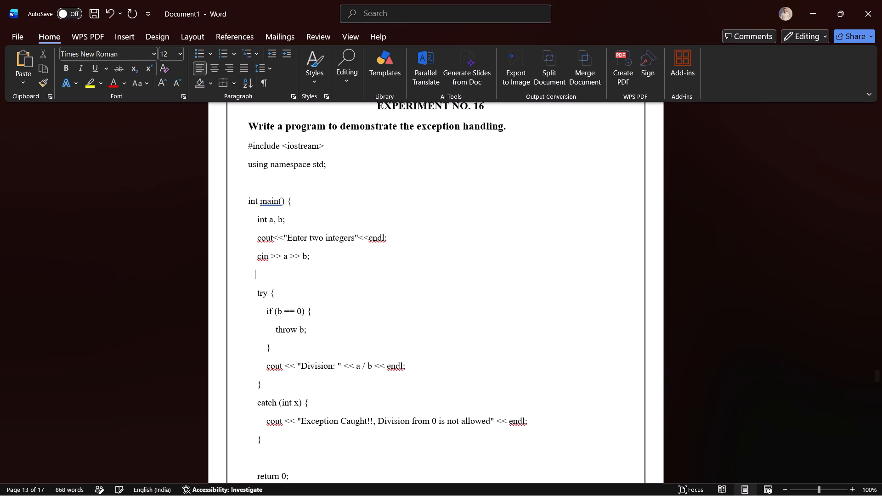
key("BackSpace")
key("BackSpace")
key("BackSpace")
key("BackSpace")
key("BackSpace")
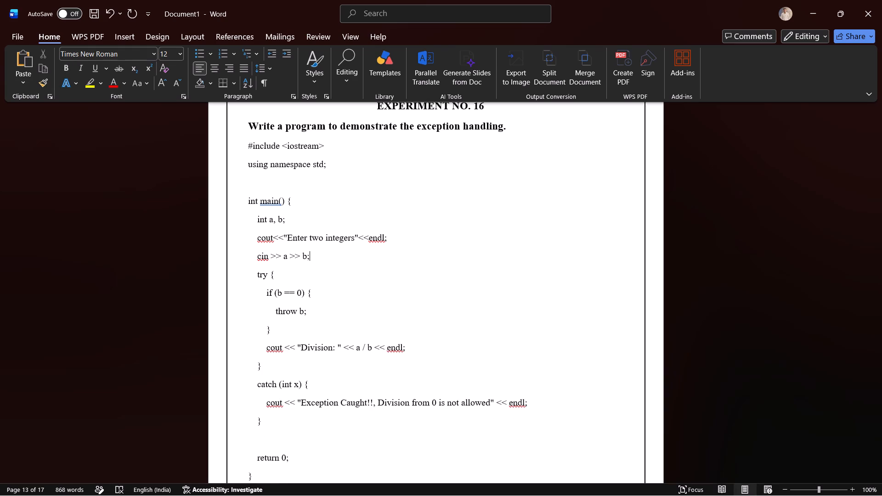
Paste the OUTPUT:- label above Experiment No. 17's class template output screenshot and remove the extra line after it.
scroll(272, 279, "down", 1)
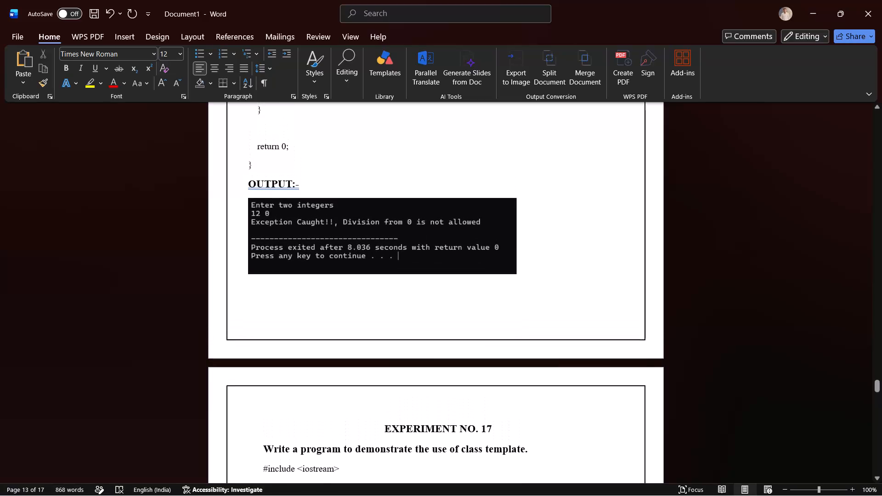
scroll(389, 376, "down", 6)
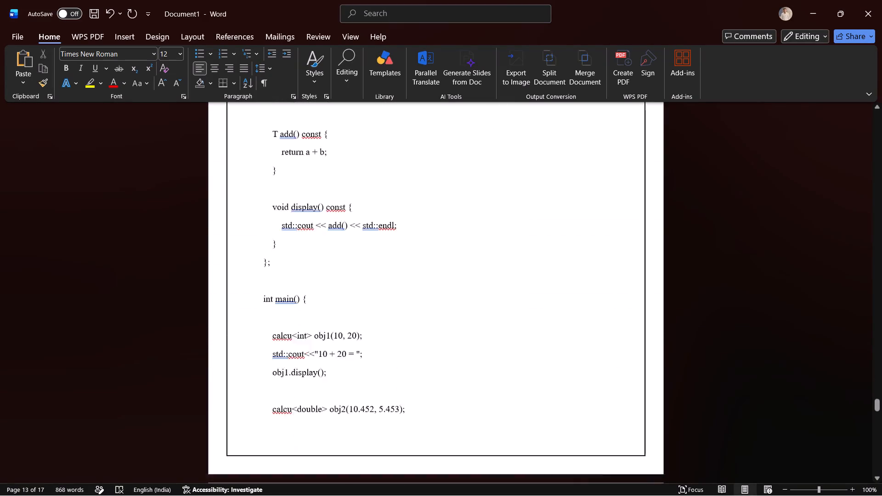
scroll(389, 376, "down", 2)
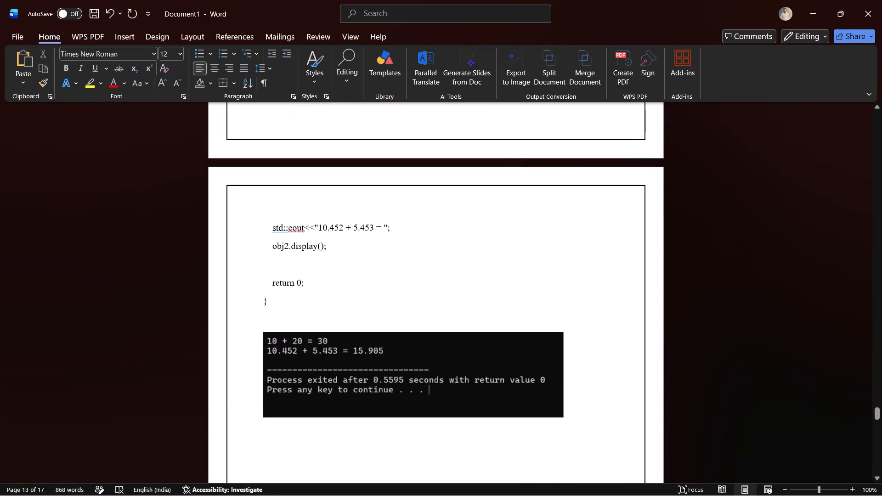
left_click(294, 326)
key("ctrl+v")
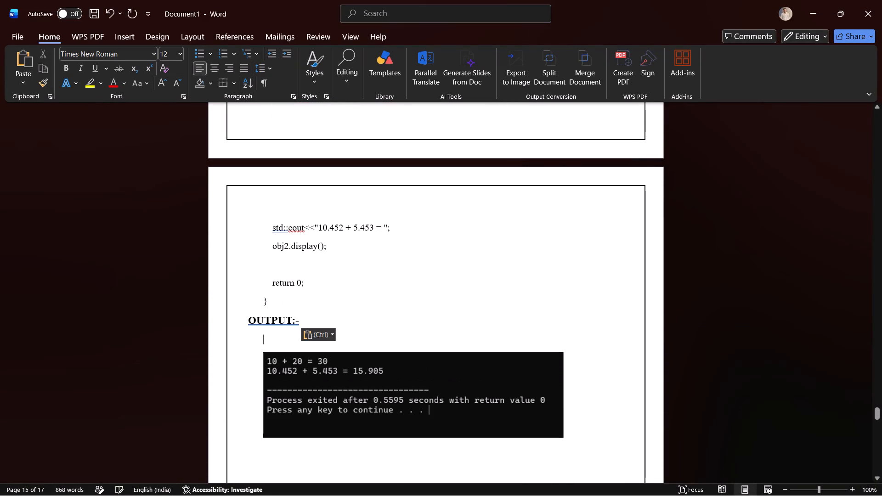
key("BackSpace")
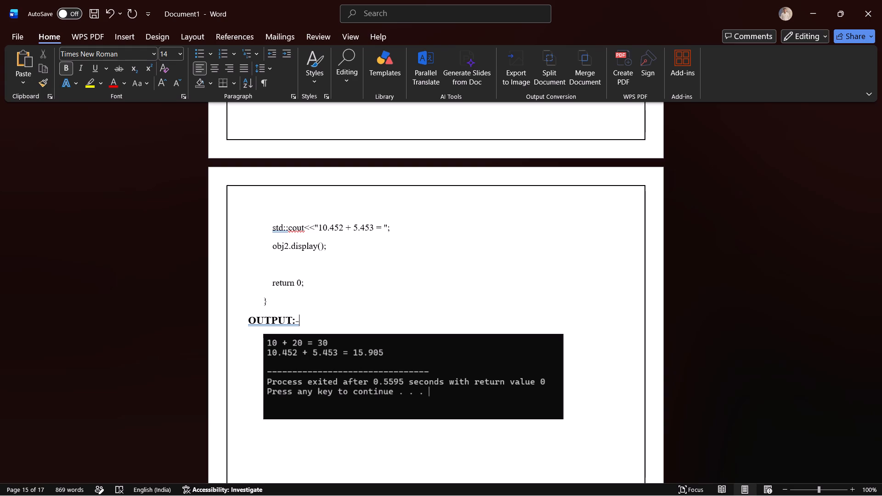
Indent Experiment No. 17's OUTPUT:- label with six spaces so it lines up with the screenshot's edge.
left_click(248, 321)
key("space")
key("space")
key("space")
key("space")
key("space")
key("space")
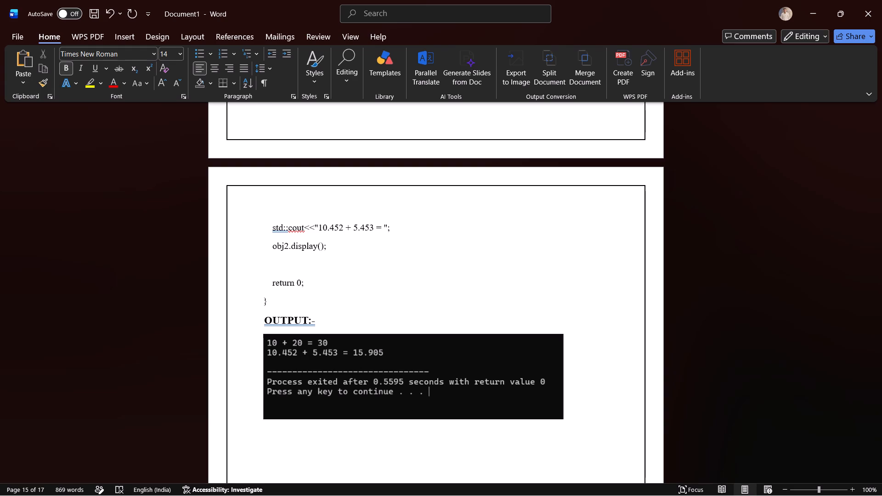
Paste the OUTPUT:- label above the last experiment's Employee Details output screenshot and remove the extra line after it.
scroll(360, 310, "down", 2)
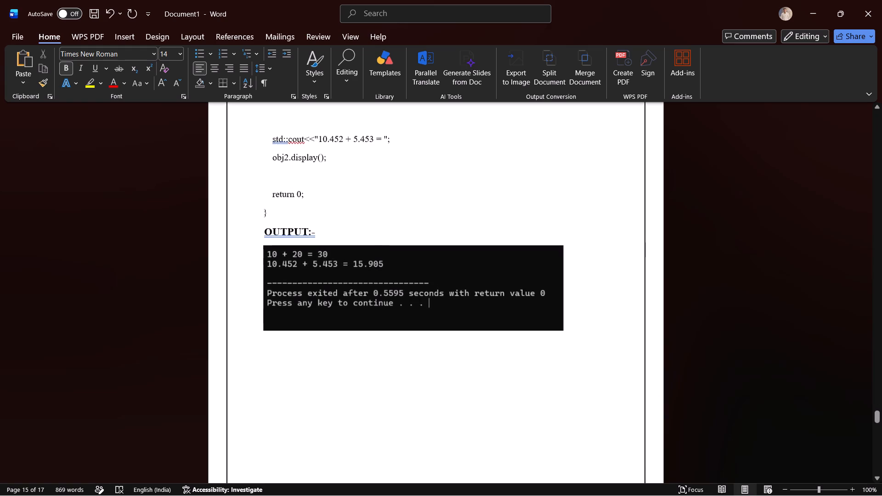
scroll(360, 310, "down", 6)
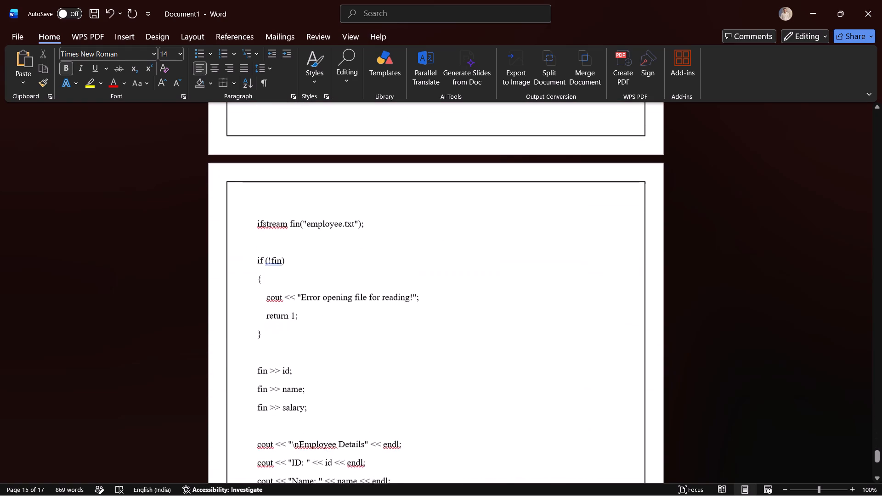
scroll(360, 310, "down", 1)
scroll(360, 310, "up", 1)
scroll(360, 310, "down", 1)
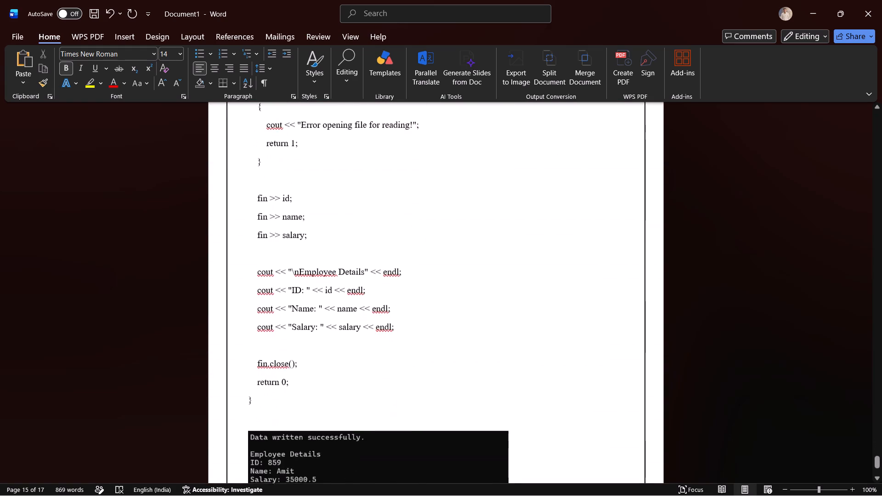
scroll(360, 310, "down", 1)
left_click(269, 380)
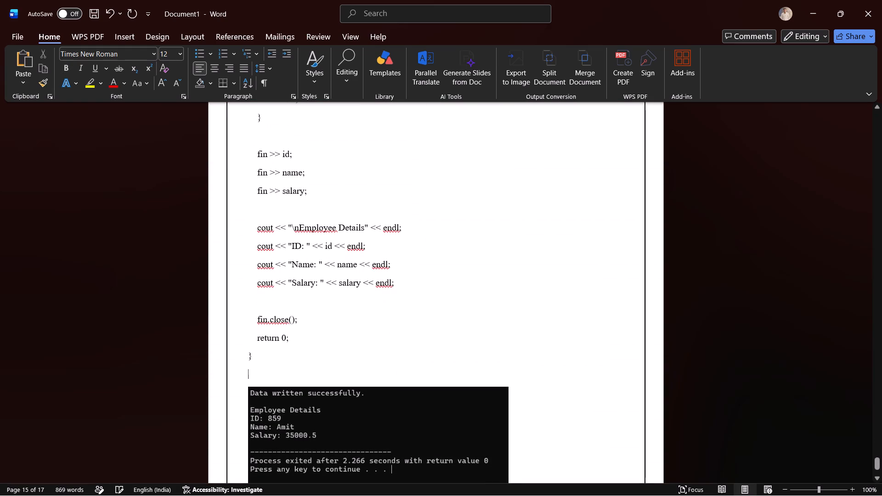
key("ctrl+v")
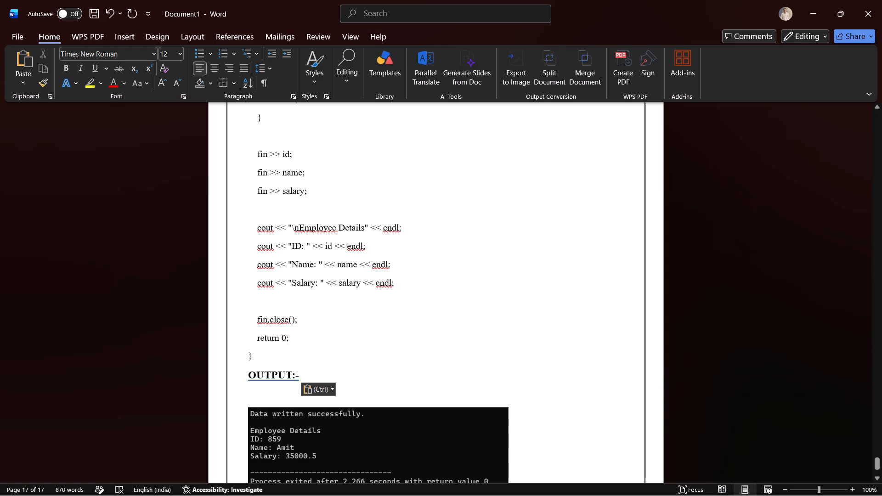
key("BackSpace")
key("BackSpace")
Review the write-up from the last experiment back to Experiment No. 10, checking which experiments have their OBJECTIVE:-, SOLUTION:- and OUTPUT:- labels.
scroll(269, 380, "down", 6)
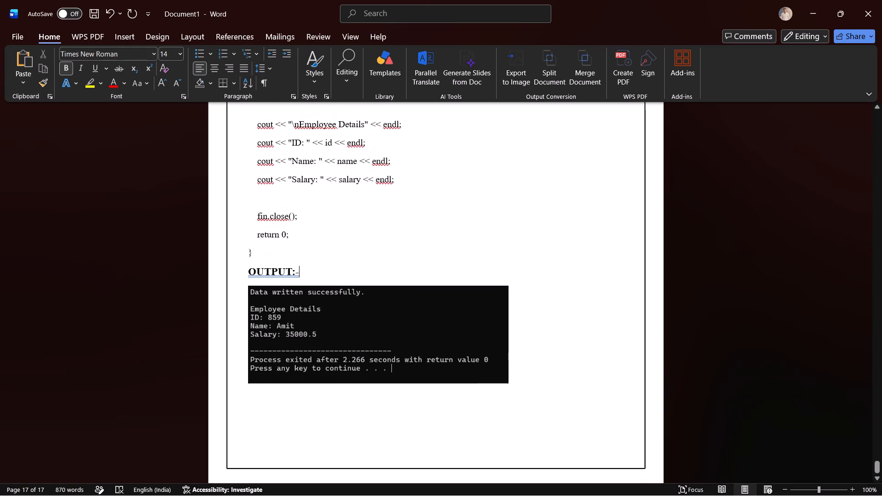
scroll(269, 380, "right", 1)
scroll(269, 380, "up", 7)
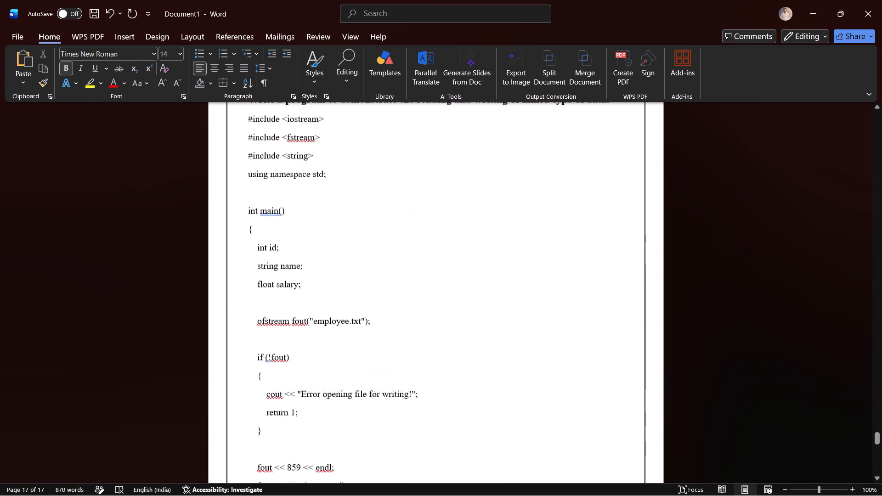
scroll(269, 380, "up", 13)
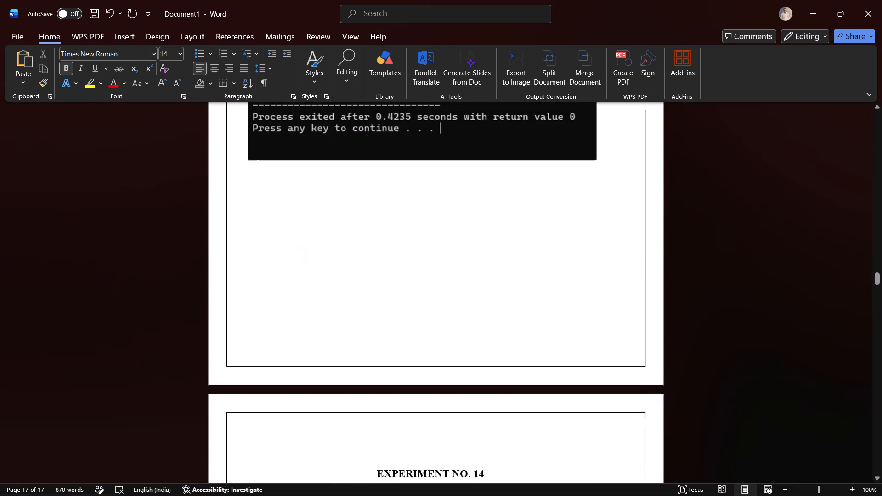
scroll(269, 380, "up", 9)
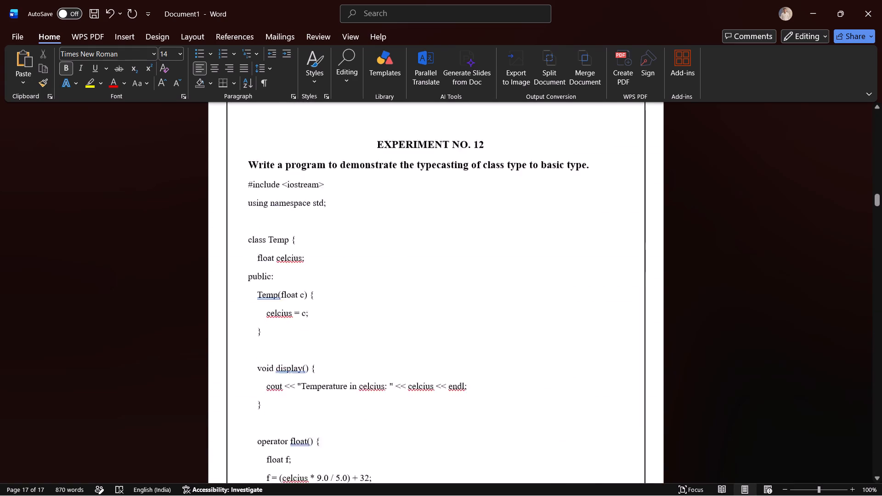
scroll(269, 380, "up", 4)
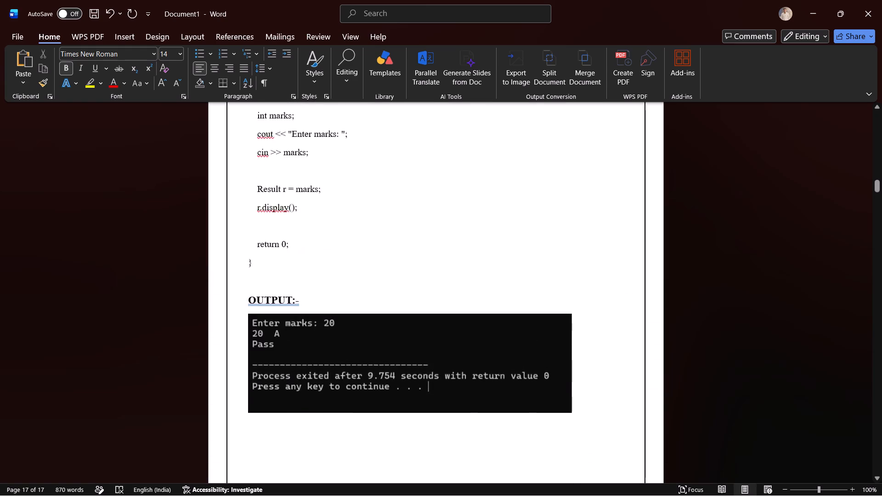
scroll(269, 380, "up", 5)
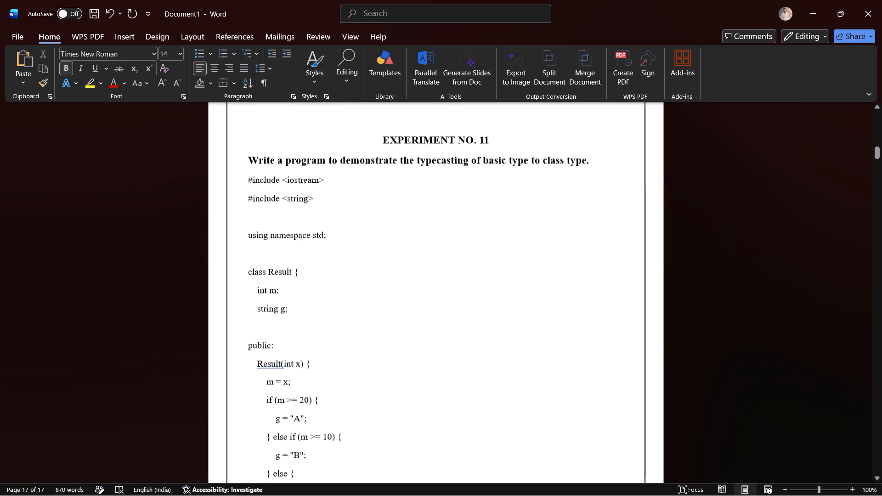
scroll(269, 380, "up", 5)
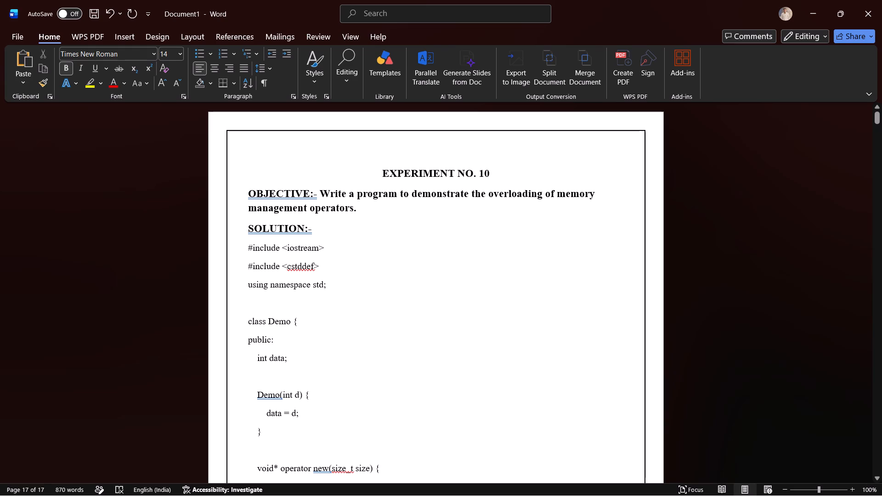
Paste the SOLUTION:- label on its own line between Experiment No. 11's objective sentence and its code, removing the extra line after it.
scroll(388, 319, "down", 5)
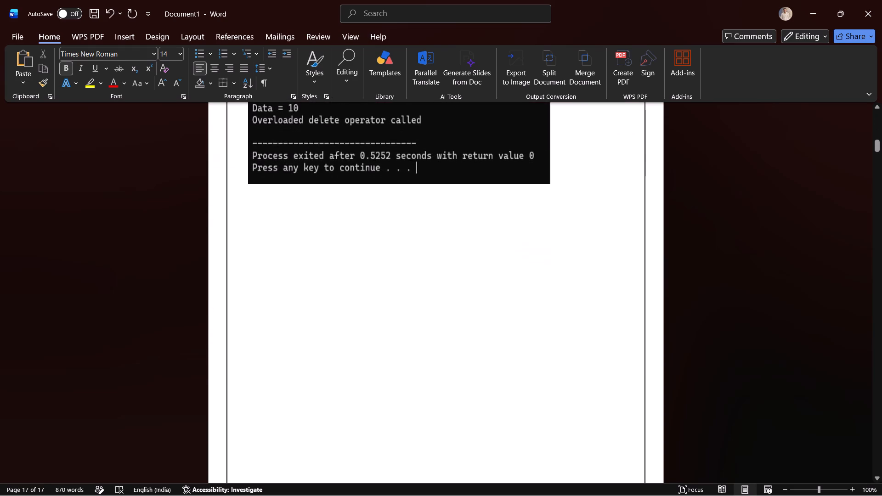
scroll(388, 319, "down", 2)
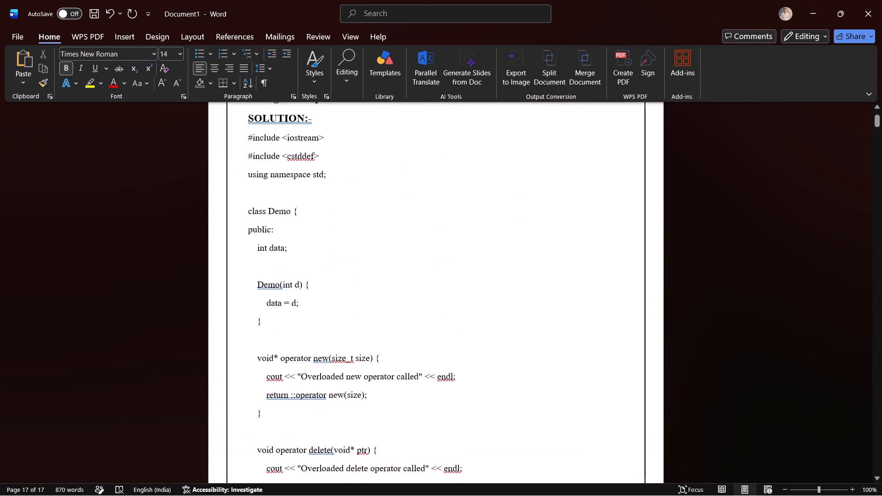
scroll(388, 319, "down", 1)
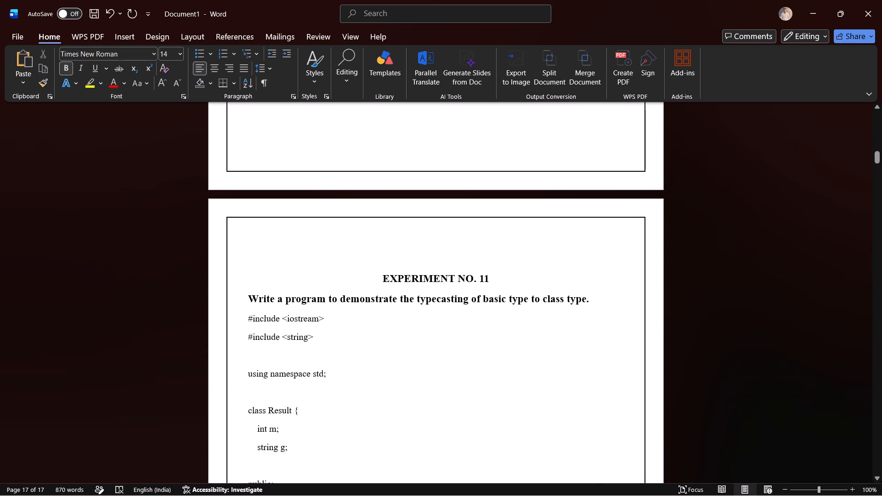
left_click(594, 301)
key("Return")
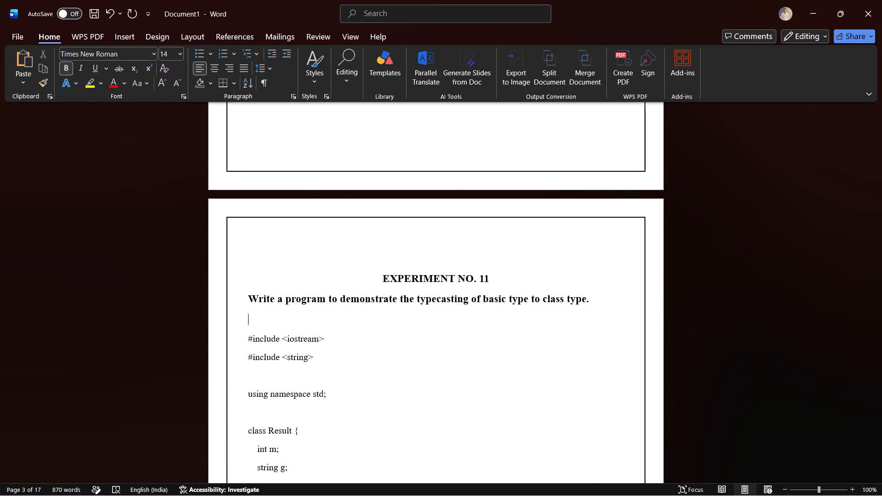
key("super+v")
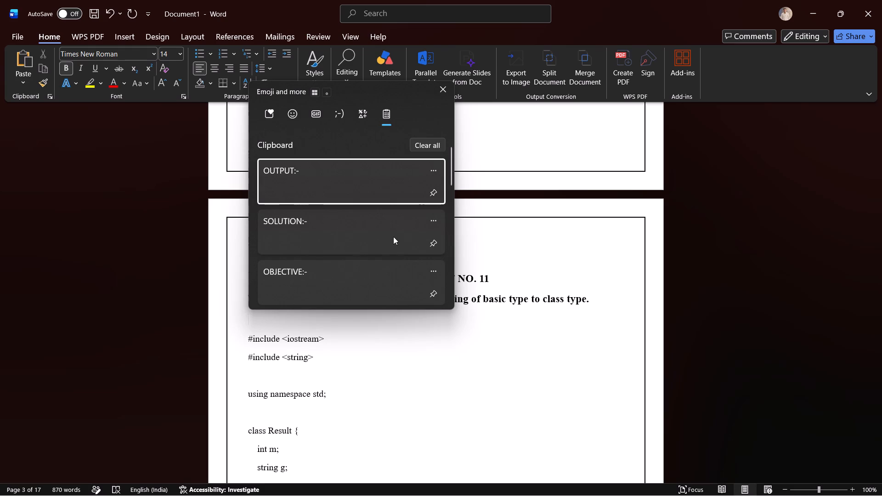
left_click(362, 240)
key("ctrl+v")
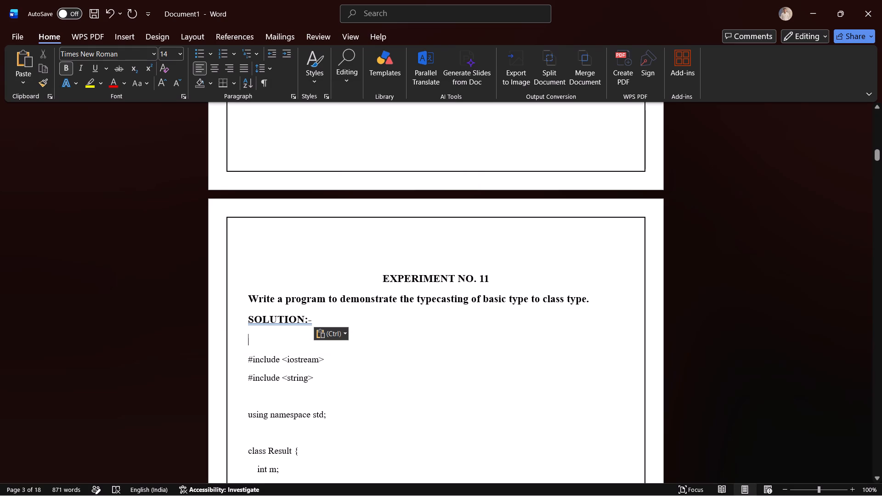
key("BackSpace")
key("BackSpace")
Examine the code and output sections of Experiments No. 11 and 12 for their labels.
scroll(354, 324, "down", 1)
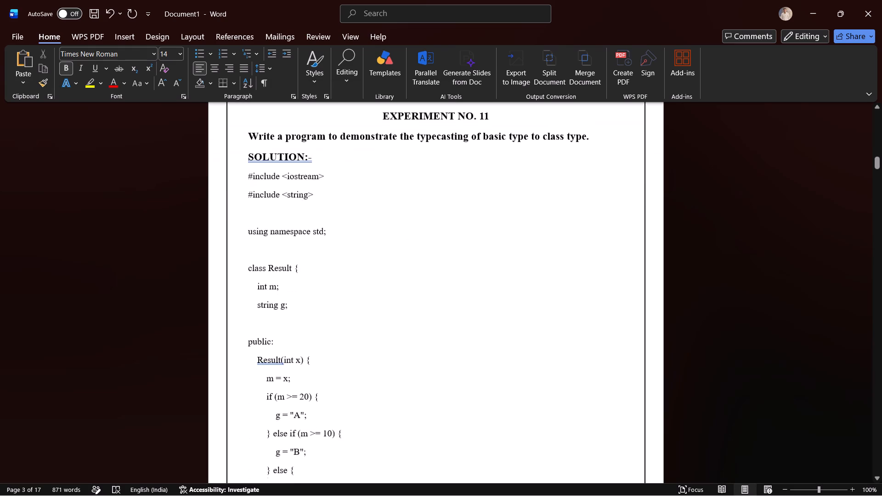
scroll(354, 324, "down", 6)
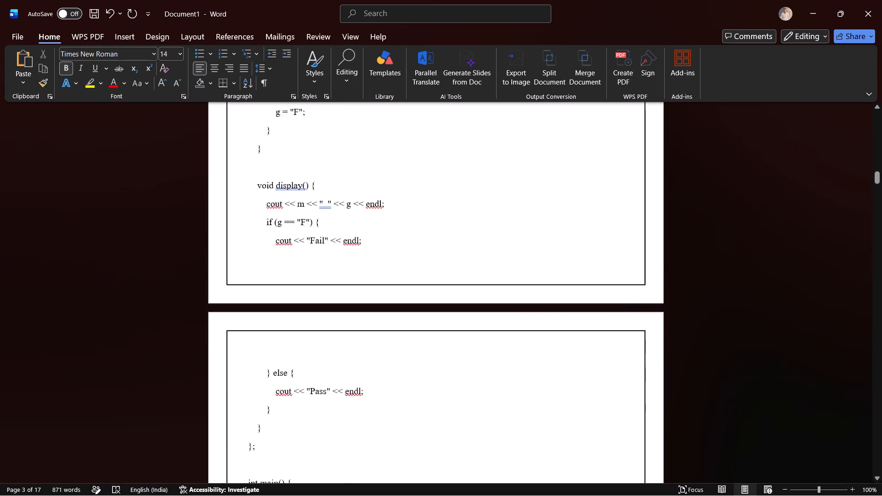
scroll(354, 324, "down", 1)
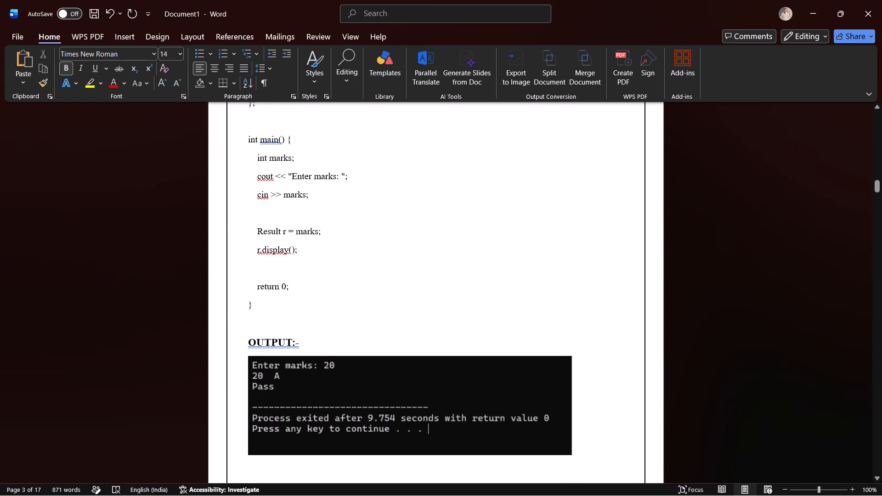
scroll(354, 324, "down", 1)
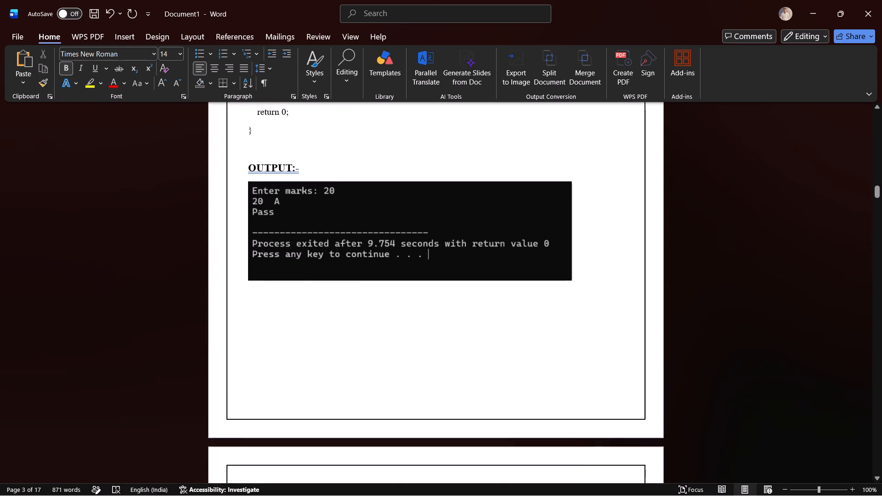
scroll(354, 324, "down", 3)
scroll(354, 324, "up", 1)
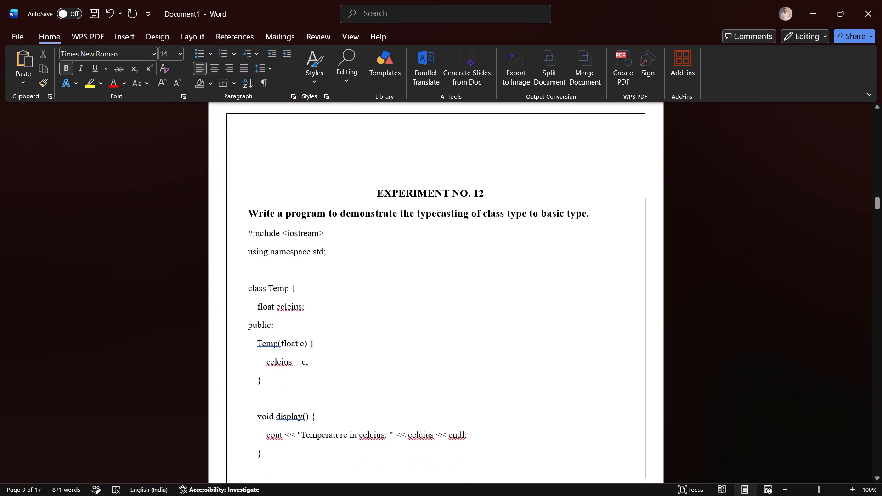
scroll(354, 324, "up", 5)
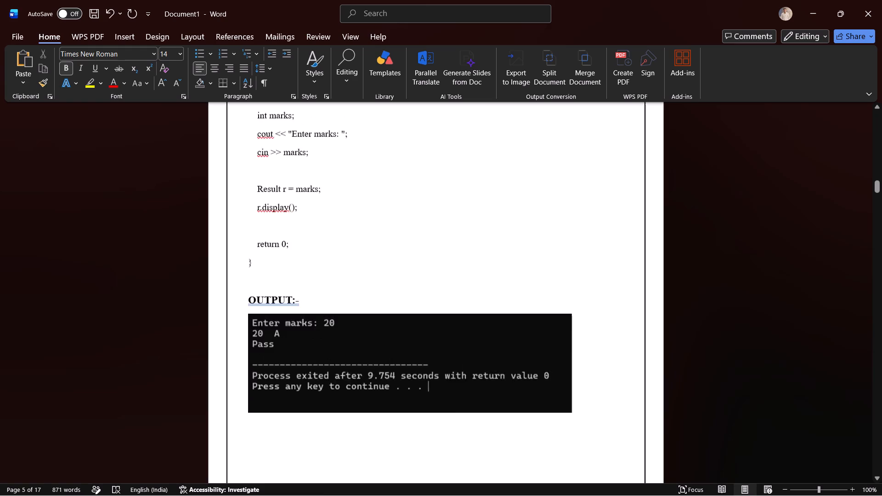
scroll(354, 324, "up", 3)
scroll(354, 324, "down", 1)
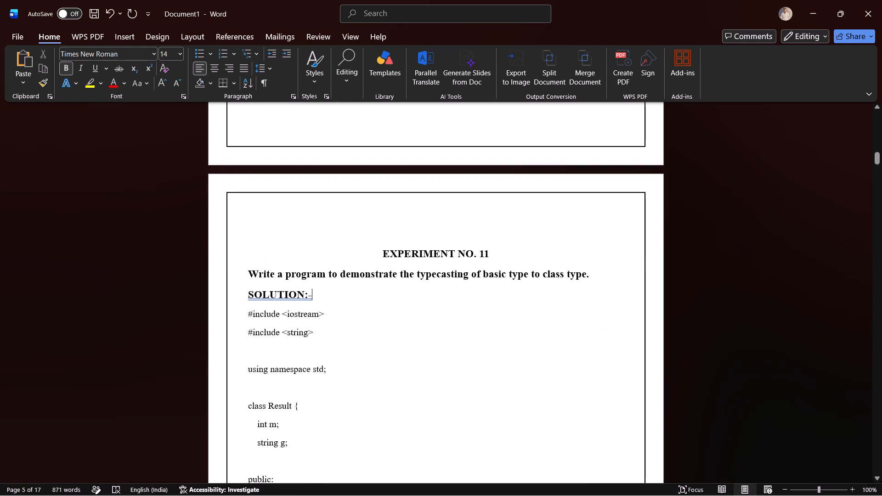
scroll(354, 324, "down", 4)
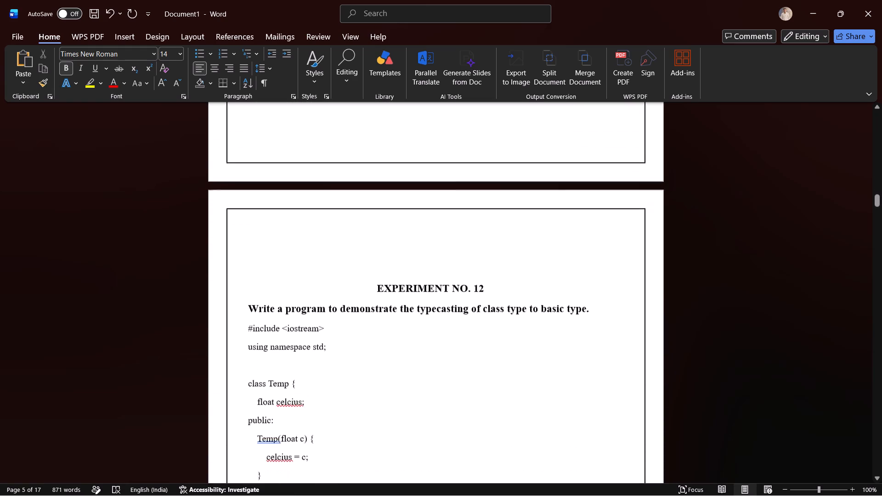
scroll(354, 324, "down", 6)
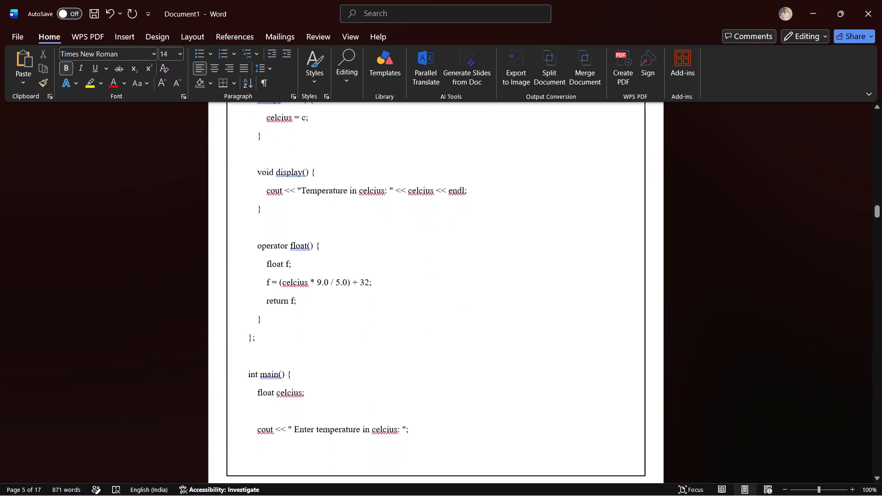
scroll(354, 324, "down", 3)
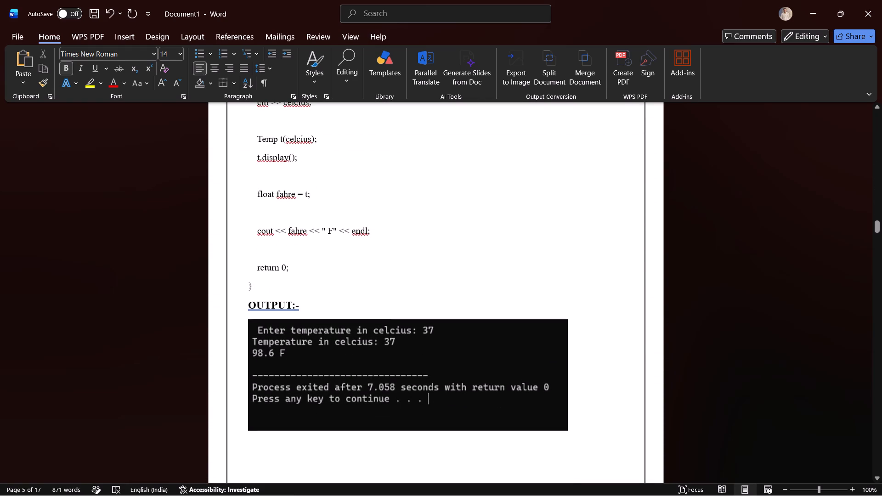
Paste the SOLUTION:- label on a new line between Experiment No. 12's objective sentence and its code.
scroll(338, 300, "up", 5)
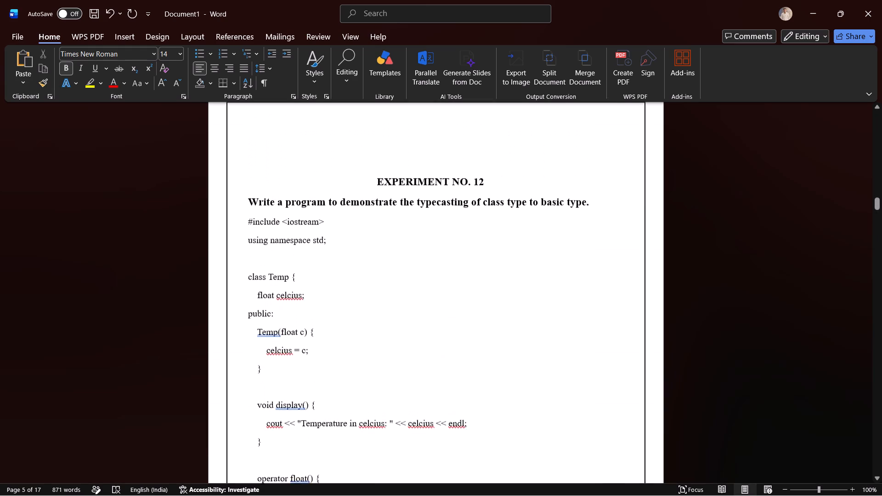
scroll(338, 300, "up", 1)
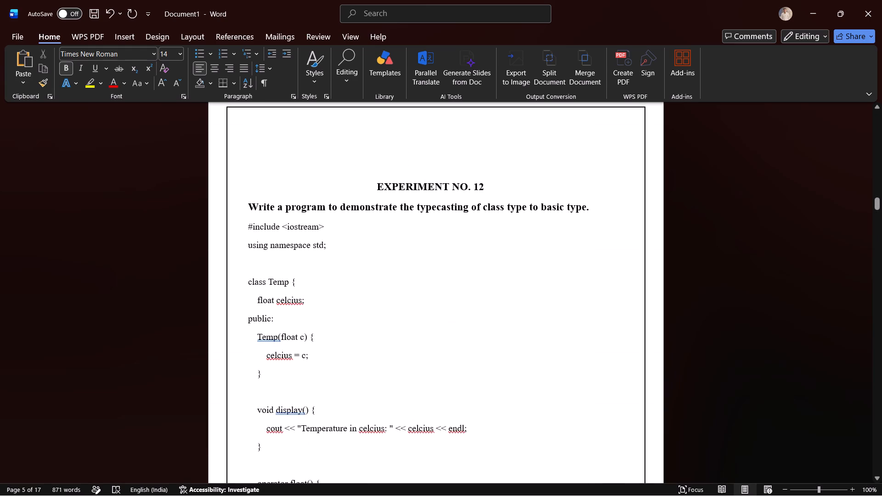
left_click(592, 205)
key("Return")
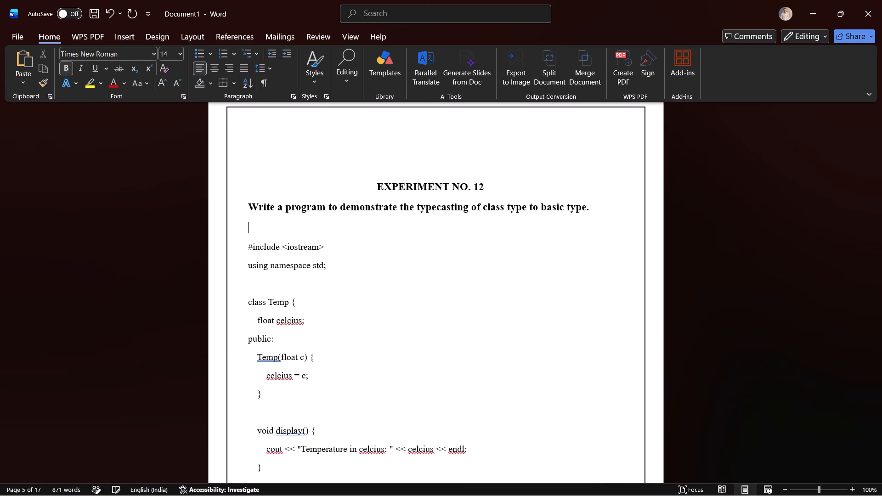
key("ctrl+v")
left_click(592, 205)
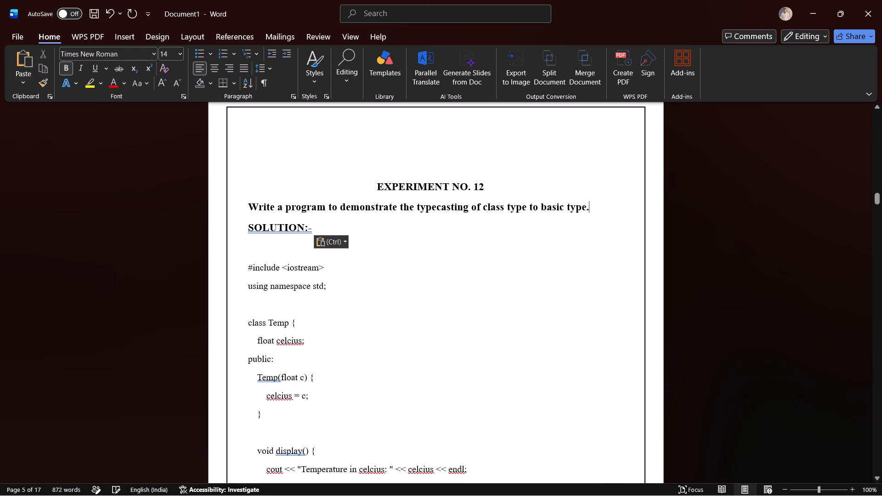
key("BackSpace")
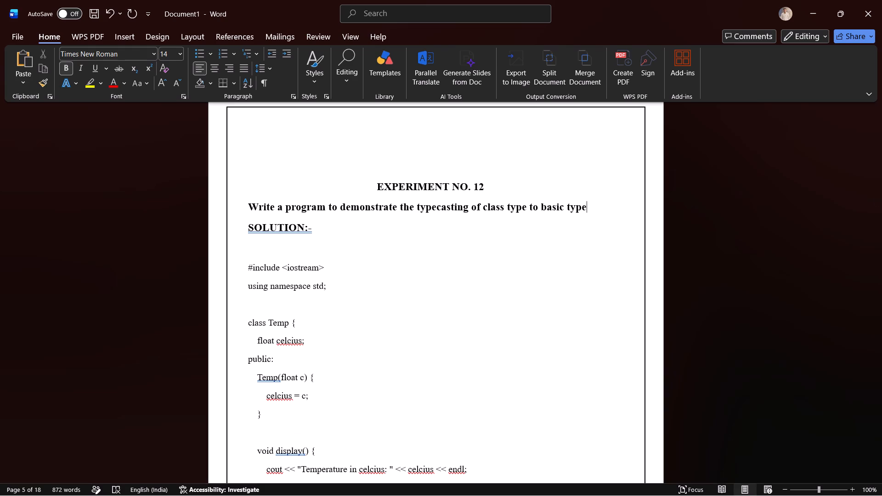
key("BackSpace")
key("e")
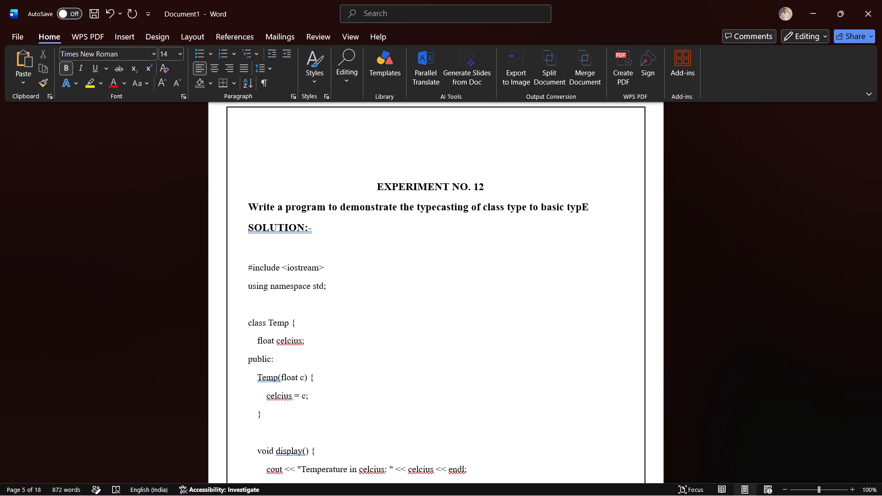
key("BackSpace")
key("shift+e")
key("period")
Delete the blank line between Experiment No. 12's SOLUTION:- label and "#include <iostream>".
left_click(295, 247)
key("BackSpace")
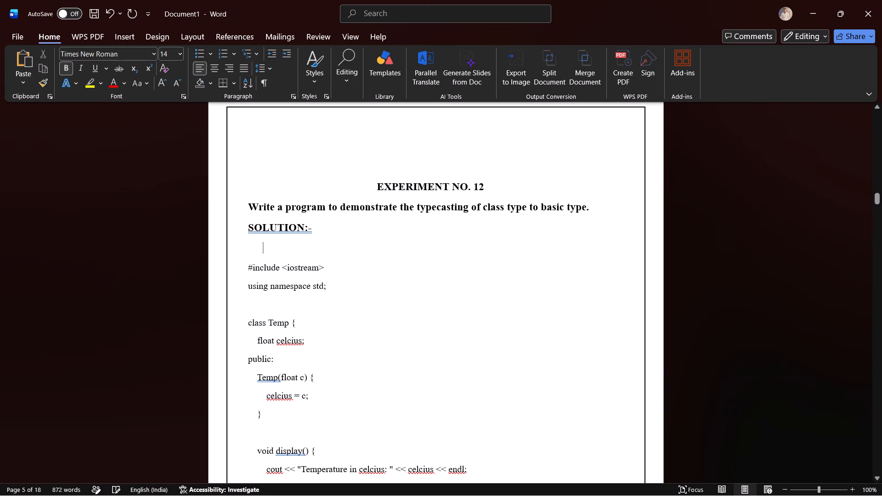
key("BackSpace")
Paste the SOLUTION:- label on its own line between Experiment No. 13's objective sentence and its code, removing the extra line after it.
scroll(381, 300, "down", 4)
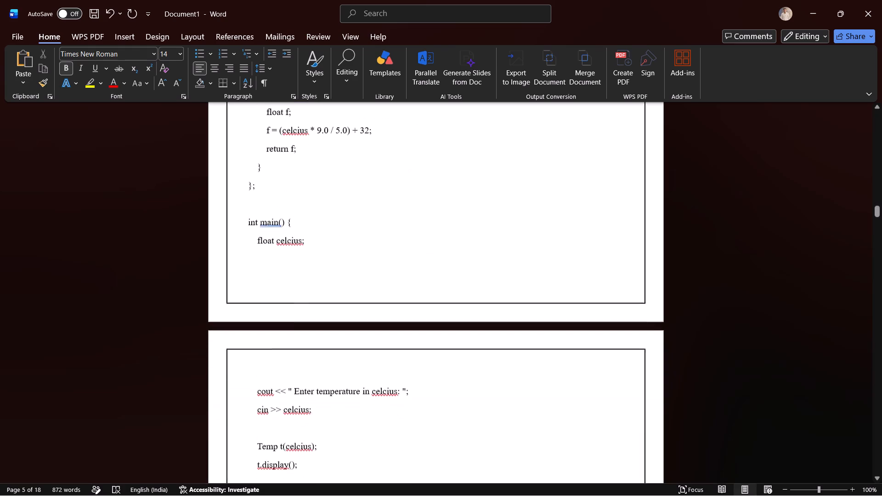
scroll(381, 300, "down", 7)
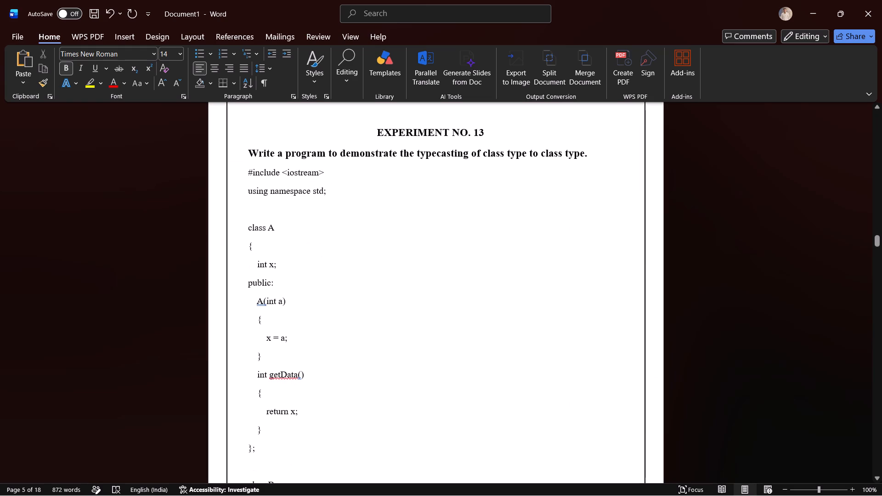
left_click(593, 156)
key("Return")
key("ctrl+v")
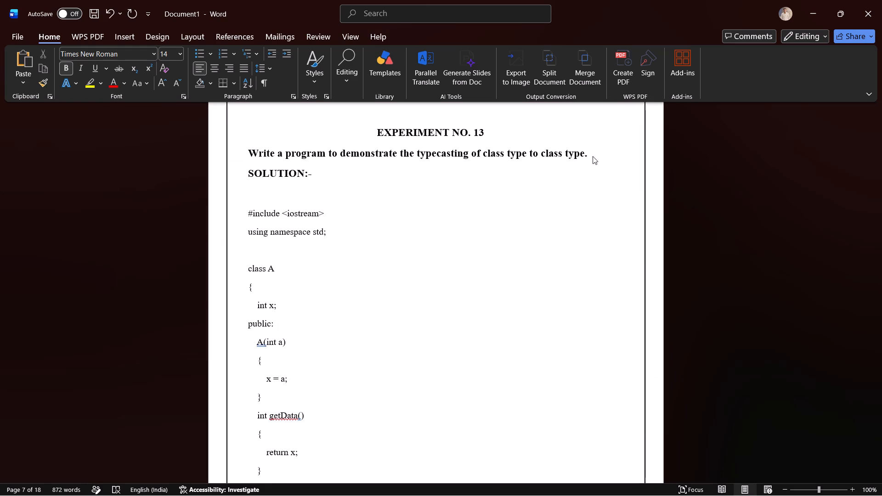
key("BackSpace")
key("BackSpace")
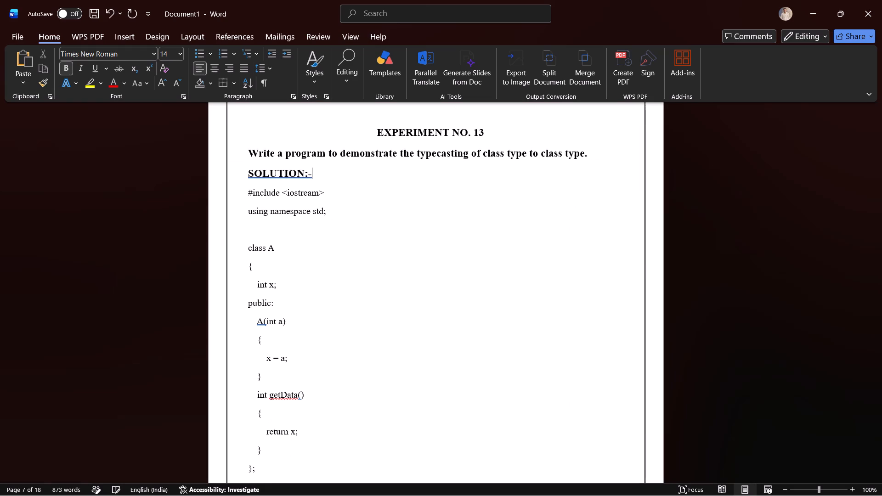
Delete the blank lines above the EXPERIMENT NO. 14 heading so that it starts at the top of its page.
scroll(593, 156, "down", 5)
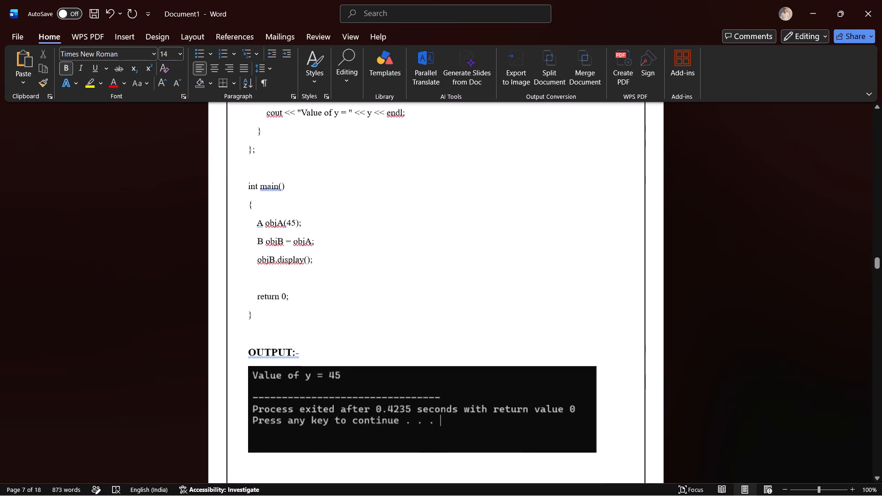
scroll(593, 156, "down", 2)
scroll(598, 241, "down", 3)
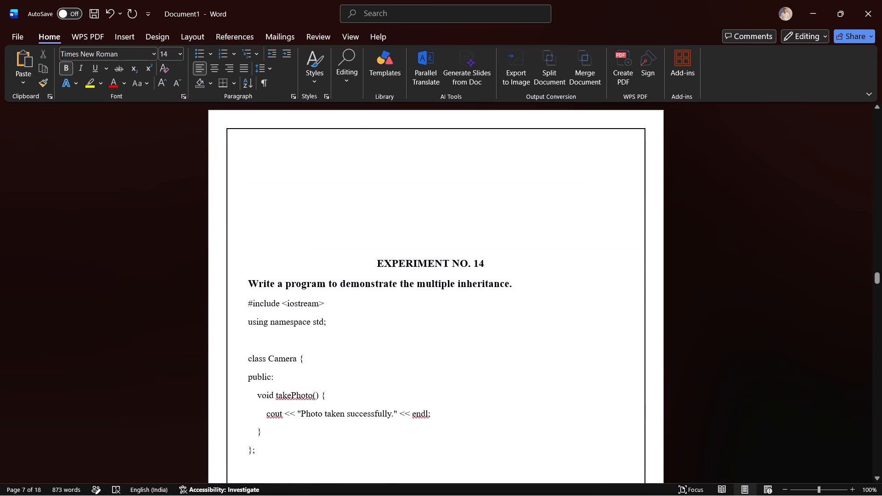
left_click(478, 254)
key("BackSpace")
key("BackSpace")
key("BackSpace")
key("BackSpace")
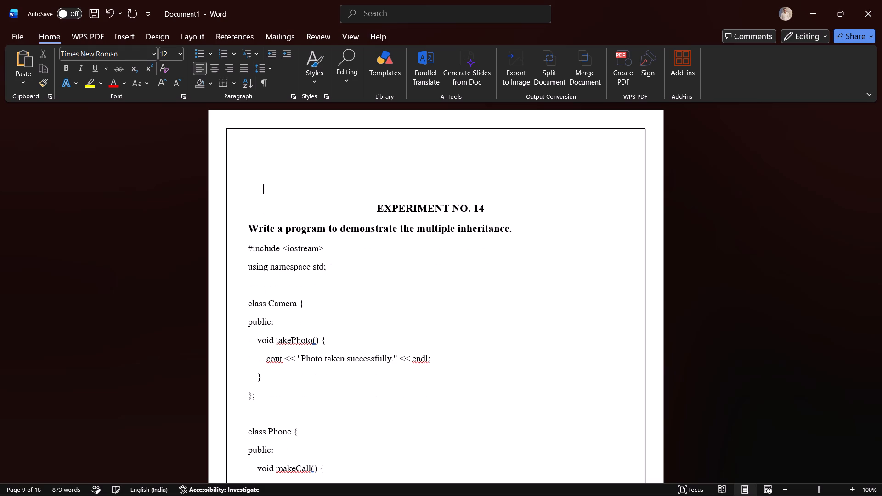
key("BackSpace")
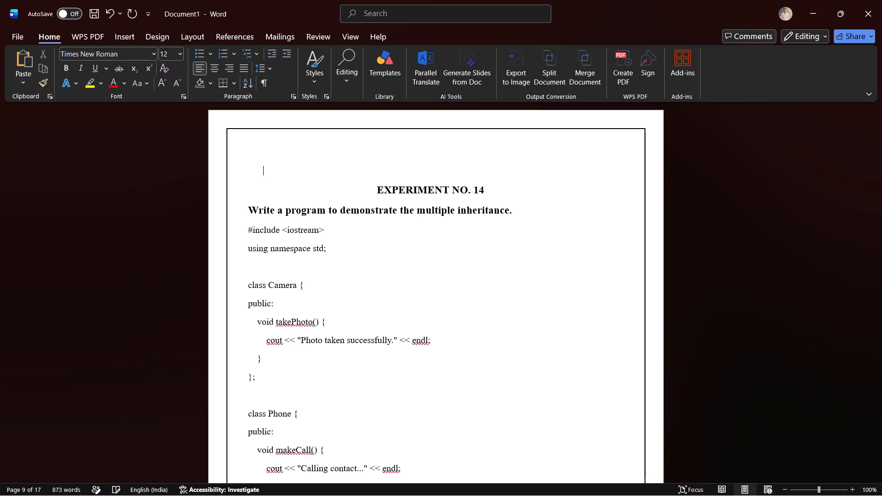
key("BackSpace")
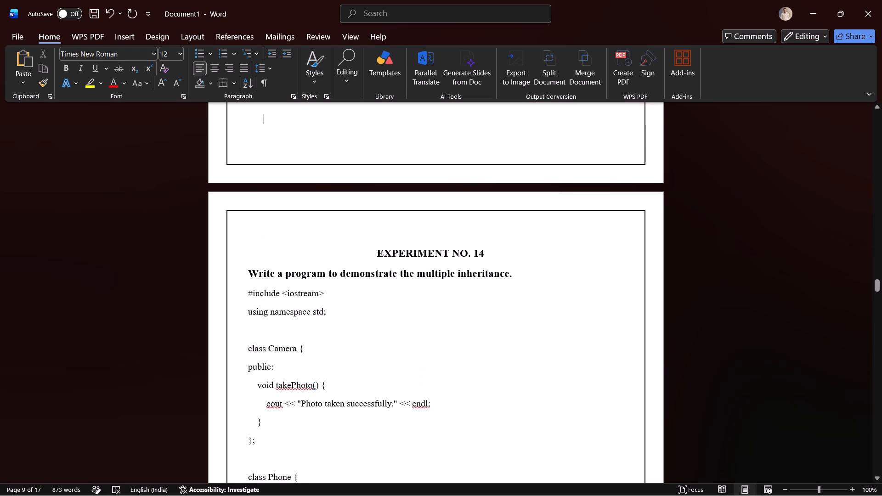
Paste the SOLUTION:- label on its own line between Experiment No. 14's objective sentence and its code, removing the extra line after it.
scroll(478, 254, "right", 1)
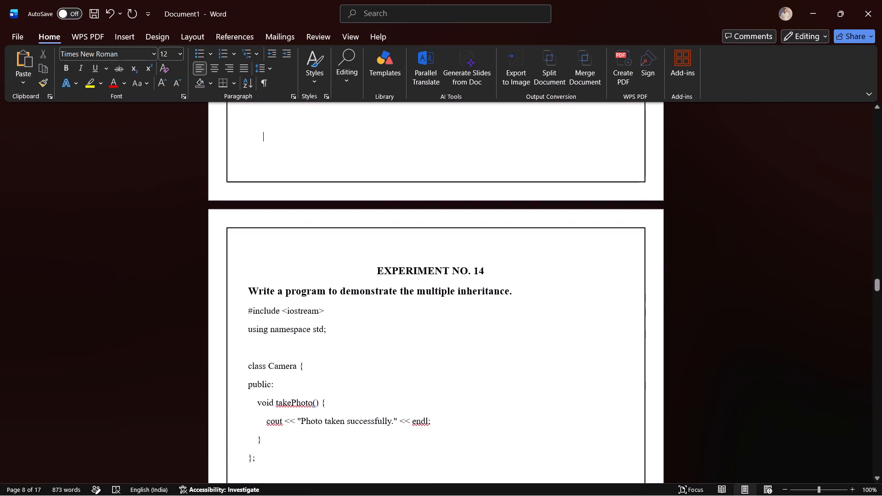
scroll(478, 254, "right", 1)
left_click(515, 293)
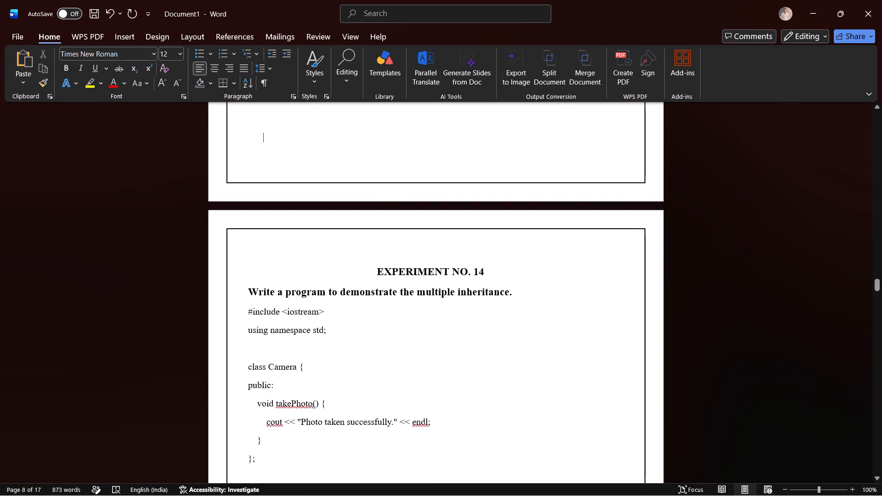
key("Return")
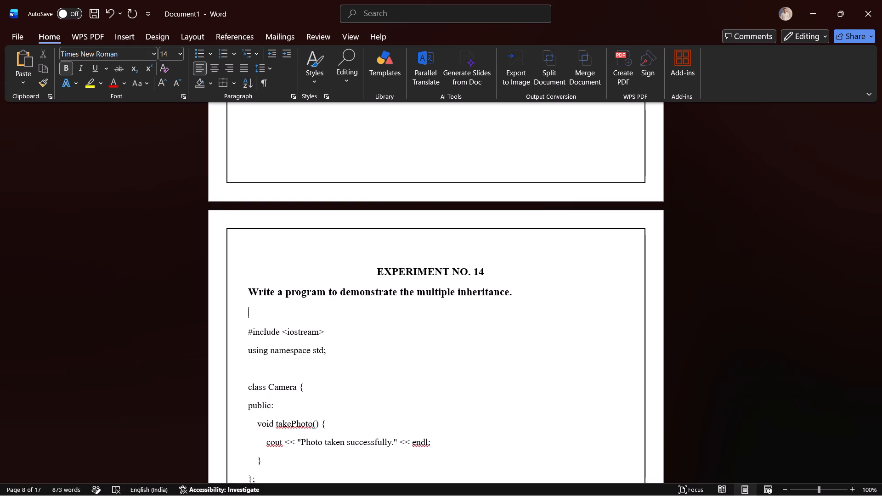
key("ctrl+v")
key("BackSpace")
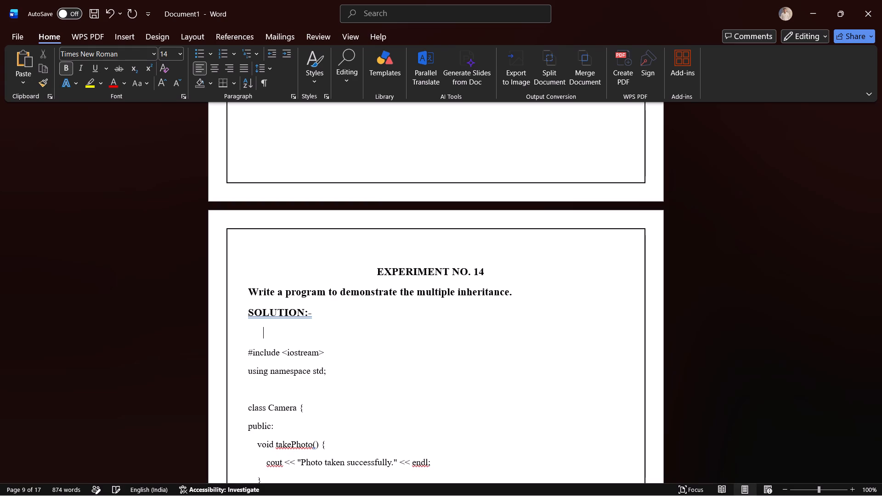
key("BackSpace")
Paste the SOLUTION:- label on its own line between Experiment No. 15's objective sentence and its code, removing the extra line after it.
scroll(515, 293, "down", 6)
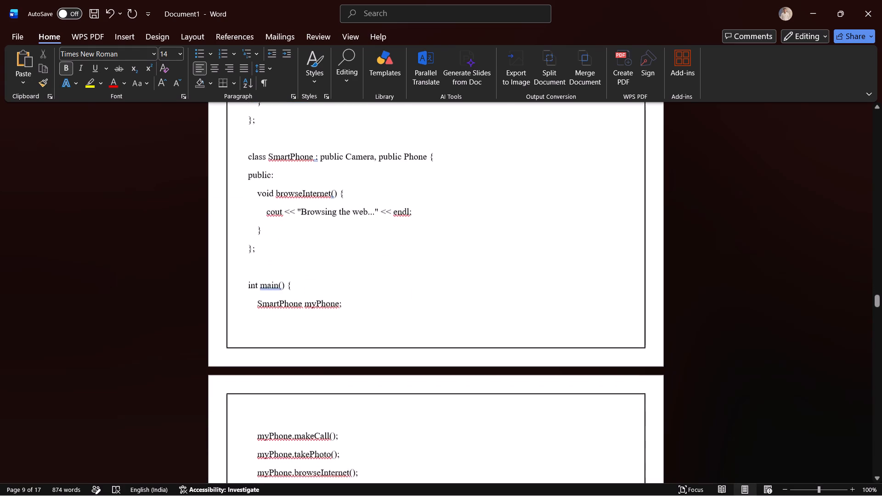
scroll(515, 293, "down", 6)
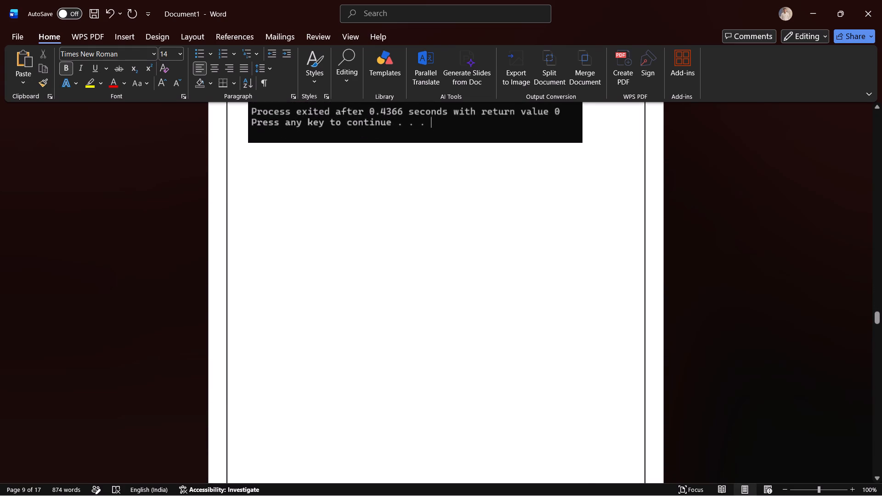
scroll(515, 293, "down", 3)
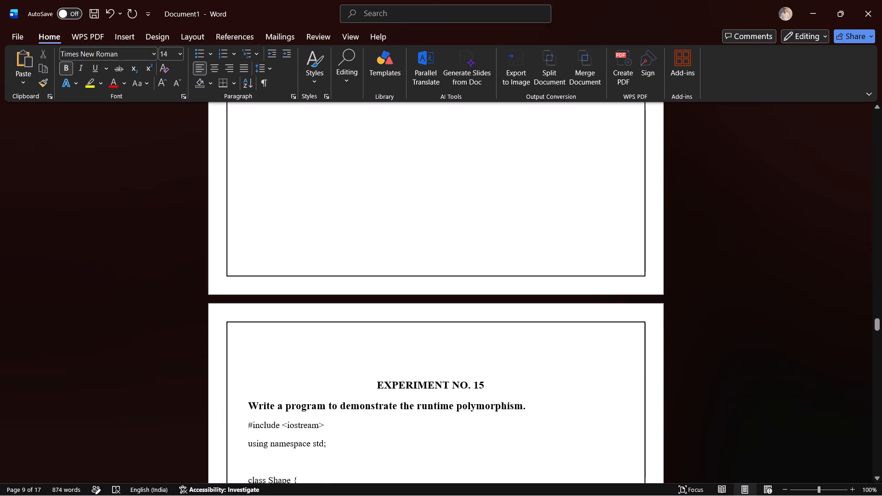
left_click(536, 408)
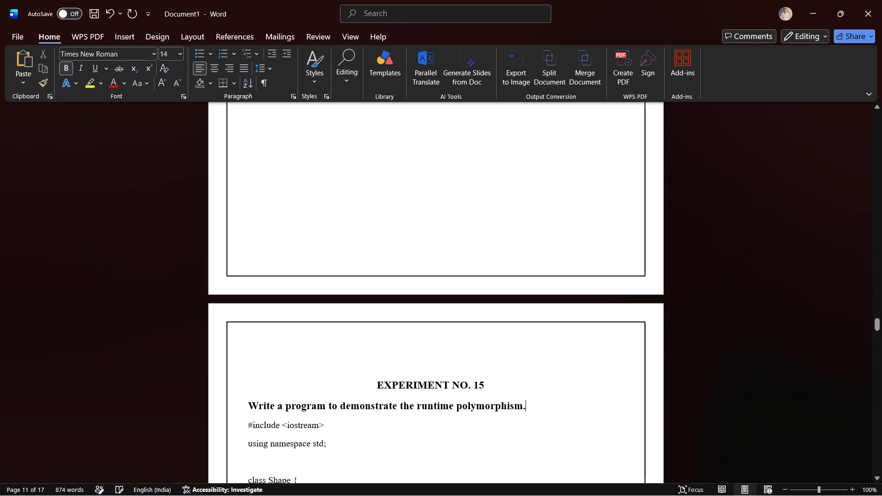
key("Return")
key("ctrl+v")
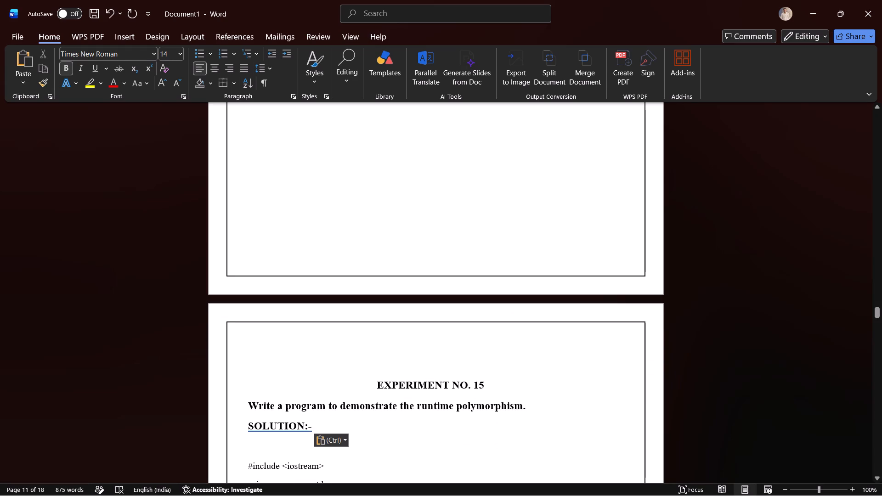
key("BackSpace")
key("BackSpace")
Remove the blank space above the EXPERIMENT NO. 16 heading, keeping it at the top of its page, and centre the heading.
scroll(536, 408, "down", 1)
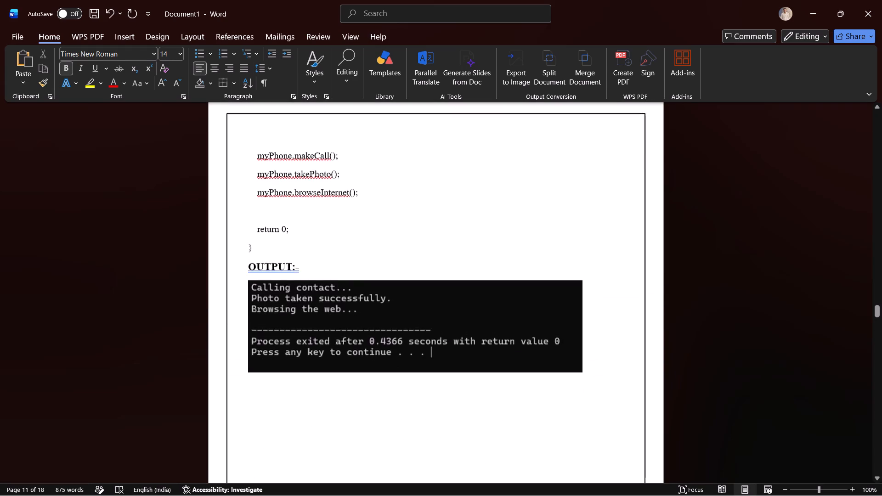
scroll(536, 408, "down", 4)
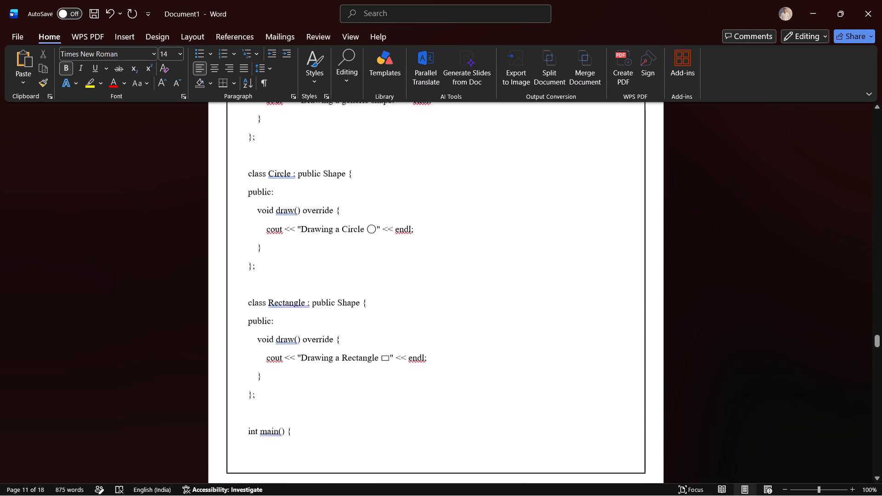
scroll(536, 408, "down", 6)
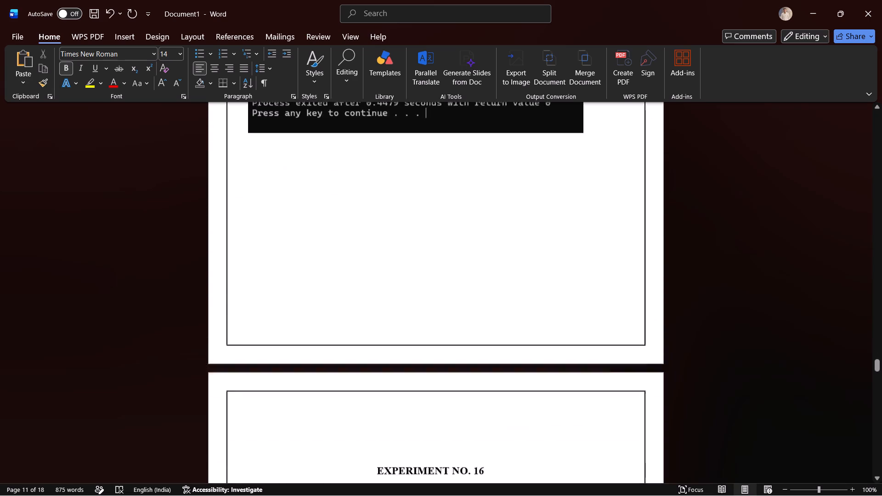
scroll(536, 408, "down", 2)
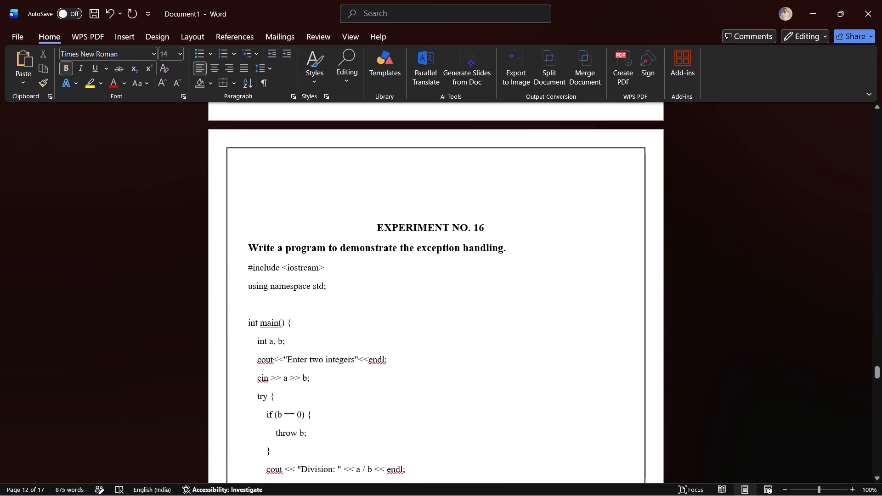
left_click(375, 226)
key("BackSpace")
key("BackSpace")
key("BackSpace")
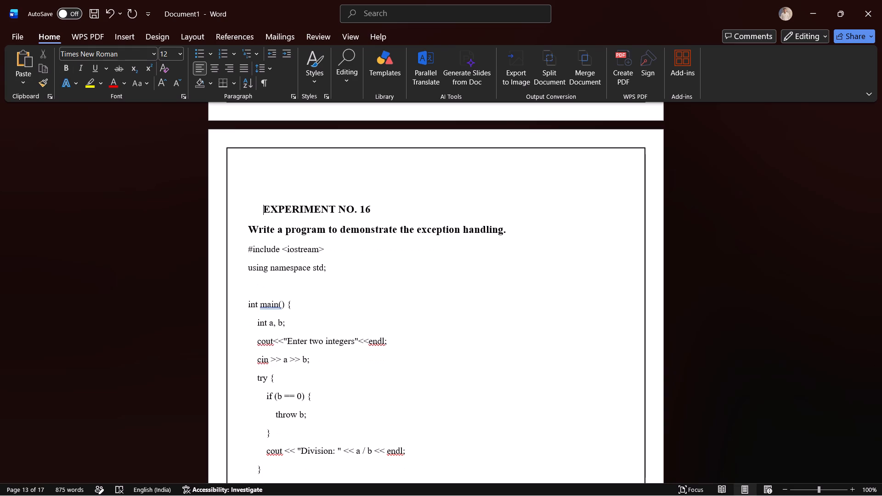
key("BackSpace")
key("BackSpace")
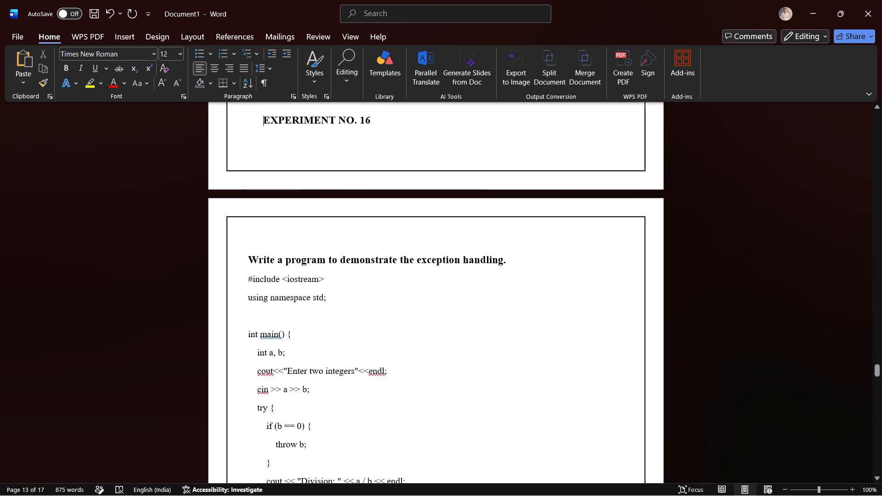
key("Return")
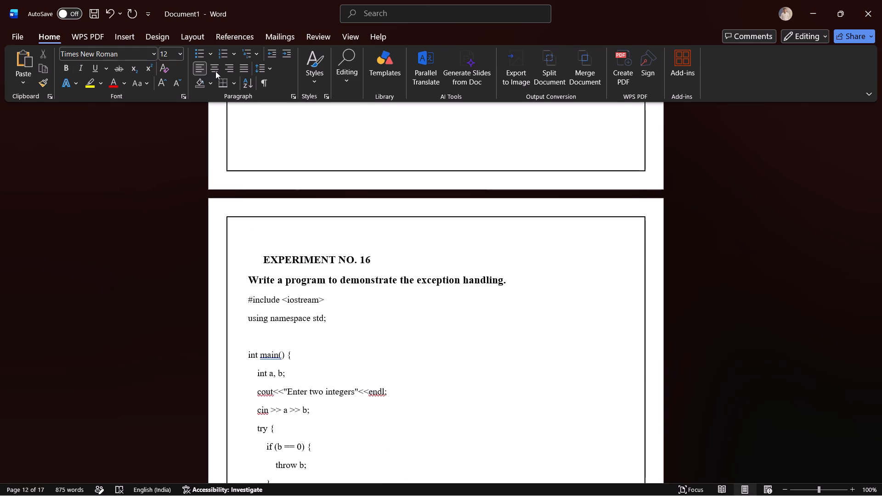
left_click(215, 71)
Remove the blank space above the EXPERIMENT NO. 15 heading, keeping it at the top of its page, and centre the heading.
scroll(409, 357, "up", 2)
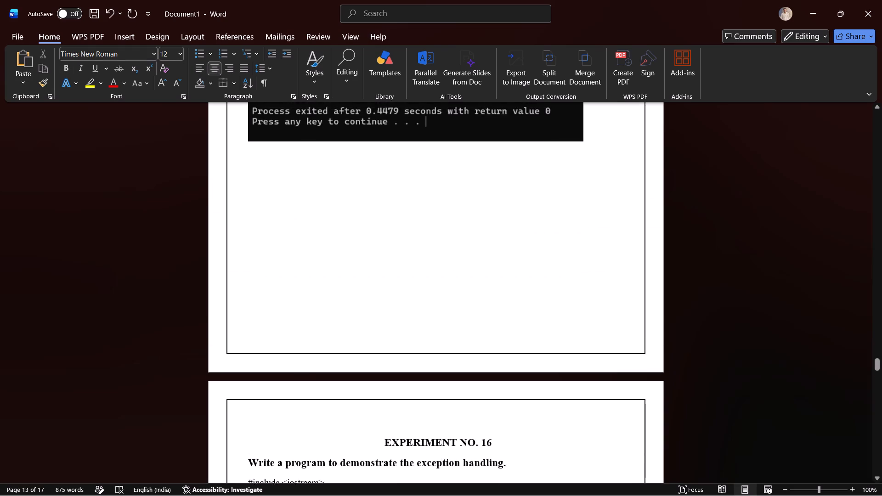
scroll(409, 357, "up", 4)
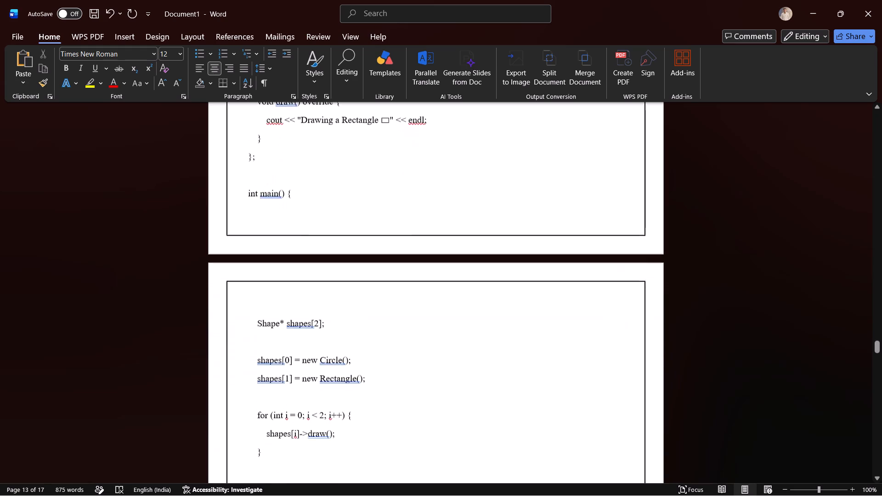
scroll(409, 357, "up", 1)
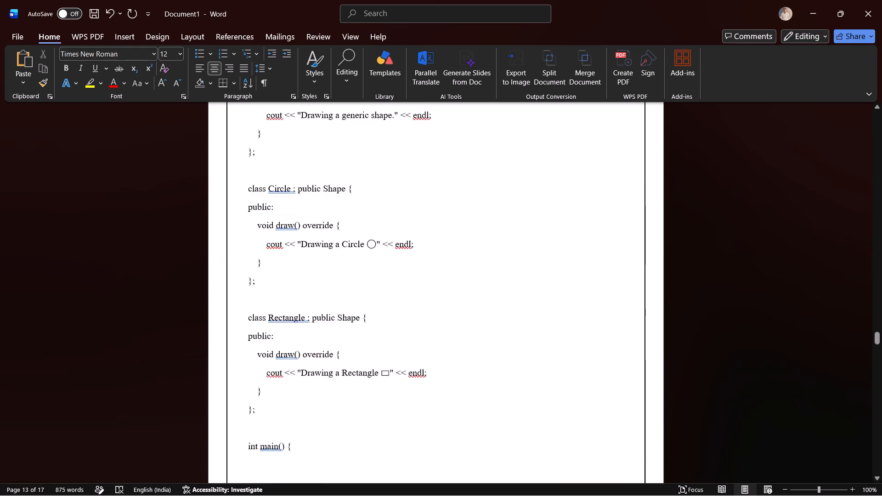
scroll(409, 357, "up", 1)
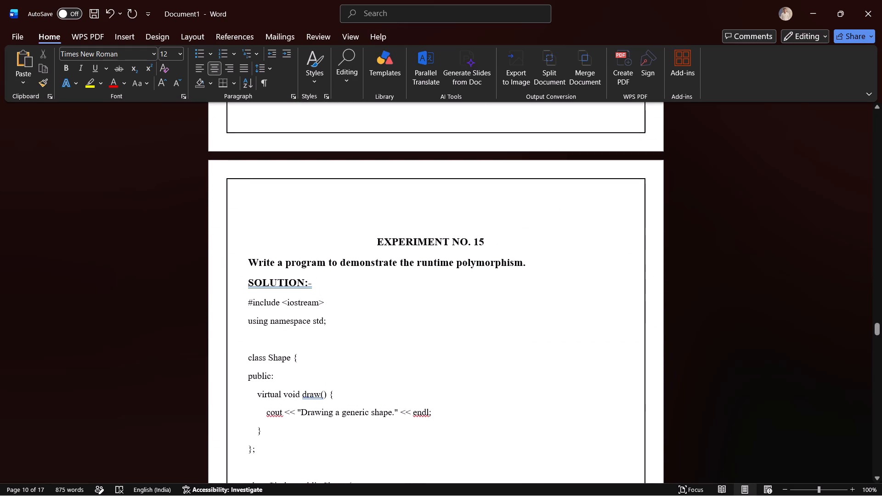
left_click(373, 243)
key("BackSpace")
key("BackSpace")
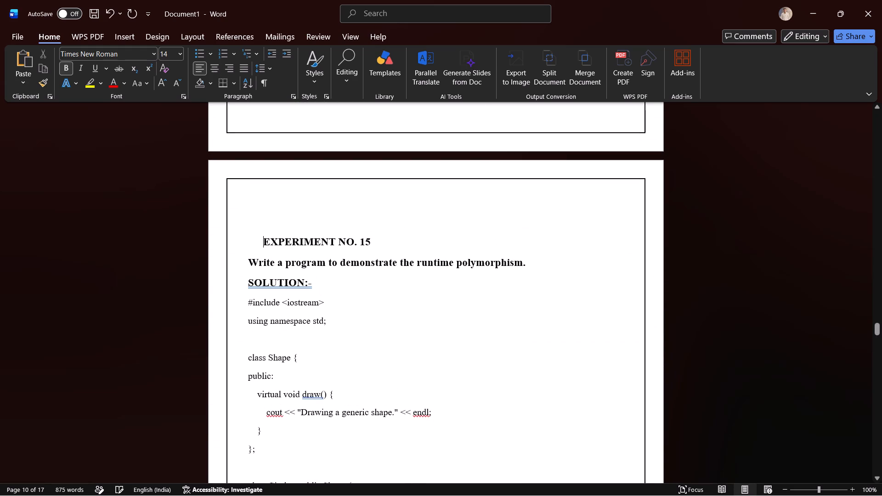
key("BackSpace")
key("BackSpace")
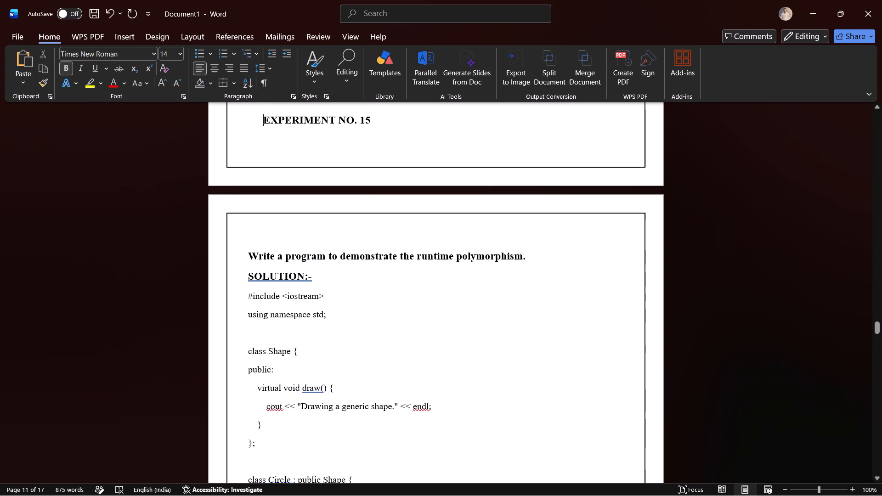
key("Return")
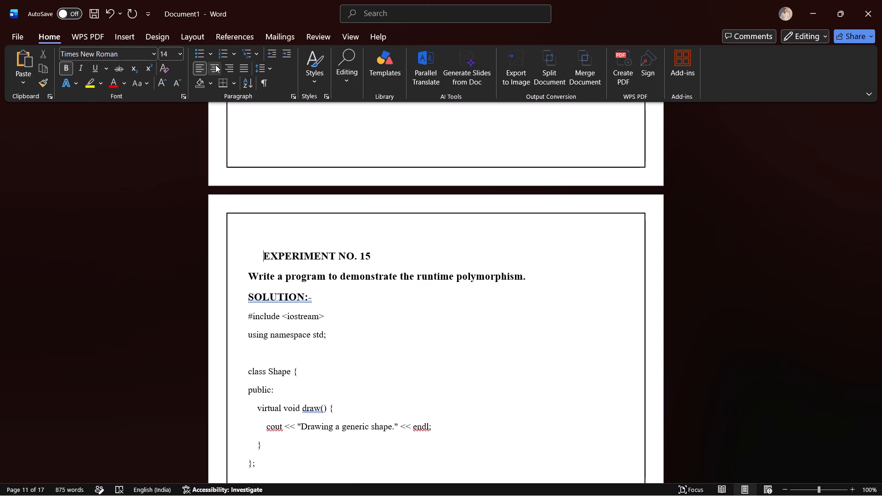
left_click(215, 65)
Delete the blank lines above the EXPERIMENT NO. 13 heading, keeping it at the top of its page, and centre the heading.
scroll(482, 242, "up", 6)
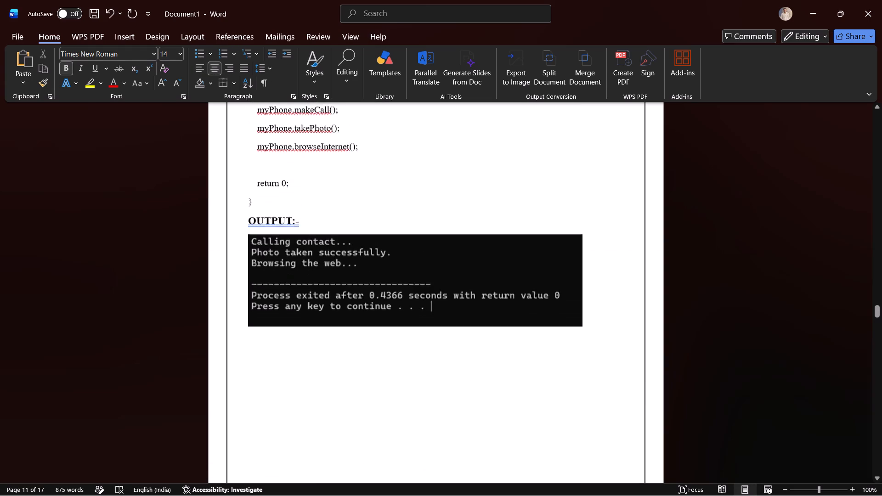
scroll(482, 242, "up", 6)
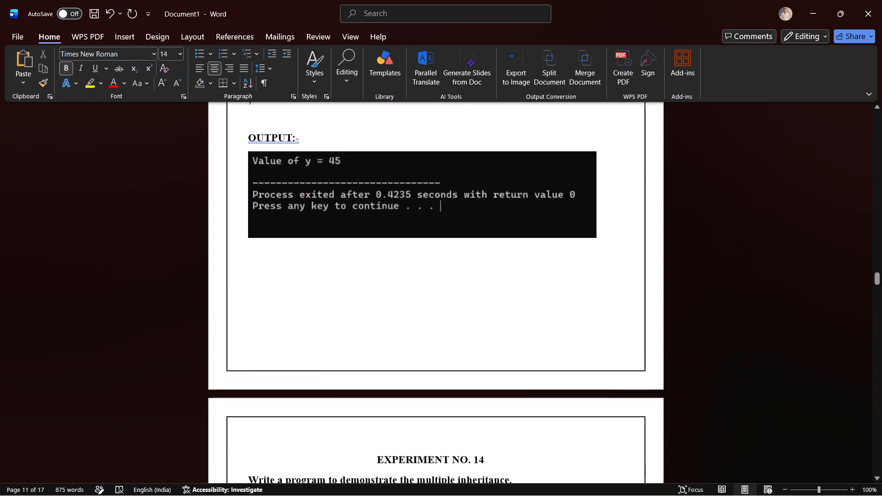
scroll(482, 242, "up", 3)
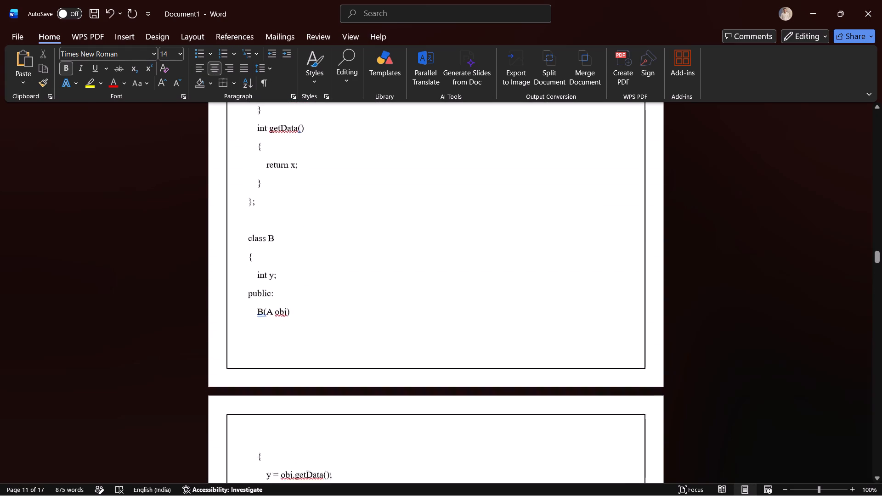
scroll(482, 242, "up", 6)
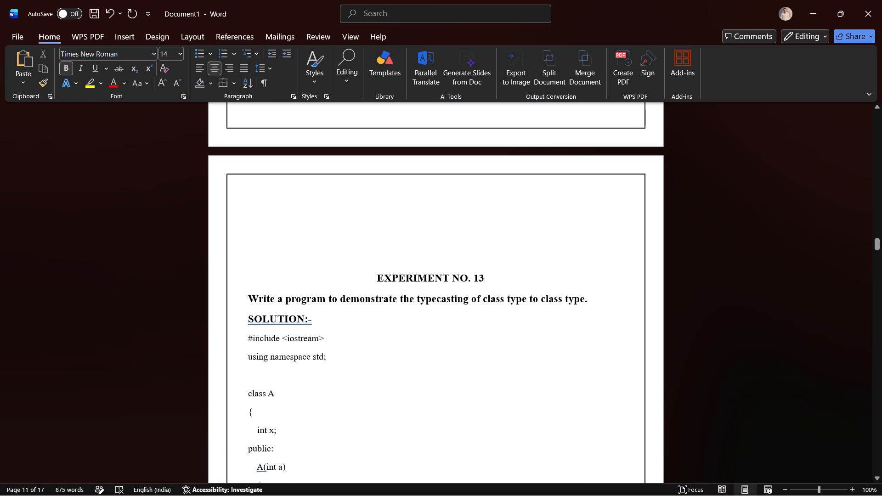
left_click(377, 279)
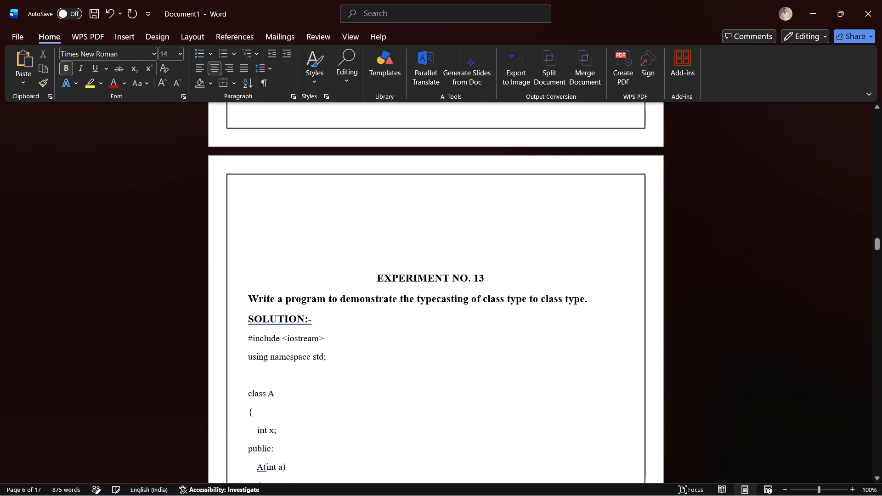
key("BackSpace")
key("BackSpace")
key("BackSpace")
key("BackSpace")
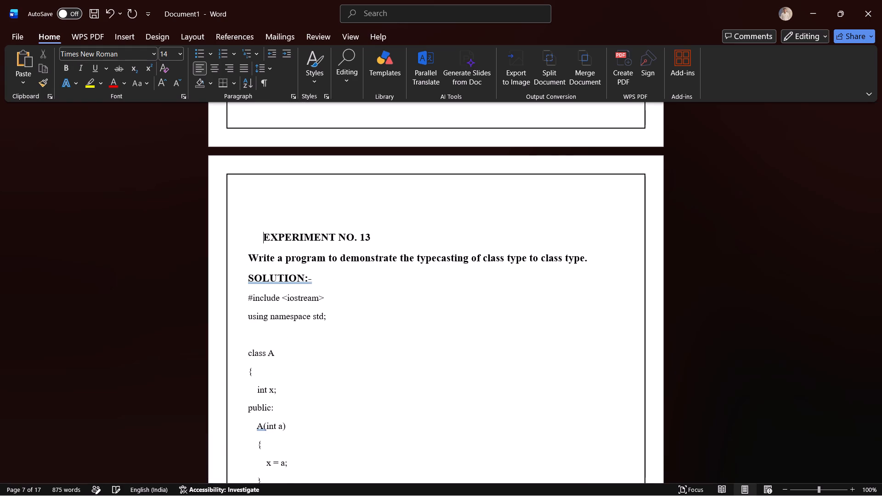
key("BackSpace")
key("BackSpace")
key("Return")
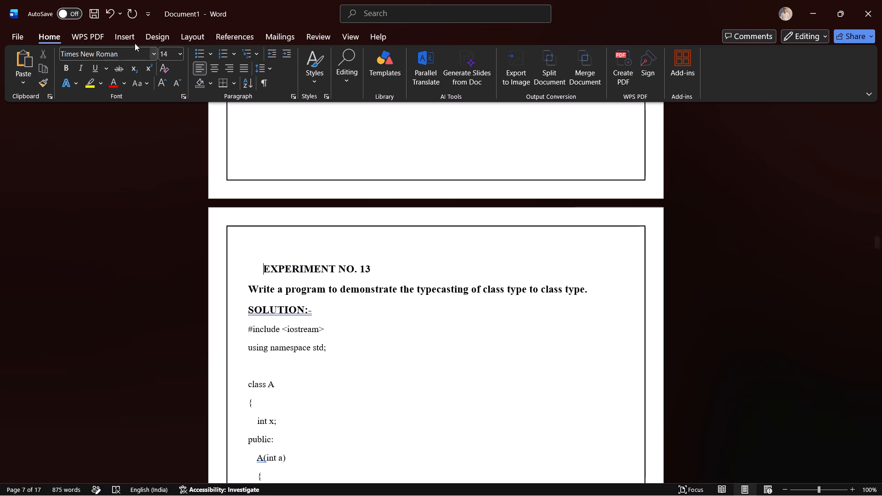
left_click(213, 71)
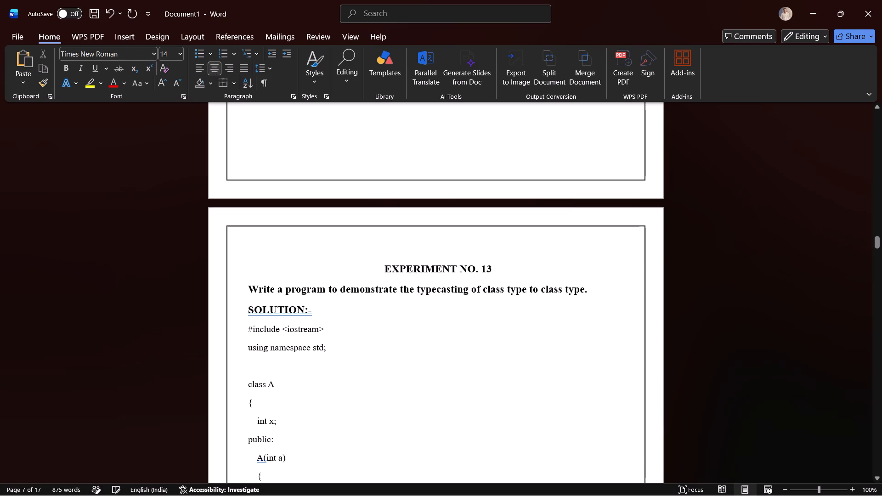
Delete the blank lines above the EXPERIMENT NO. 12 heading, keeping it at the top of its page, and centre the heading.
scroll(409, 180, "up", 3)
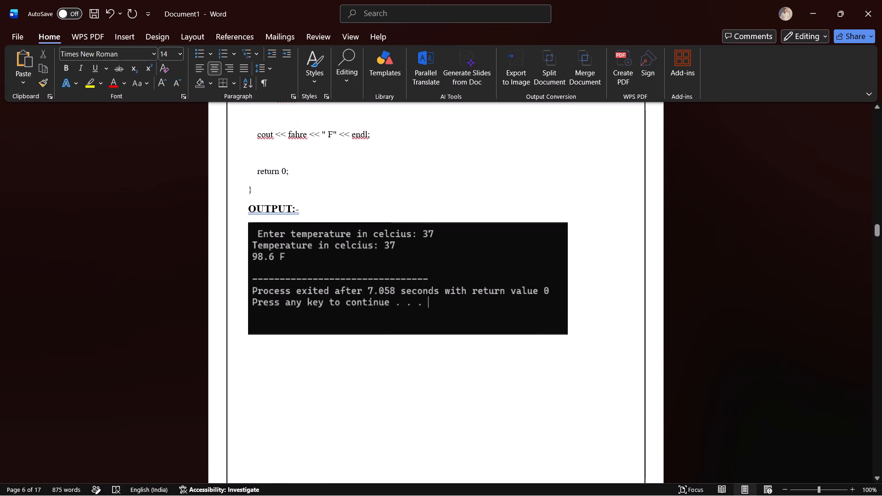
scroll(409, 180, "up", 9)
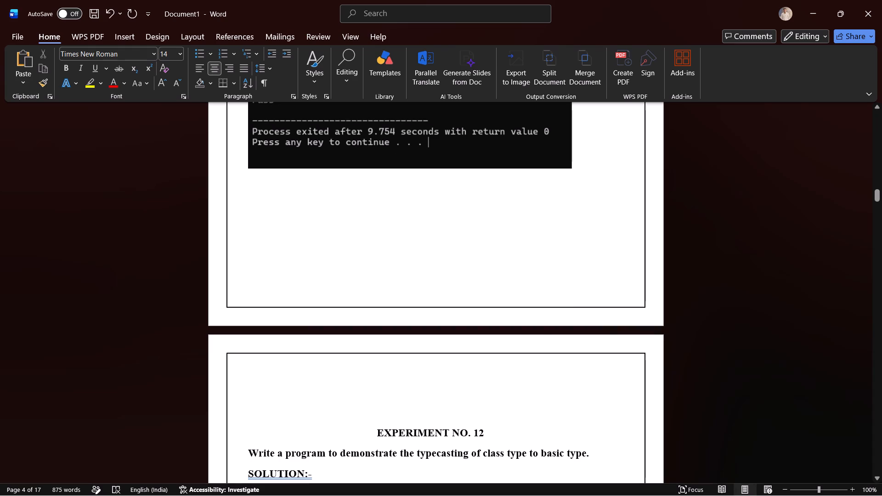
left_click(375, 430)
key("BackSpace")
key("BackSpace")
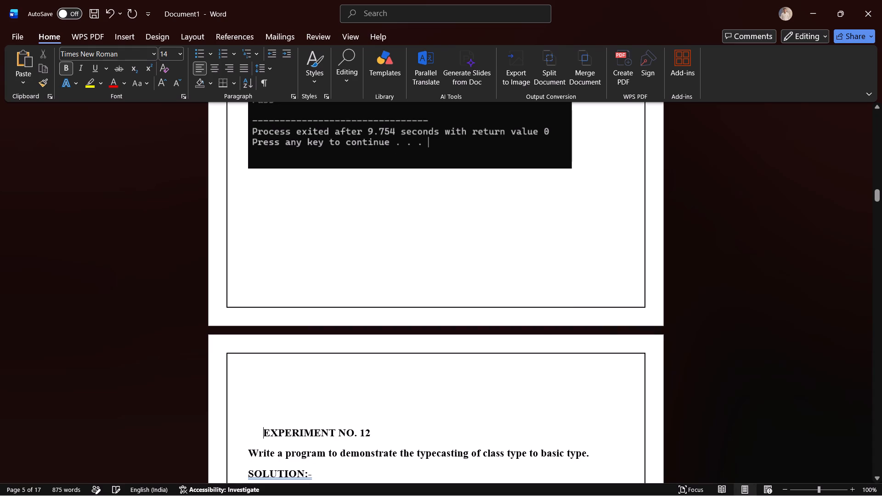
key("BackSpace")
key("BackSpace")
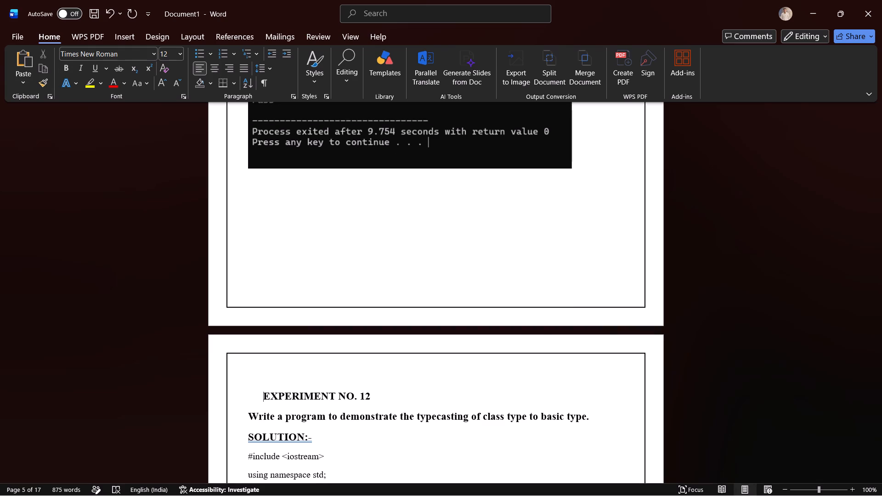
key("BackSpace")
key("Return")
left_click(215, 68)
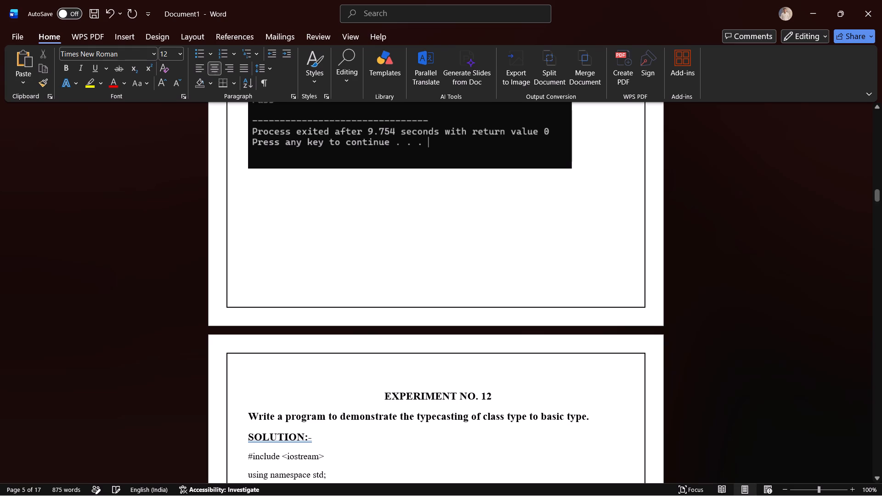
Remove a blank line above the EXPERIMENT NO. 11 heading and centre the heading.
scroll(425, 304, "up", 7)
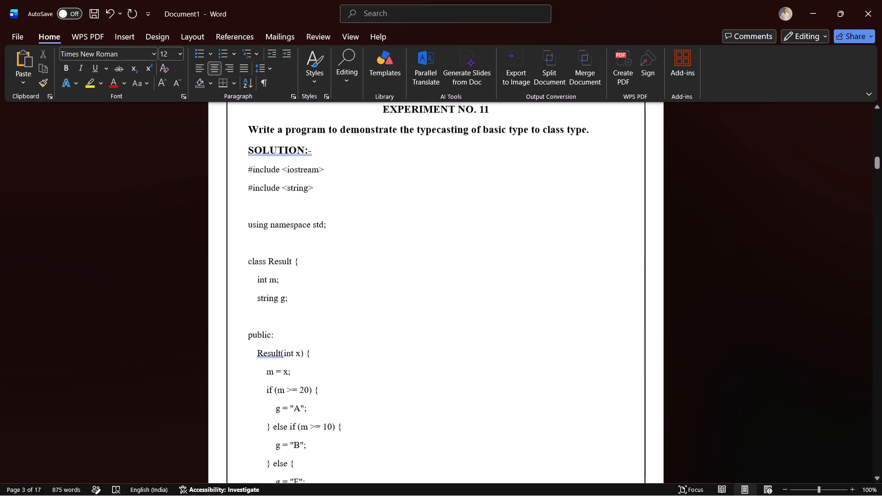
scroll(425, 304, "up", 2)
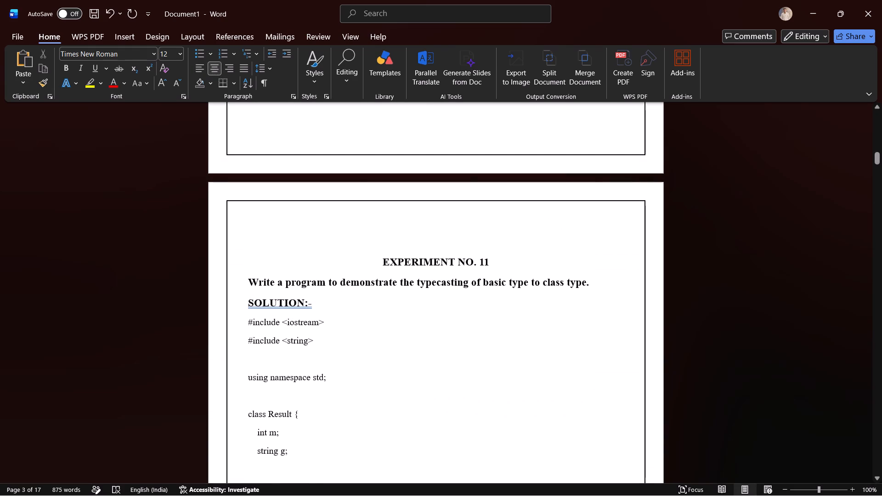
left_click(379, 262)
key("BackSpace")
key("BackSpace")
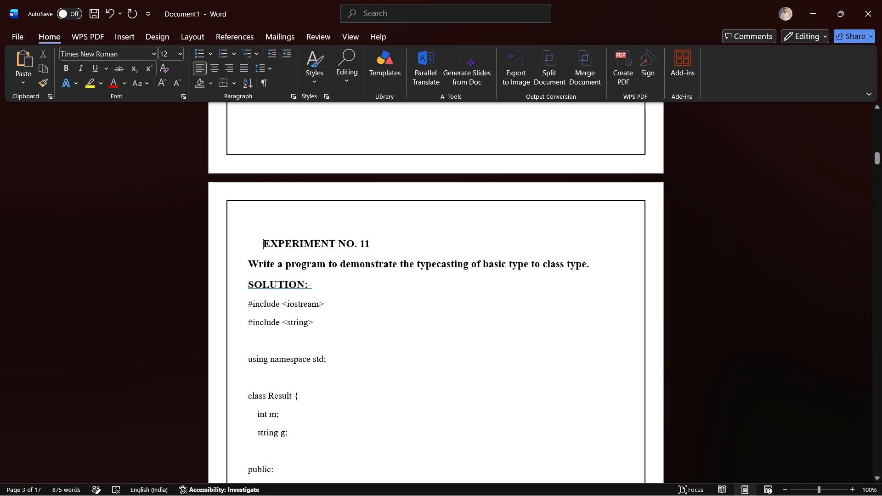
left_click(220, 70)
Insert one blank line before the EXPERIMENT NO. 12 heading to move it onto the same page as its objective sentence.
scroll(419, 205, "up", 3)
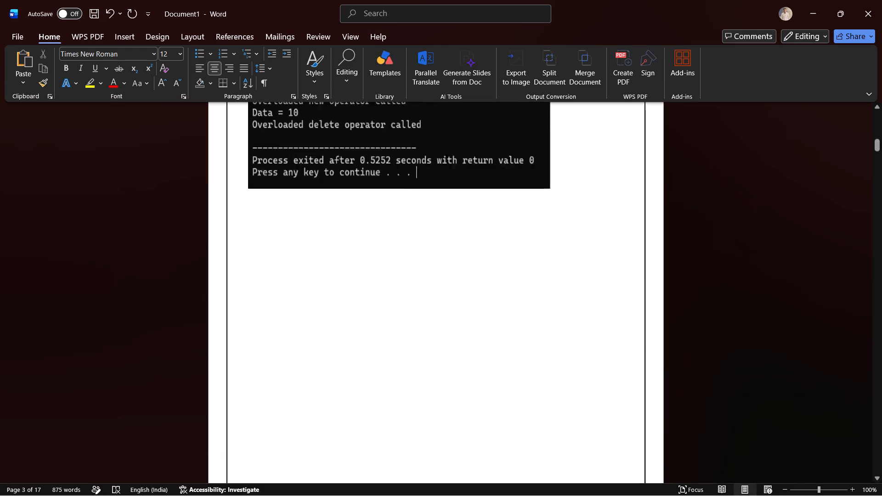
scroll(419, 205, "up", 6)
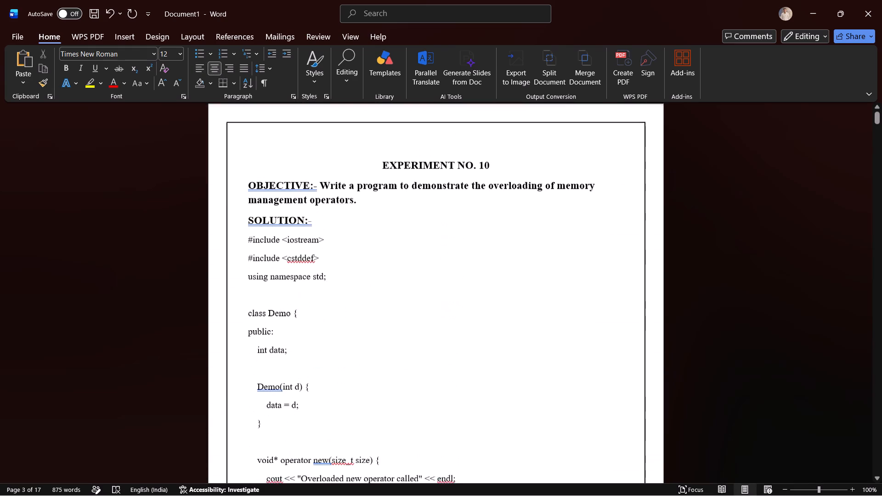
scroll(419, 205, "up", 1)
scroll(419, 205, "down", 9)
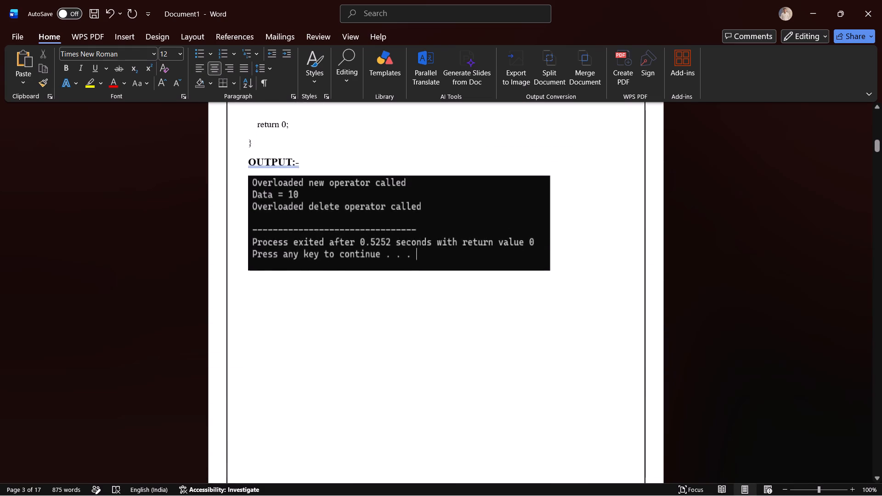
scroll(419, 205, "down", 9)
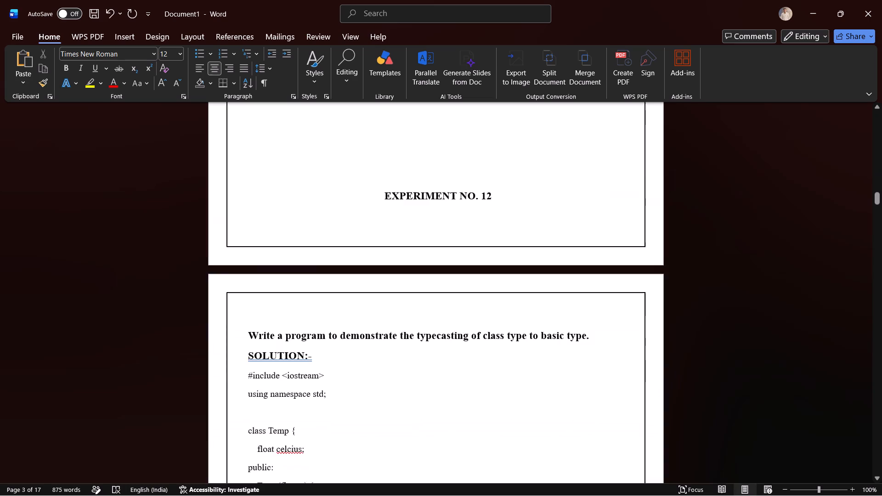
scroll(419, 205, "down", 1)
left_click(383, 165)
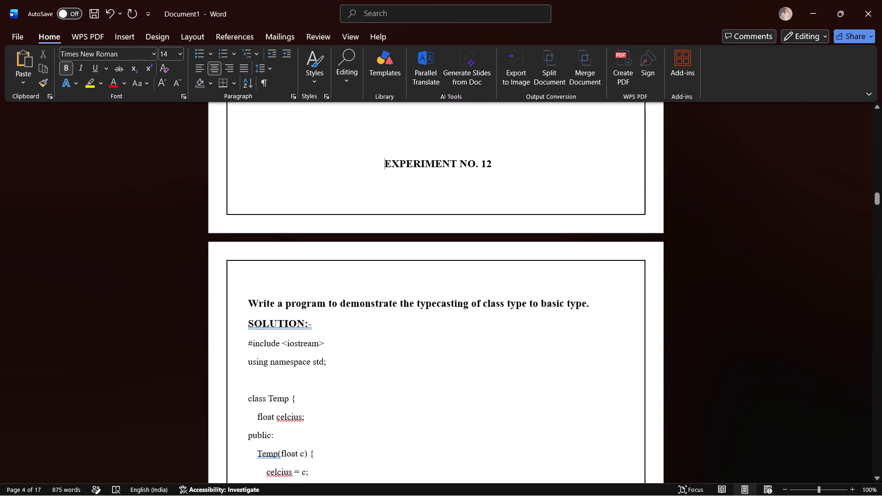
key("Return")
Insert two blank lines before the EXPERIMENT NO. 13 heading to move it to the top of the following page.
scroll(383, 165, "down", 7)
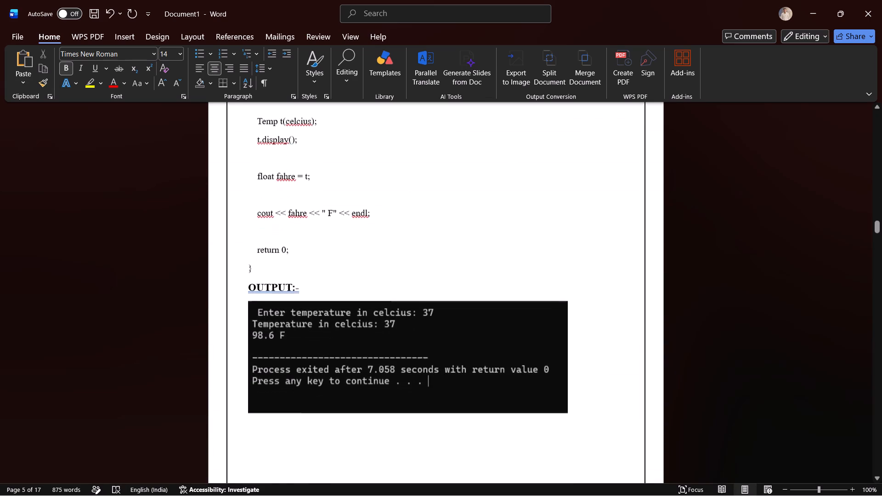
scroll(383, 165, "down", 3)
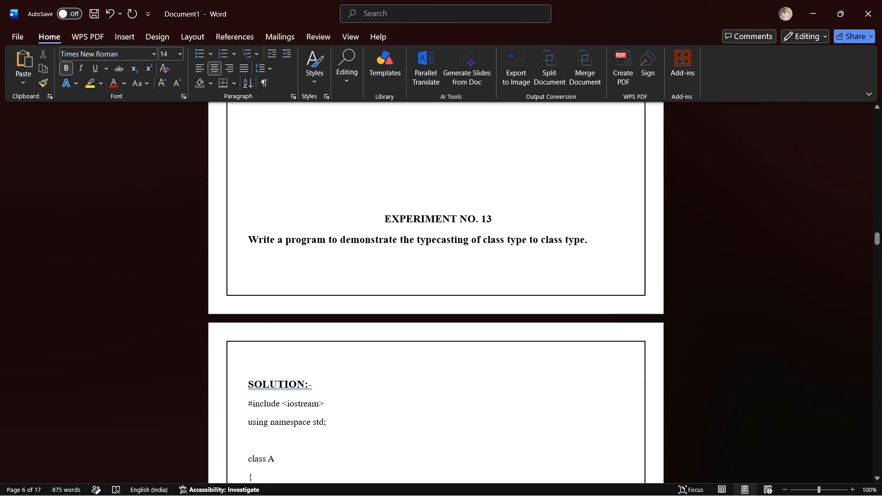
left_click(383, 214)
key("Return")
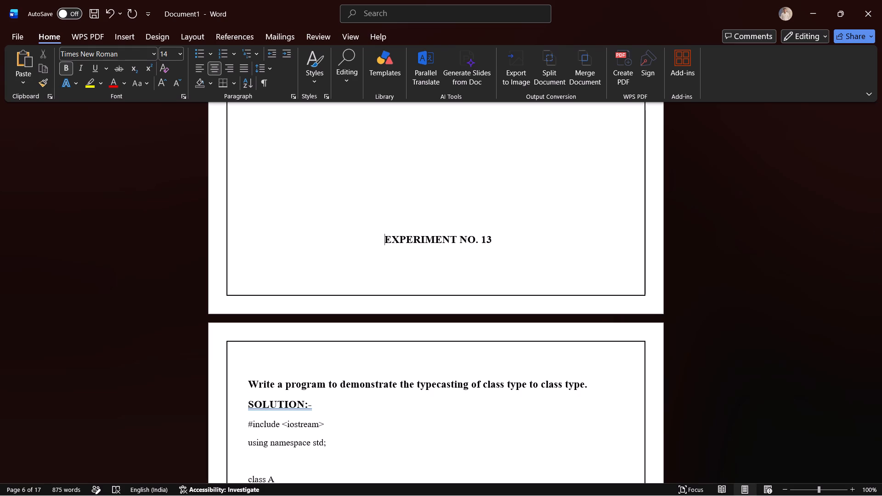
key("Return")
scroll(383, 214, "down", 4)
scroll(383, 214, "up", 1)
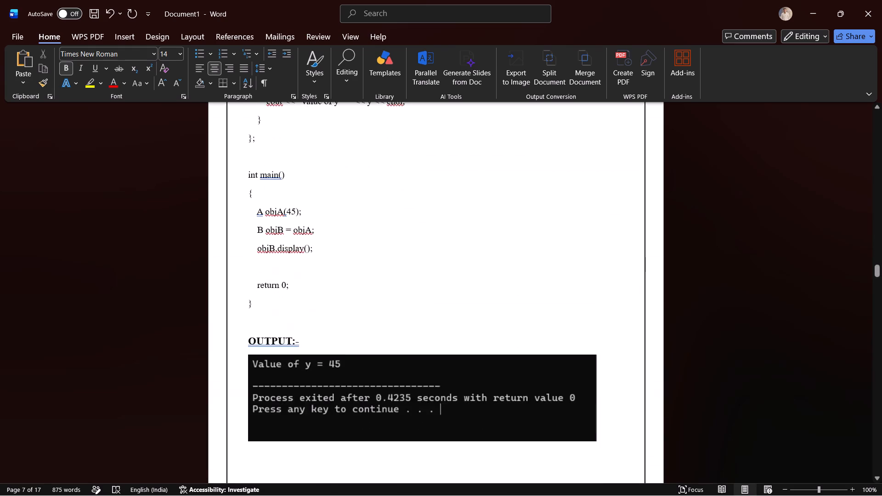
scroll(383, 214, "up", 1)
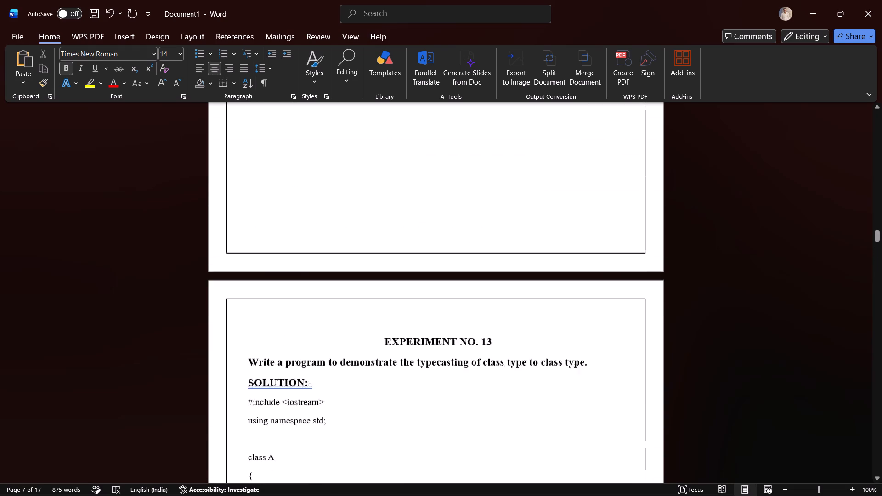
Paste the SOLUTION:- label on its own line between EXPERIMENT NO. 16's exception handling sentence and its code, leaving no extra blank line.
scroll(383, 214, "down", 9)
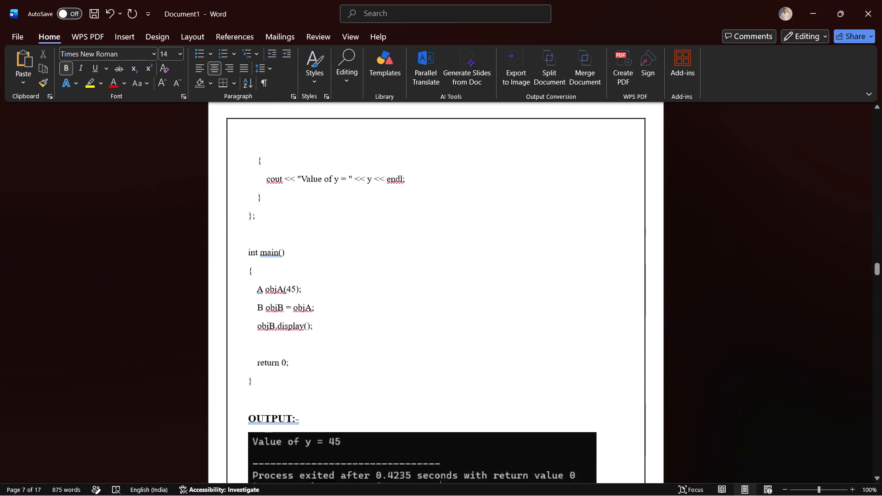
scroll(383, 214, "down", 5)
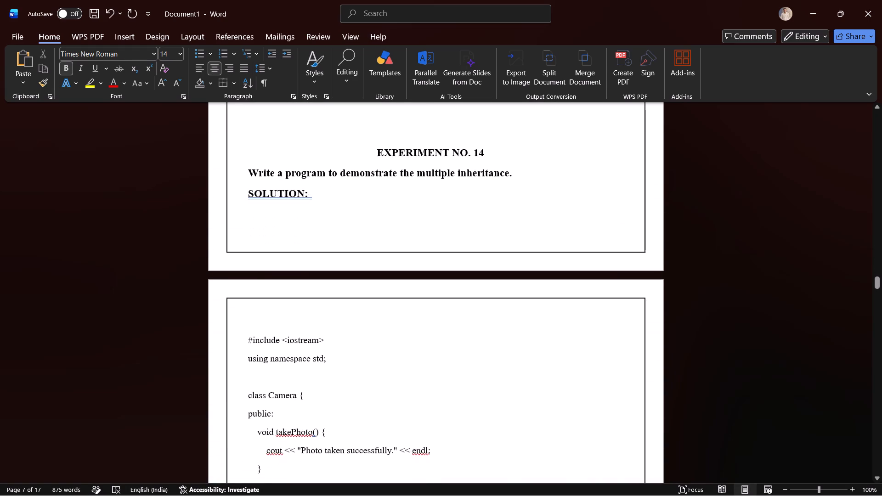
scroll(383, 214, "down", 6)
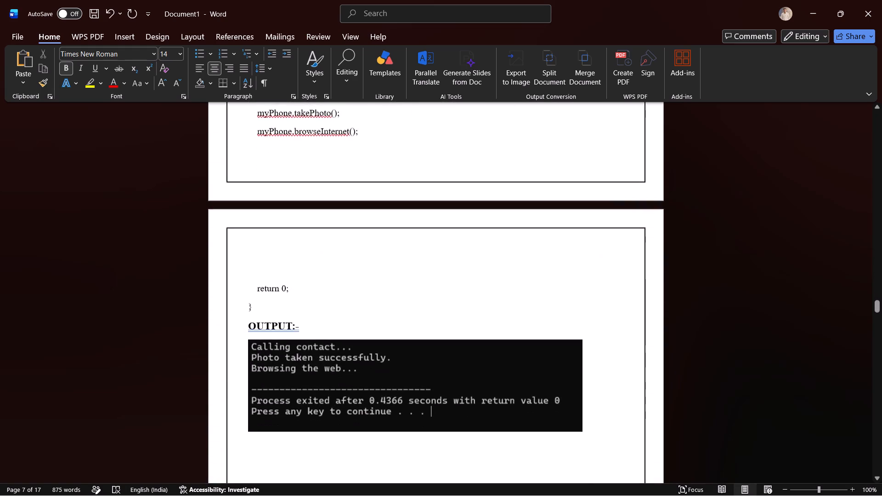
scroll(383, 214, "down", 6)
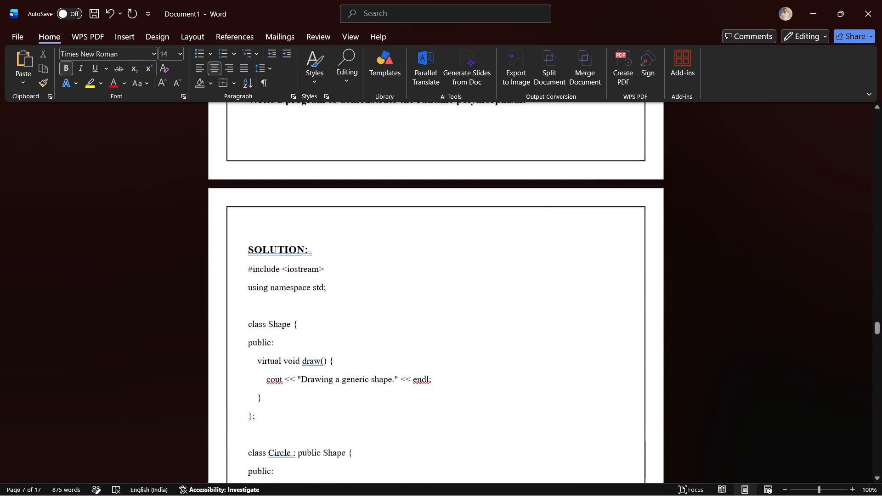
scroll(383, 214, "down", 7)
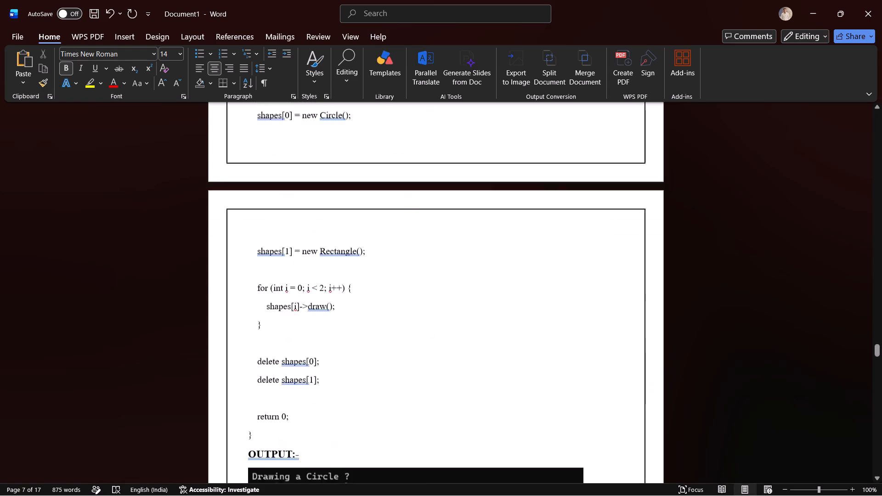
scroll(369, 196, "down", 4)
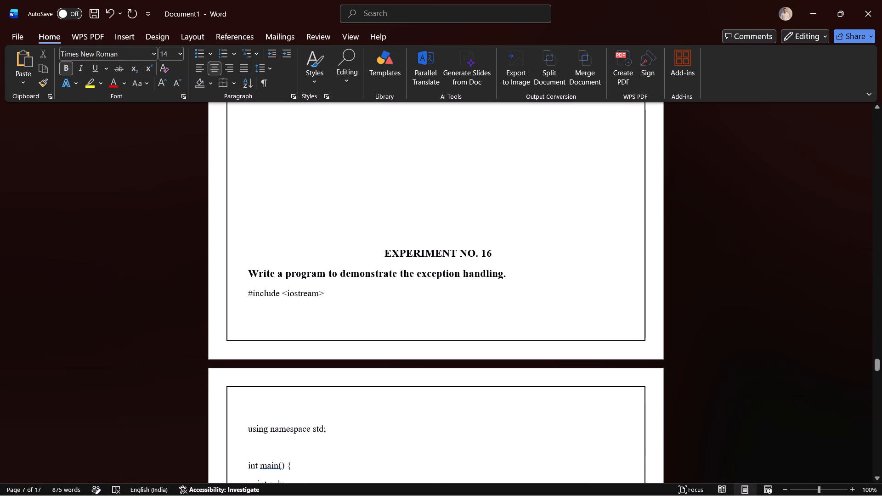
left_click(516, 275)
key("Return")
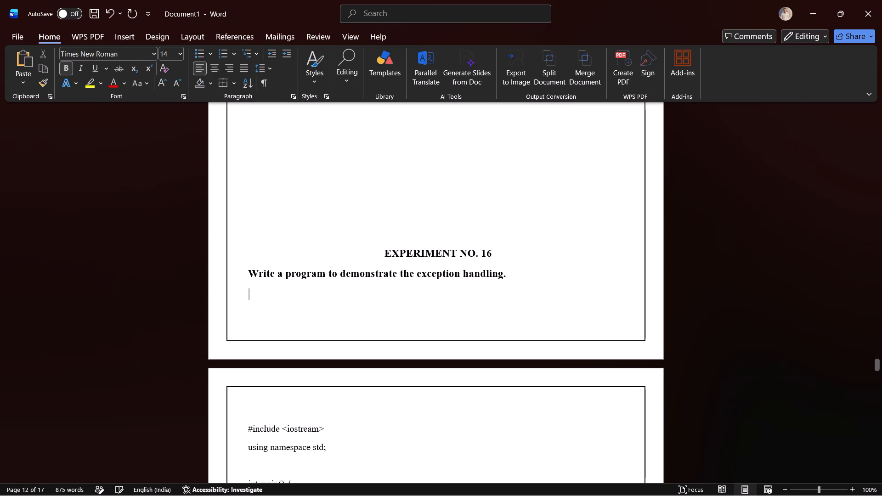
key("ctrl+v")
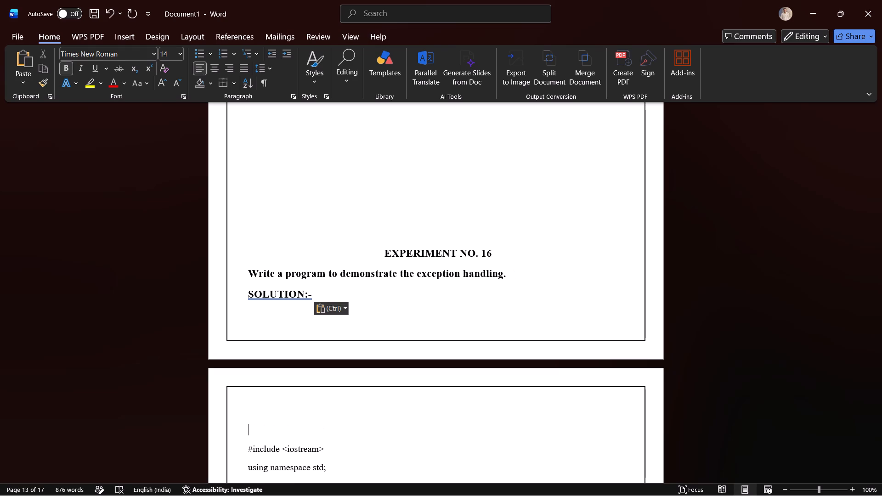
key("BackSpace")
key("BackSpace")
Paste the SOLUTION:- label on its own line between EXPERIMENT NO. 17's class template sentence and its code, leaving no extra blank line.
scroll(516, 275, "down", 6)
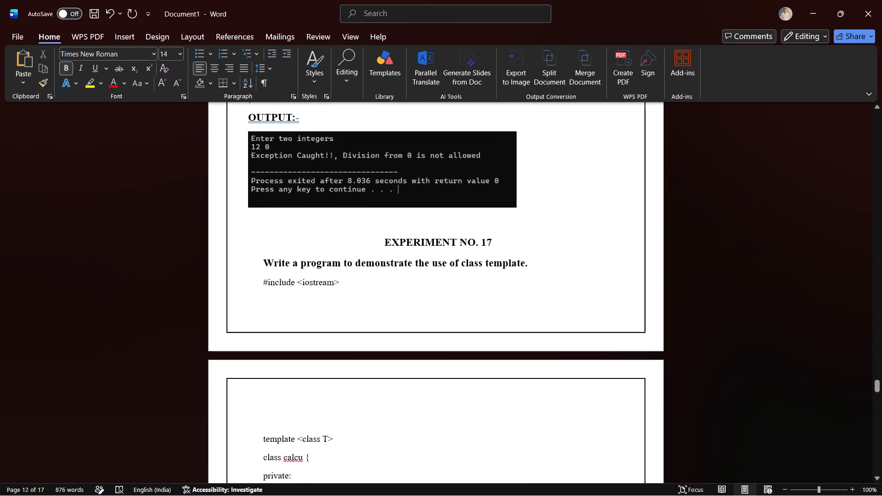
left_click(537, 263)
key("Return")
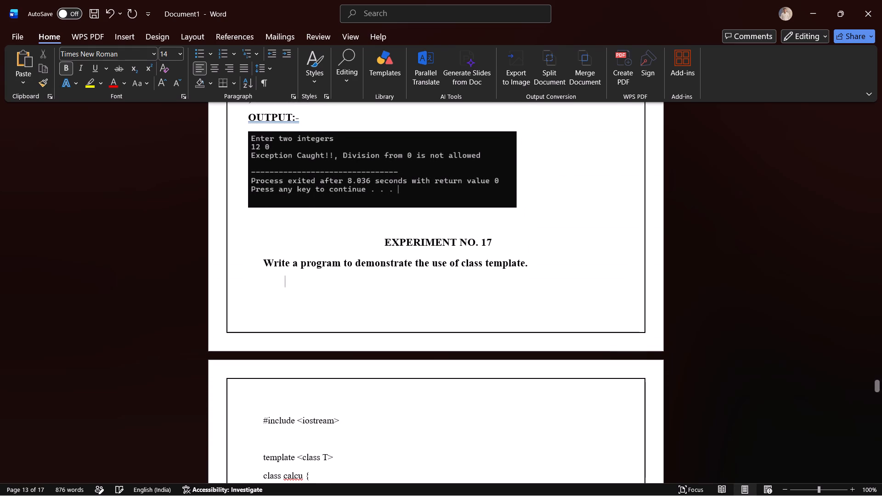
key("ctrl+v")
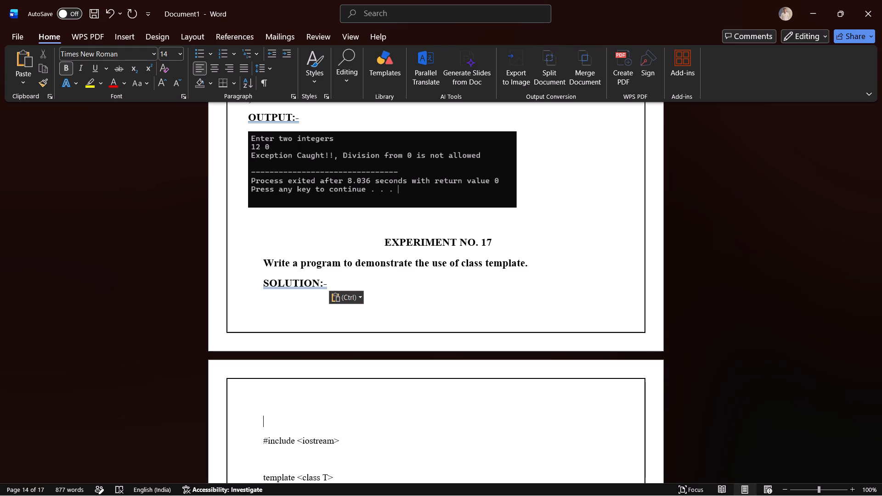
key("BackSpace")
key("BackSpace")
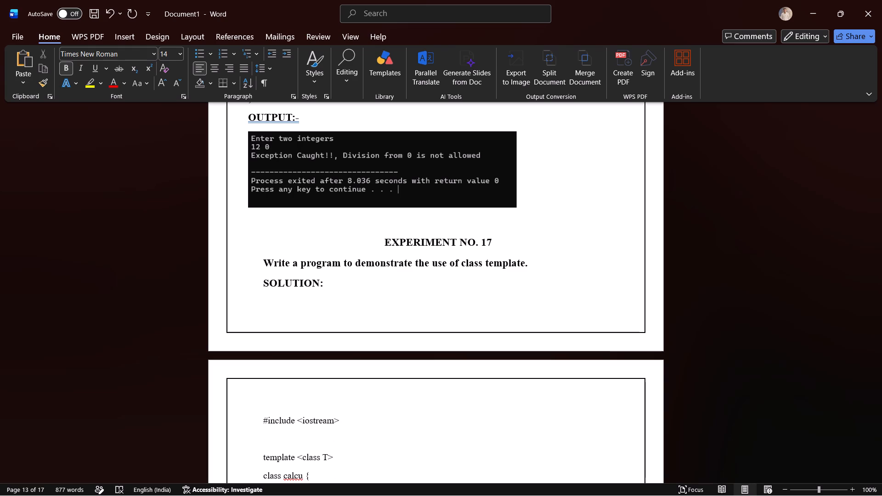
key("minus")
Paste the SOLUTION:- label above the code of the final experiment, on reading and writing mixed type of data, leaving no extra blank line.
scroll(616, 358, "down", 6)
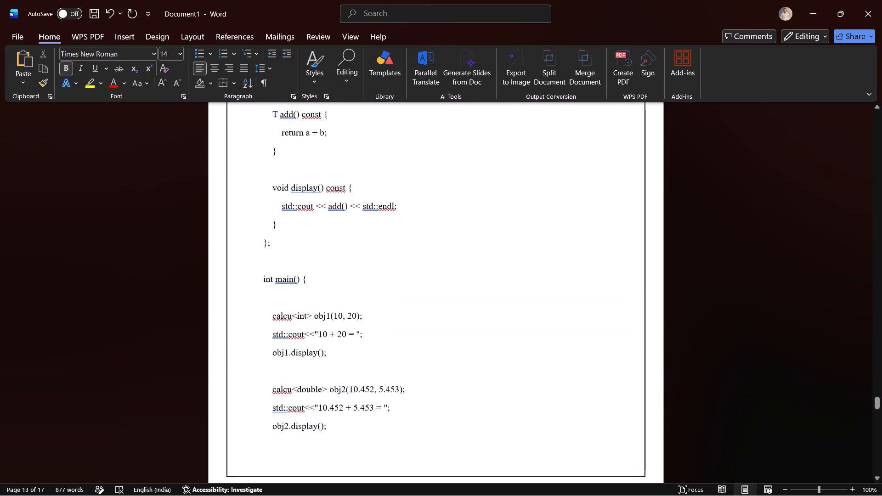
scroll(616, 358, "down", 3)
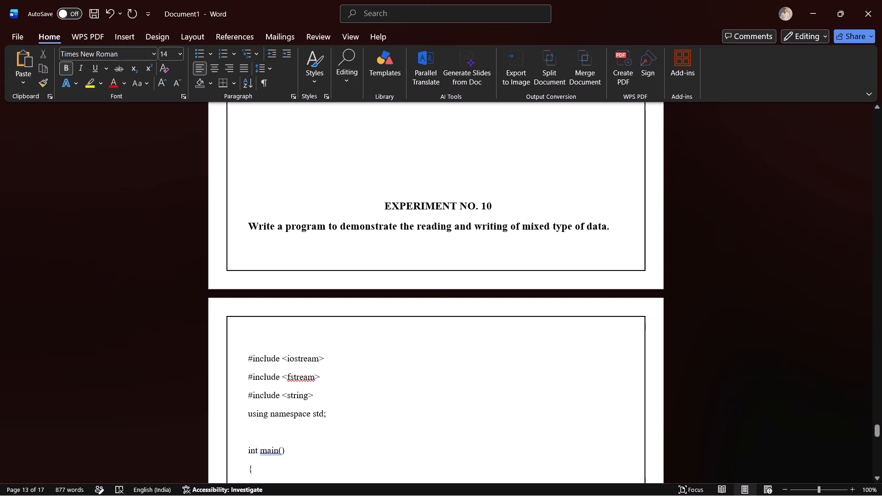
left_click(615, 230)
key("Return")
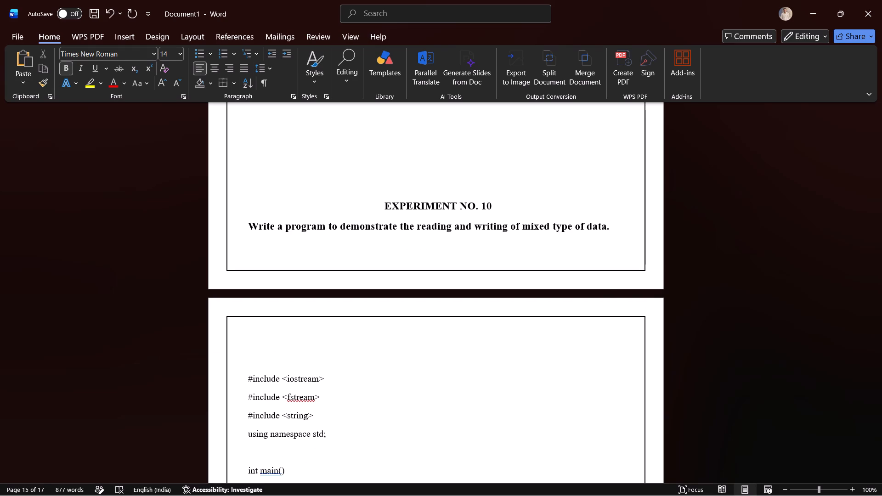
key("ctrl+v")
key("BackSpace")
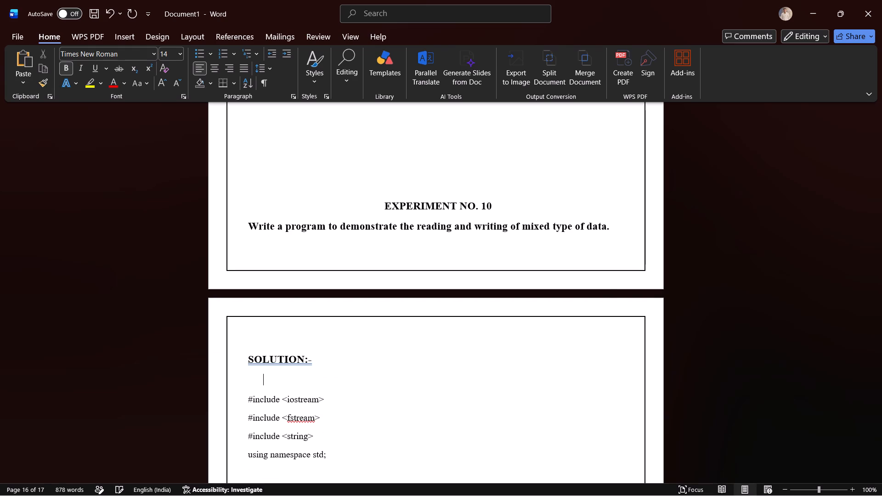
key("BackSpace")
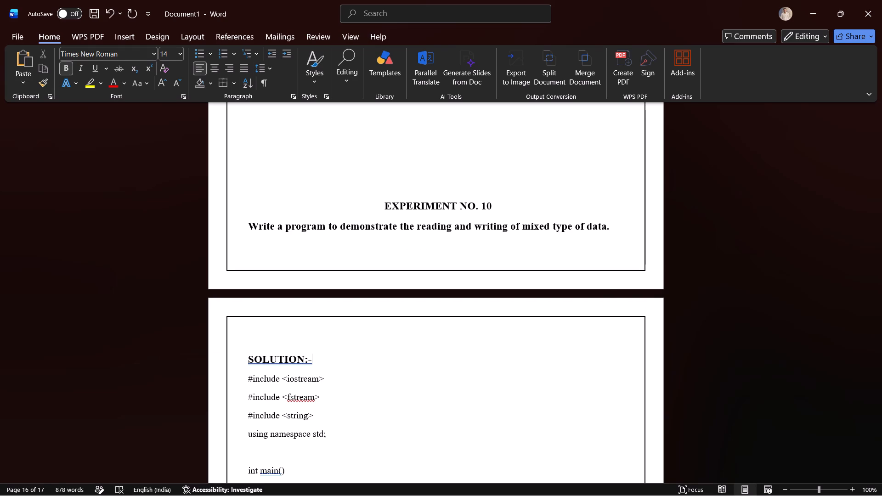
Renumber the heading of the final experiment, on reading and writing mixed type of data, as EXPERIMENT NO. 18.
scroll(615, 230, "up", 5)
scroll(615, 230, "down", 1)
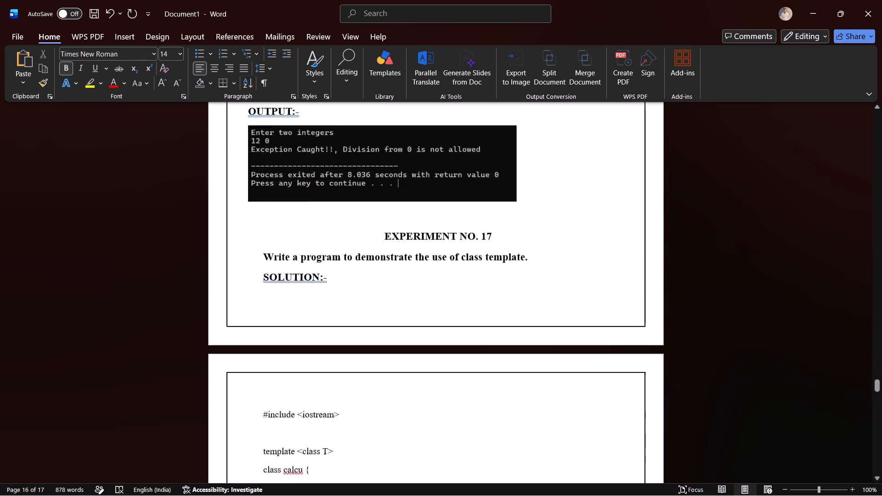
scroll(615, 230, "down", 3)
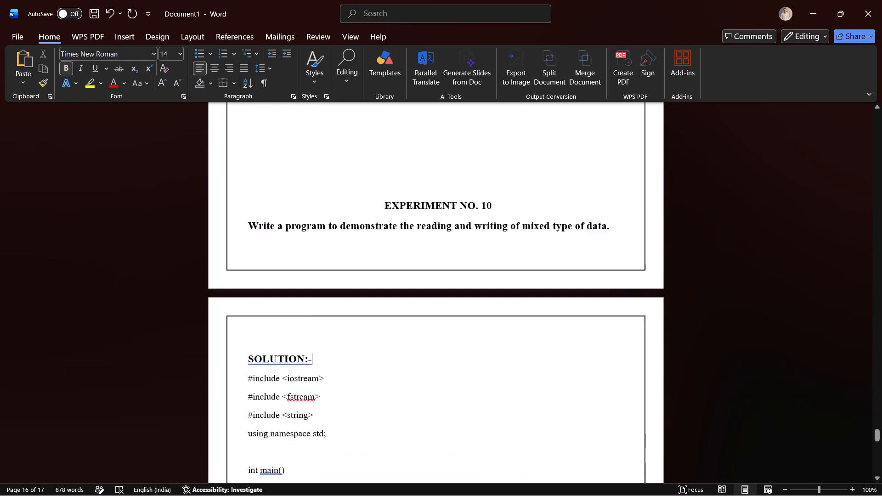
scroll(615, 230, "down", 1)
scroll(643, 191, "up", 2)
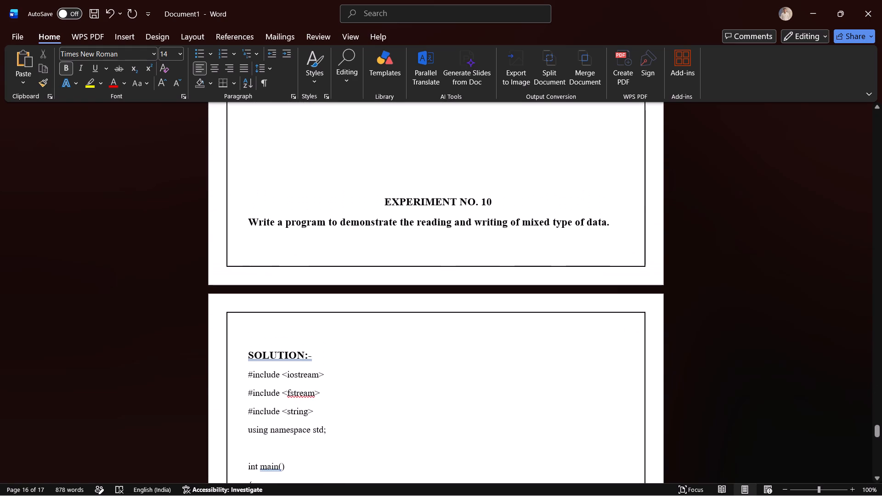
left_click(509, 205)
key("BackSpace")
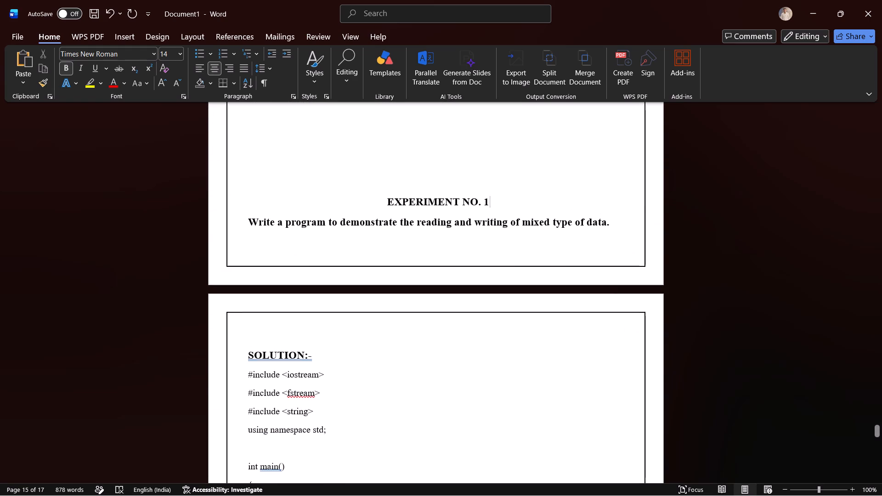
key("8")
Look over the final experiment's code and output, and return to the first experiment at the document's start.
scroll(509, 205, "down", 4)
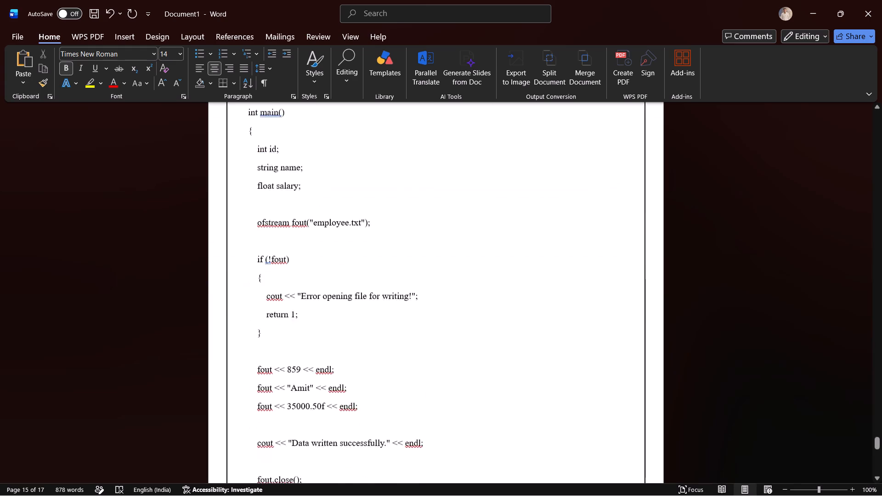
scroll(509, 205, "down", 3)
scroll(509, 205, "up", 2)
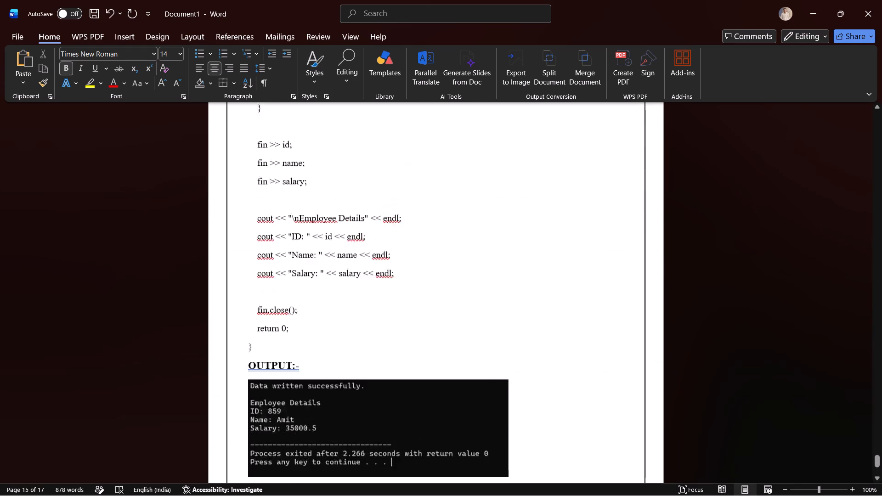
scroll(509, 205, "up", 6)
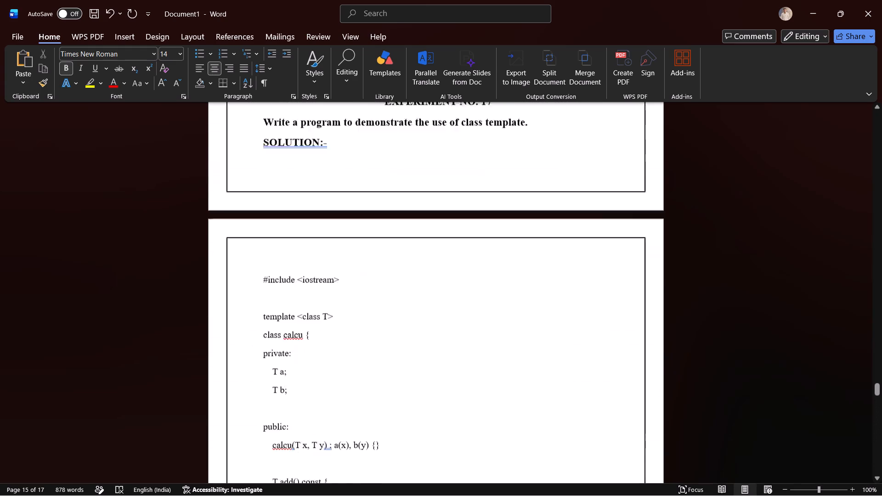
scroll(509, 205, "up", 5)
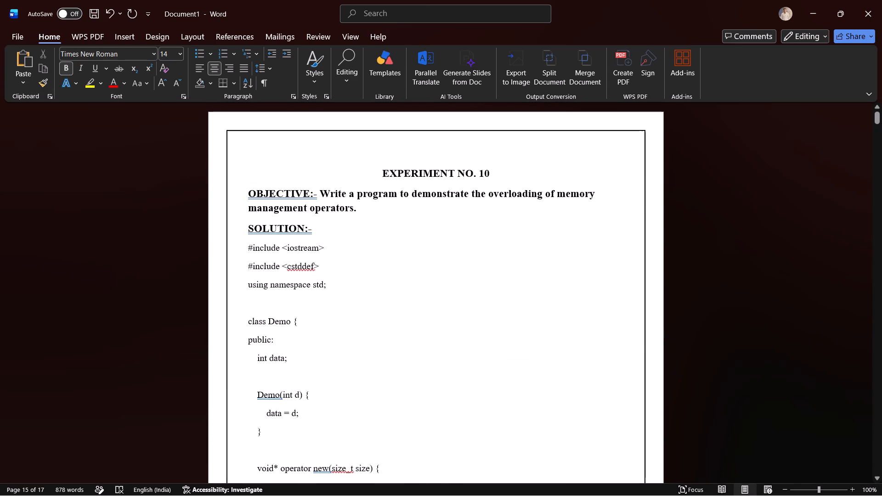
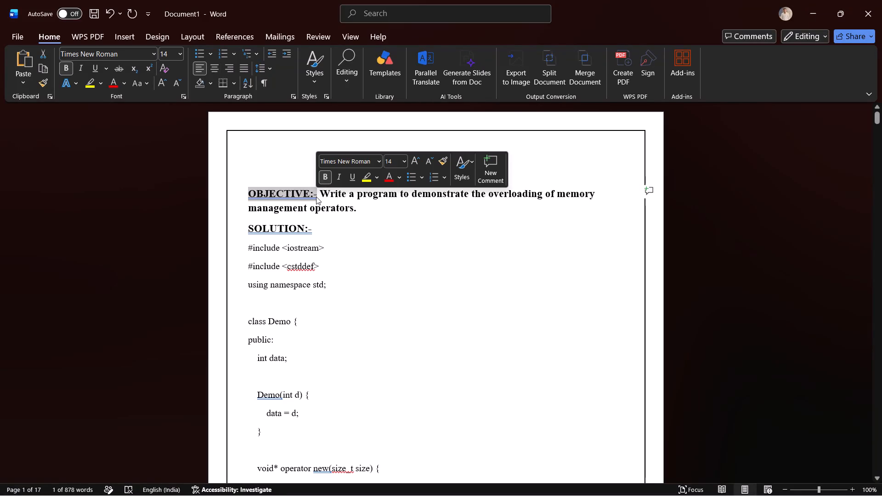
Copy the first experiment's OBJECTIVE:- label and paste it before EXPERIMENT NO. 11's sentence on typecasting basic type to class type.
key("ctrl+c")
scroll(316, 197, "down", 6)
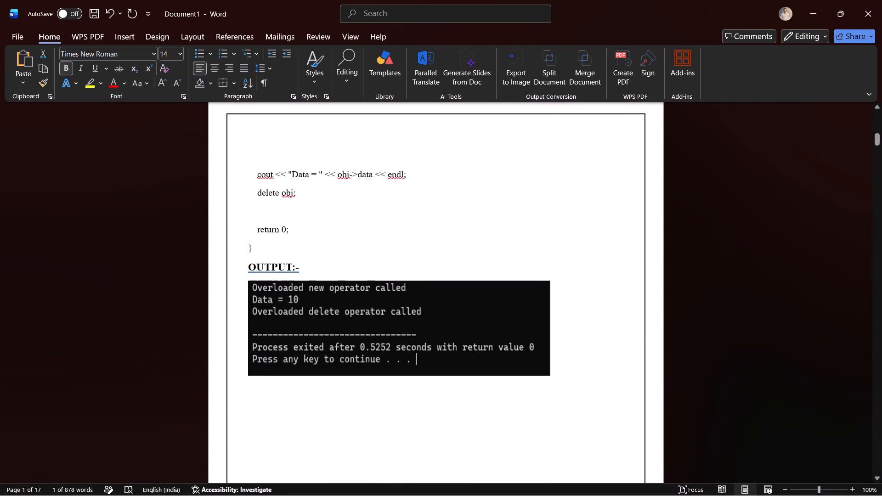
scroll(330, 253, "down", 5)
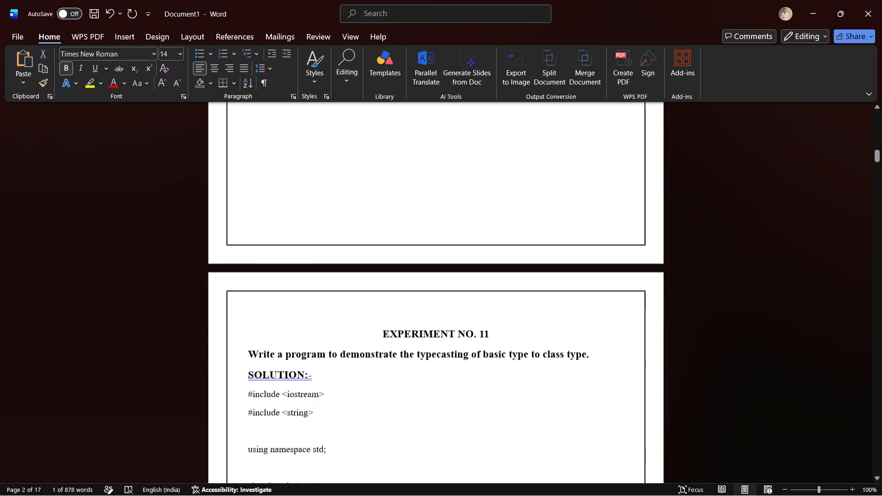
scroll(330, 253, "down", 1)
scroll(298, 246, "up", 3)
scroll(298, 246, "down", 3)
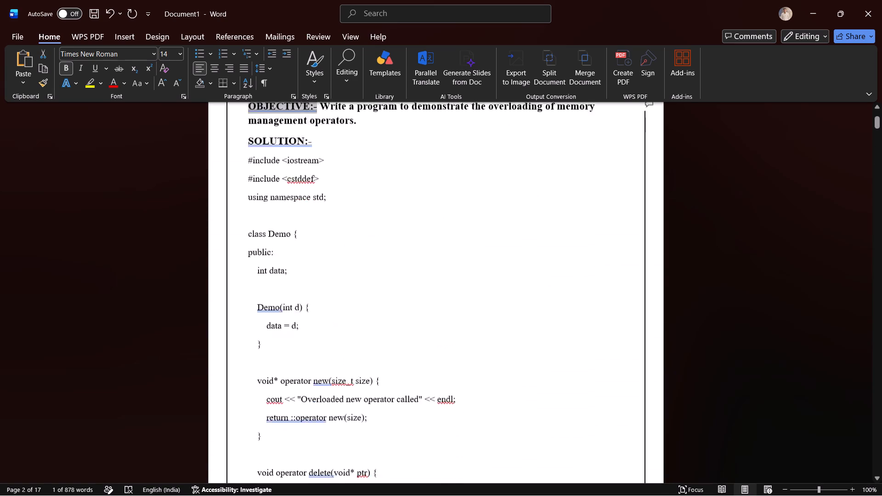
scroll(298, 246, "down", 2)
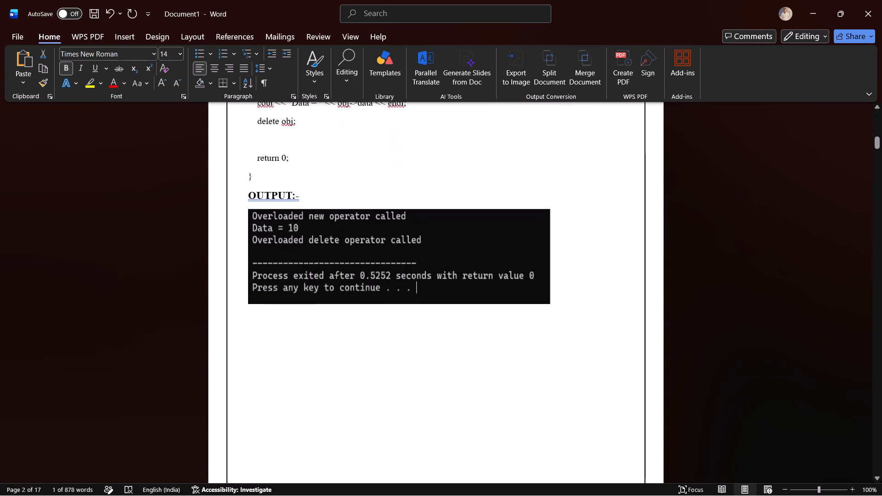
scroll(298, 246, "down", 4)
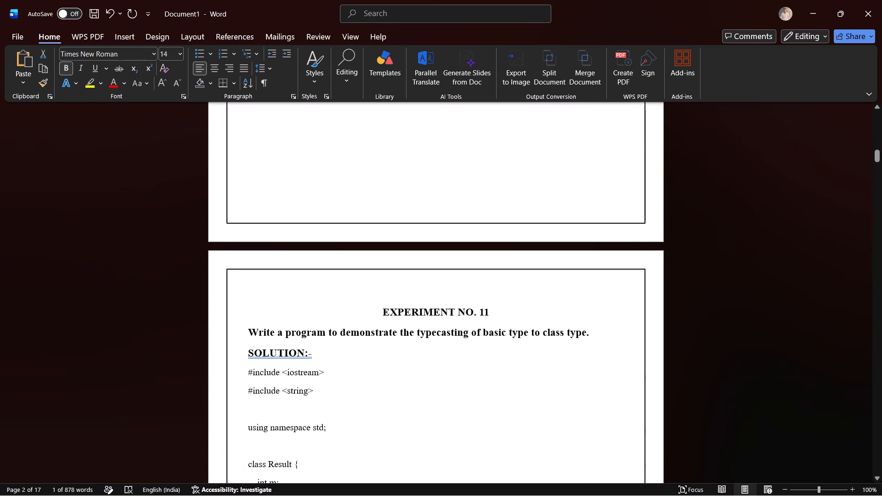
left_click(249, 328)
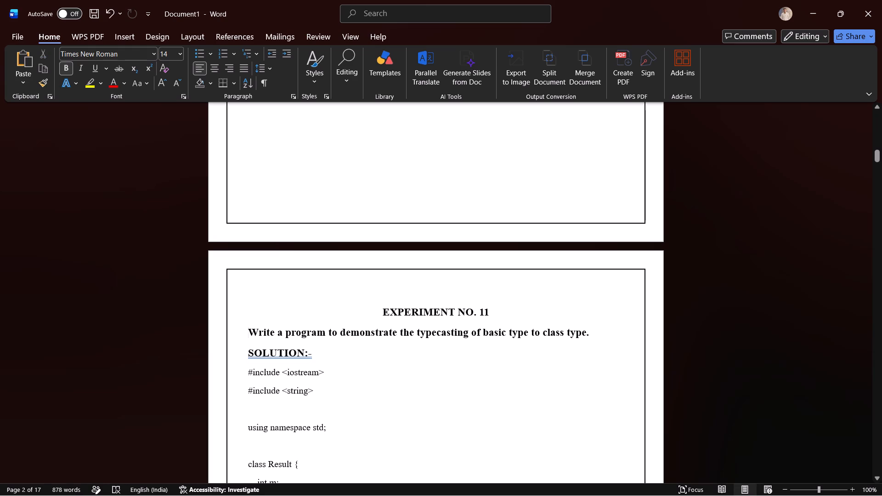
key("ctrl+v")
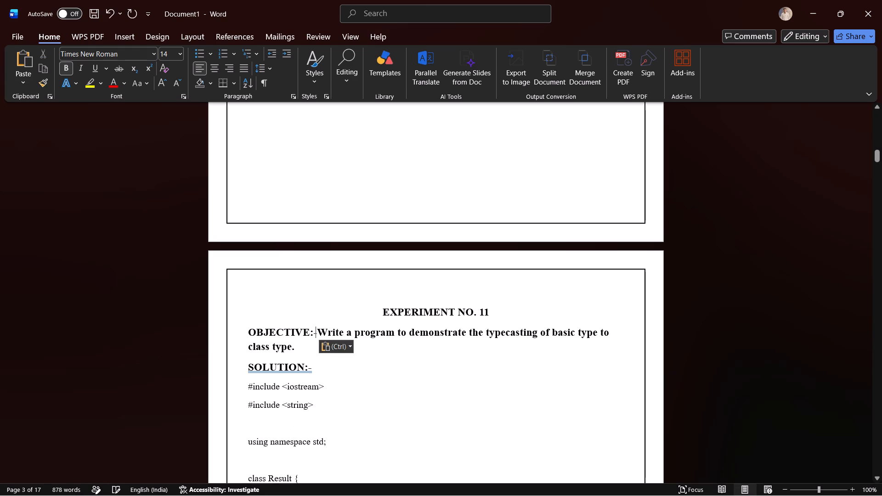
Paste the OBJECTIVE:- label before EXPERIMENT NO. 12's sentence on typecasting class type to basic type.
scroll(249, 328, "down", 3)
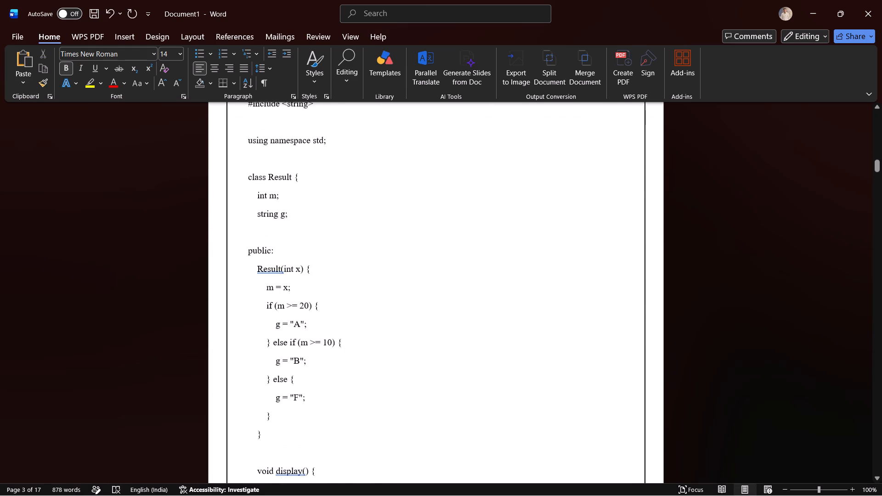
scroll(249, 328, "down", 8)
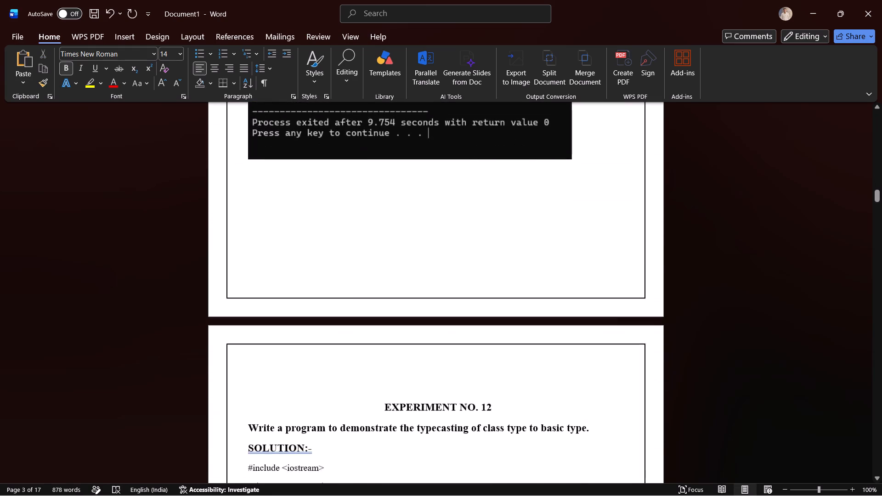
scroll(249, 328, "down", 1)
left_click(249, 328)
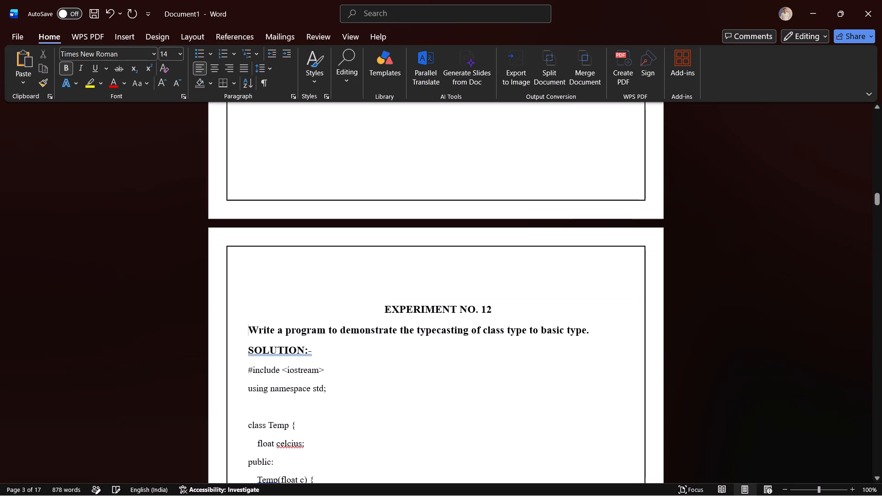
key("ctrl+v")
Paste the OBJECTIVE:- label before EXPERIMENT NO. 13's sentence on typecasting class type to class type, followed by a space.
scroll(249, 328, "down", 3)
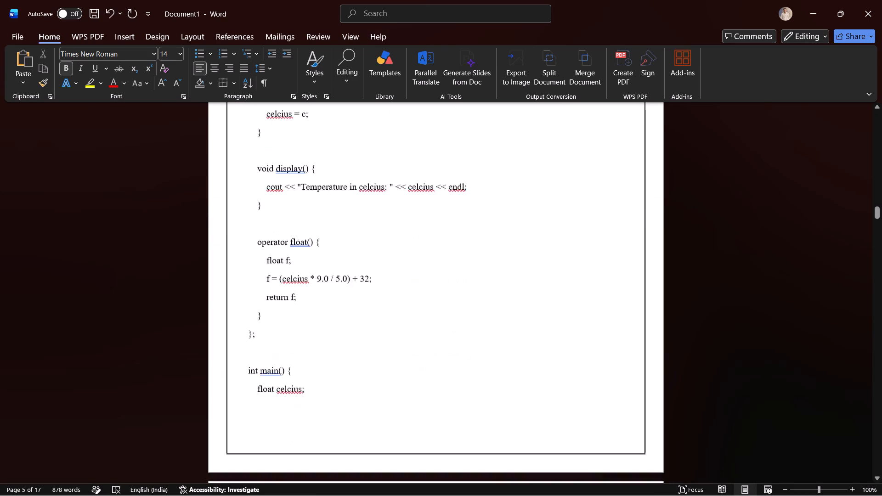
scroll(249, 328, "down", 6)
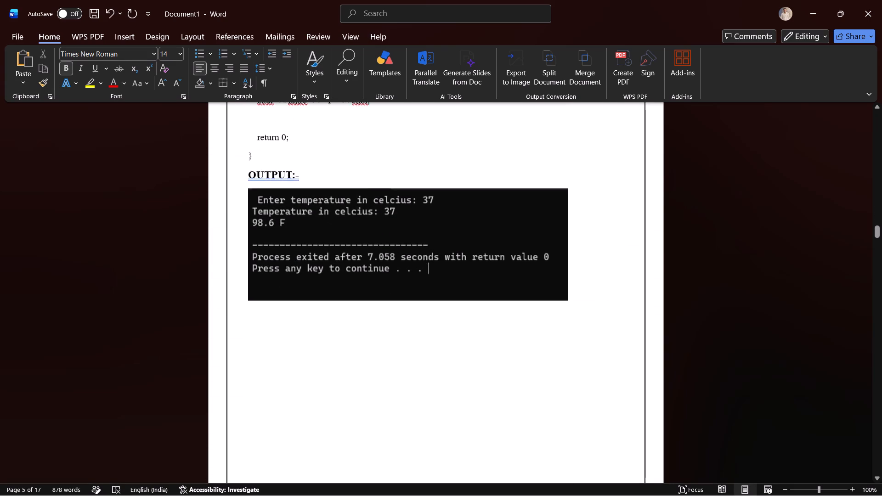
scroll(249, 328, "down", 4)
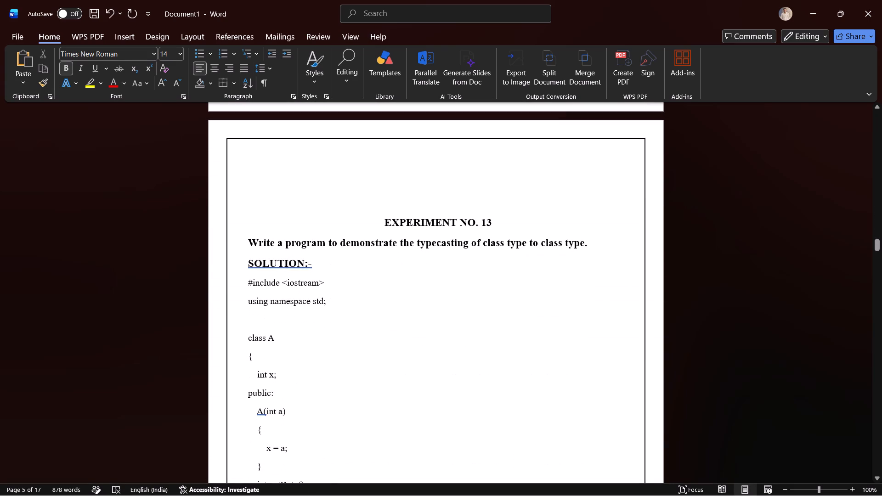
left_click(249, 244)
key("ctrl+v")
scroll(249, 244, "down", 4)
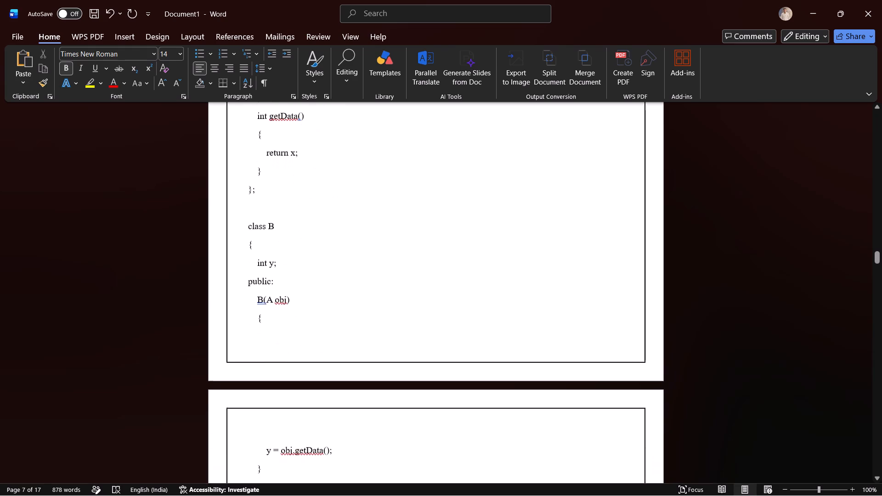
key("space")
Paste the OBJECTIVE:- label, followed by a space, before the sentence of the multiple inheritance experiment.
scroll(249, 244, "down", 3)
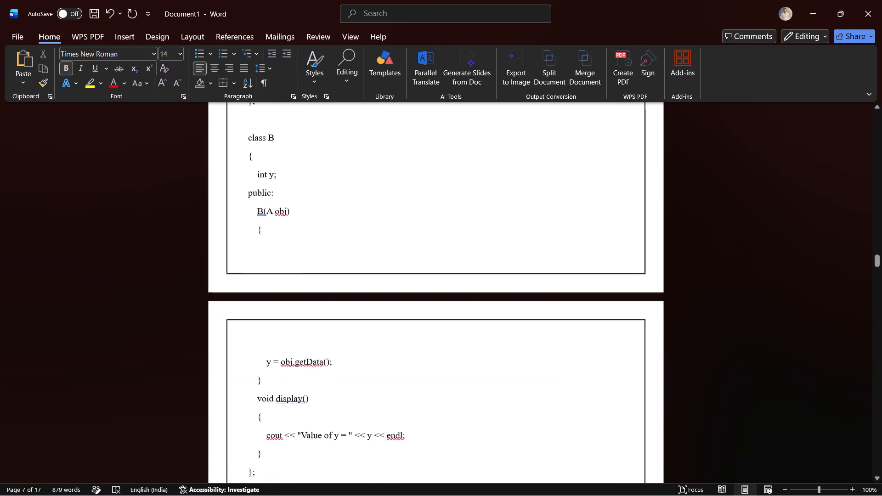
scroll(249, 244, "down", 7)
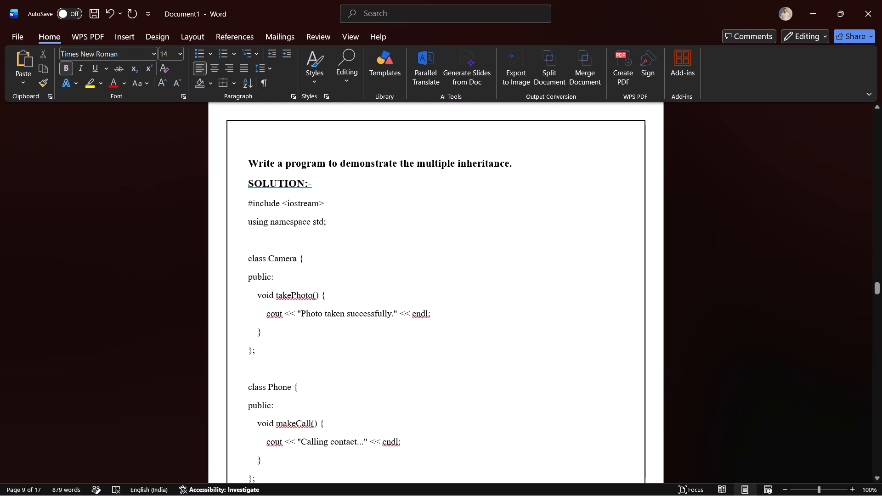
left_click(250, 162)
key("ctrl+v")
key("space")
Paste the OBJECTIVE:- label, followed by a space, before EXPERIMENT NO. 15's runtime polymorphism sentence.
scroll(250, 162, "down", 3)
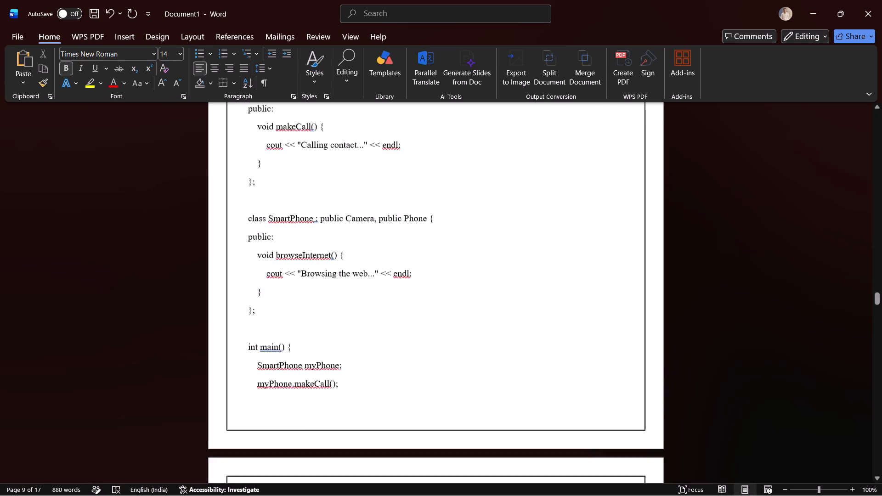
scroll(250, 162, "down", 6)
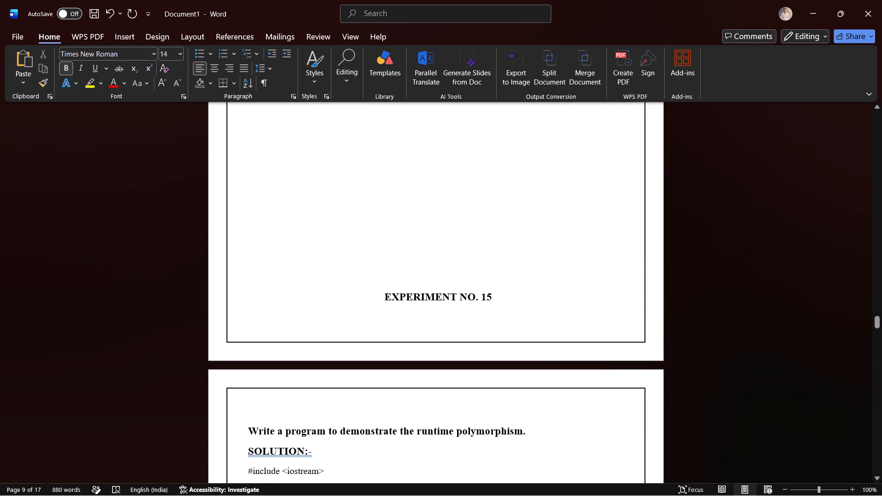
left_click(248, 429)
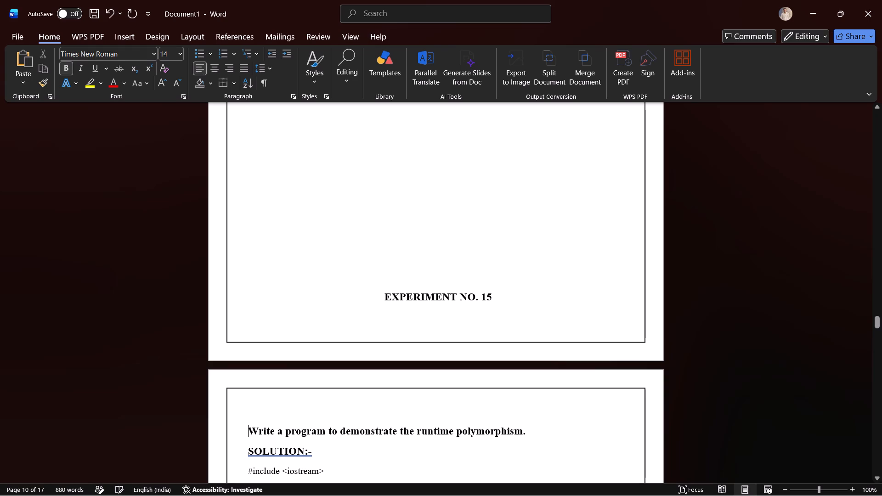
key("ctrl+v")
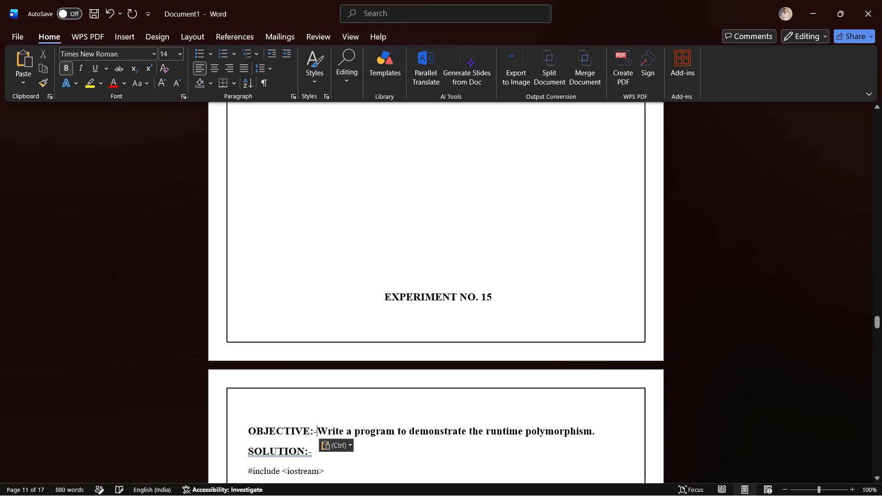
key("space")
Paste the OBJECTIVE:- label, followed by a space, before EXPERIMENT NO. 16's exception handling sentence.
scroll(248, 429, "down", 6)
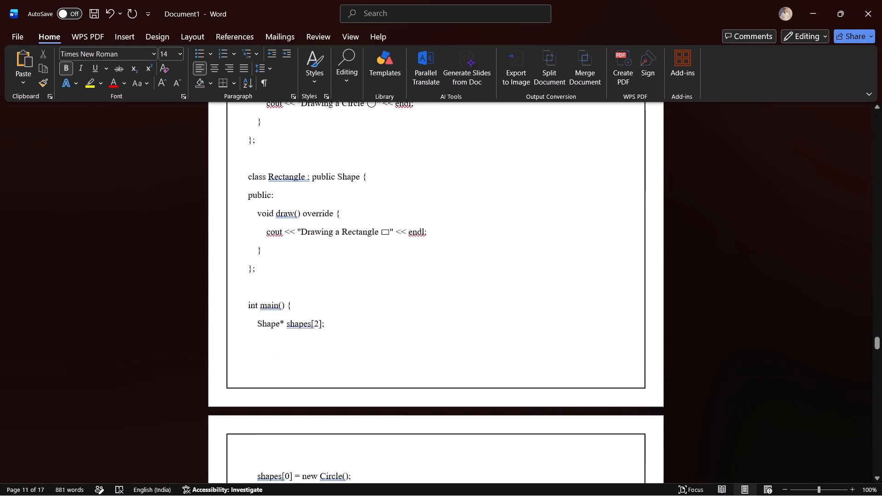
scroll(248, 429, "down", 2)
scroll(341, 414, "down", 1)
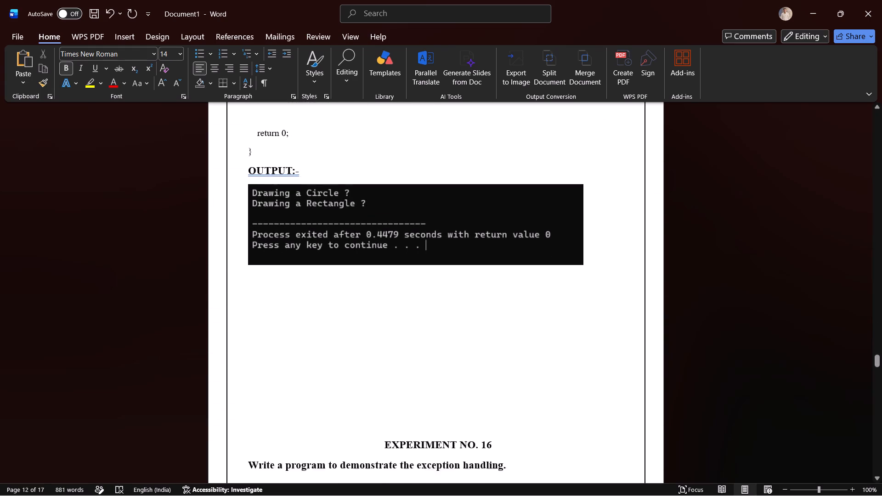
scroll(341, 414, "down", 1)
left_click(248, 319)
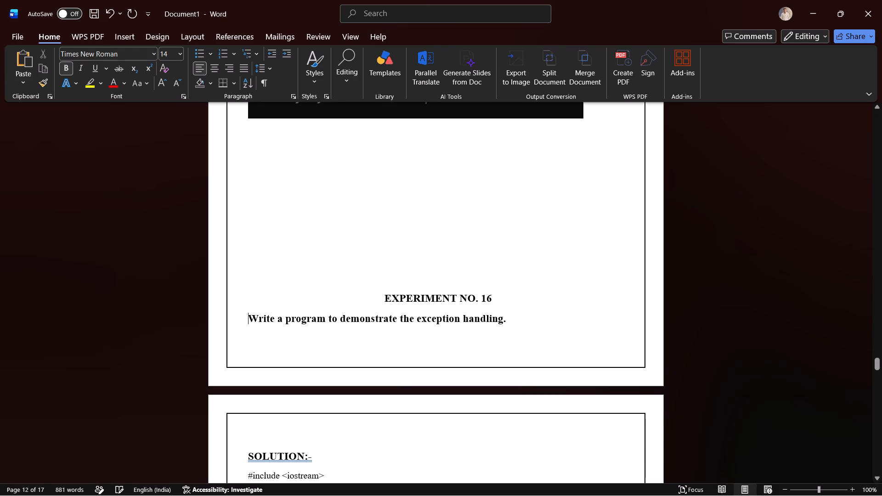
key("ctrl+v")
key("space")
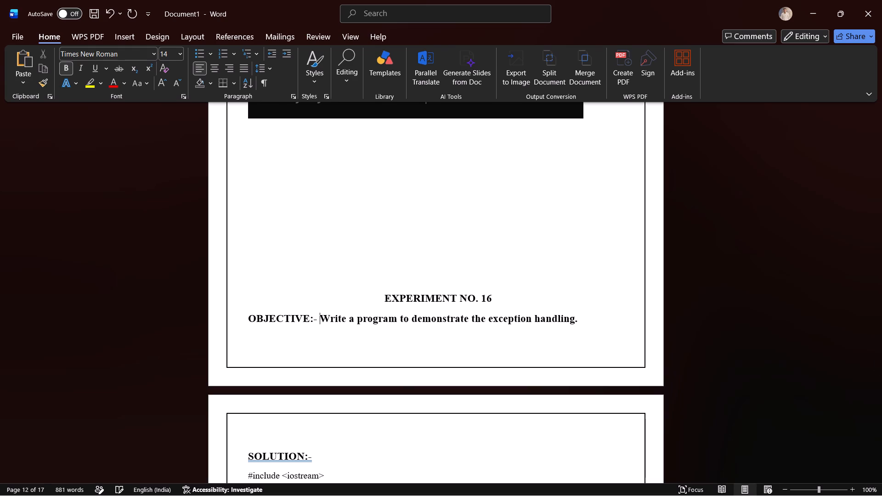
Paste the OBJECTIVE:- label, followed by a space, before EXPERIMENT NO. 17's class template sentence.
scroll(248, 319, "down", 8)
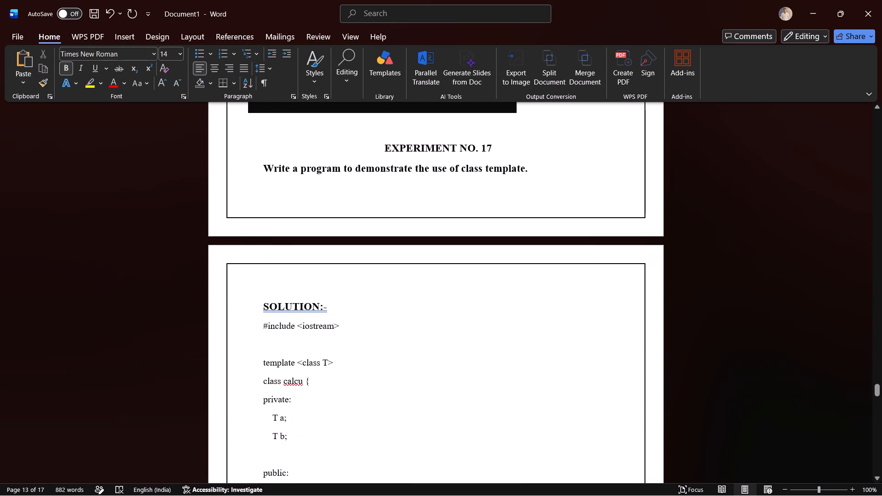
left_click(264, 169)
key("ctrl+v")
key("space")
Paste the OBJECTIVE:- label, followed by a space, before EXPERIMENT NO. 18's sentence on reading and writing mixed type of data.
scroll(264, 169, "down", 6)
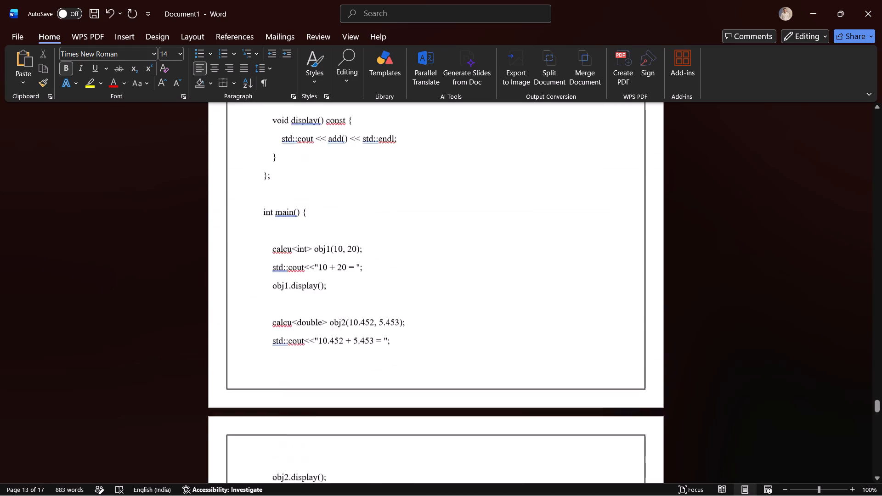
scroll(264, 169, "down", 3)
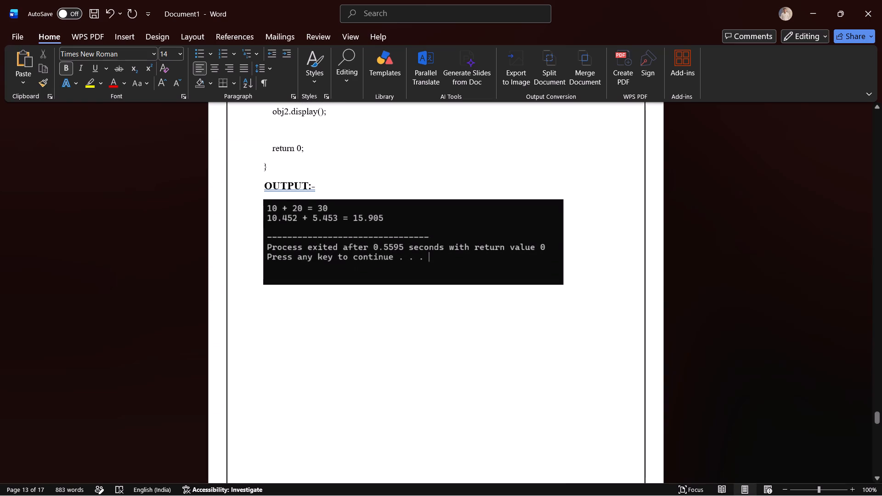
scroll(253, 295, "down", 5)
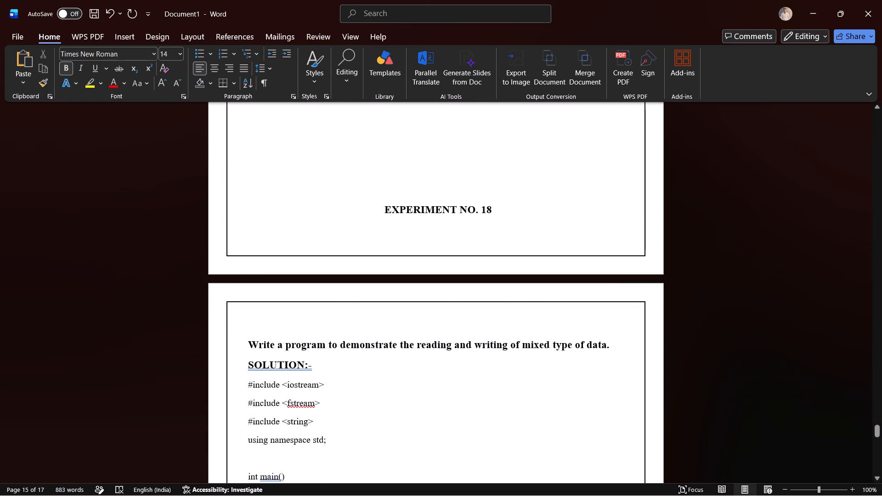
left_click(249, 341)
key("ctrl+v")
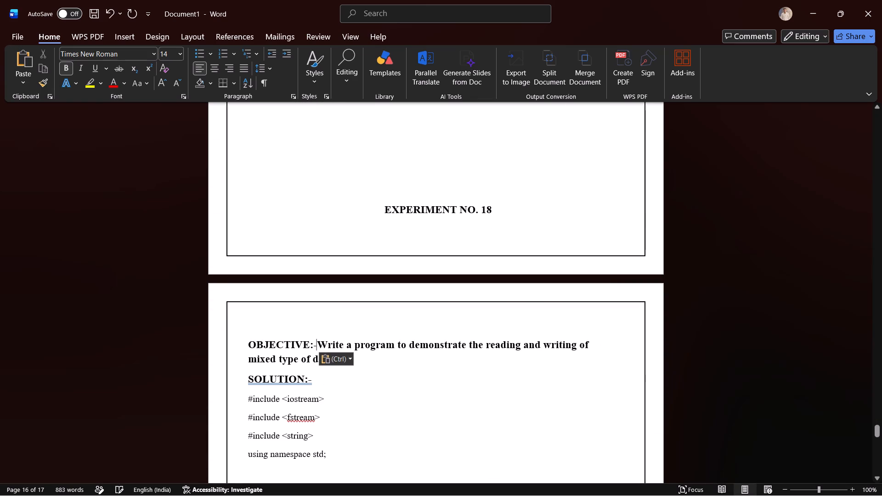
key("space")
Look over the final experiment's code and output, and check the OBJECTIVE:- labels back through the document to EXPERIMENT NO. 13.
scroll(249, 341, "down", 6)
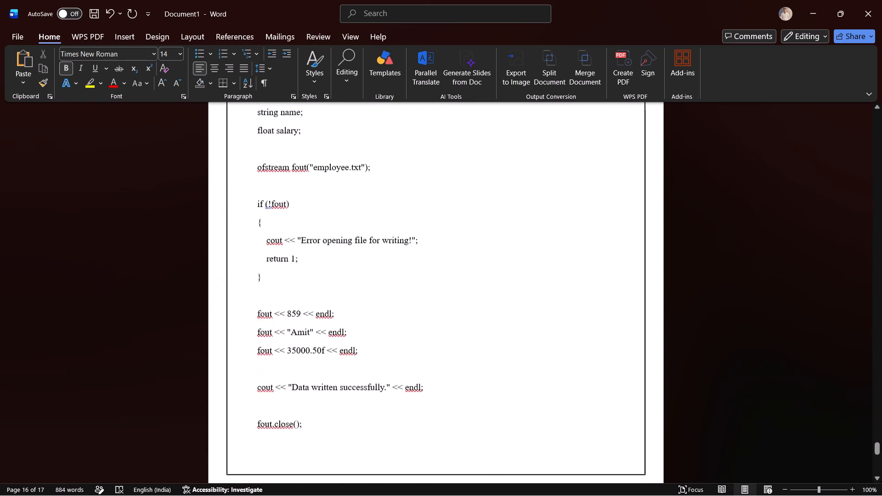
scroll(249, 341, "down", 10)
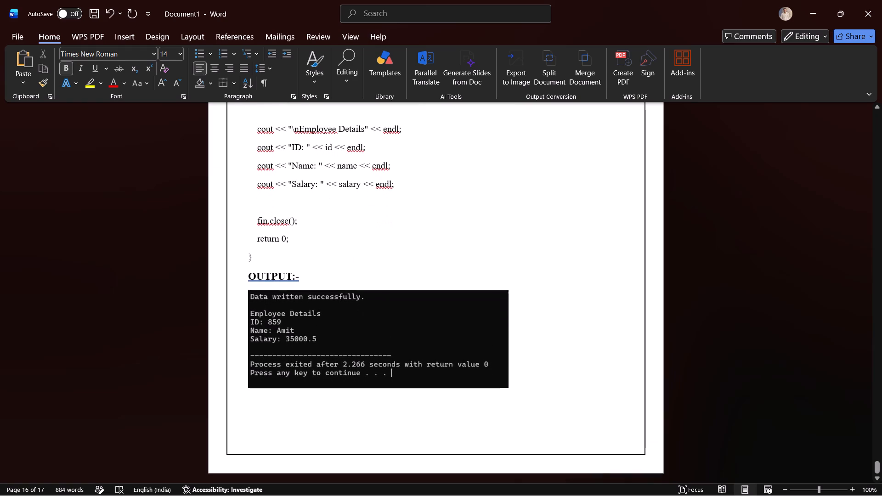
scroll(249, 341, "up", 8)
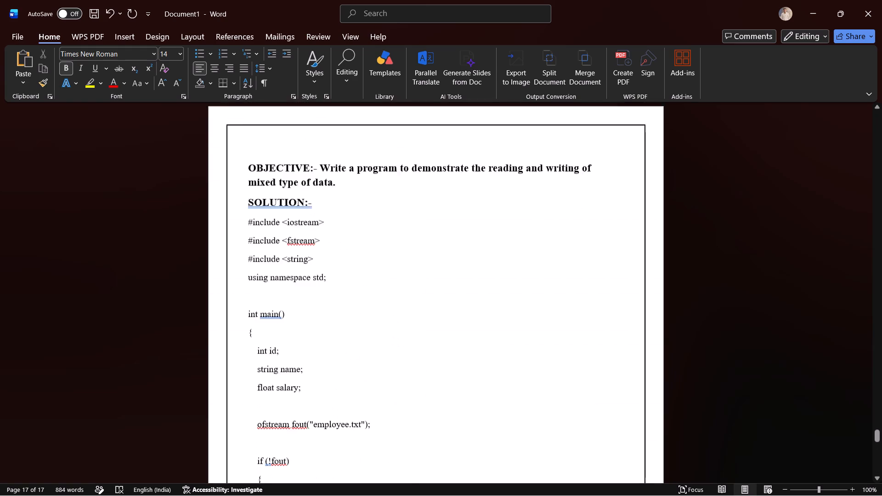
scroll(249, 341, "up", 12)
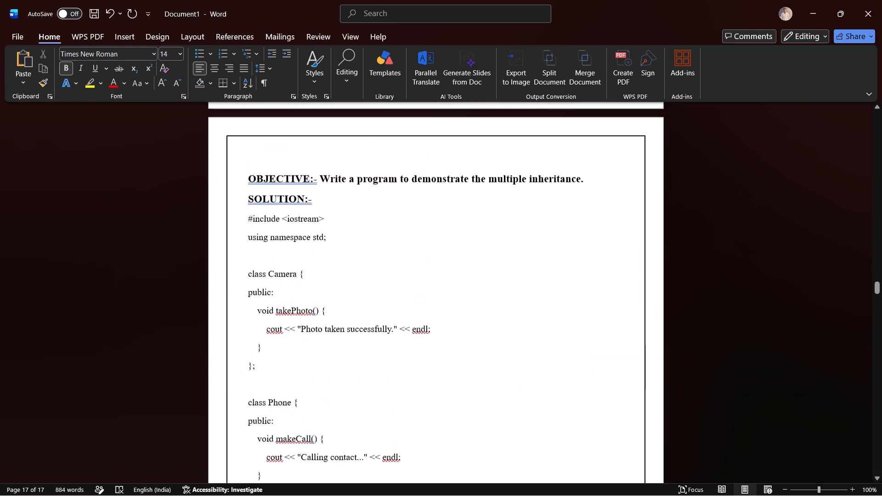
scroll(249, 341, "up", 9)
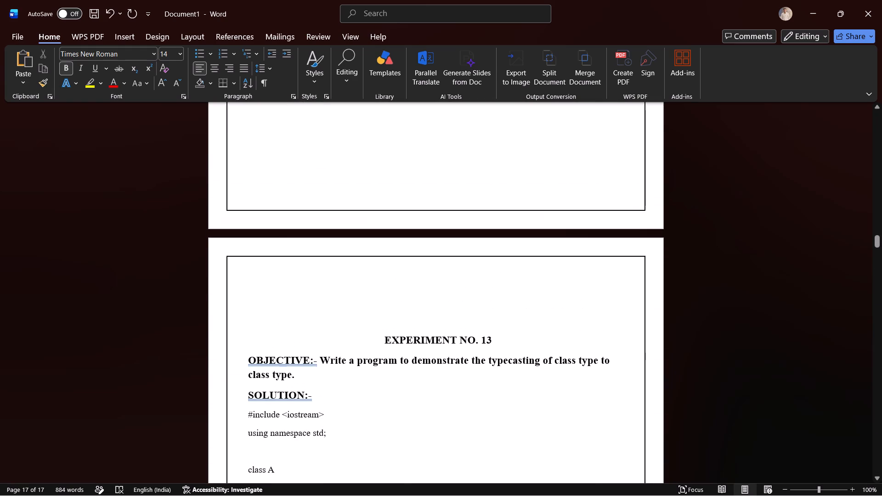
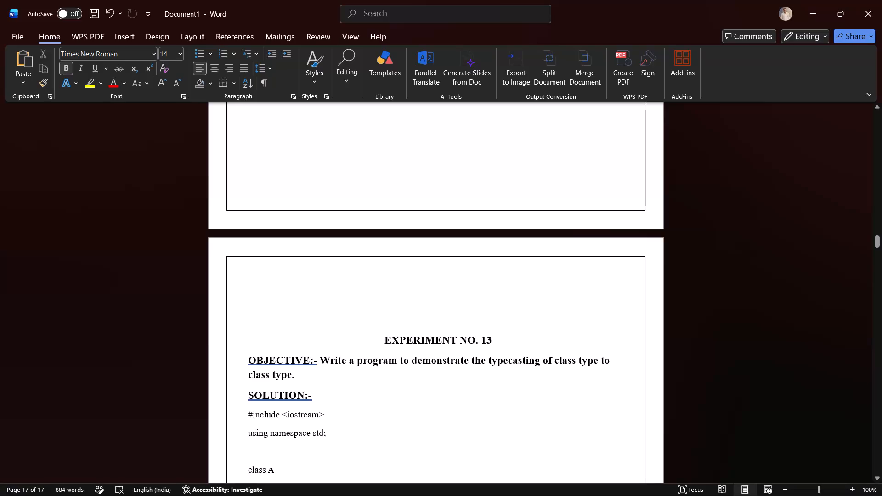
Review the heading placement and page breaks from Experiment 13 back to the Experiment 10 heading at the start of the document.
scroll(394, 260, "up", 4)
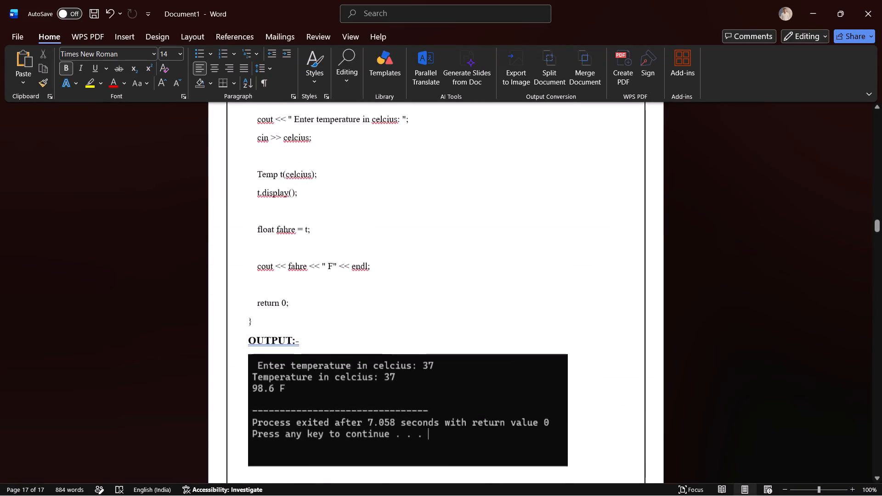
scroll(394, 260, "up", 8)
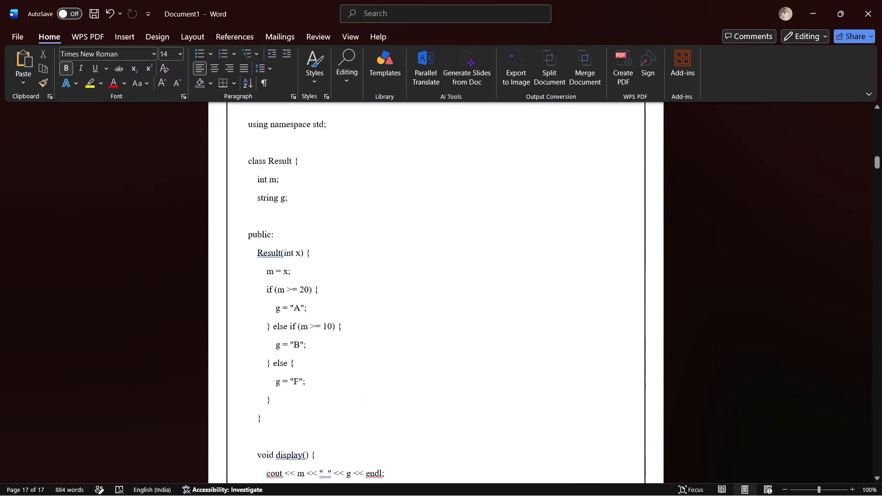
scroll(394, 260, "up", 5)
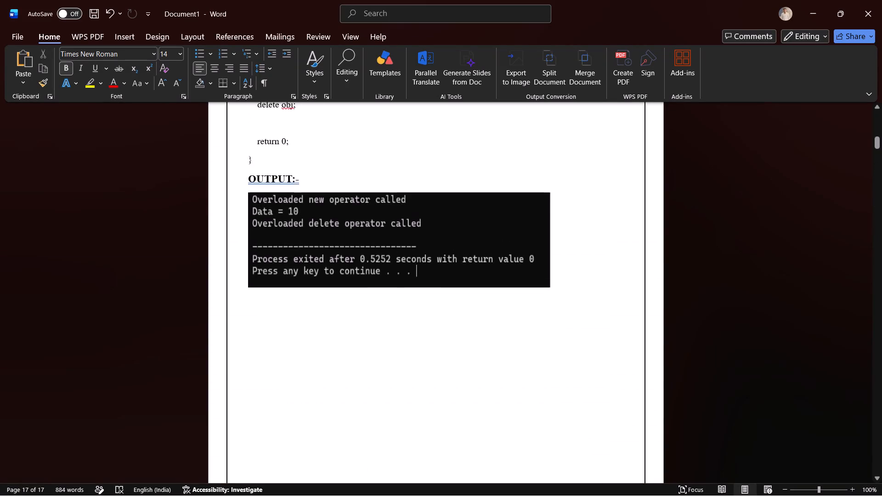
scroll(394, 260, "up", 7)
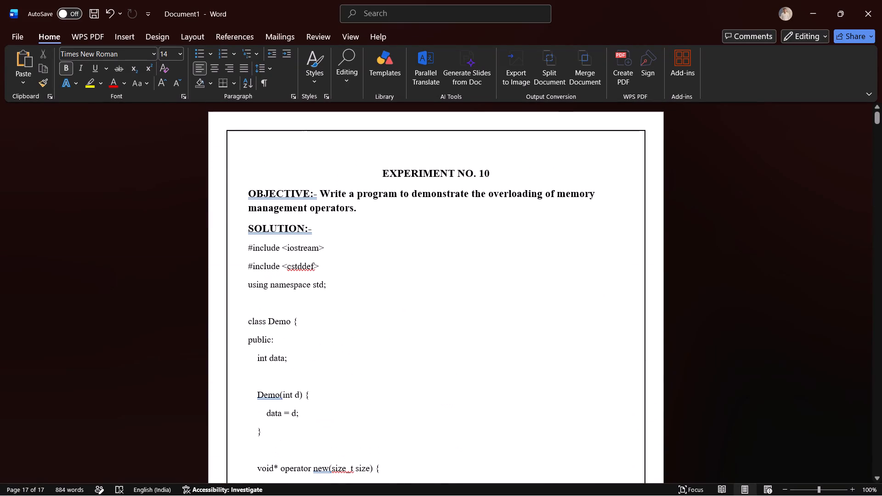
left_click(379, 175)
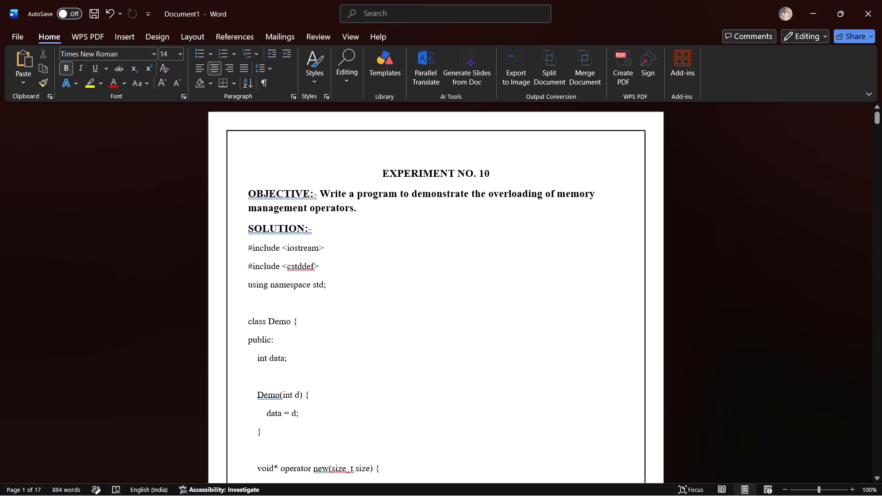
scroll(435, 242, "up", 4)
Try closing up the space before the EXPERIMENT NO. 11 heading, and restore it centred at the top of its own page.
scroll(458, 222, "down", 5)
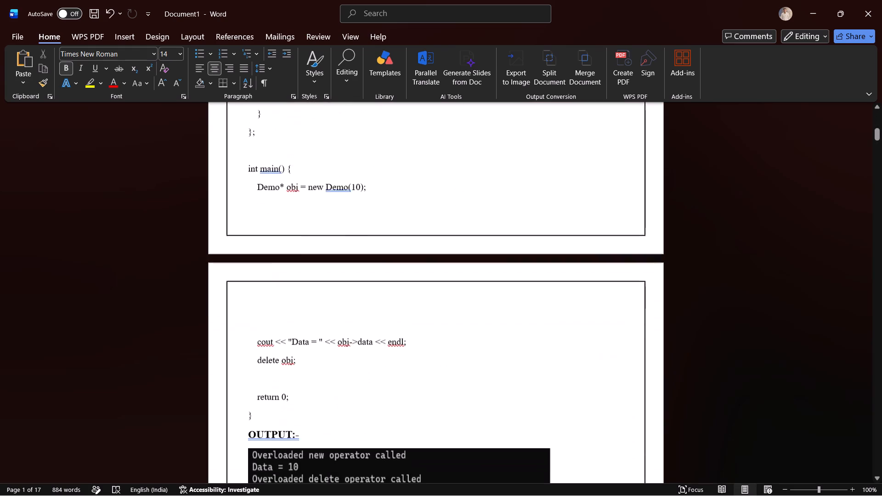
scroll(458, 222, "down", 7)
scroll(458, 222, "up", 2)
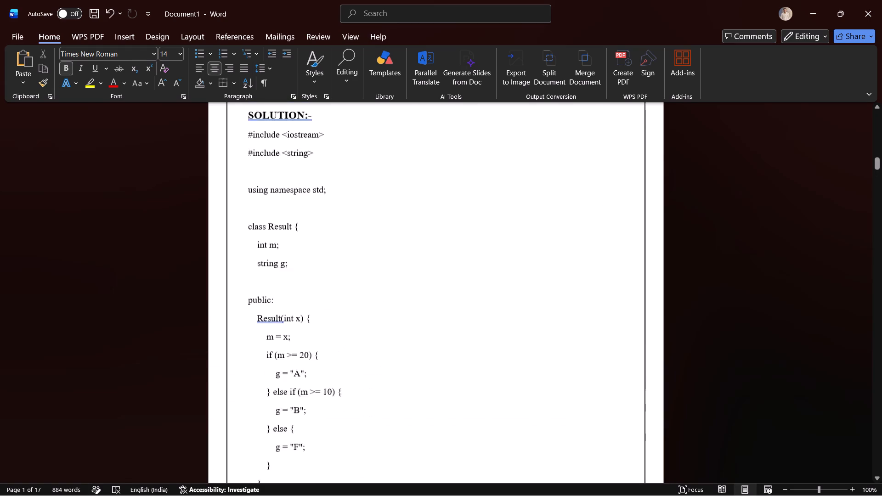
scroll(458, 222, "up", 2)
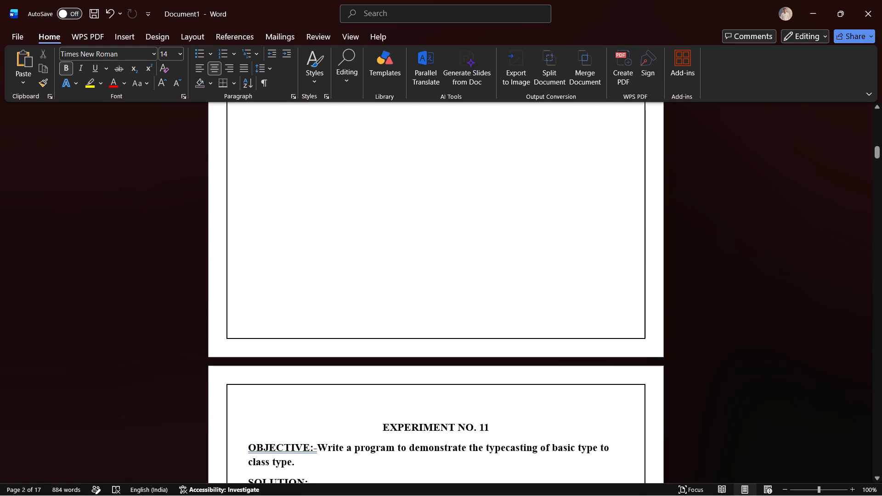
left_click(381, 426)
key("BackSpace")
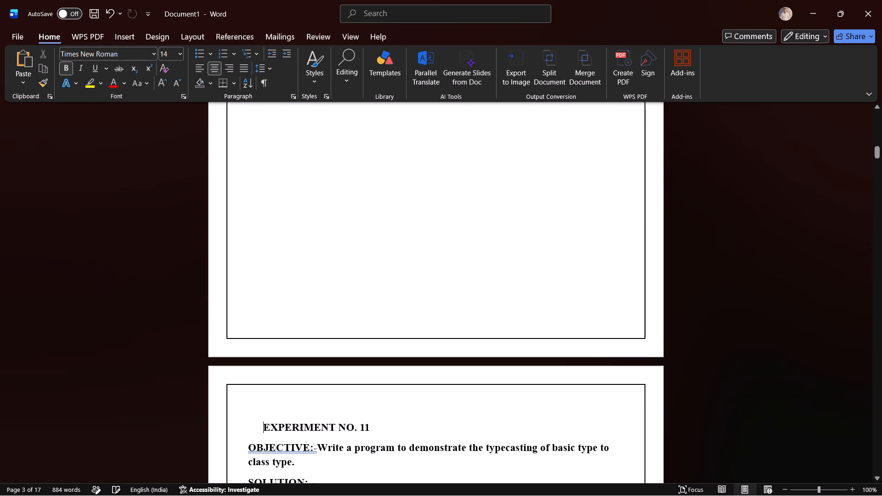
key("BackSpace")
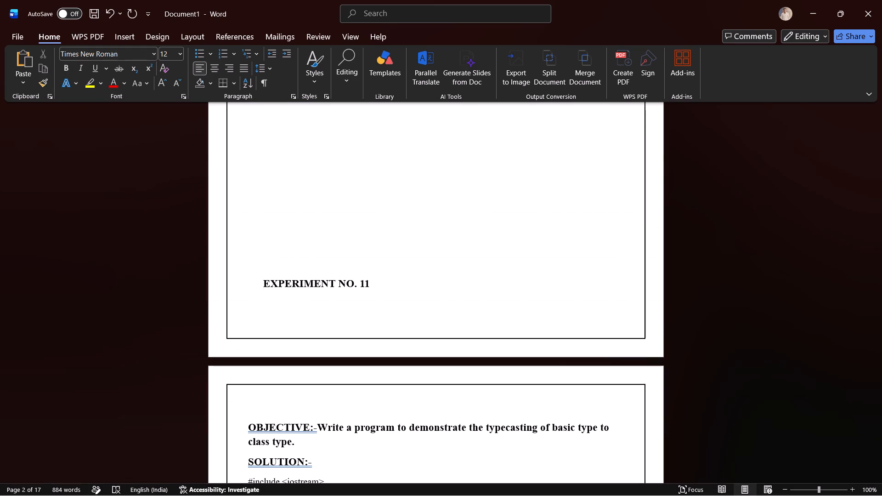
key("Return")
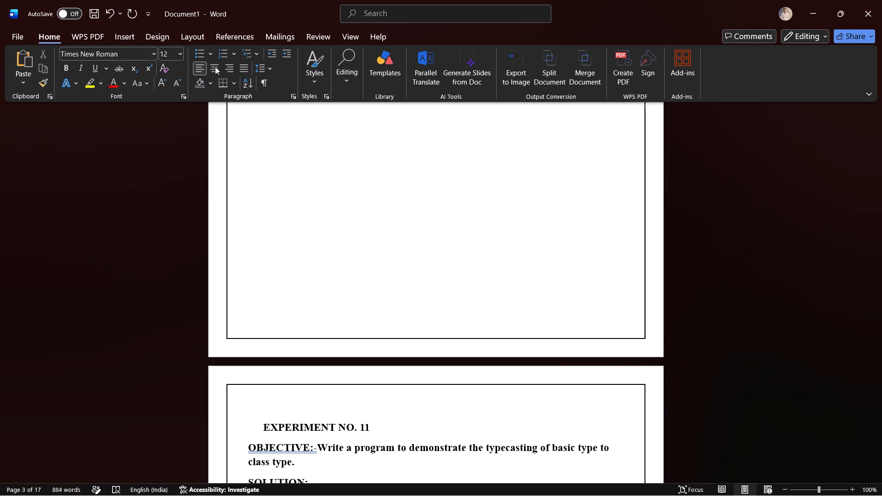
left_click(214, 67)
Remove the blank line above the EXPERIMENT NO. 12 heading, keeping the heading centred at the top of its page.
scroll(431, 279, "down", 7)
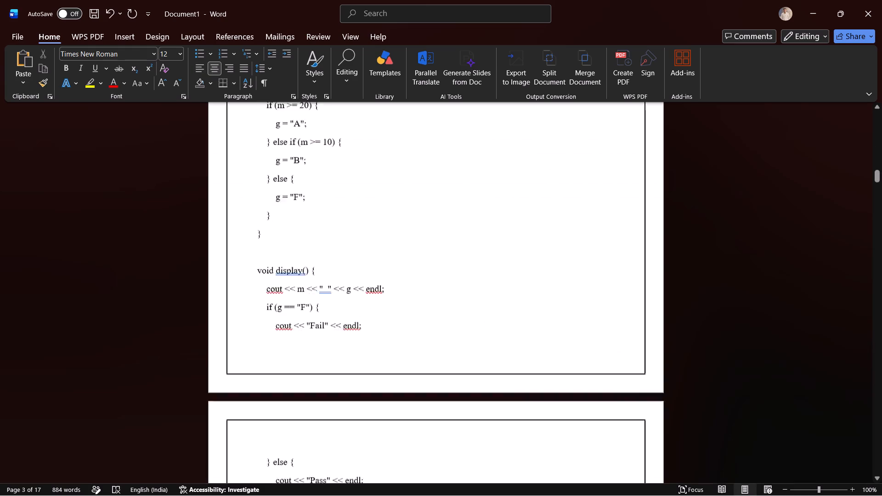
scroll(431, 279, "down", 1)
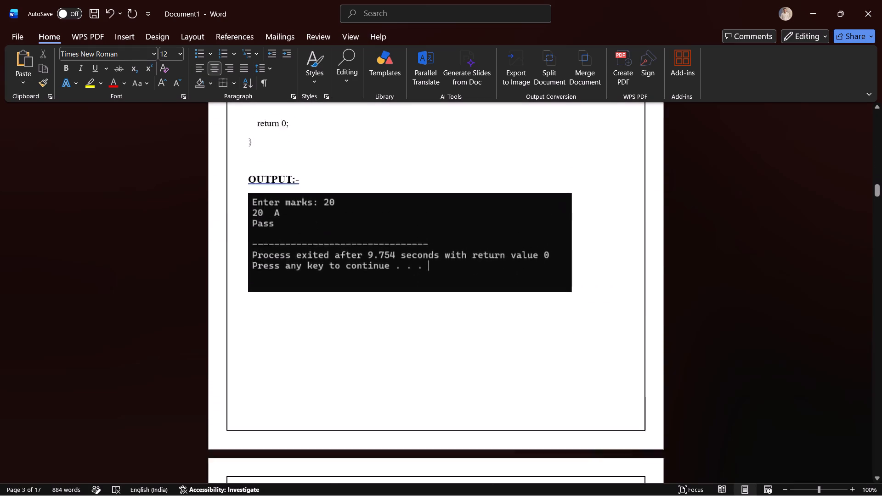
scroll(431, 279, "down", 1)
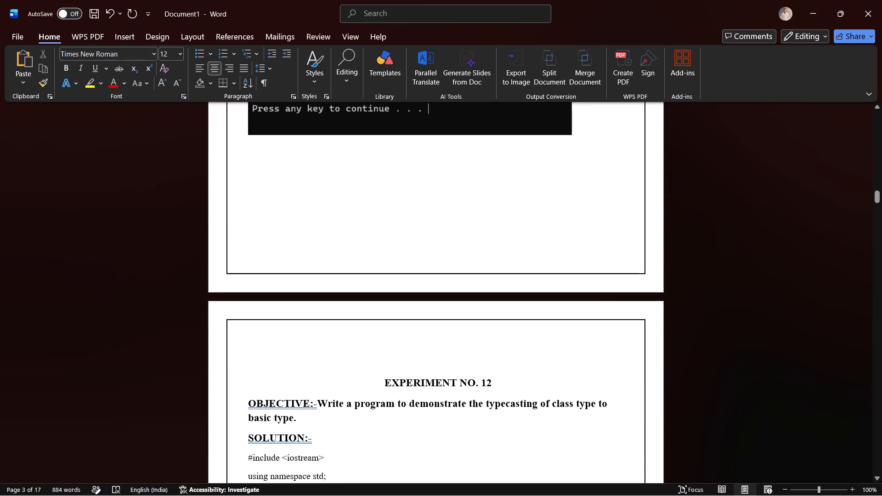
left_click(382, 381)
key("BackSpace")
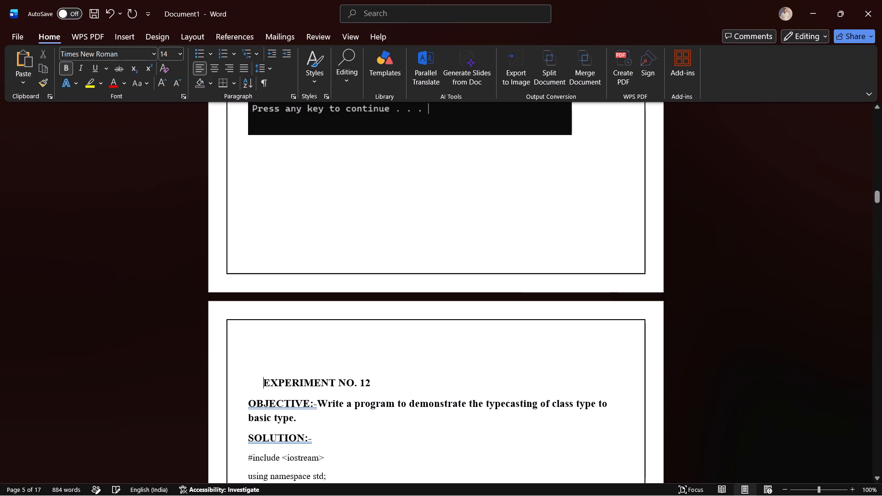
key("BackSpace")
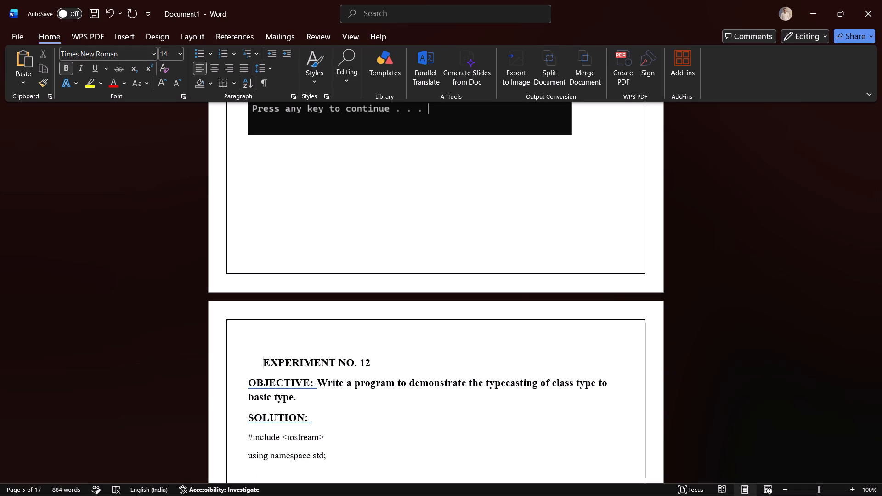
key("BackSpace")
key("Return")
left_click(218, 69)
Remove a blank line above the EXPERIMENT NO. 13 heading and centre the heading.
scroll(451, 292, "down", 9)
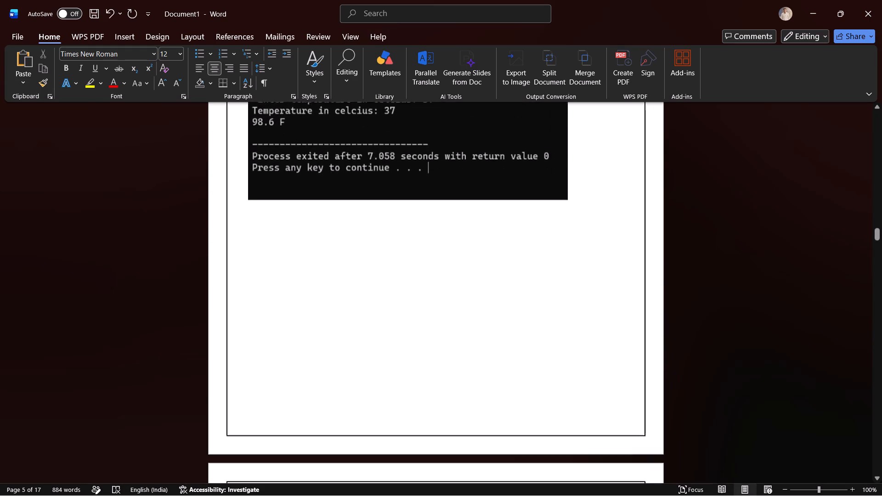
scroll(451, 292, "down", 3)
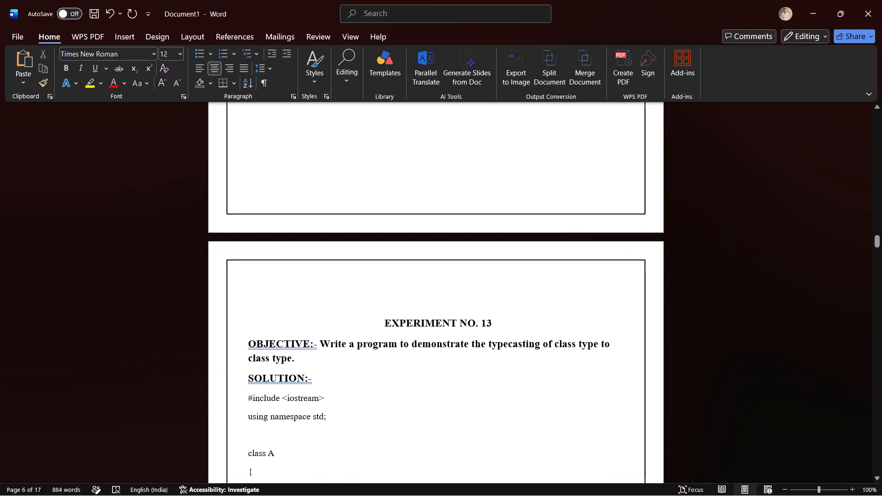
left_click(384, 323)
key("BackSpace")
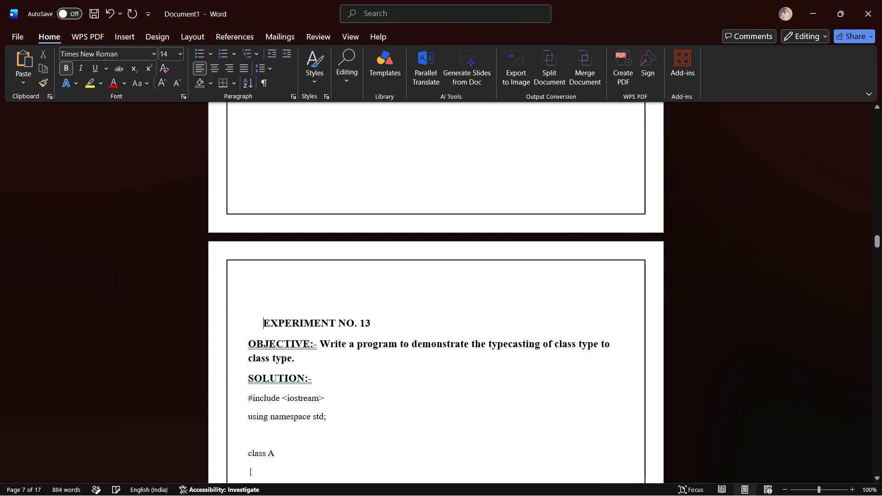
key("BackSpace")
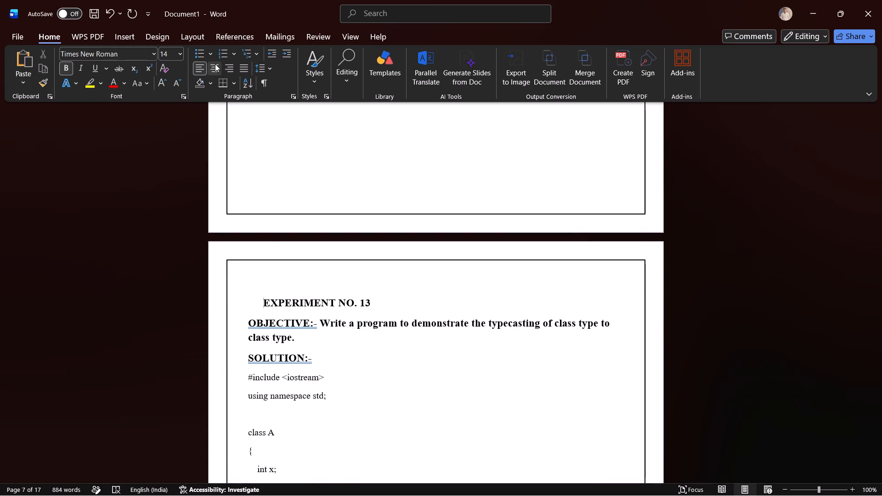
left_click(215, 65)
Insert two blank lines before the EXPERIMENT NO. 14 heading to push it to the top of a new page.
scroll(429, 289, "down", 3)
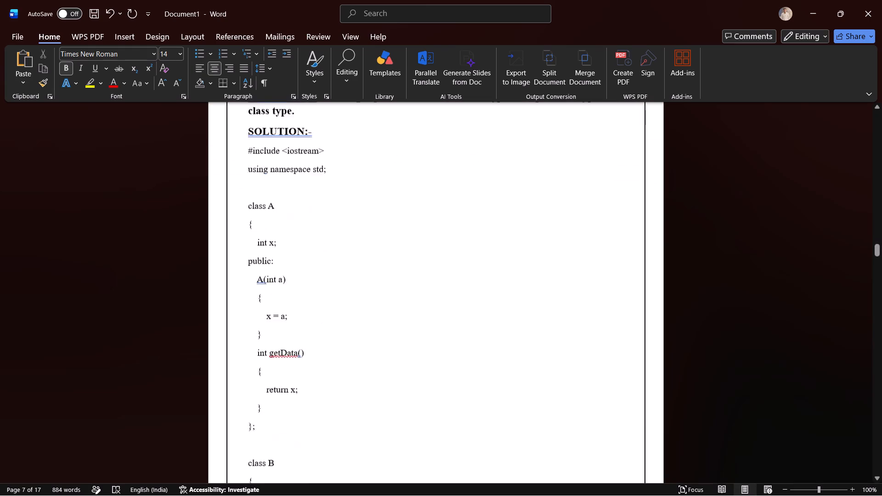
scroll(429, 289, "down", 6)
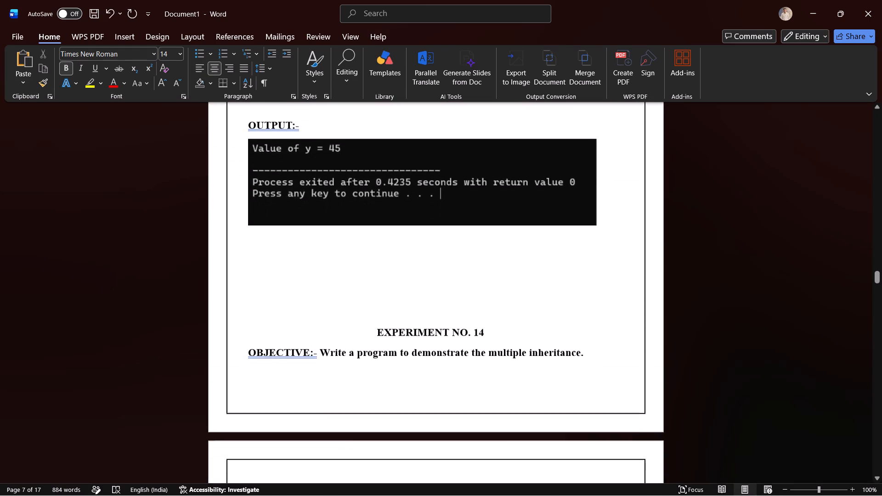
left_click(377, 317)
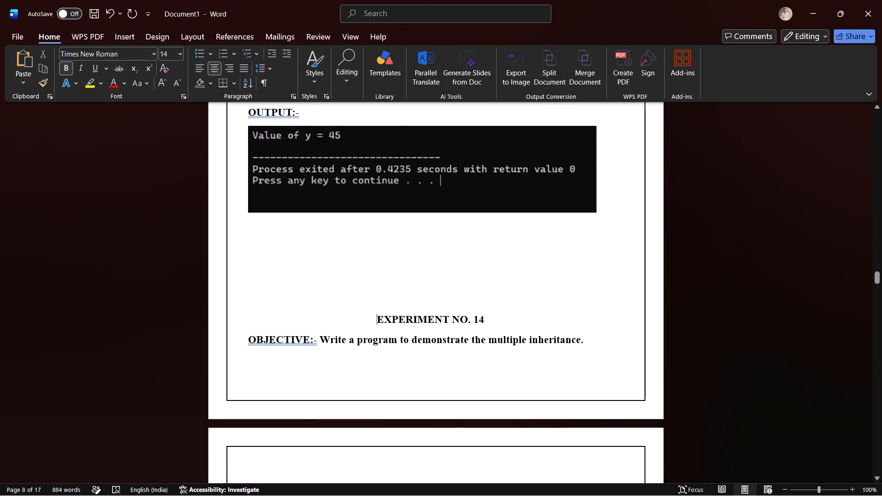
key("Return")
key("Return")
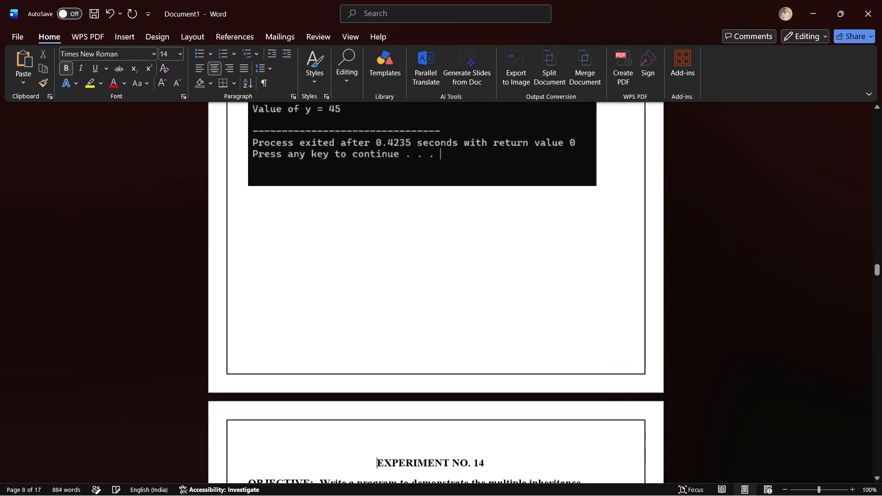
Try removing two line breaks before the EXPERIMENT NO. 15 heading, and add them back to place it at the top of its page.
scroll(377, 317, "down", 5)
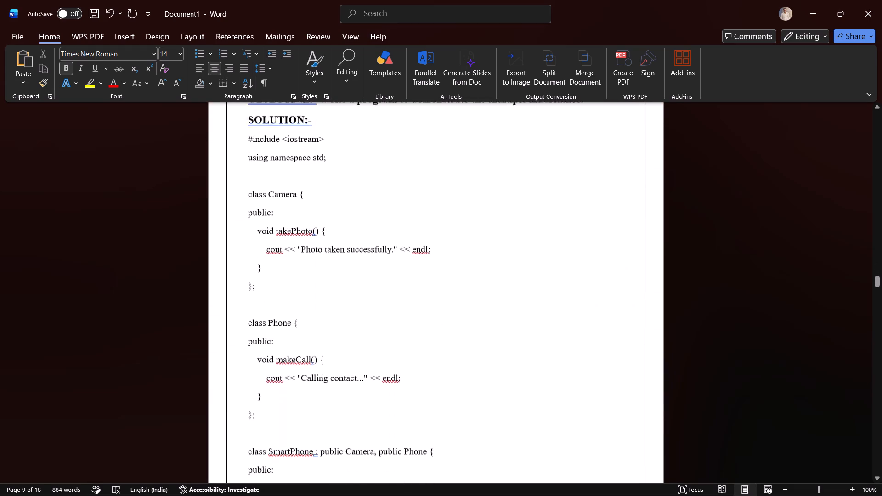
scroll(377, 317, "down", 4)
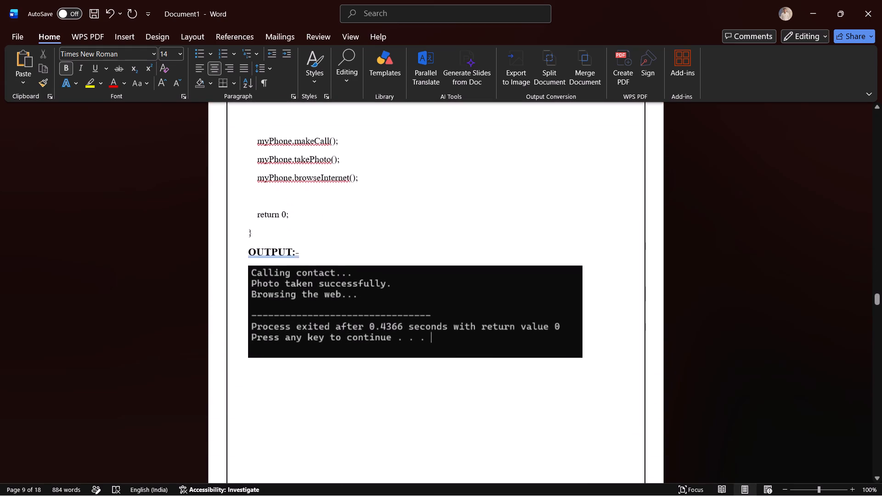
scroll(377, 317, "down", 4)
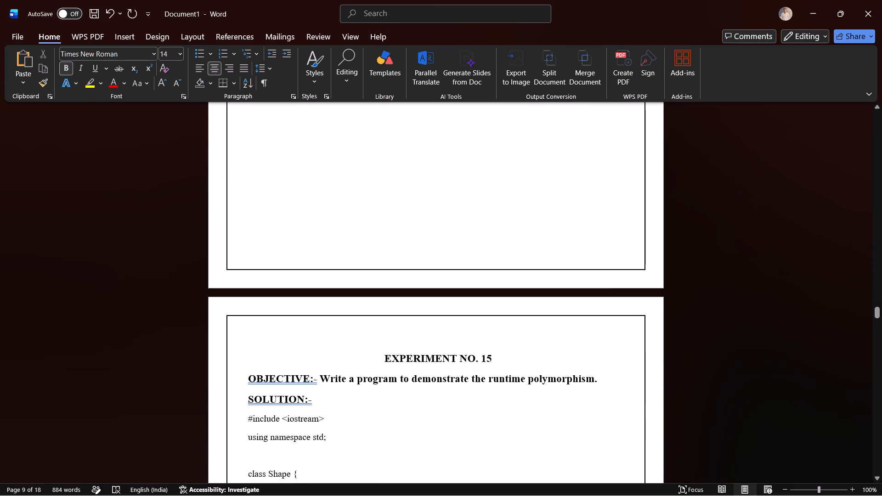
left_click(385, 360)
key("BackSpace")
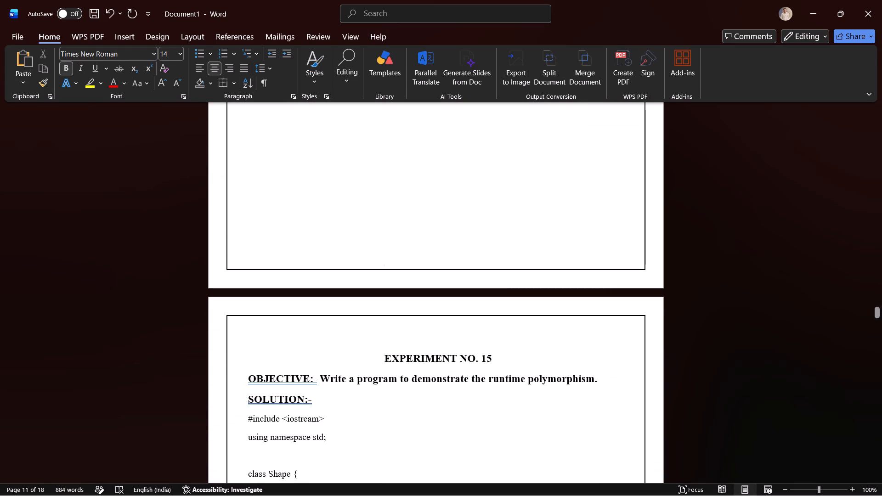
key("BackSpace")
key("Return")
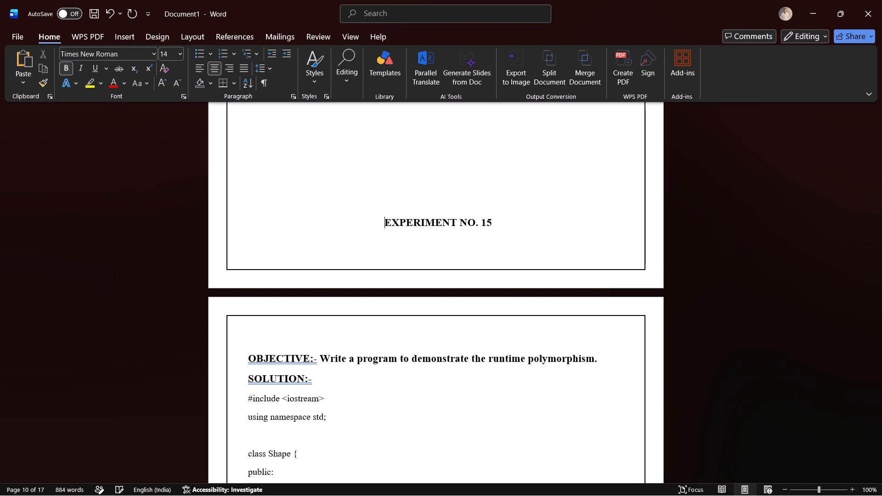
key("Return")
Check the page layout of the Experiment 15 program below its heading.
scroll(385, 360, "down", 1)
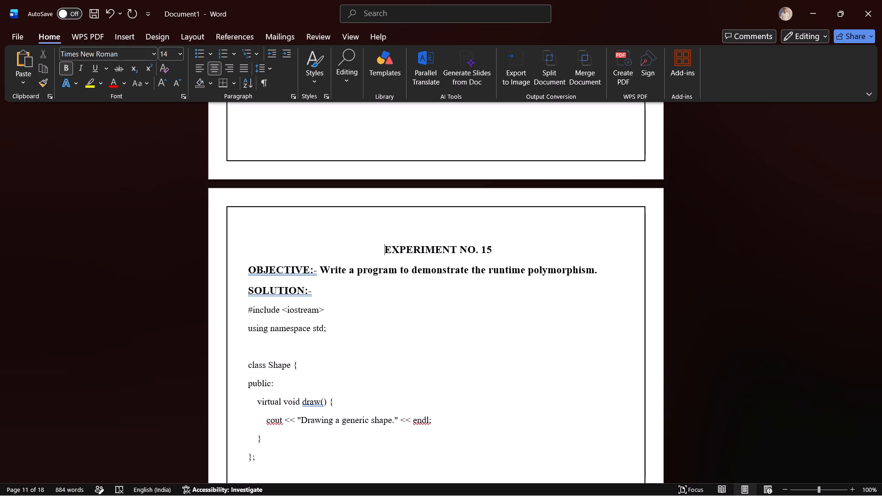
scroll(385, 360, "down", 1)
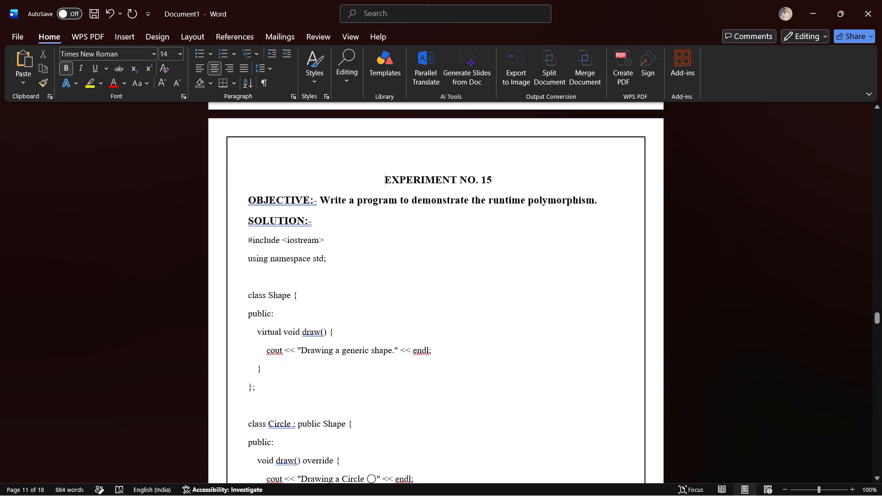
scroll(385, 360, "down", 4)
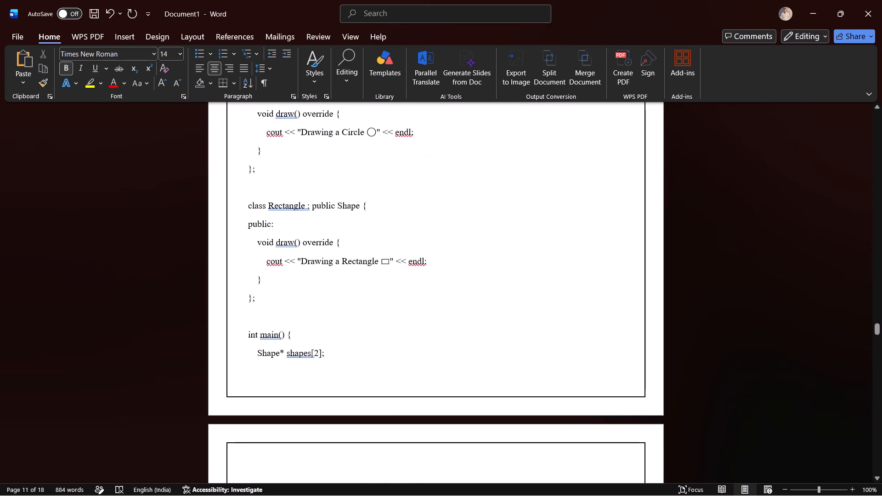
scroll(385, 360, "down", 1)
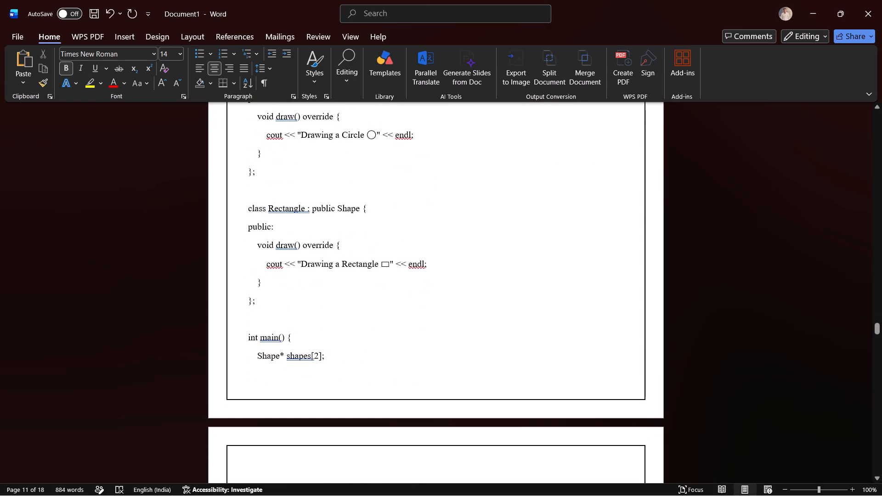
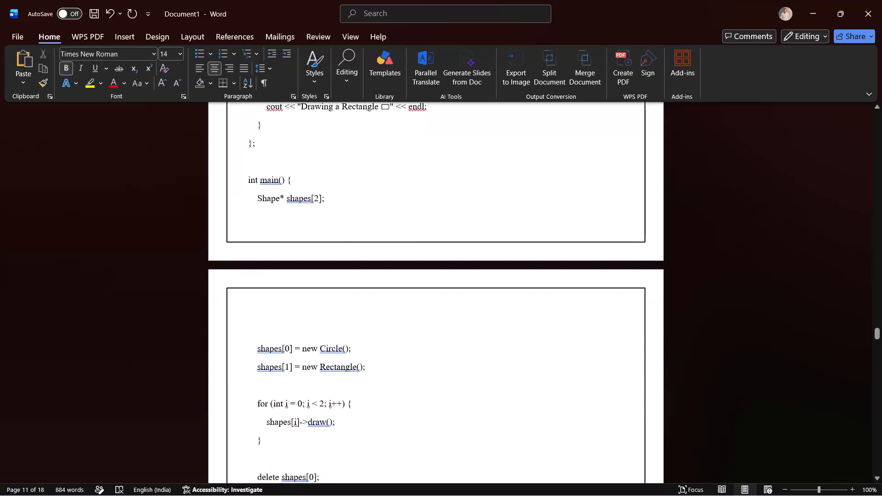
Insert a blank line before the EXPERIMENT NO. 16 heading to push it to the top of the following page.
scroll(385, 360, "down", 6)
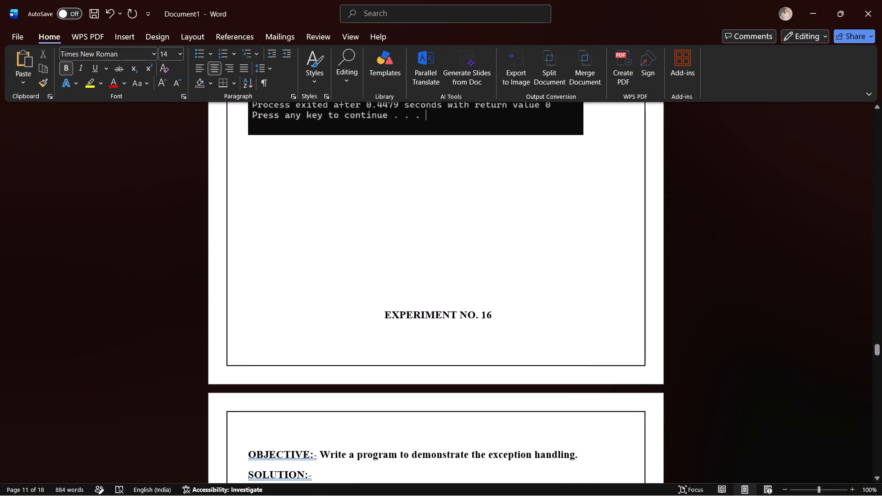
left_click(384, 314)
key("Return")
Remove the blank line above the EXPERIMENT NO. 18 heading so it sits at the top of its page.
scroll(384, 314, "down", 5)
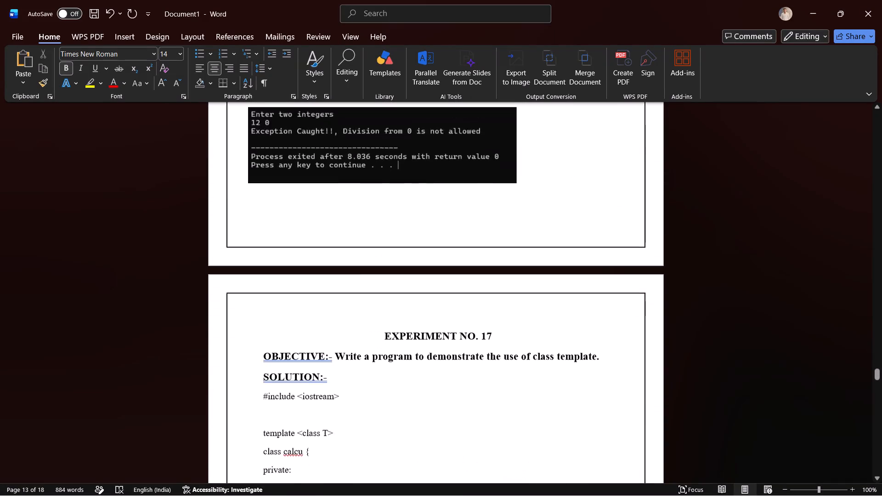
scroll(384, 314, "down", 6)
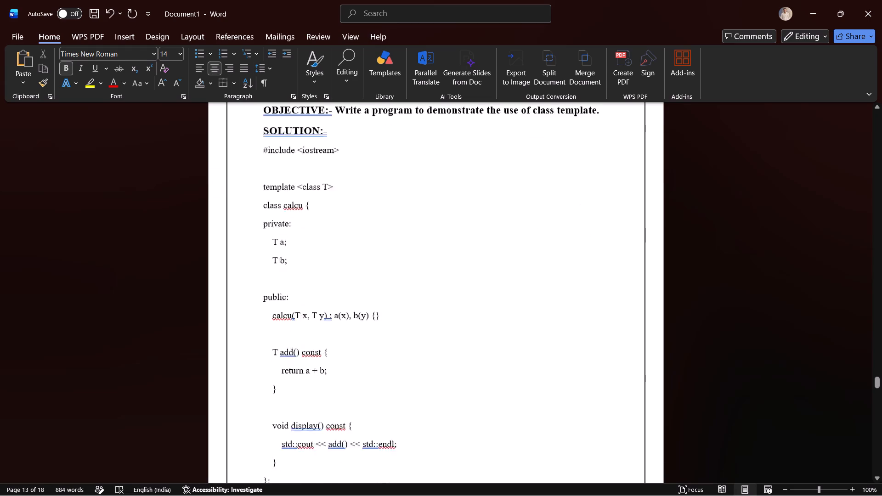
scroll(406, 304, "down", 8)
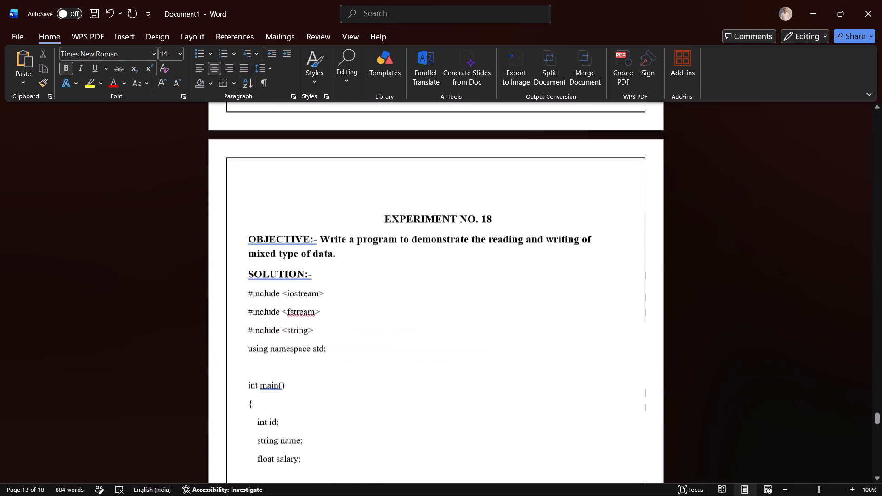
scroll(406, 304, "down", 1)
left_click(385, 209)
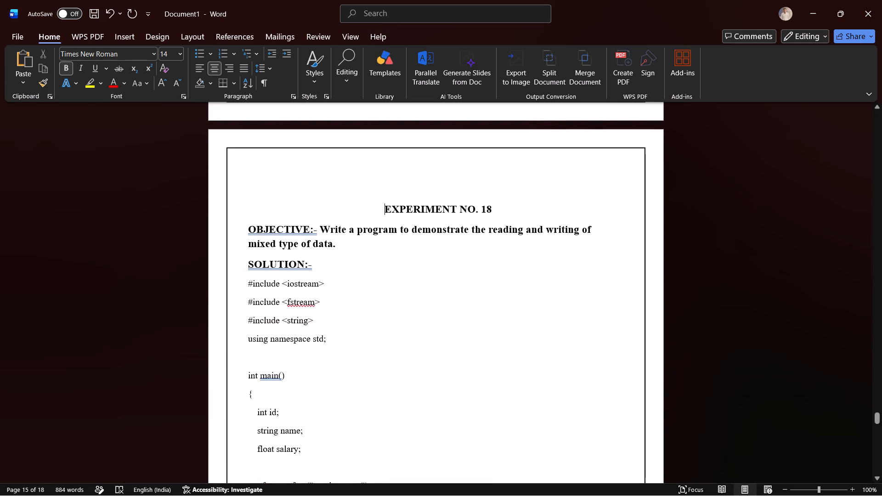
key("BackSpace")
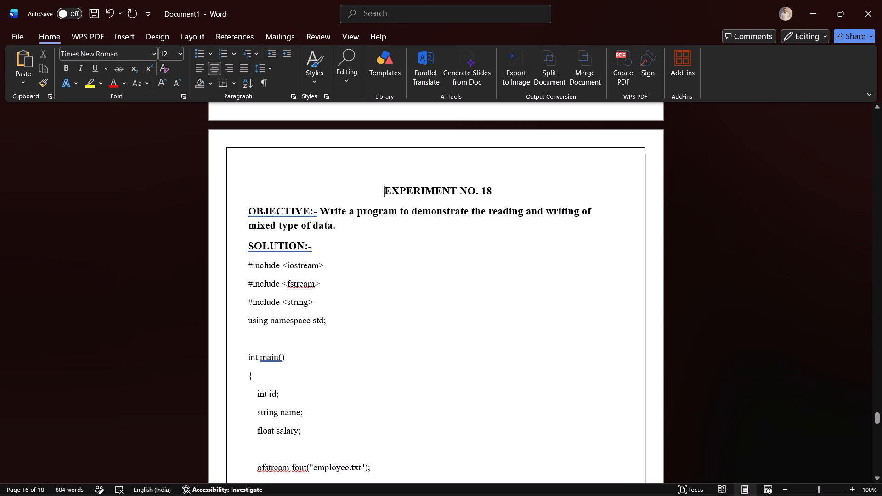
Review the page layout of the whole report, from the end of Experiment 18 back through the earlier experiments to Experiment 10.
scroll(415, 277, "down", 7)
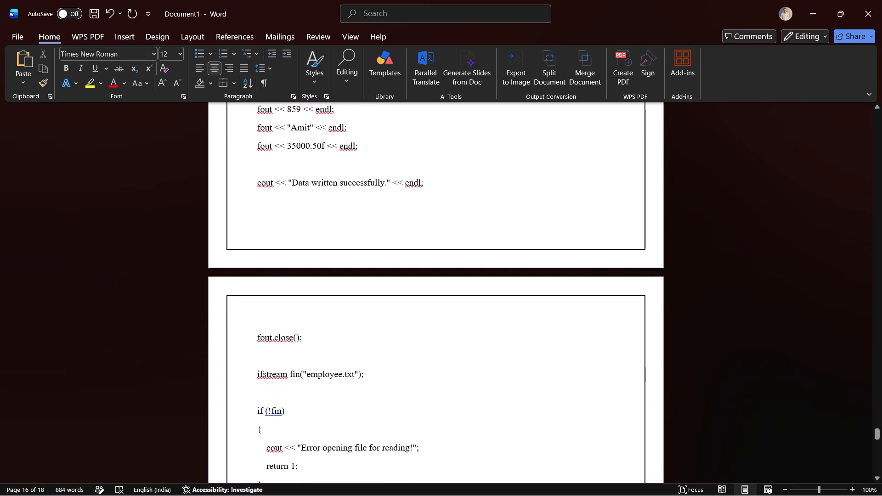
scroll(415, 277, "down", 3)
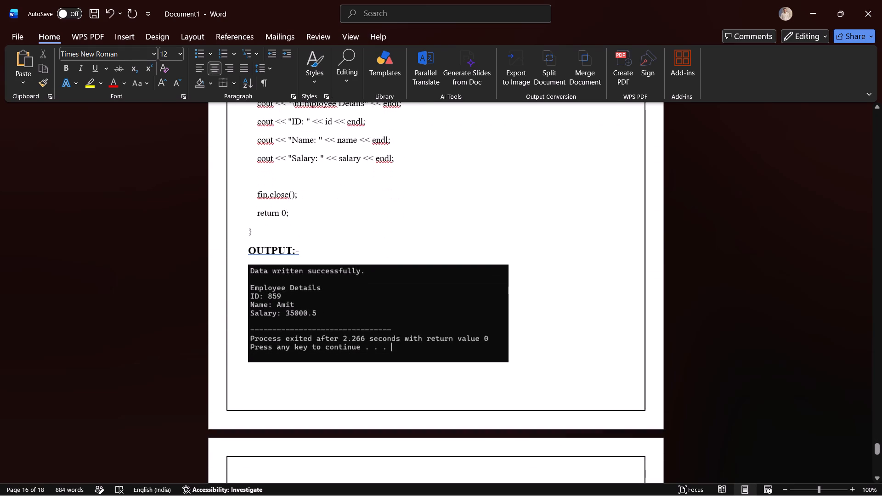
scroll(415, 277, "down", 5)
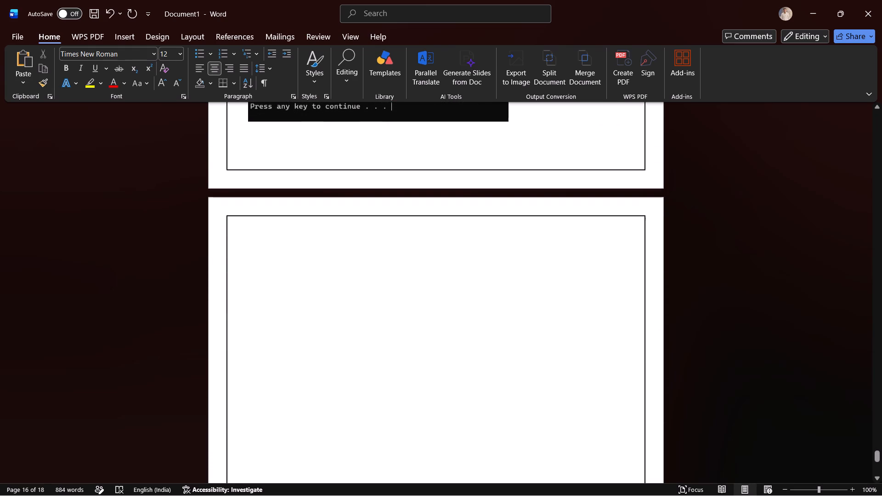
scroll(415, 277, "up", 10)
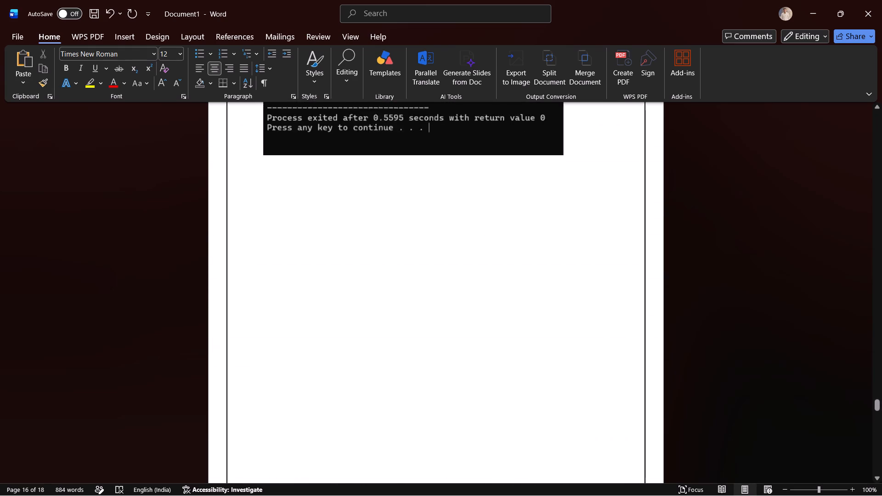
scroll(415, 277, "up", 7)
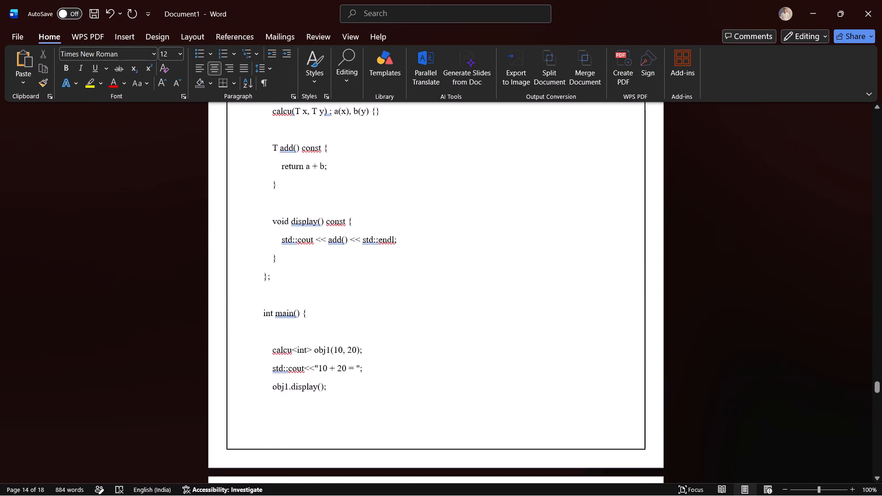
scroll(415, 277, "up", 4)
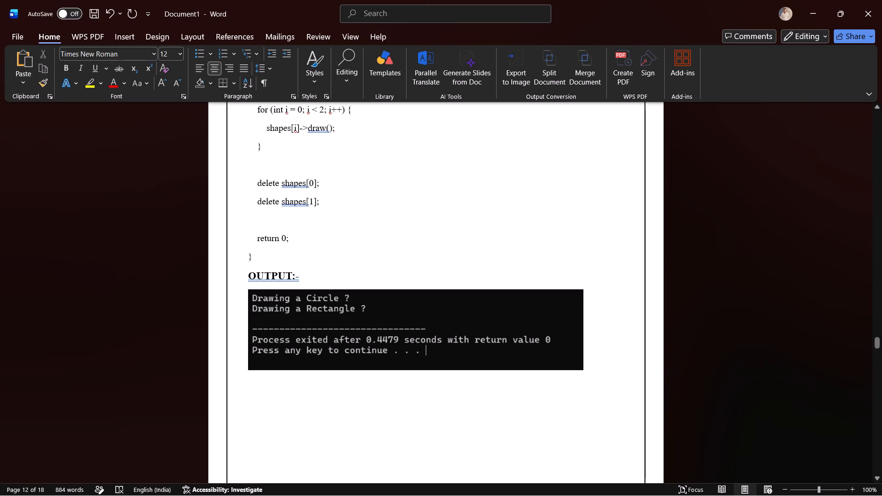
scroll(493, 320, "down", 2)
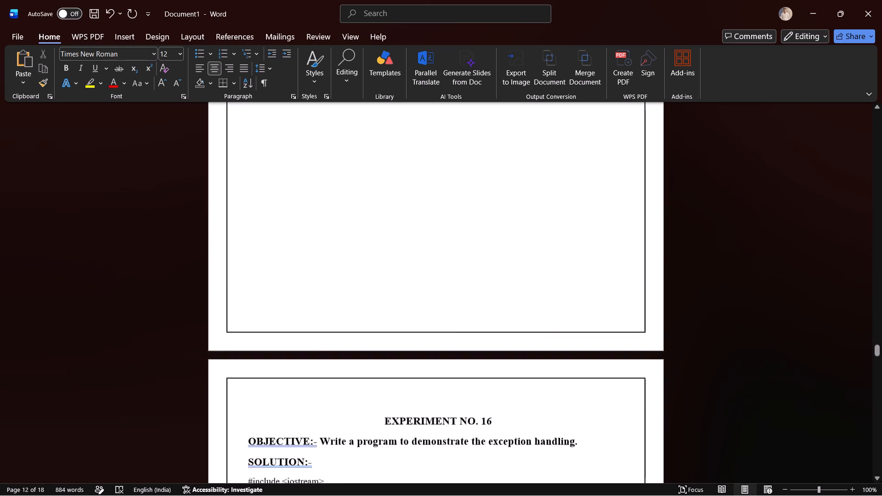
scroll(493, 320, "down", 2)
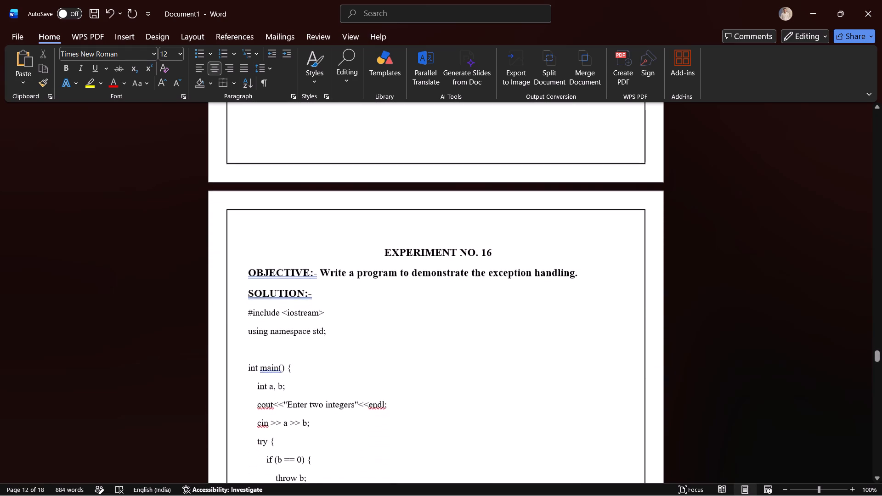
scroll(493, 320, "down", 3)
scroll(493, 320, "right", 1)
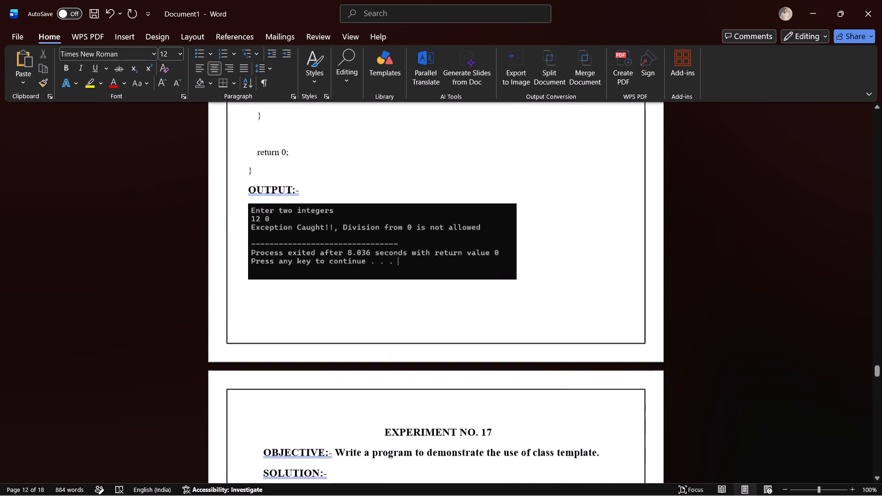
scroll(493, 320, "right", 2)
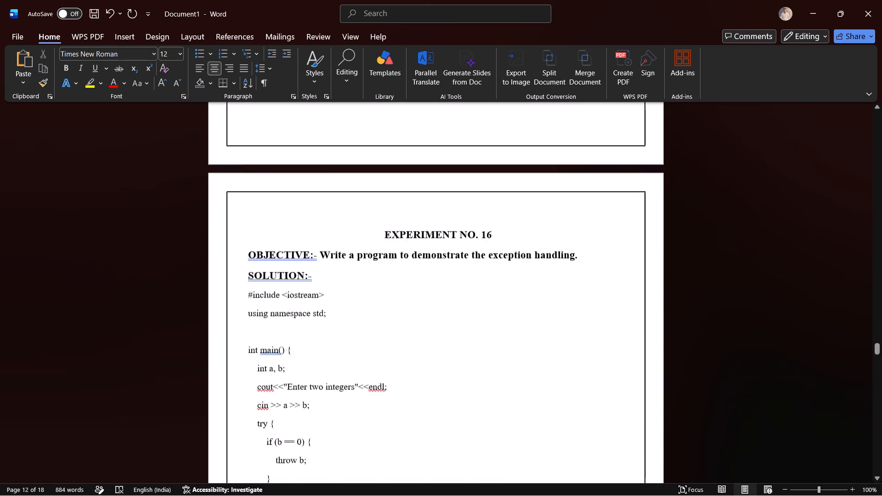
scroll(493, 320, "up", 11)
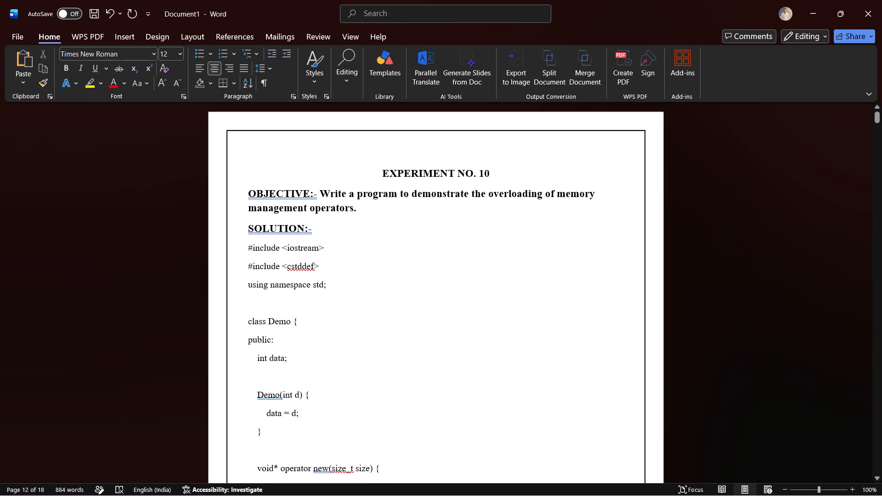
scroll(493, 320, "down", 4)
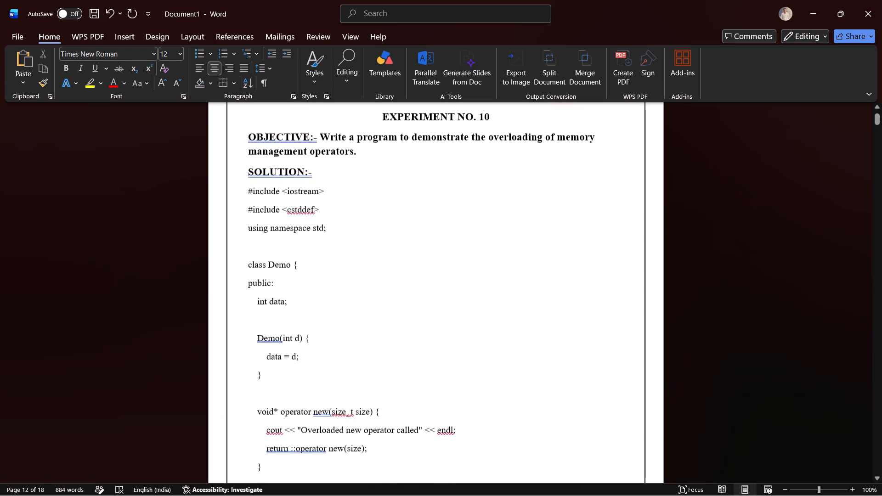
scroll(493, 320, "down", 3)
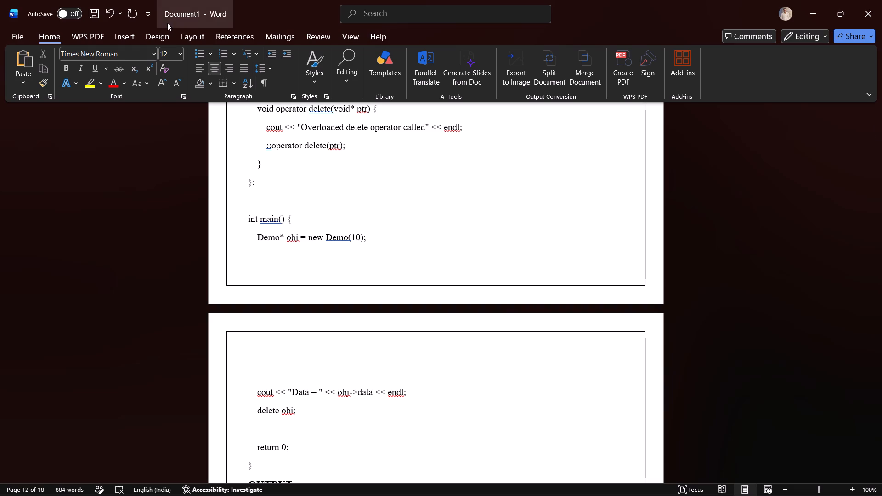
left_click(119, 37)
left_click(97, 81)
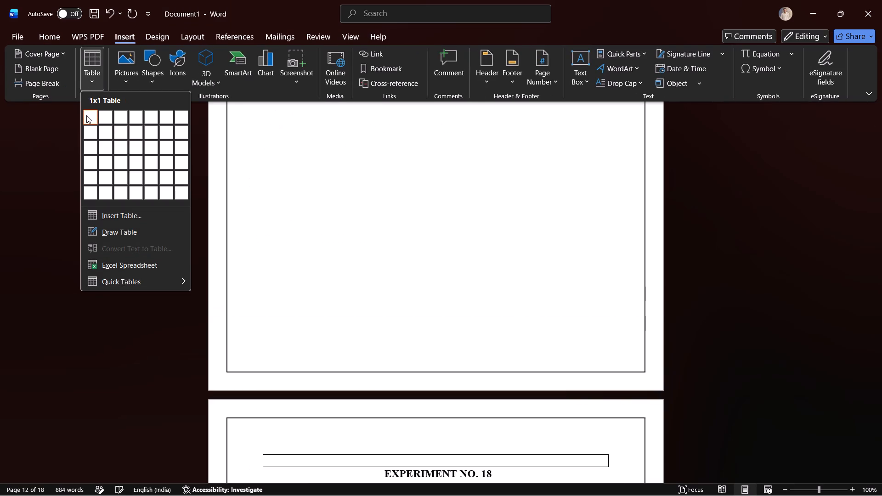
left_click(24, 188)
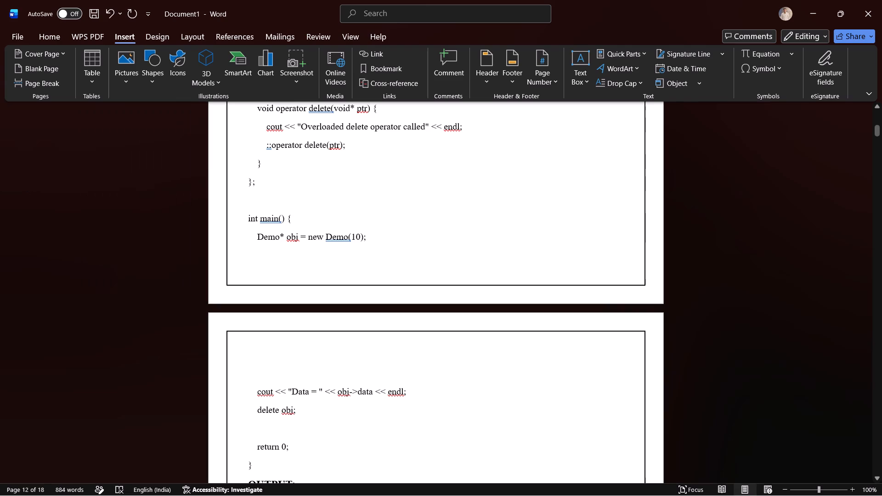
Insert a 1x1 table on the blank line above int main() in the Experiment 10 program.
scroll(372, 277, "up", 2)
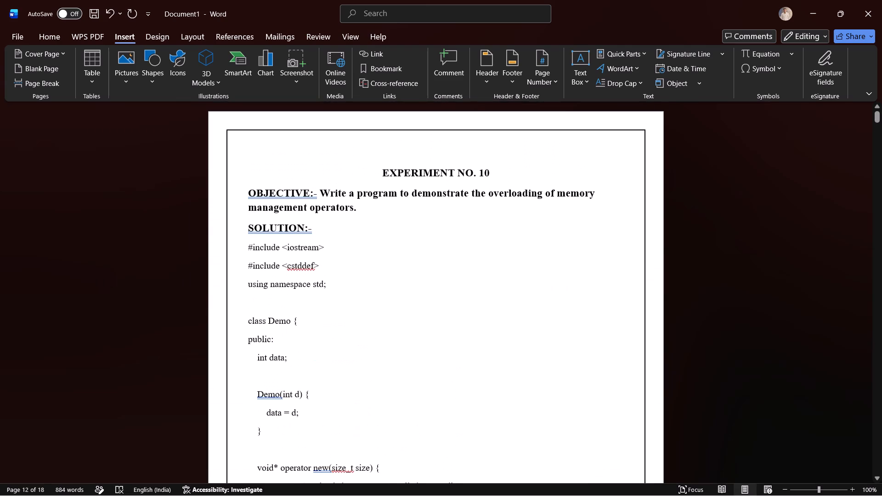
scroll(372, 277, "up", 1)
scroll(372, 277, "down", 4)
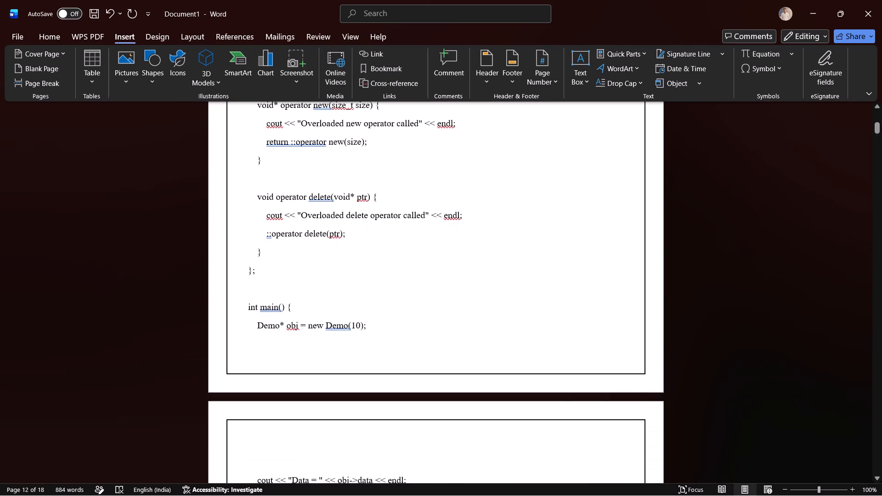
left_click(448, 298)
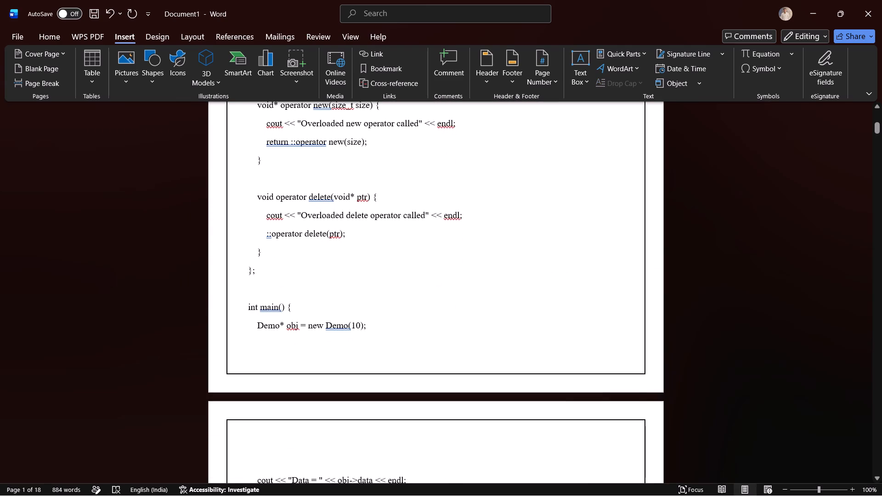
left_click(95, 82)
left_click(88, 116)
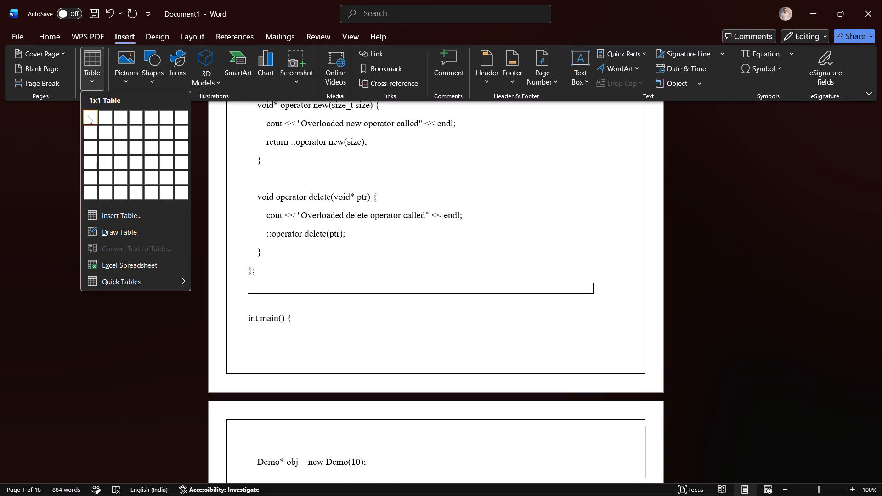
left_click(243, 280)
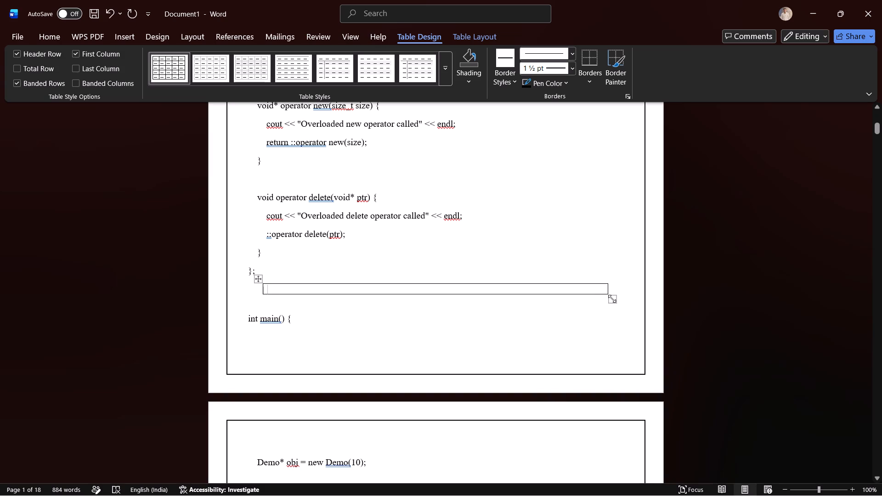
Resize the one-cell table to about half its width and twice its height, and move it against the page's right margin.
left_click_drag(612, 299, 587, 304)
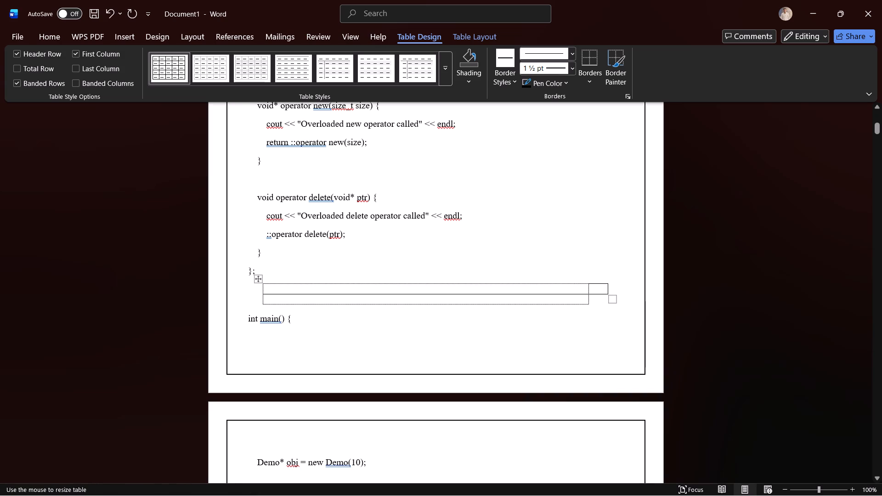
left_click_drag(587, 304, 443, 308)
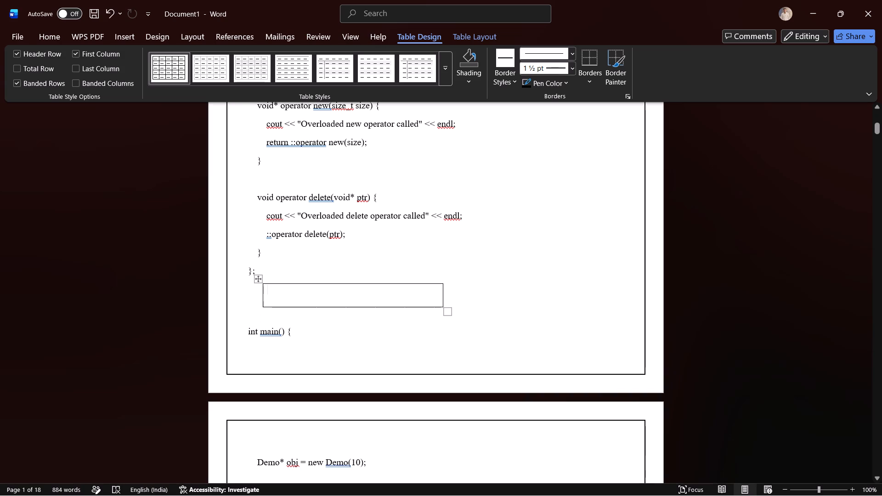
left_click_drag(259, 279, 405, 282)
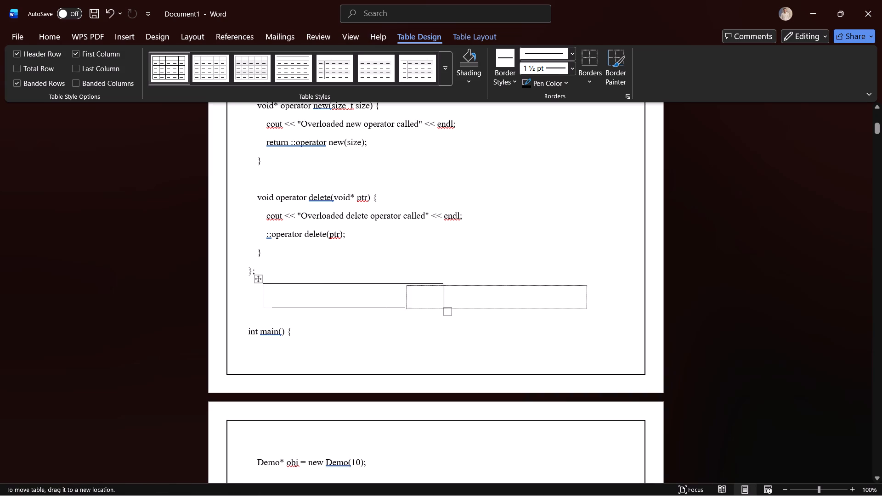
left_click_drag(405, 282, 430, 286)
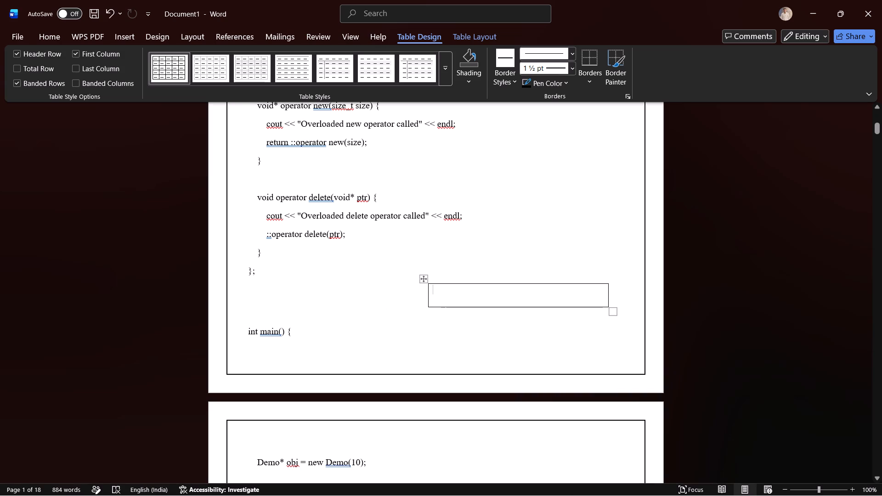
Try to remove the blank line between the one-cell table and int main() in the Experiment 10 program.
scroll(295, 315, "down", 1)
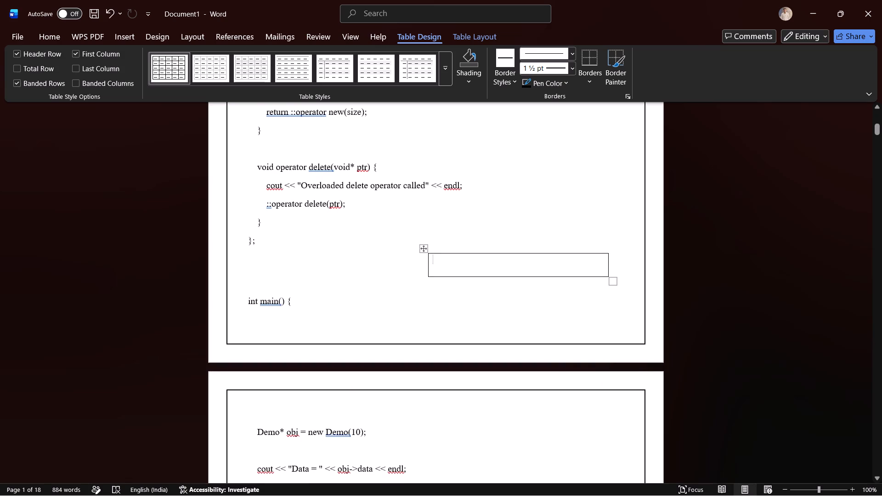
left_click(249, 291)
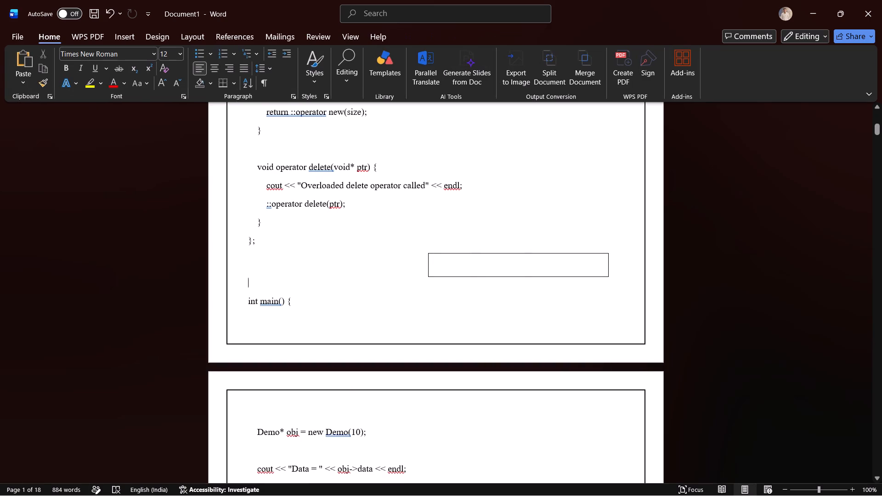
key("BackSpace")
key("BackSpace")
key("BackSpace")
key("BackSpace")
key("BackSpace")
Centre the text in the one-cell table above int main() and set its font size to 14.
scroll(298, 290, "down", 1)
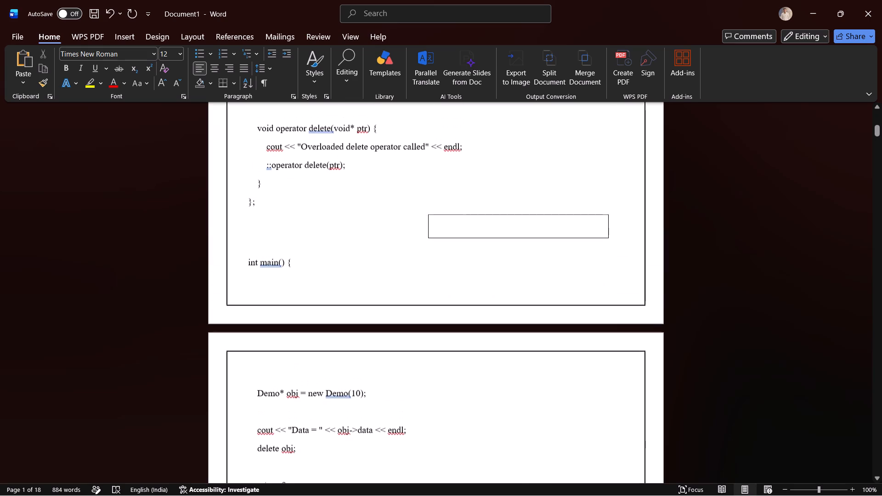
scroll(298, 290, "down", 1)
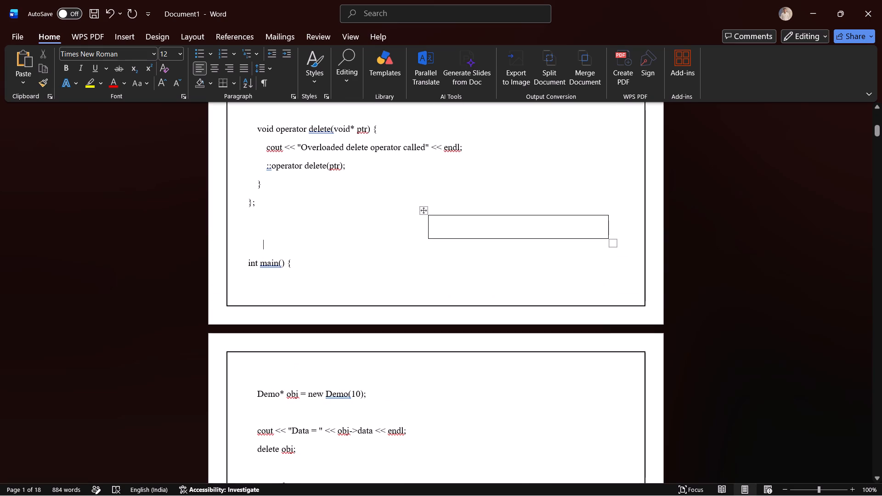
left_click(452, 221)
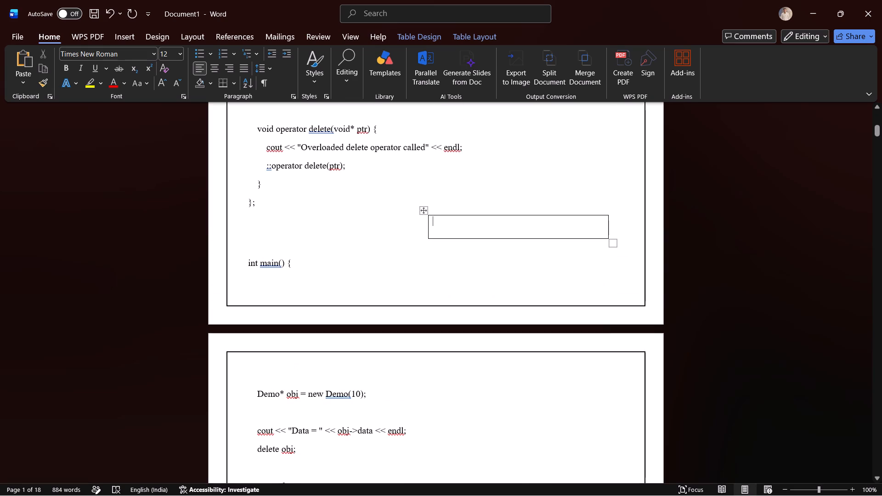
left_click(215, 69)
left_click(181, 57)
left_click(173, 142)
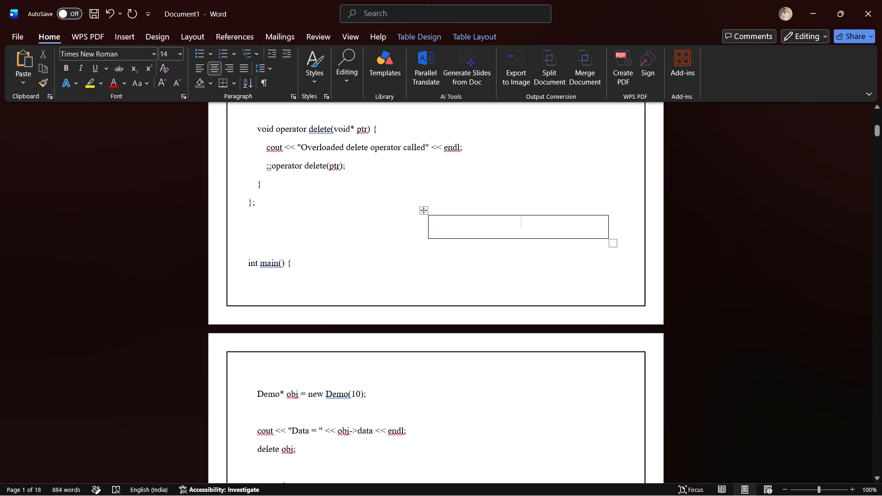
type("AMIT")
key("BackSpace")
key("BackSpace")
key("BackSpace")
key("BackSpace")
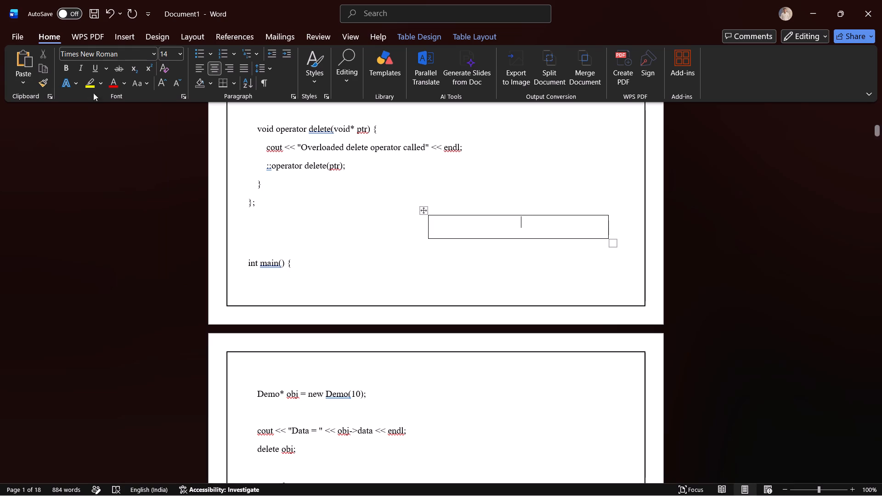
Enter the author's full name in bold capitals in the one-cell table.
left_click(70, 71)
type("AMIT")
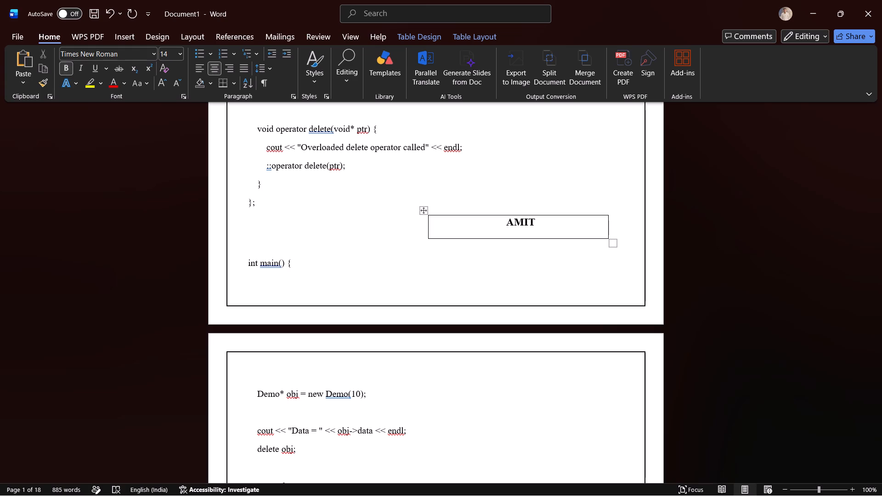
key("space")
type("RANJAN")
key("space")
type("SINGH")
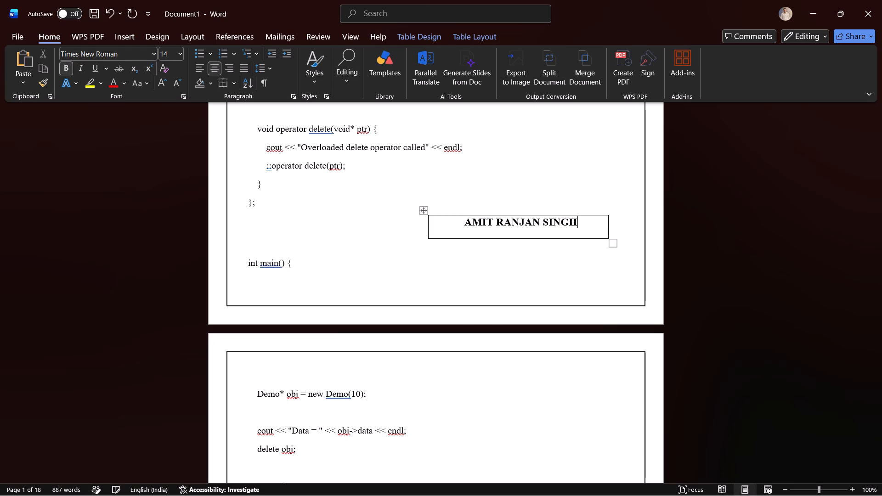
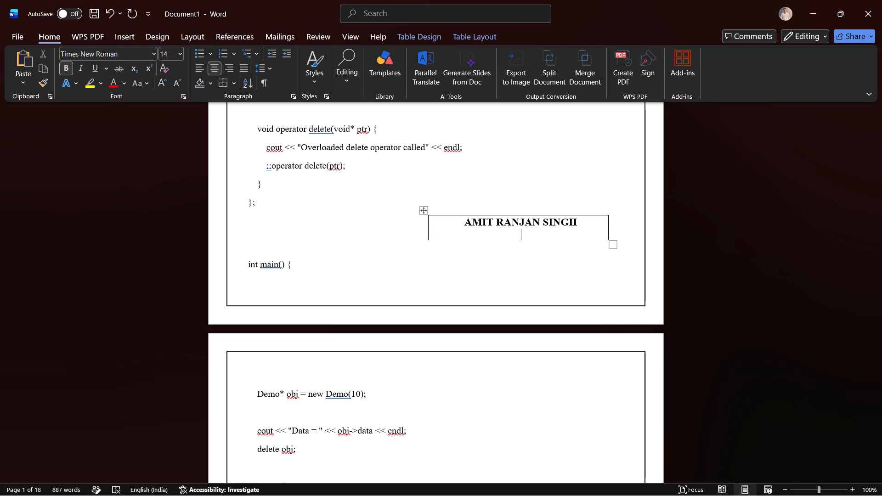
Enter the author's ID number in square brackets below the name in the one-cell table.
key("bracketleft")
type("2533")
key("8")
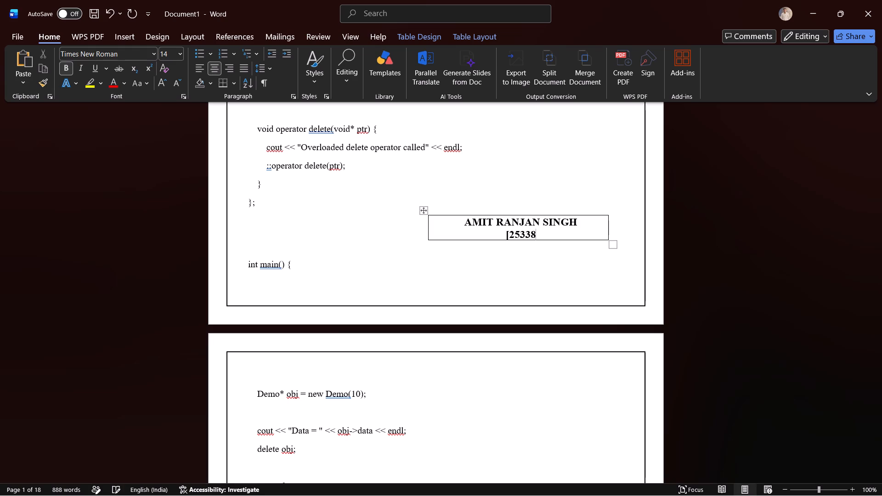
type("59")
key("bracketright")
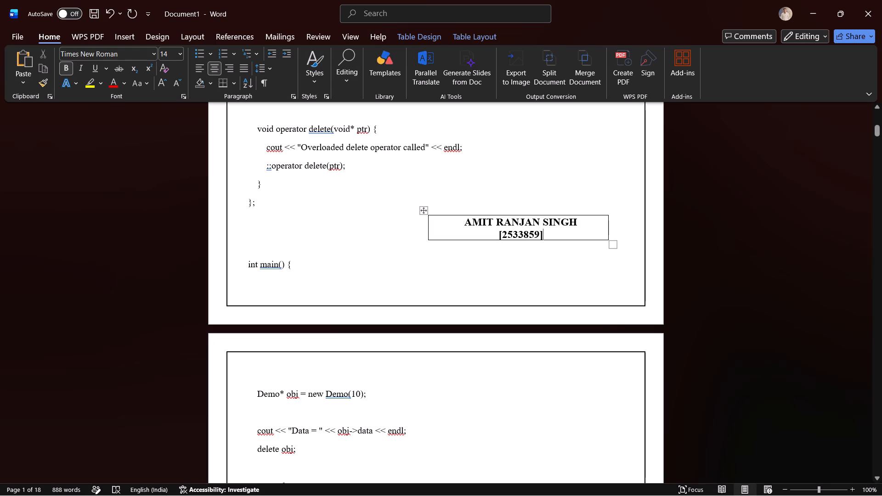
Narrow the name box from its left edge until it fits closely around the name, keeping its right edge at the margin.
left_click_drag(427, 227, 458, 228)
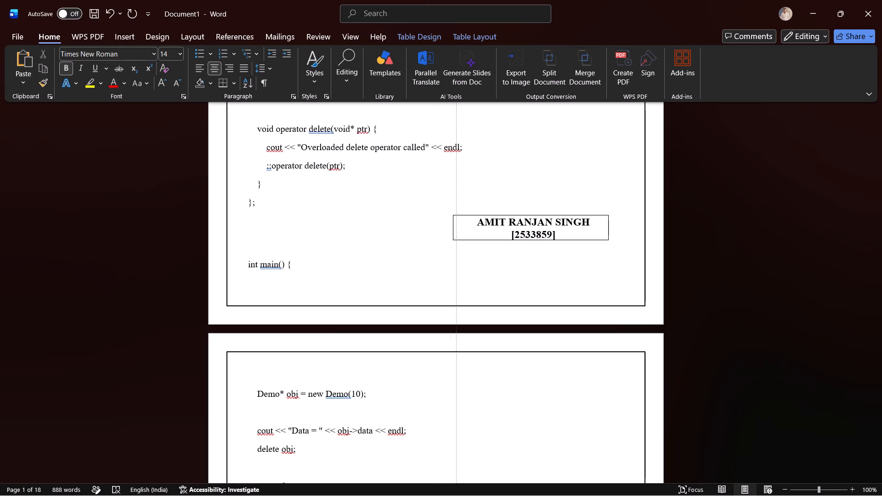
left_click_drag(458, 228, 478, 229)
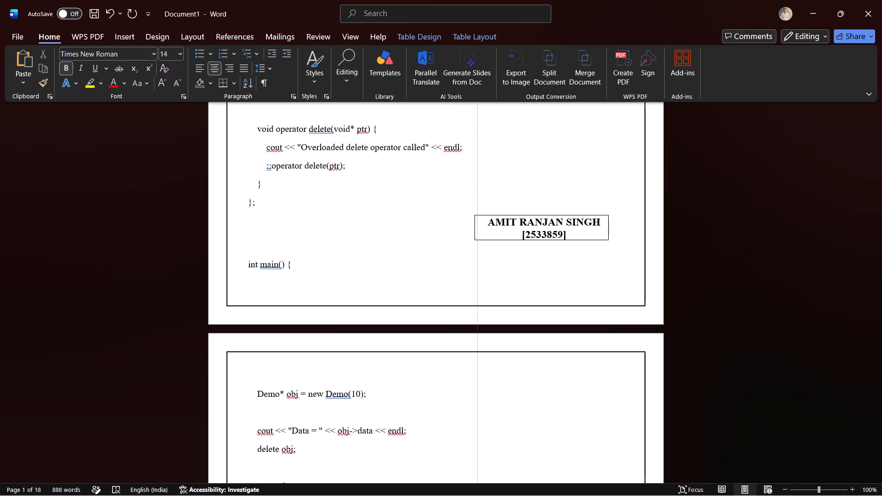
left_click_drag(478, 229, 482, 230)
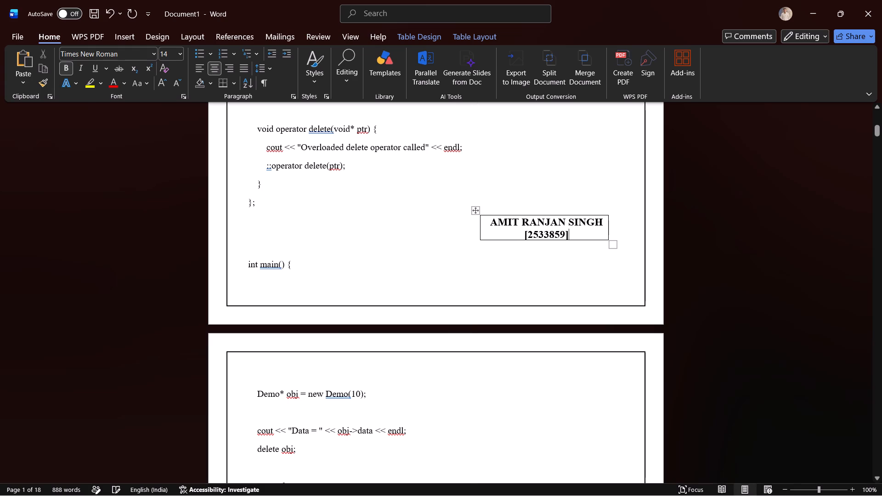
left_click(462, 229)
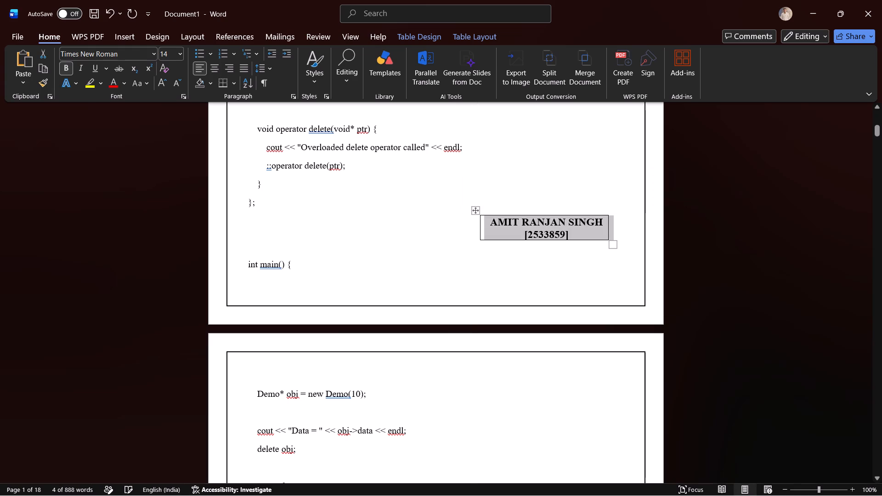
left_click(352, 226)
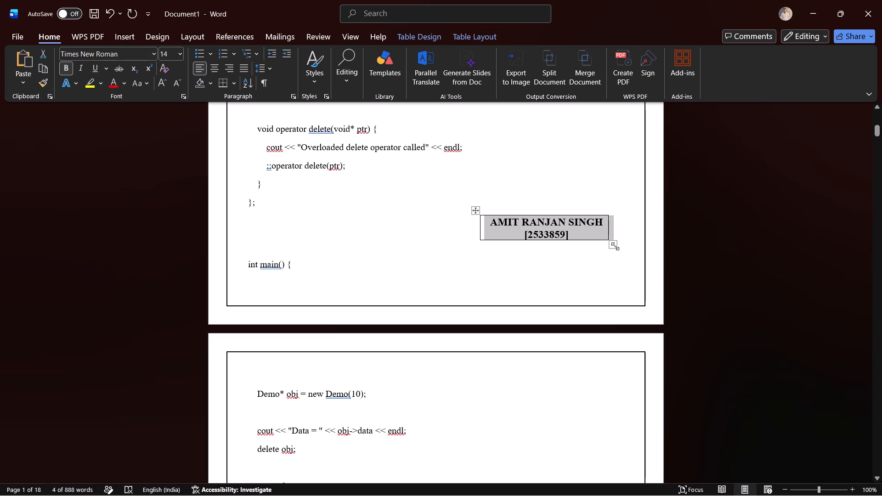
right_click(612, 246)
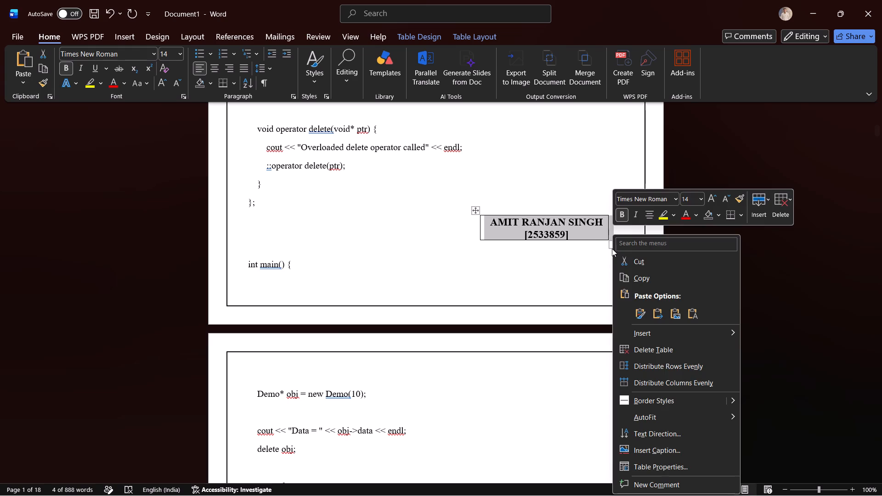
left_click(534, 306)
Remove the blank line before int main() { so the line sits directly beneath the name box.
left_click(470, 287)
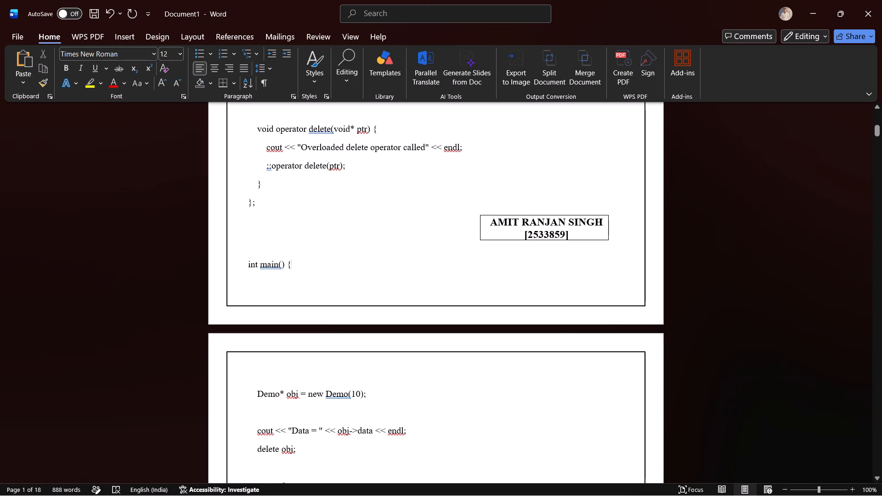
left_click(247, 265)
key("BackSpace")
key("BackSpace")
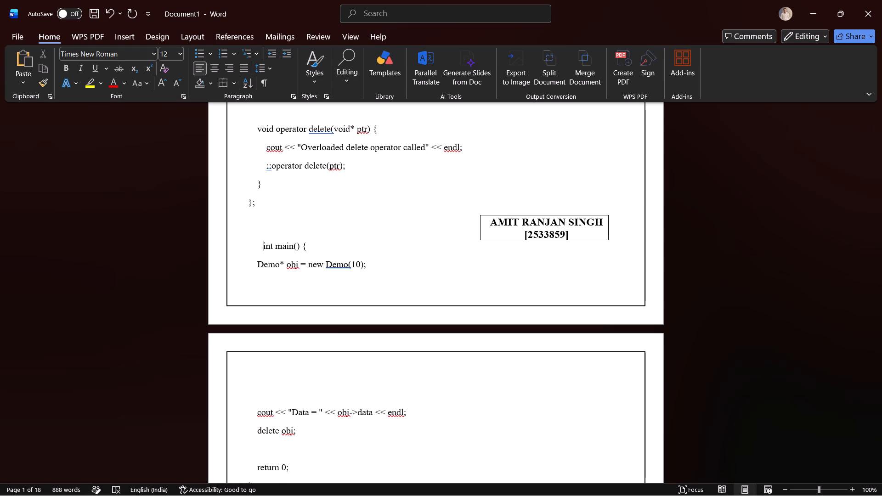
key("BackSpace")
key("BackSpace")
Copy the whole name box from the bottom of page 1.
scroll(247, 265, "down", 2)
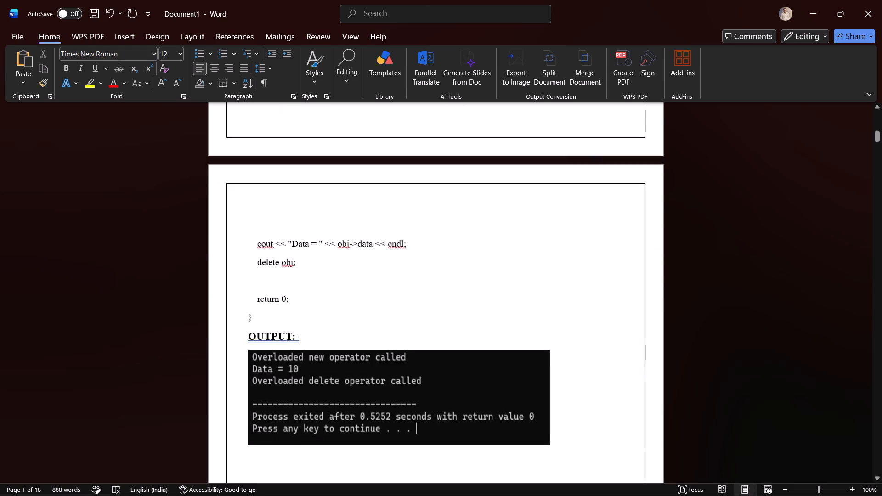
scroll(247, 265, "down", 4)
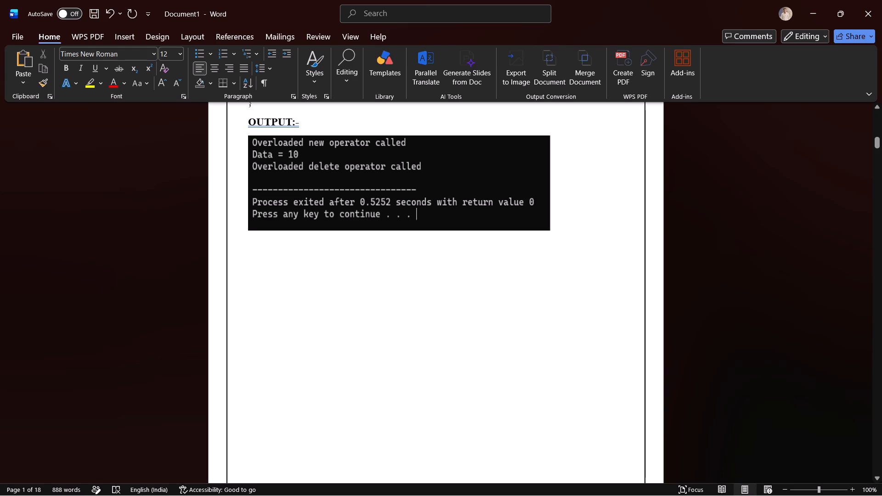
scroll(304, 318, "up", 3)
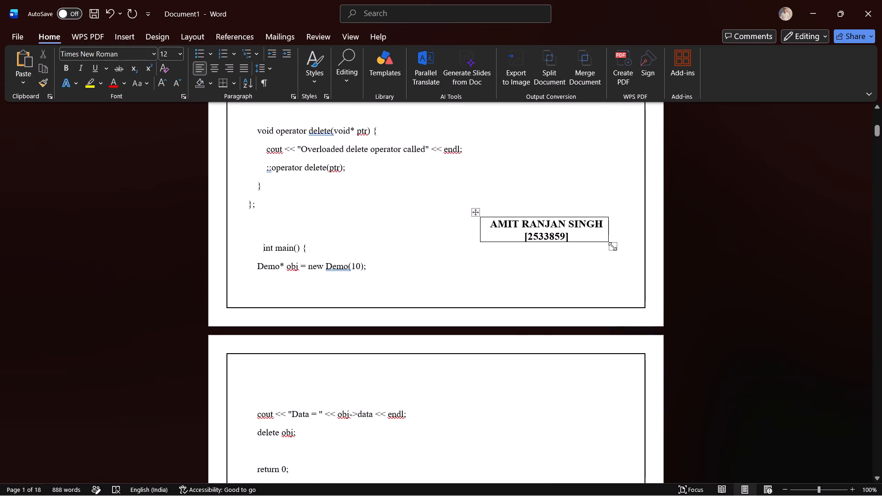
left_click(612, 246)
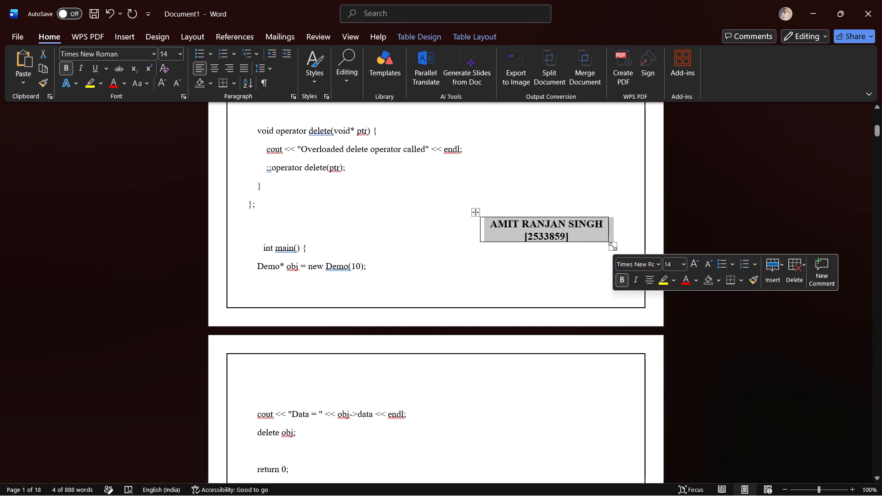
right_click(612, 246)
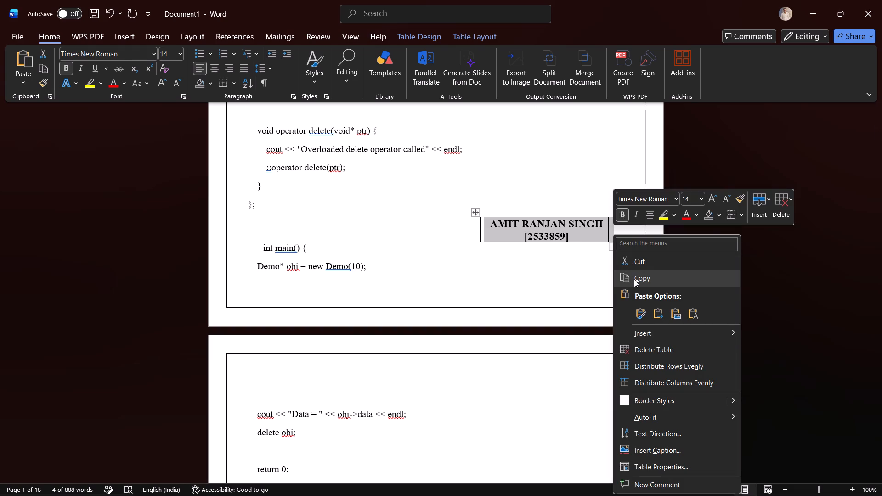
left_click(634, 279)
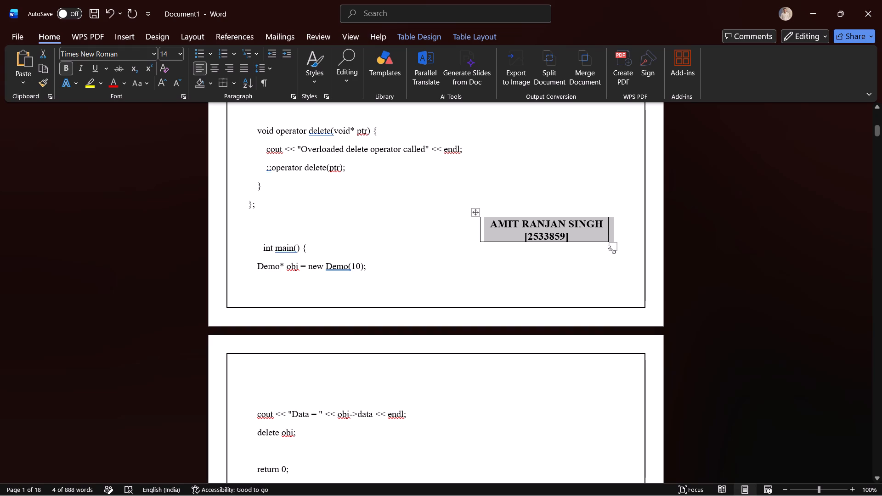
right_click(611, 249)
left_click(635, 276)
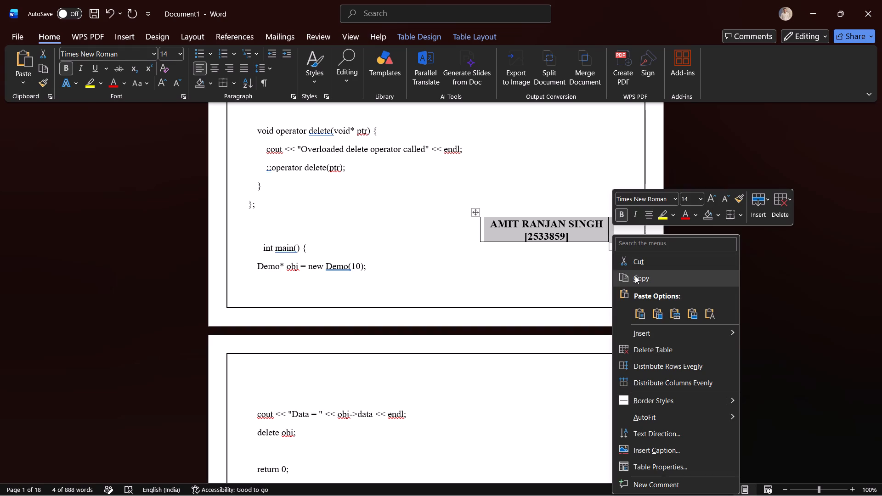
Paste the copied name box as an entire cell in the blank area below the Experiment 10 output on page 2.
scroll(635, 276, "down", 6)
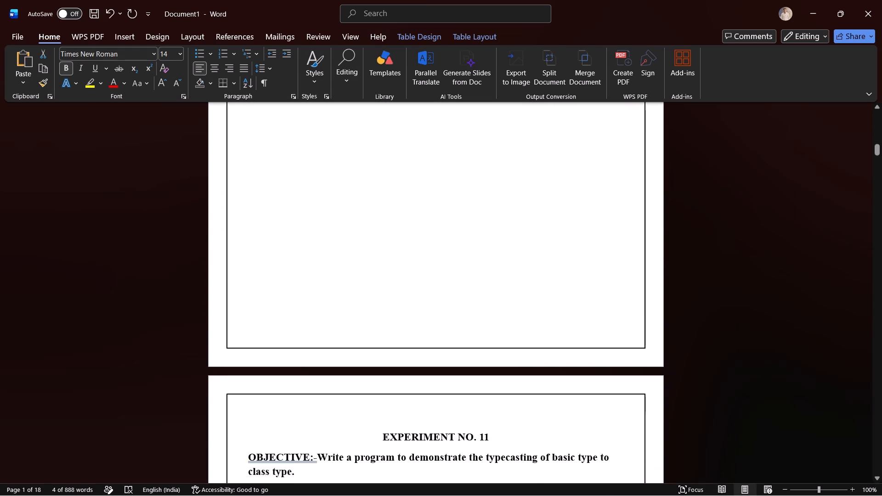
scroll(635, 276, "down", 5)
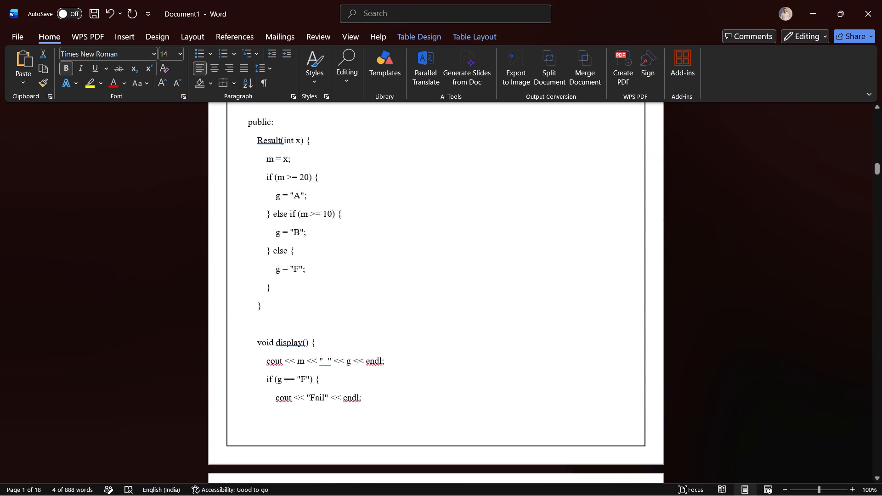
scroll(635, 276, "down", 2)
scroll(635, 276, "up", 4)
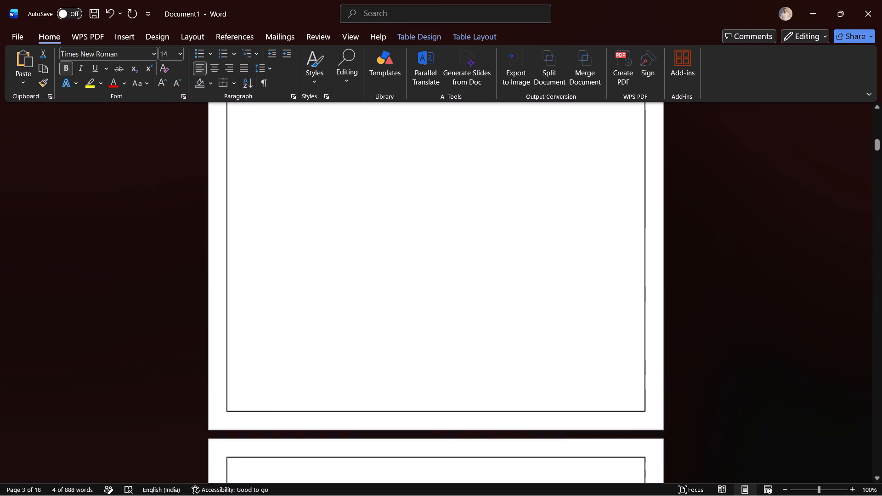
scroll(635, 276, "up", 4)
scroll(635, 276, "down", 1)
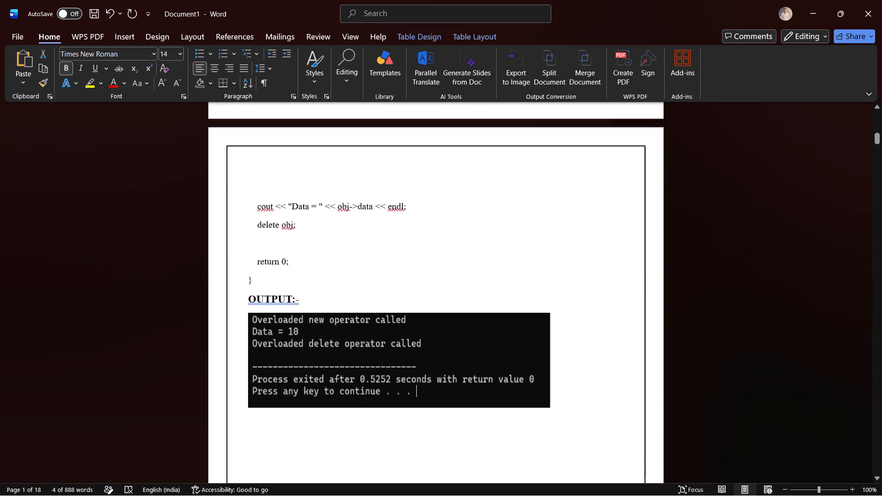
scroll(635, 276, "down", 2)
scroll(635, 276, "left", 1)
left_click(549, 395)
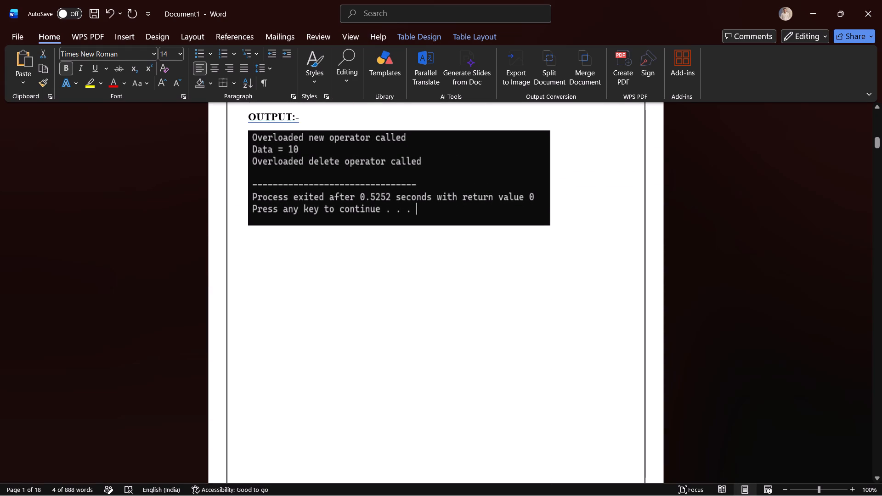
scroll(549, 395, "down", 1)
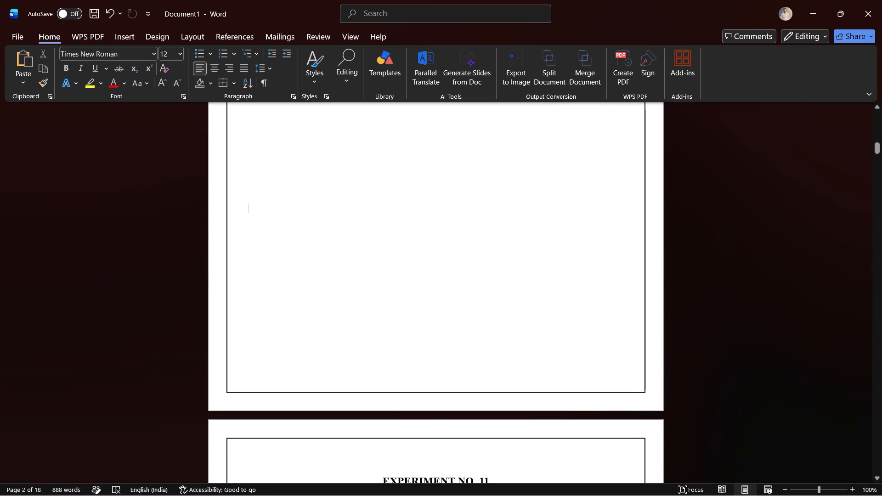
right_click(540, 346)
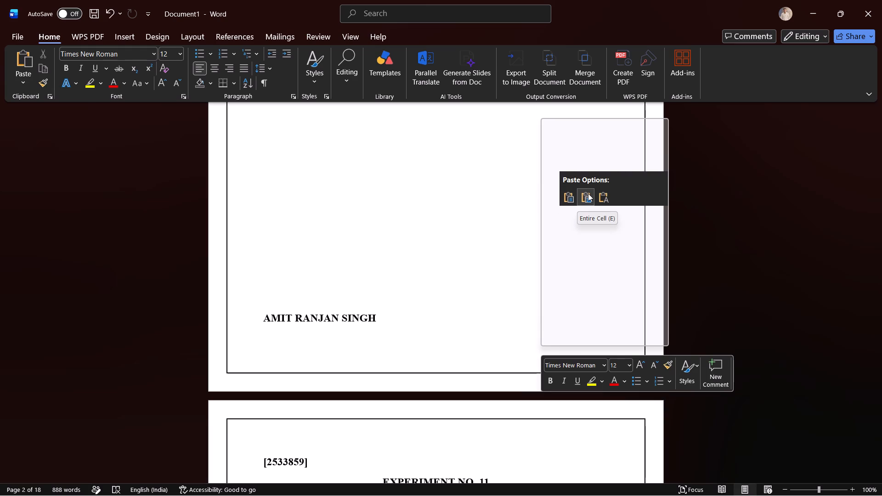
left_click(506, 186)
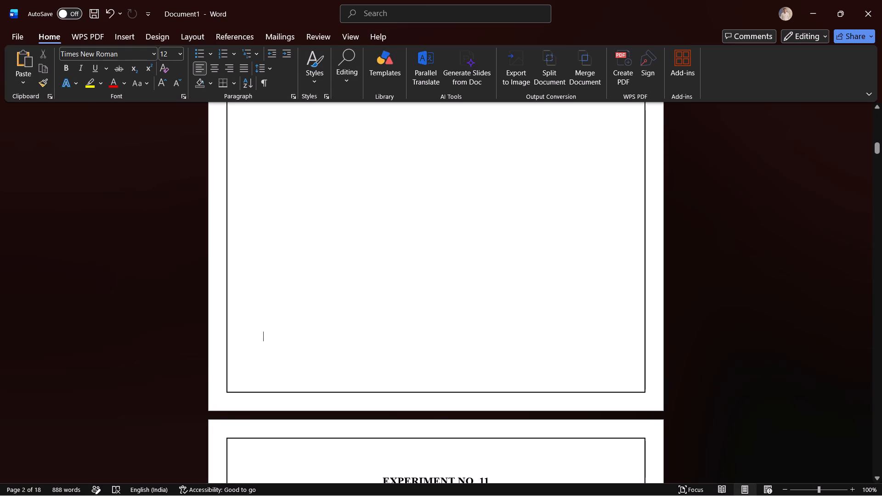
left_click(288, 215)
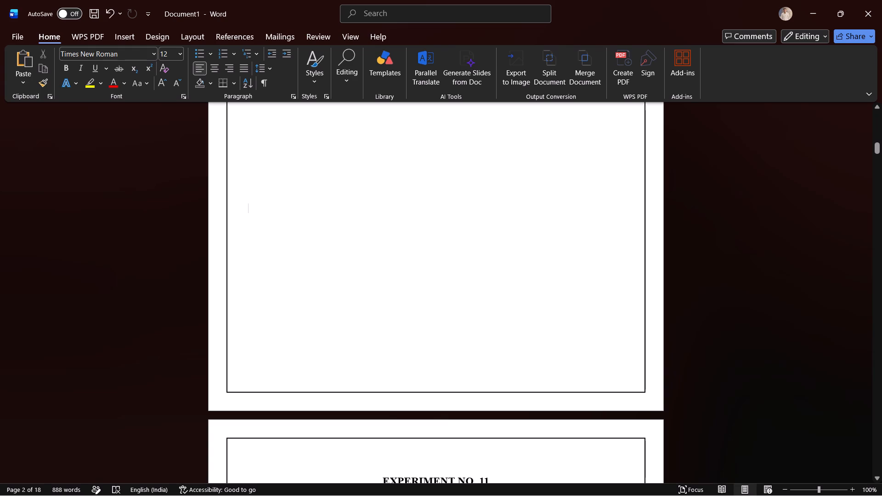
right_click(368, 210)
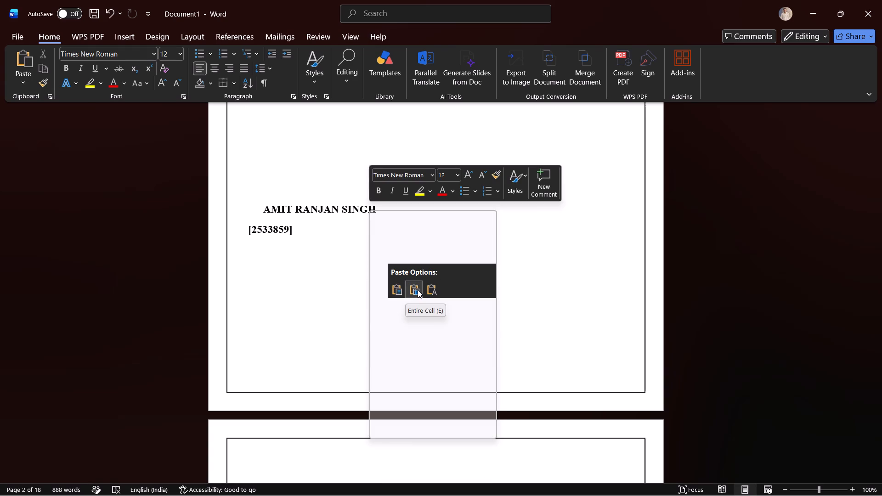
left_click(418, 290)
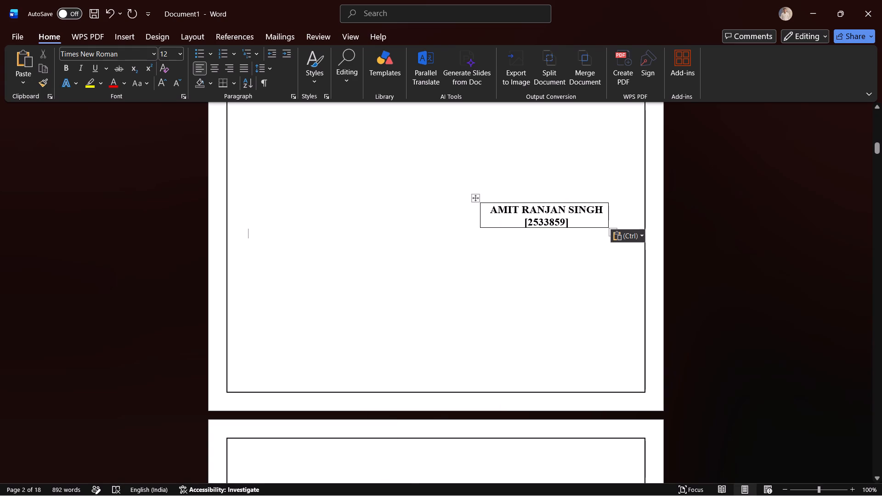
Move the pasted name box down towards the bottom of page 2, keeping it against the right margin.
left_click_drag(475, 197, 481, 282)
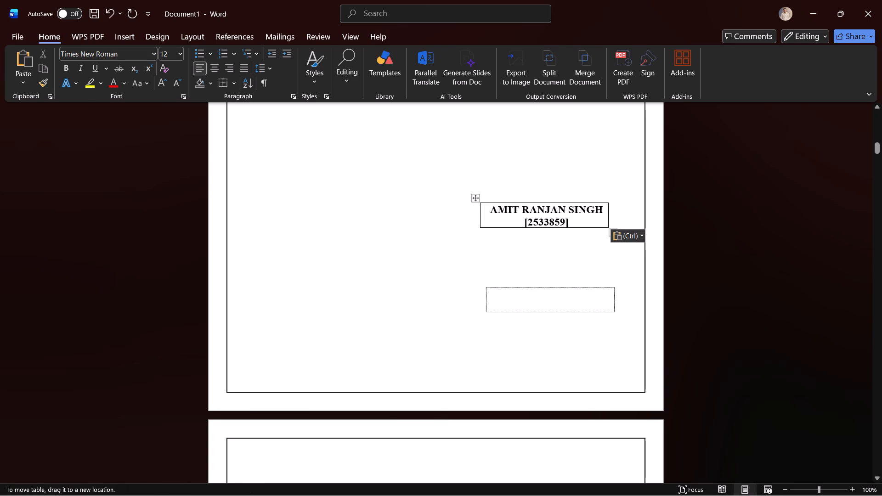
left_click_drag(481, 282, 481, 293)
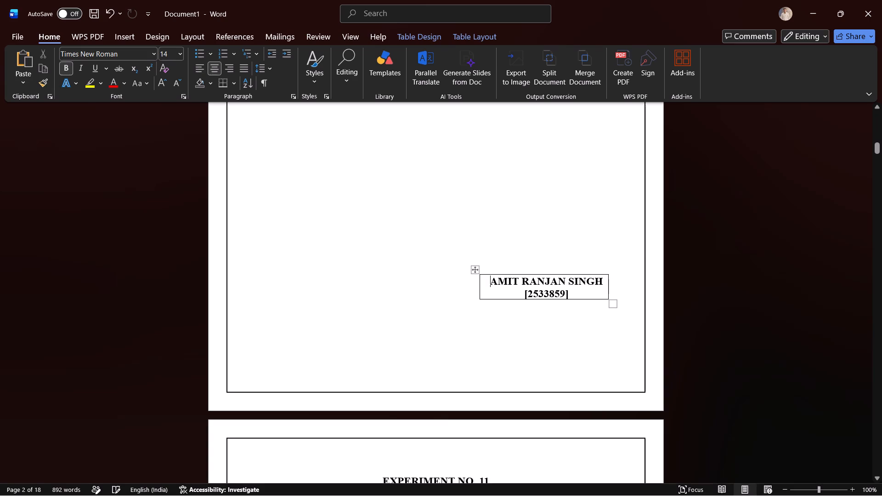
Move the name box on page 2 further down, close to the page's bottom border and against the right margin.
left_click_drag(475, 270, 470, 296)
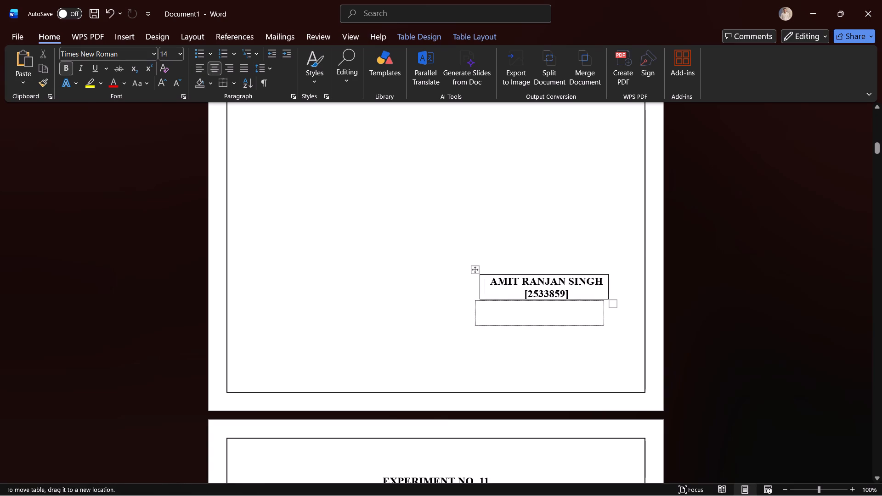
left_click_drag(470, 296, 473, 302)
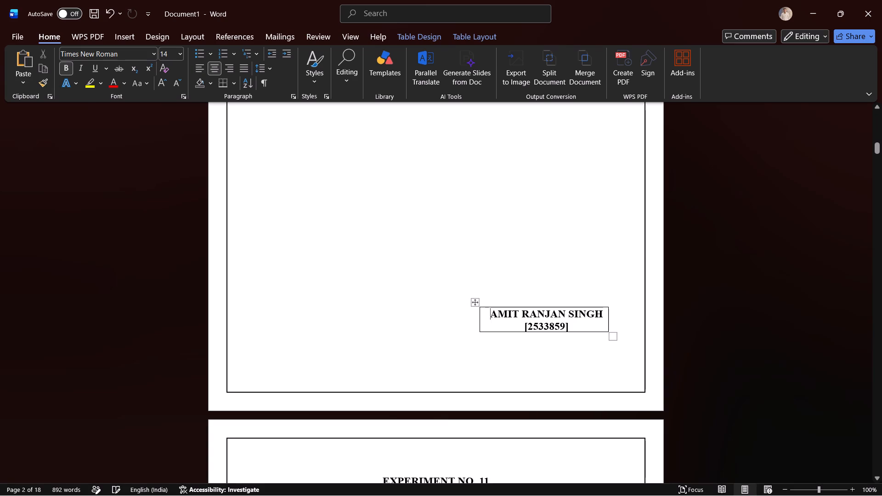
left_click_drag(475, 302, 475, 319)
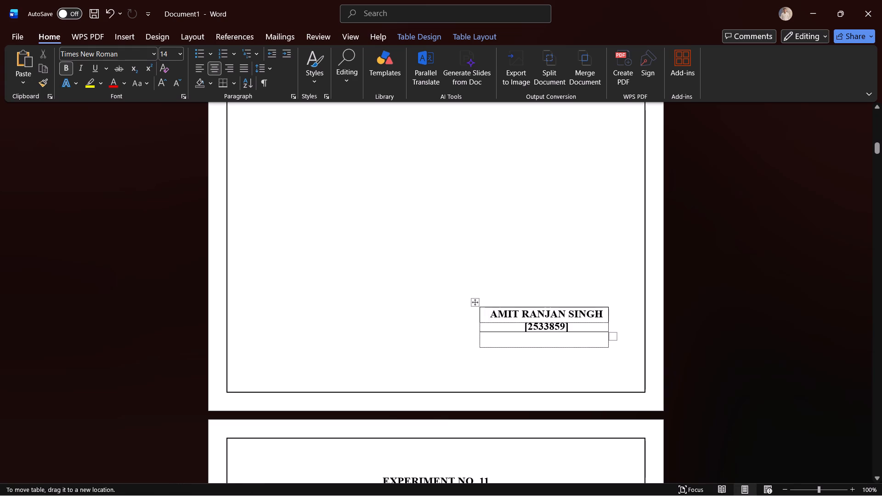
left_click_drag(475, 319, 475, 322)
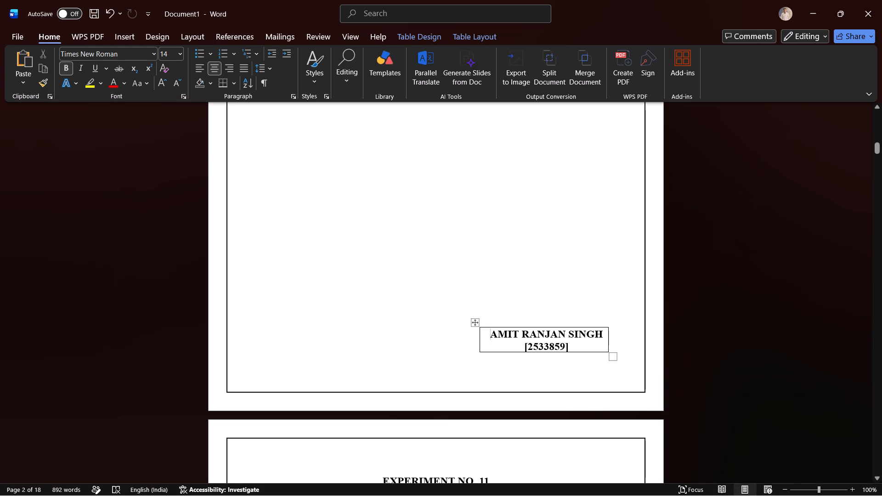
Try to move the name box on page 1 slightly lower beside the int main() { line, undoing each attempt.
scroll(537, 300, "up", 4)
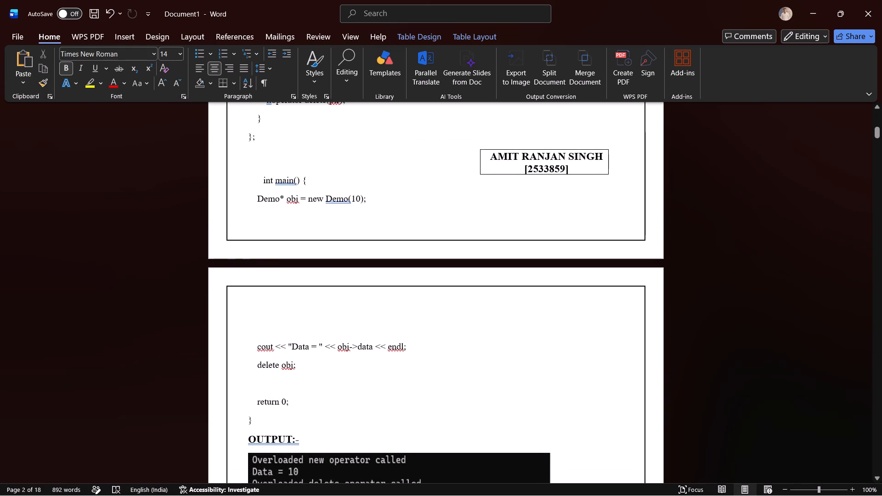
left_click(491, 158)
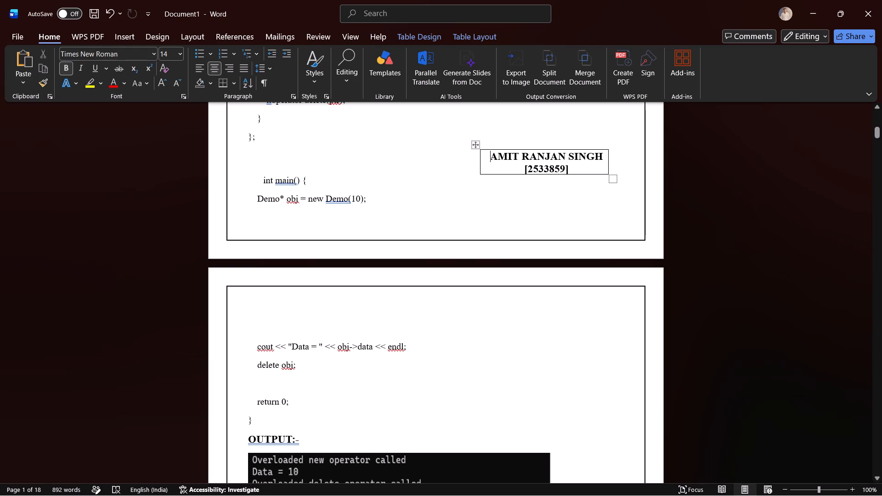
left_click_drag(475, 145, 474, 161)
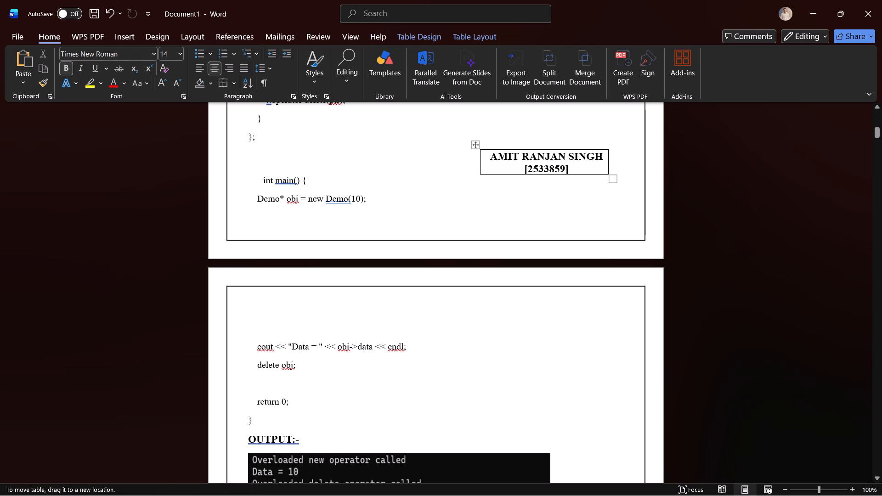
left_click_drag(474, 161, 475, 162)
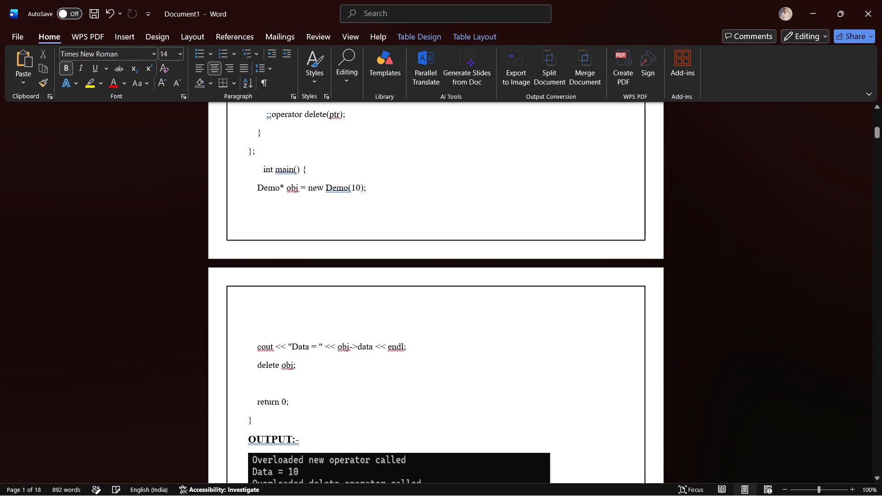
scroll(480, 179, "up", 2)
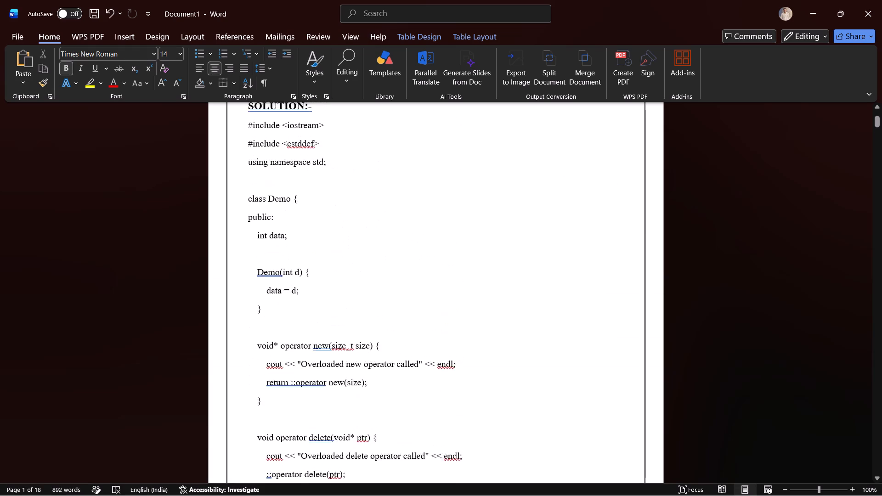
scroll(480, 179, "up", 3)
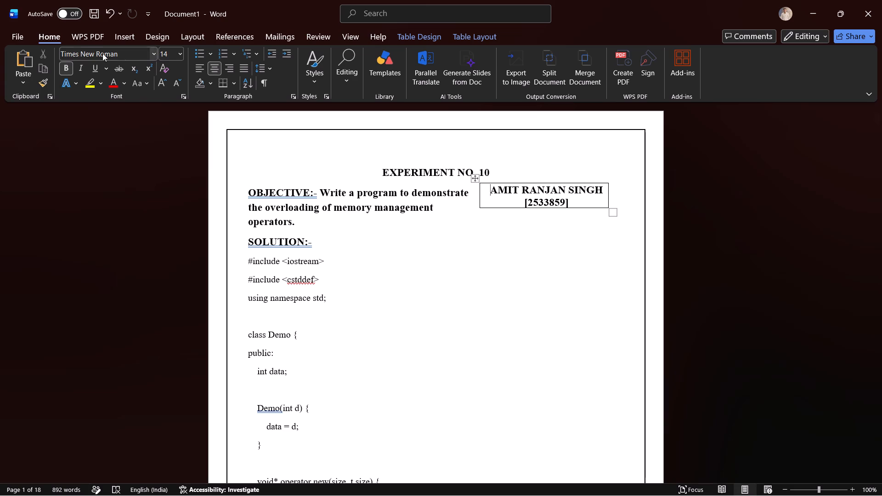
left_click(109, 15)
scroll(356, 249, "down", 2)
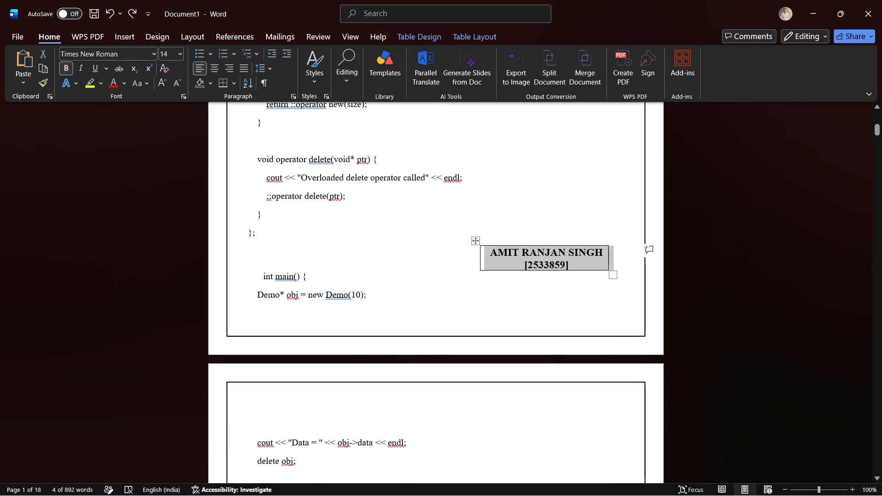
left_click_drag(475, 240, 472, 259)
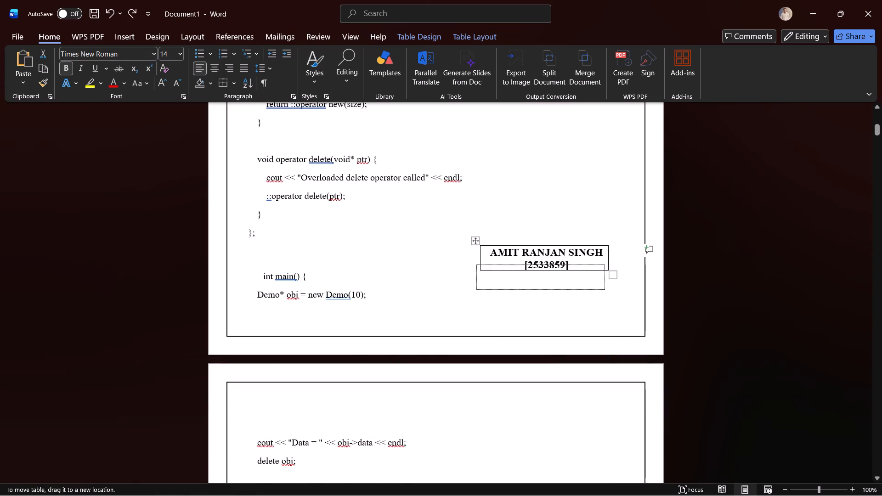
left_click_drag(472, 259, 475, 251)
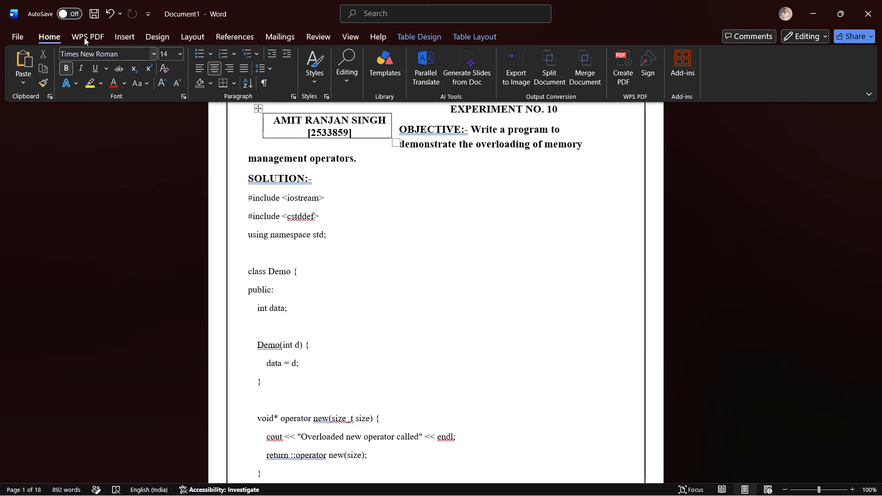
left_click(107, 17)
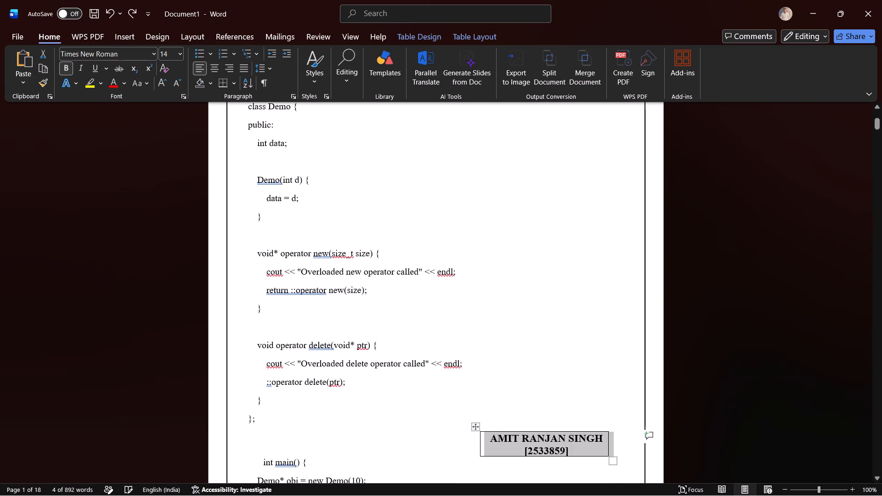
Paste the copied name box as an entire cell below the cout << m line in display() on page 3.
scroll(347, 263, "down", 2)
scroll(465, 353, "down", 4)
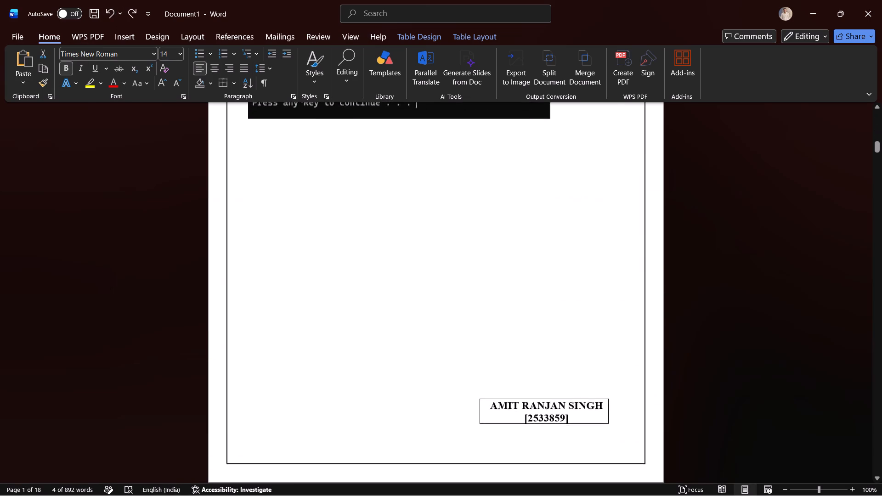
scroll(465, 353, "down", 3)
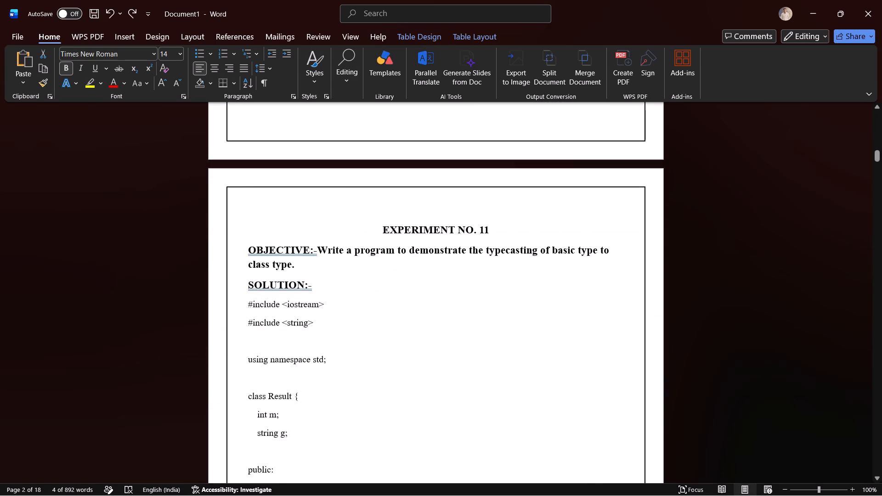
scroll(465, 353, "down", 5)
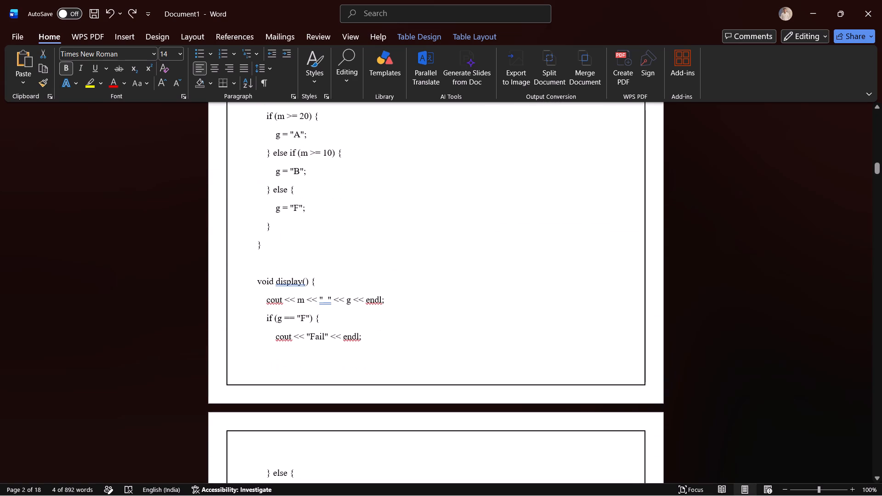
left_click(494, 301)
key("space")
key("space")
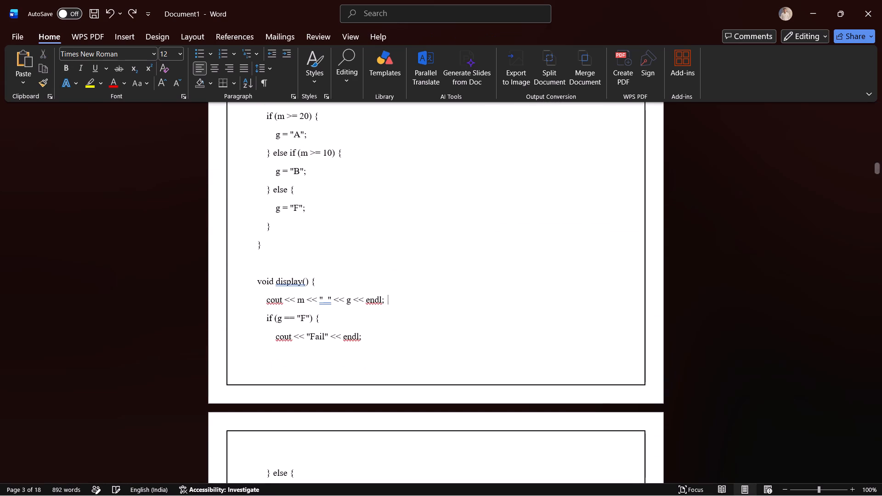
right_click(494, 301)
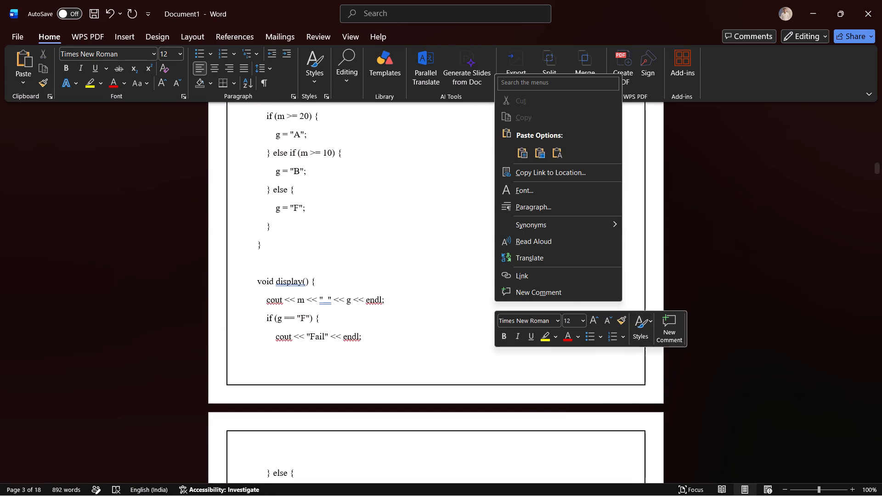
left_click(536, 155)
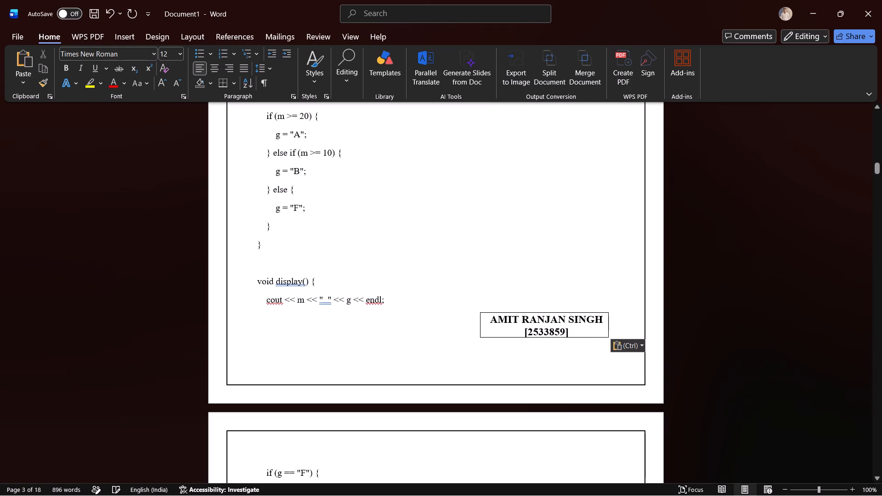
Try to remove the blank line below the pasted name box on page 3.
scroll(449, 357, "down", 1)
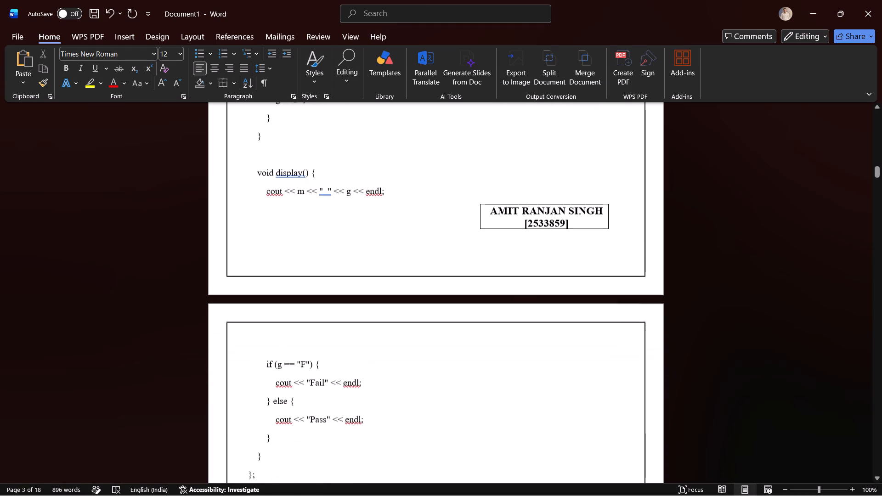
scroll(449, 357, "down", 1)
key("BackSpace")
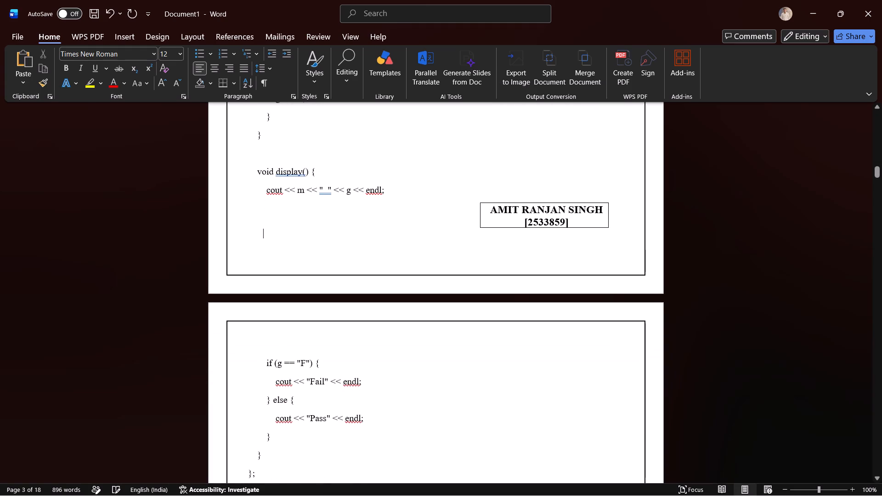
key("BackSpace")
key("BackSpace")
key("BackSpace")
Add 20 spaces to the blank line below the Experiment 11 output on page 4 and paste the name box there as an entire cell.
scroll(449, 357, "down", 5)
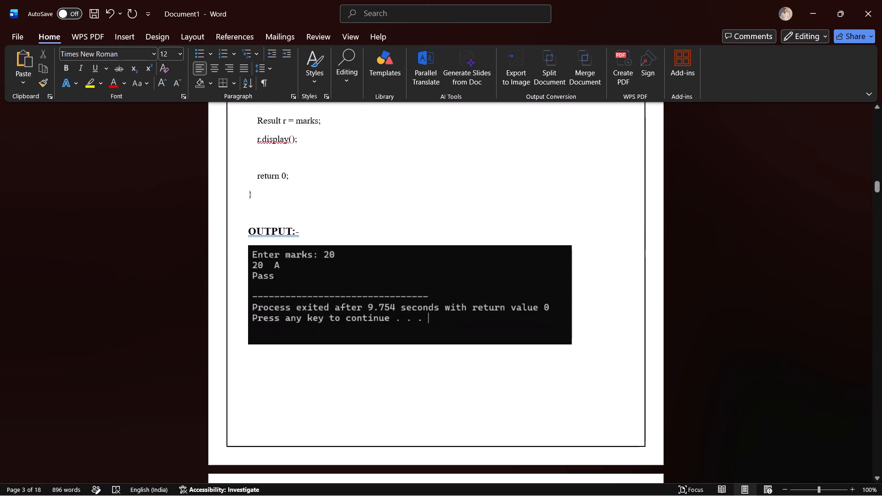
scroll(449, 357, "right", 1)
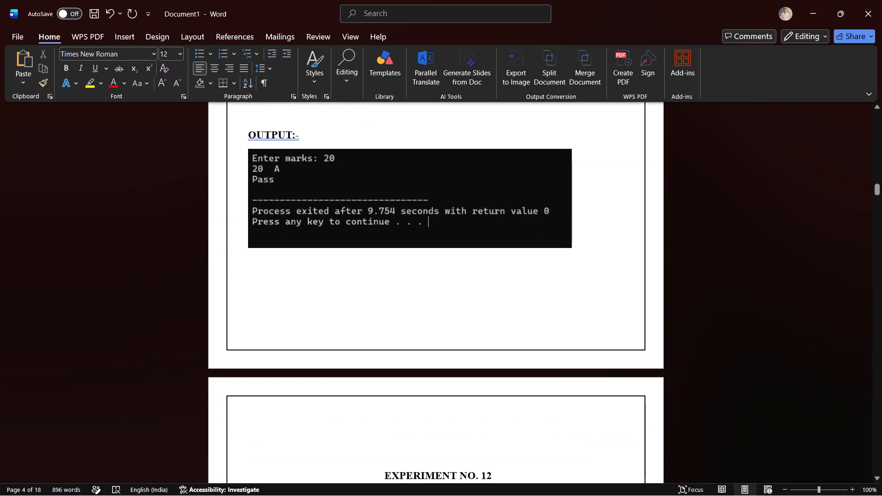
left_click(473, 273)
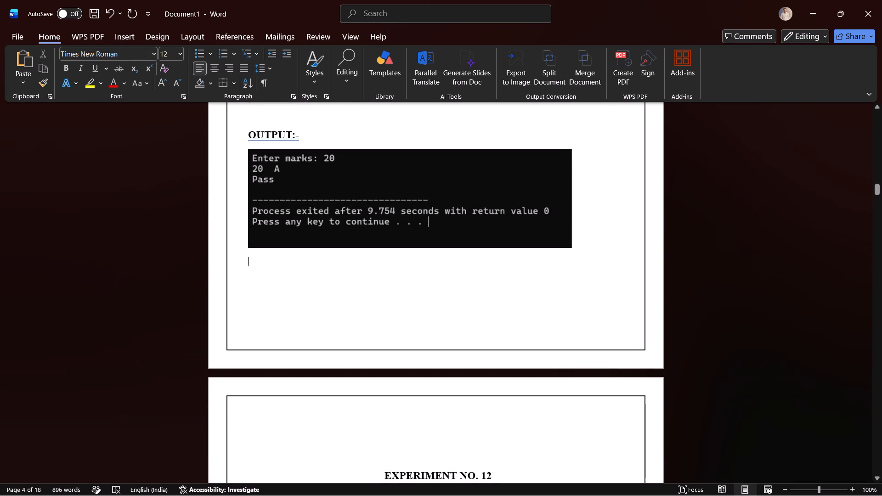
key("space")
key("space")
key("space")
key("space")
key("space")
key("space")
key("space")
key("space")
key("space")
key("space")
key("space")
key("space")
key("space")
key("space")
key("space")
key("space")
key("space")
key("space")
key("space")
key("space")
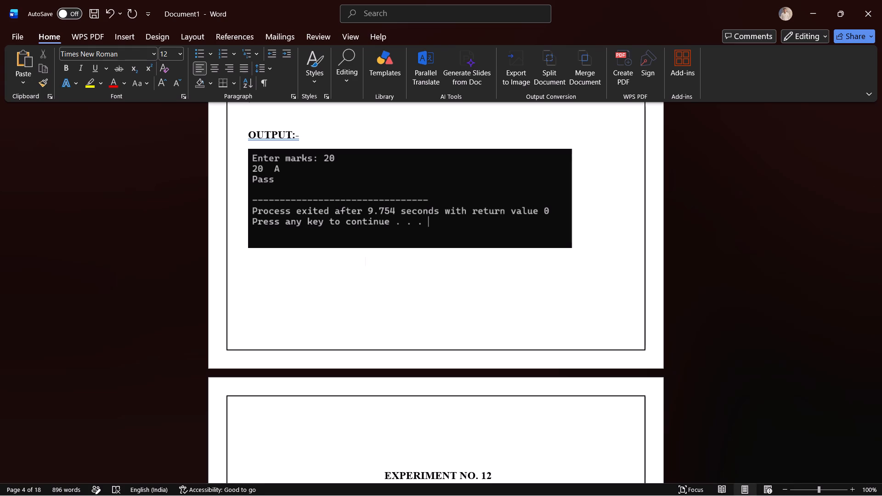
right_click(473, 273)
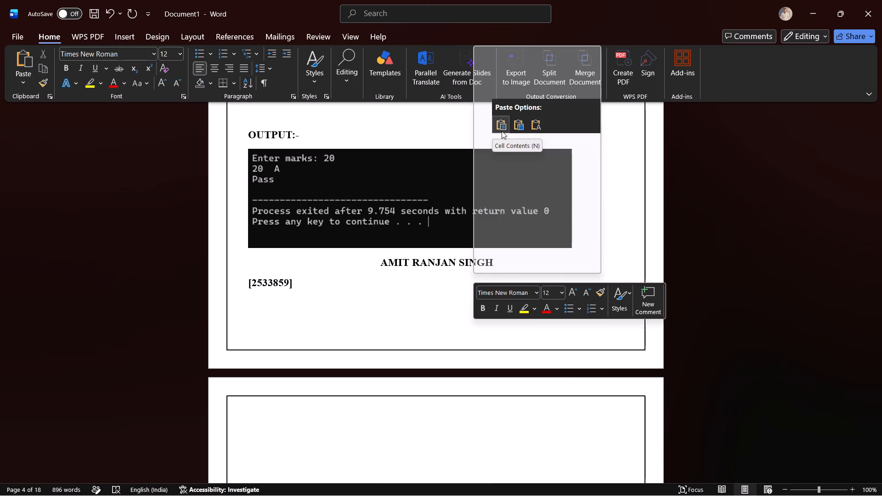
left_click(526, 127)
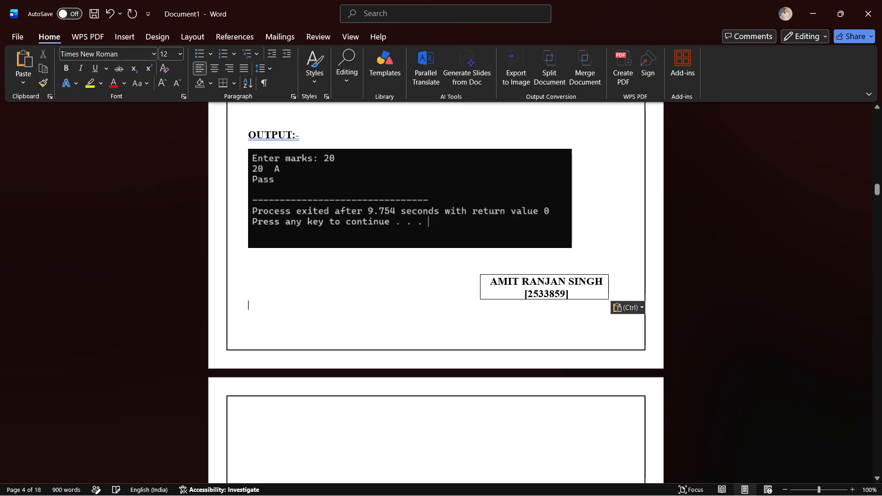
Remove the blank lines above the EXPERIMENT NO. 12 heading so it tops page 5, and centre the heading.
scroll(596, 356, "up", 1)
scroll(596, 356, "down", 1)
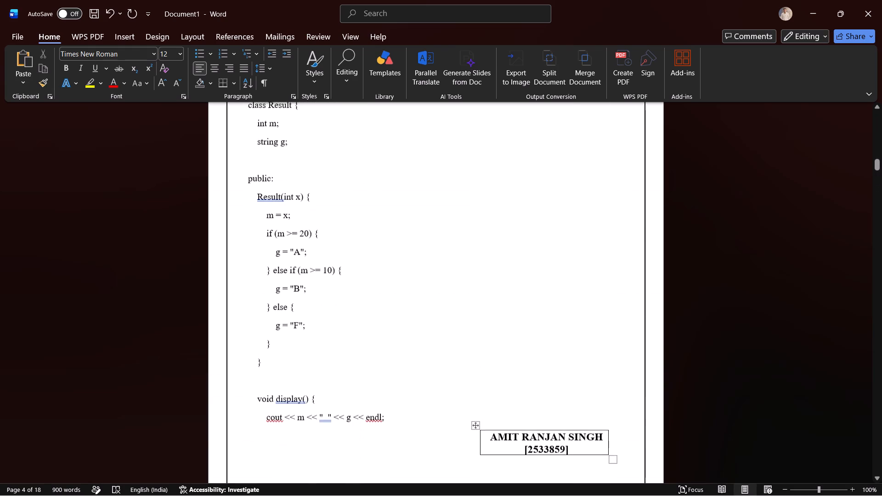
scroll(596, 356, "down", 2)
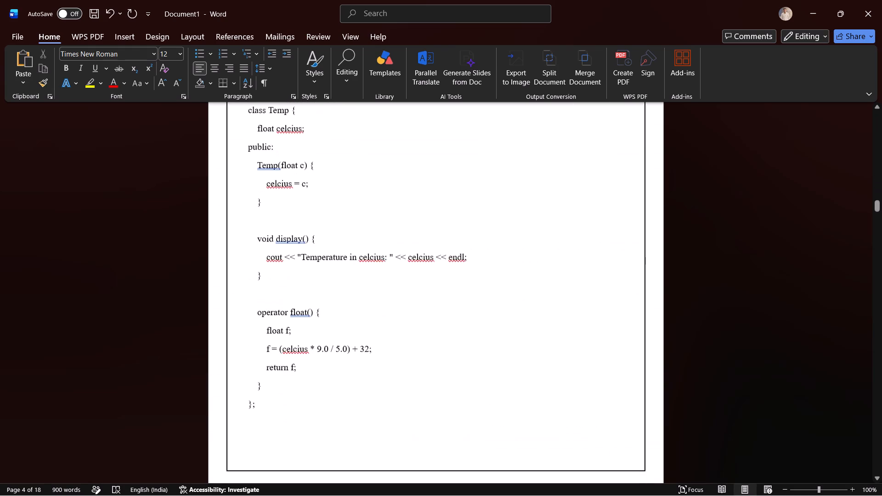
scroll(596, 356, "down", 1)
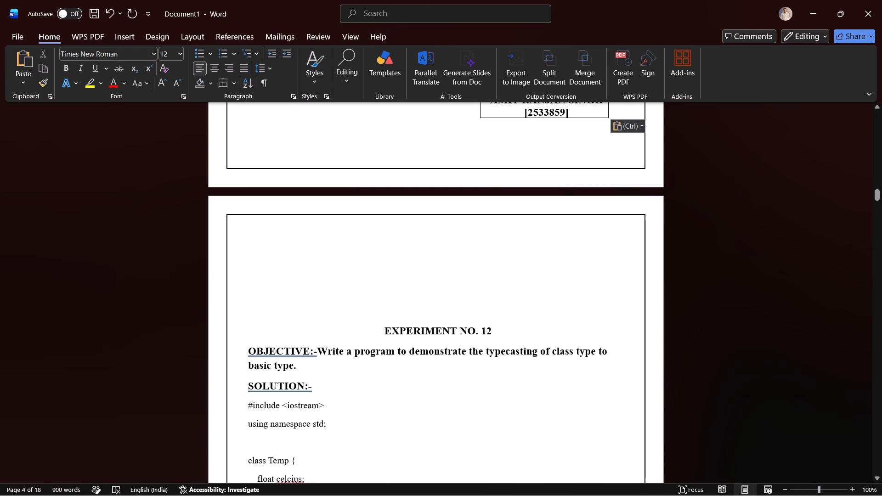
left_click(383, 330)
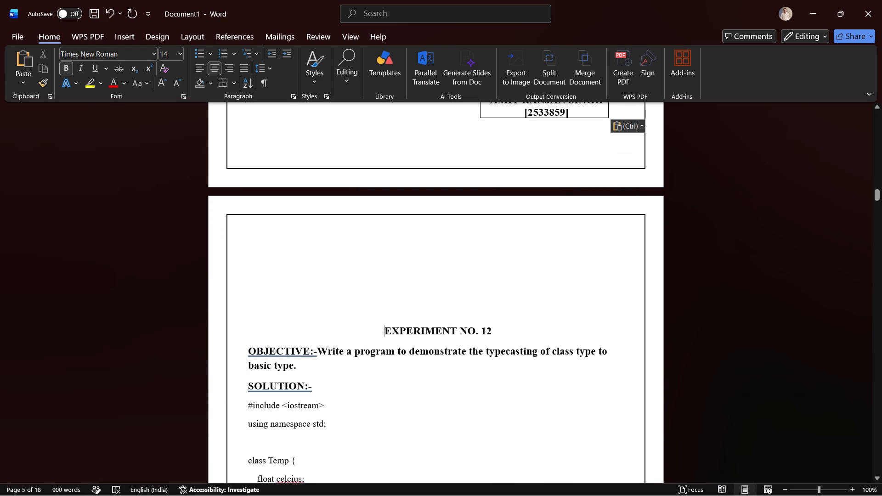
key("BackSpace")
key("BackSpace")
key("BackSpace")
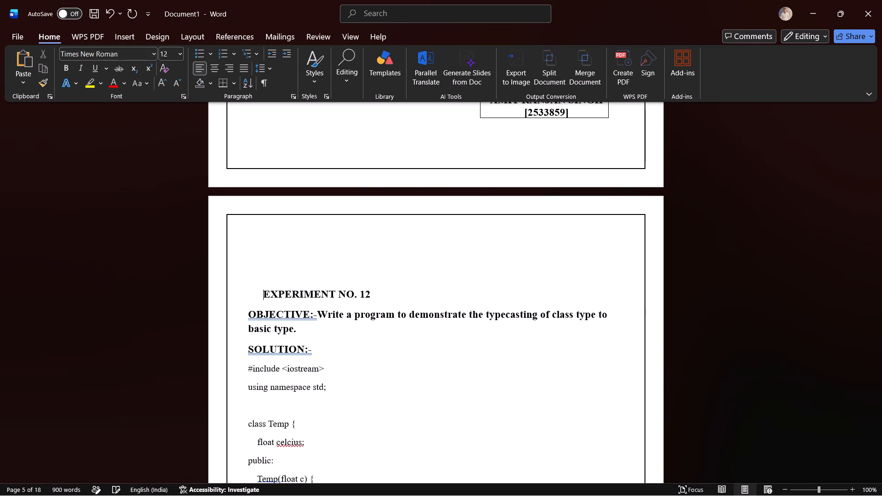
key("BackSpace")
key("BackSpace")
key("BackSpace")
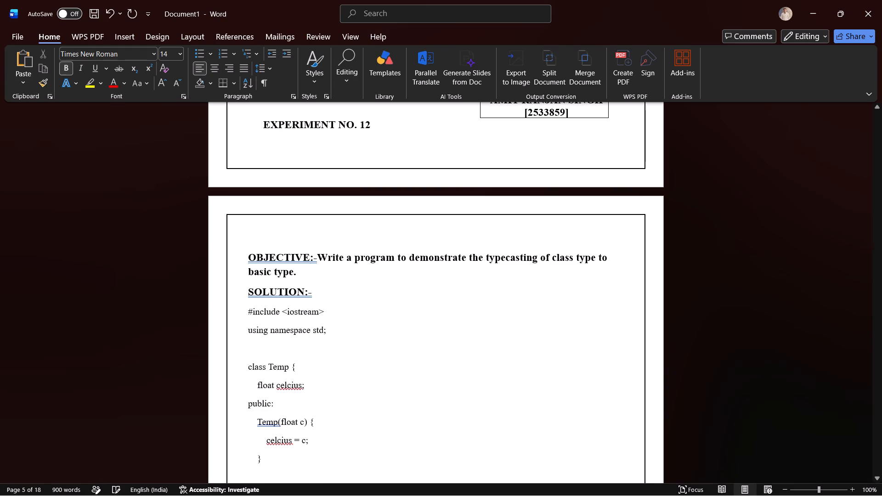
key("Return")
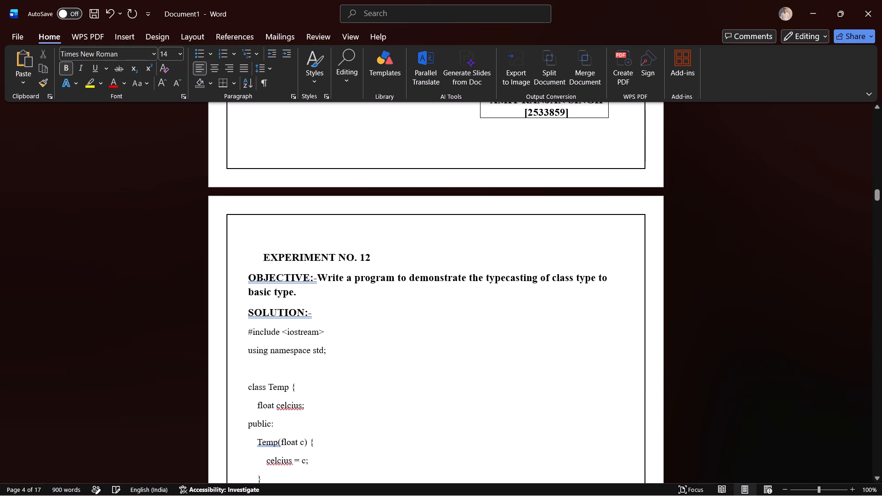
left_click(217, 71)
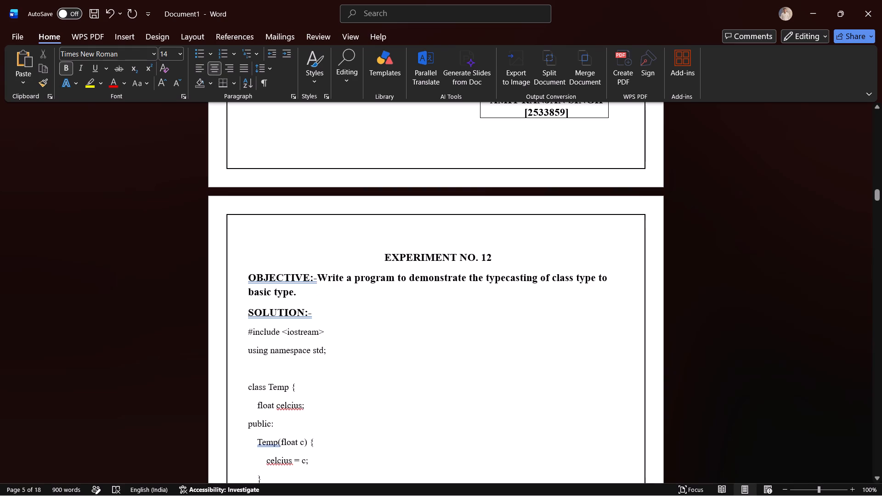
Review the name box placement and experiment headings on pages 1 to 4.
scroll(506, 291, "up", 8)
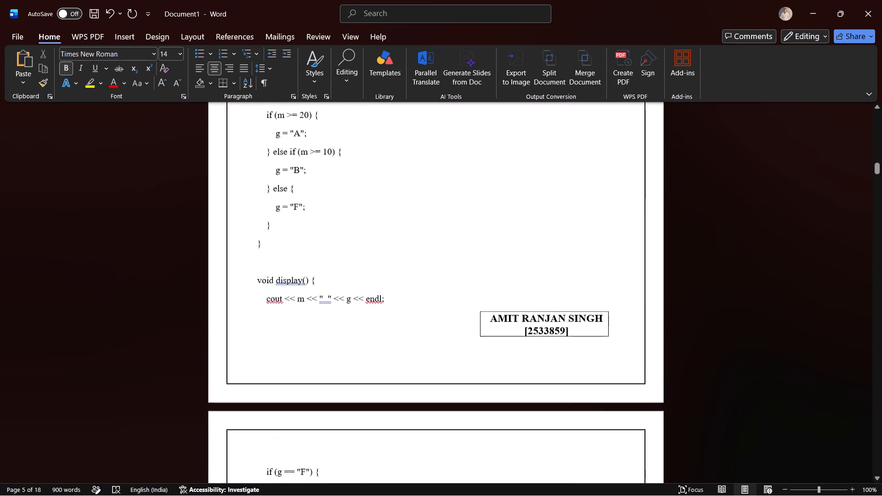
scroll(506, 291, "up", 3)
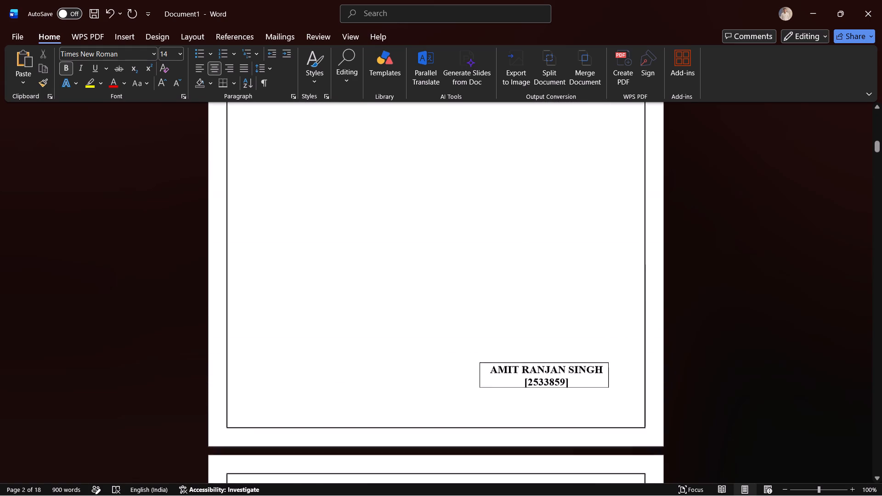
scroll(506, 291, "up", 5)
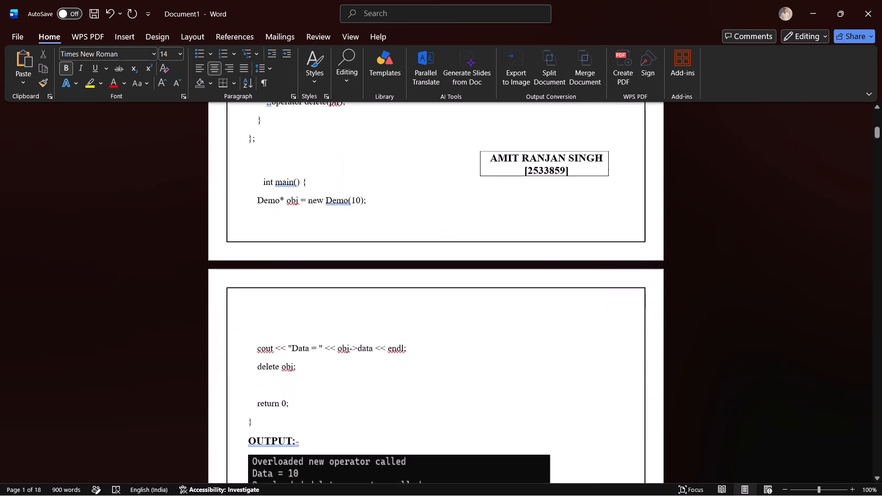
scroll(506, 291, "down", 2)
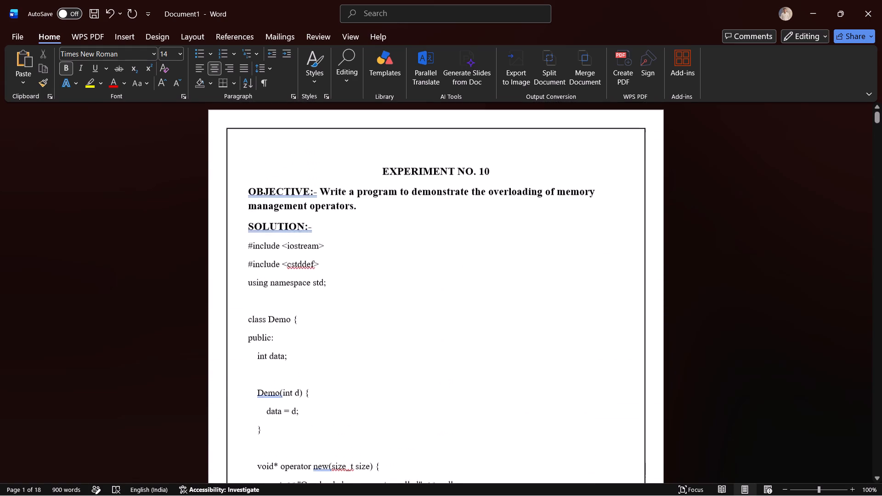
scroll(506, 291, "down", 7)
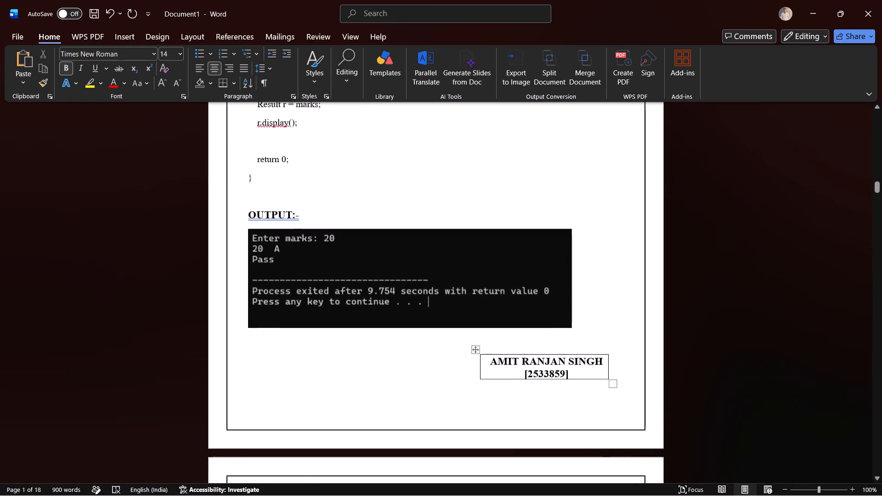
scroll(506, 291, "down", 2)
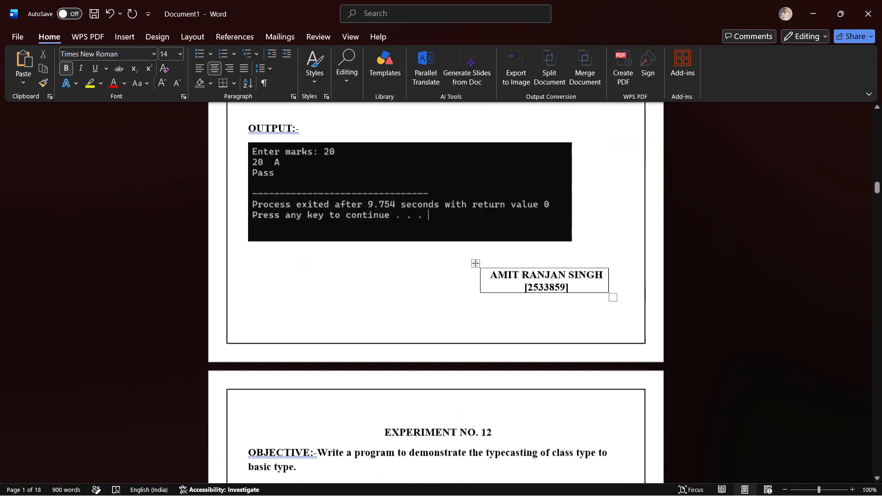
Add 20 spaces after the int main() { line on page 5 and paste the copied name box there.
scroll(506, 291, "down", 3)
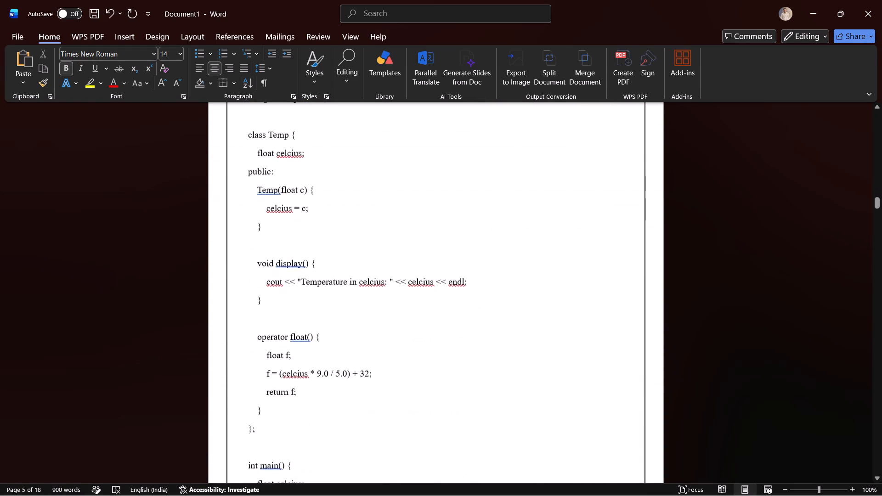
scroll(506, 291, "down", 2)
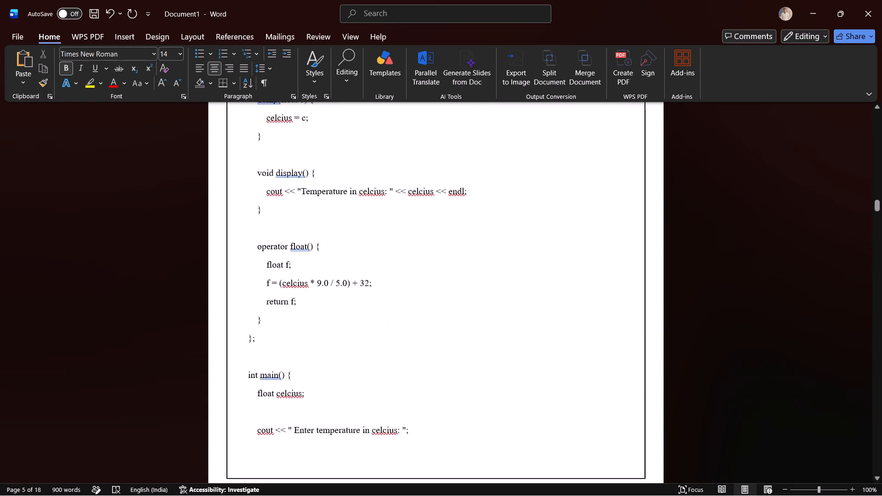
left_click(433, 314)
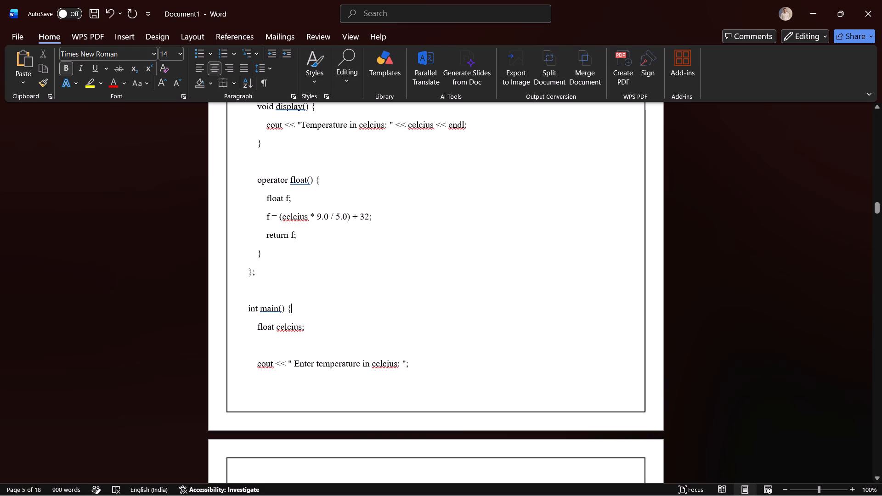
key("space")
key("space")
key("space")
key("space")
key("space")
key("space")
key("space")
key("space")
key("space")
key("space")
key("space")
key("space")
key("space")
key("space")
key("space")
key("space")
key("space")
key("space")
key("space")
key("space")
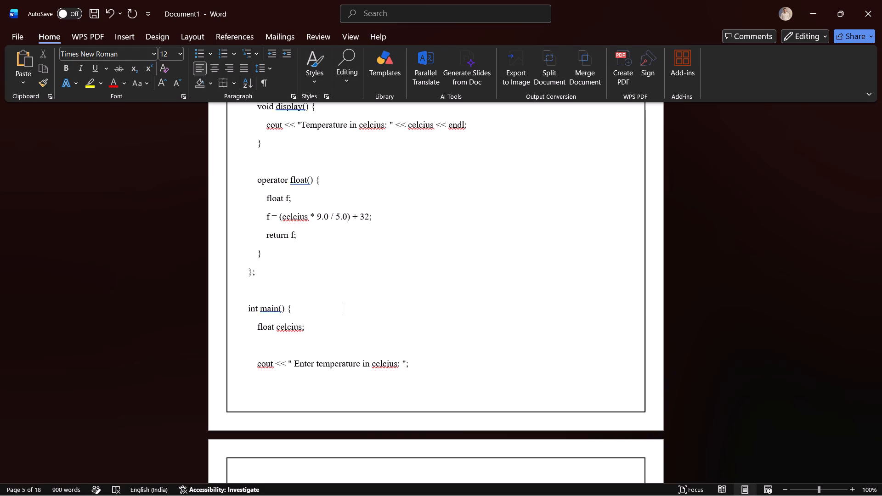
right_click(433, 314)
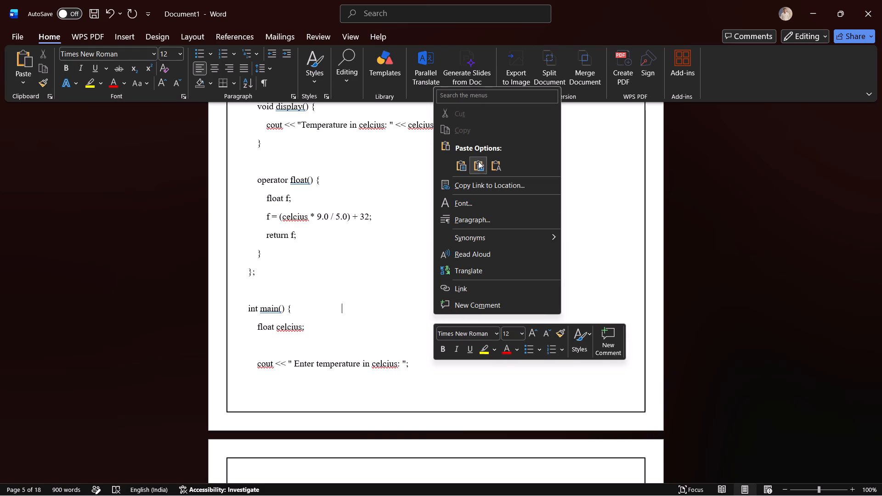
left_click(479, 163)
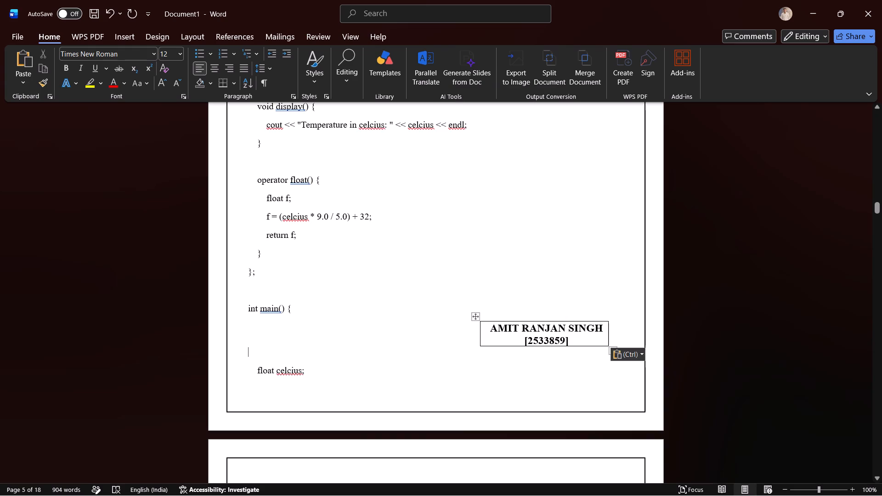
Nudge the pasted name box slightly below the int main() { line on page 5.
left_click_drag(475, 316, 475, 333)
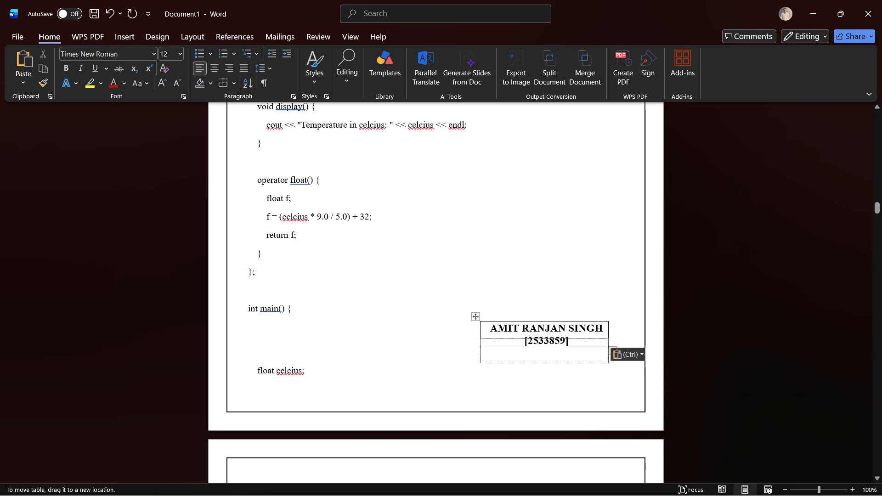
left_click_drag(475, 333, 476, 323)
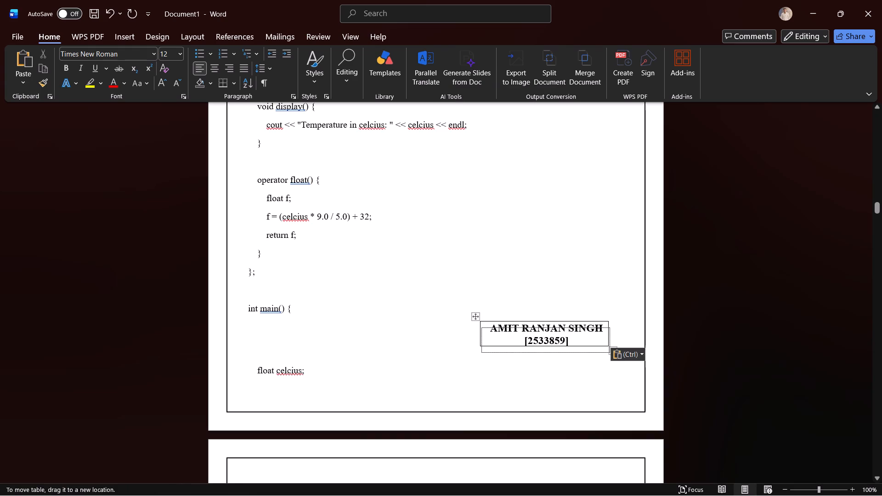
left_click_drag(476, 323, 476, 323)
Paste the copied name box on the blank line below the Experiment 12 output image on page 6.
scroll(499, 378, "down", 1)
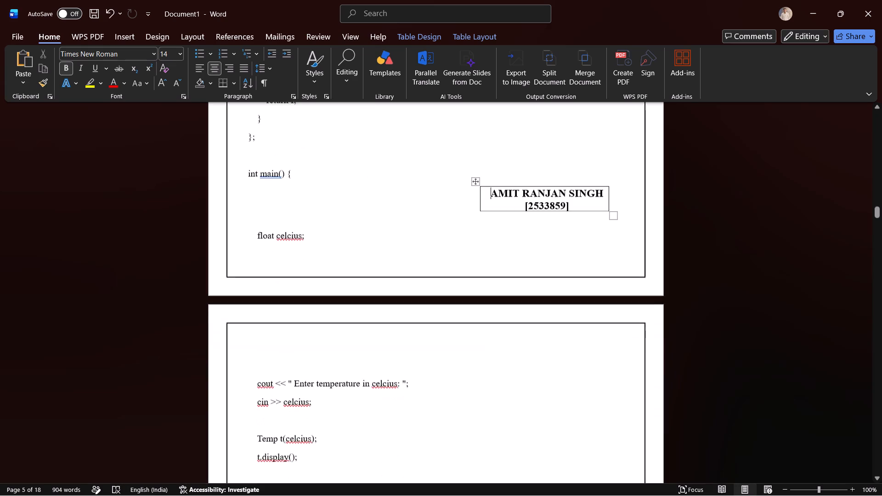
scroll(499, 378, "down", 1)
left_click(499, 378)
scroll(499, 378, "down", 4)
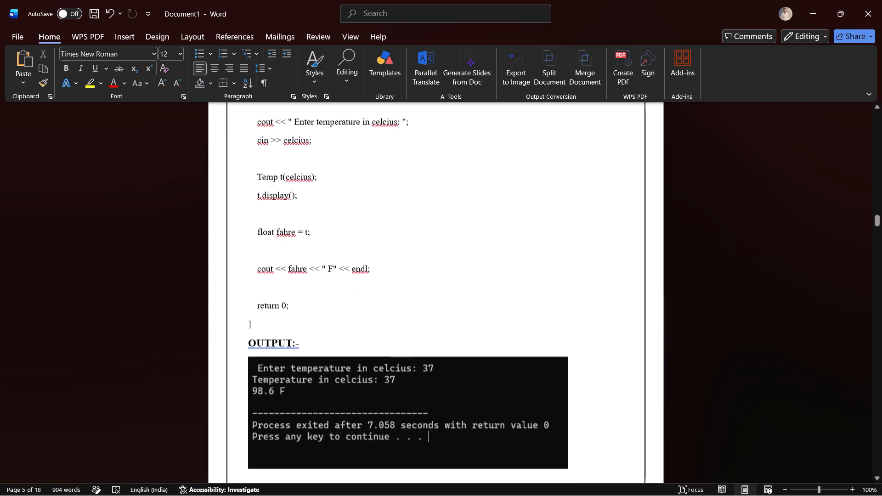
scroll(499, 378, "down", 1)
left_click(468, 225)
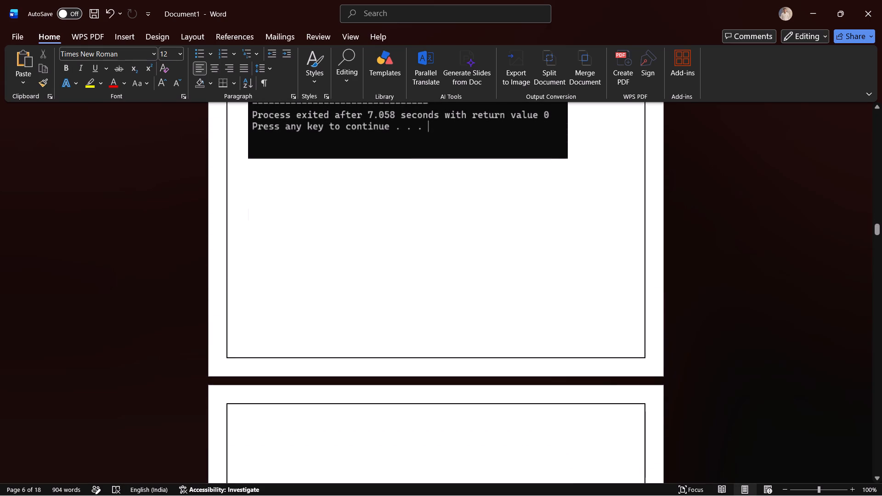
right_click(468, 225)
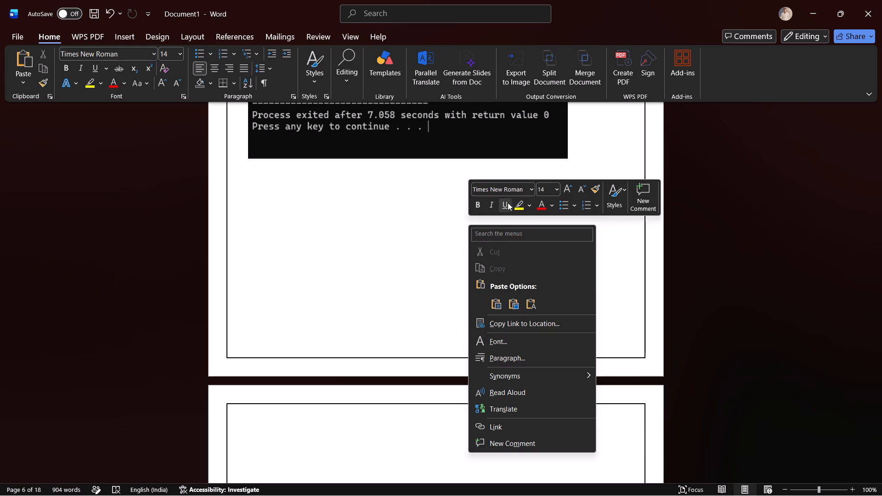
left_click(517, 307)
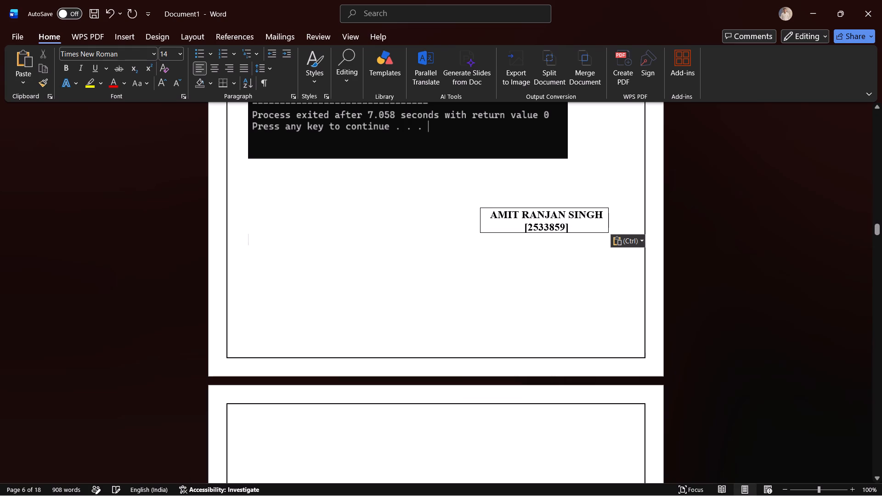
Move the name box on page 6 straight down in stages, closer to the bottom border of the page.
left_click_drag(476, 201, 471, 244)
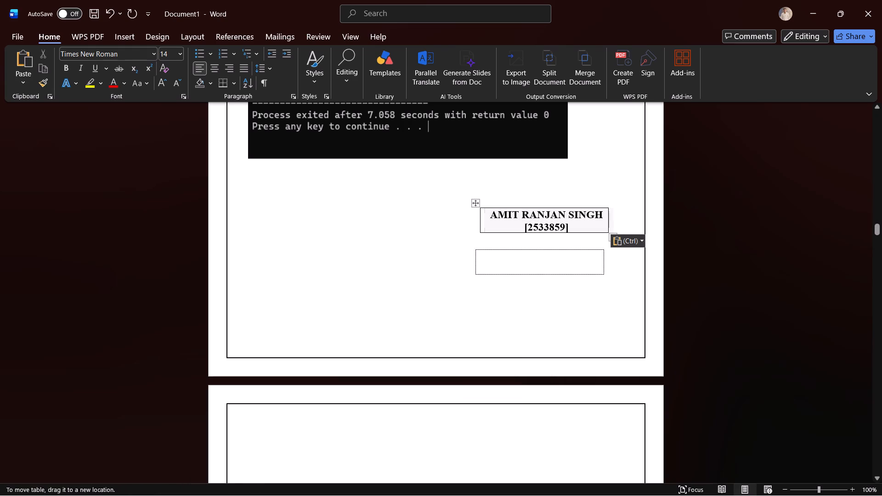
left_click_drag(471, 244, 474, 261)
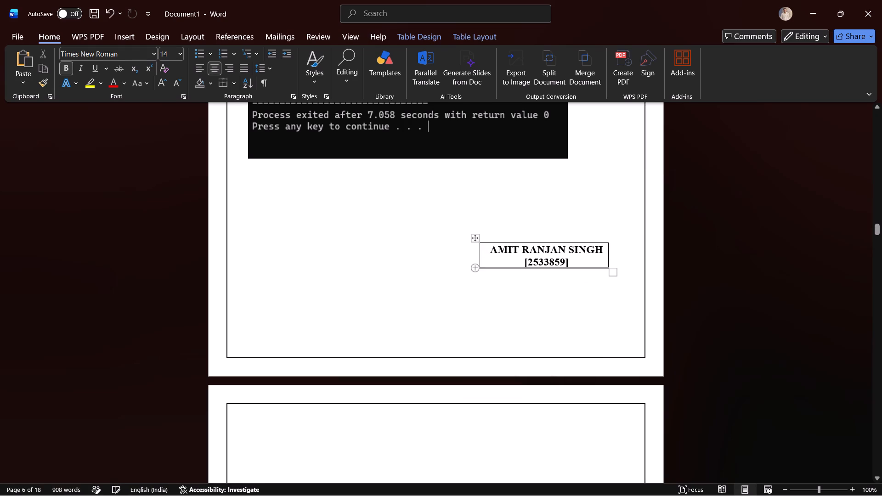
left_click_drag(474, 237, 475, 251)
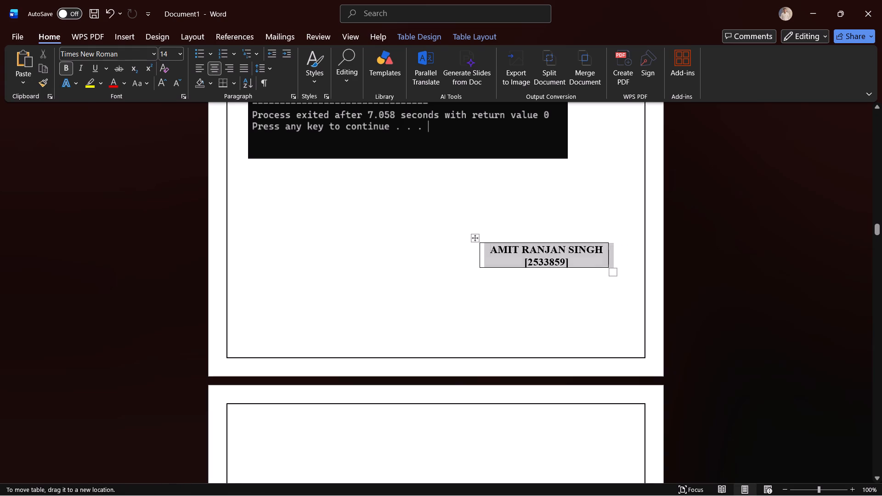
left_click_drag(475, 251, 476, 261)
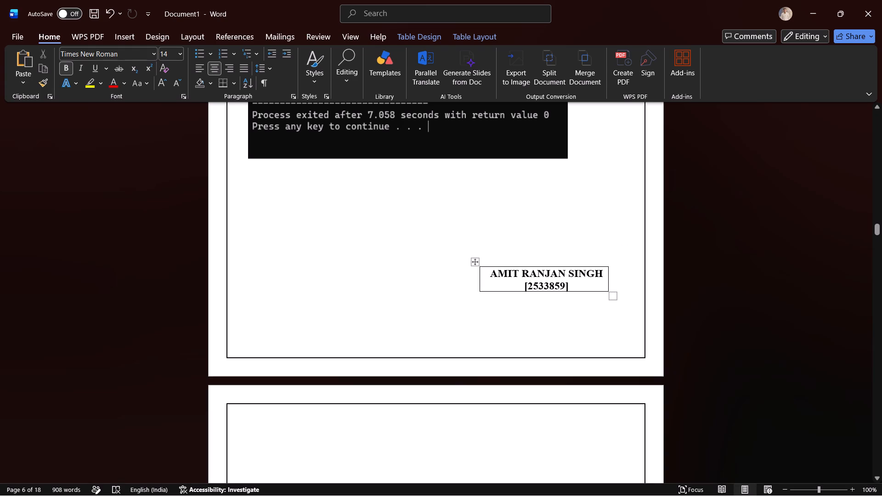
left_click_drag(475, 263, 473, 282)
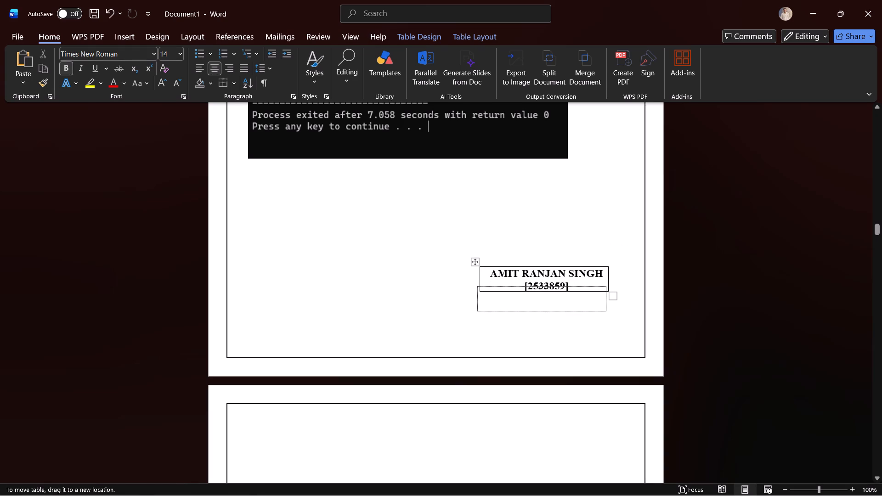
left_click_drag(473, 282, 475, 281)
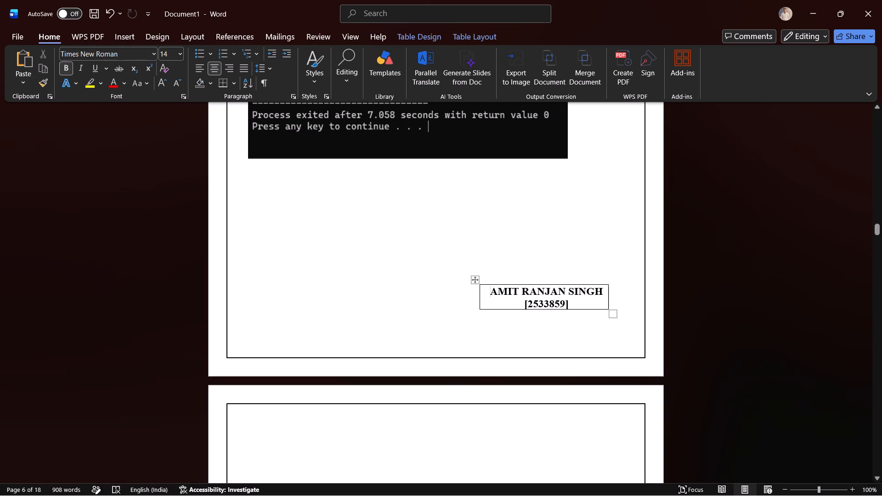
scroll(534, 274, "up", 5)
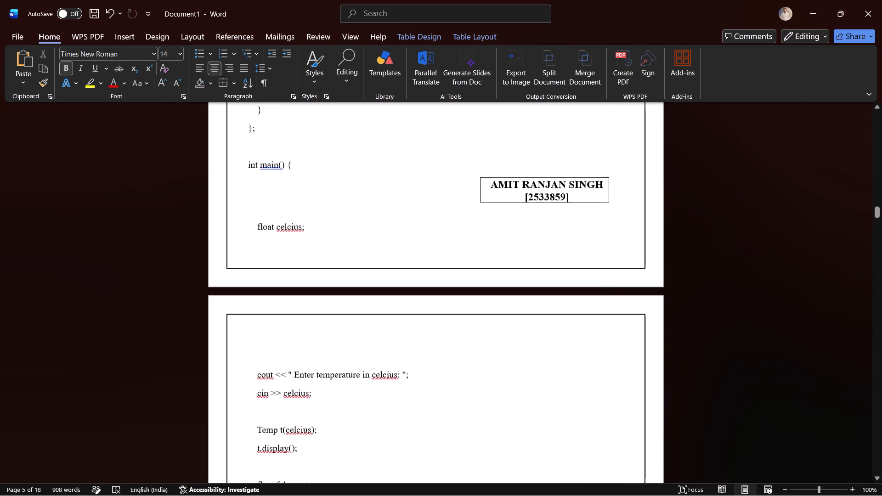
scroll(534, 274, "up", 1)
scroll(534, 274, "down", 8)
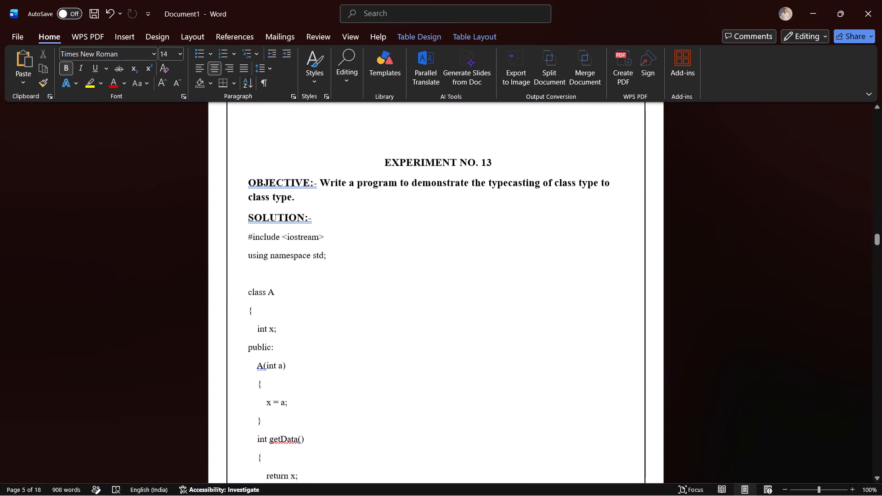
Delete the two blank lines above the EXPERIMENT NO. 13 heading on page 7 and centre the heading.
scroll(534, 274, "up", 1)
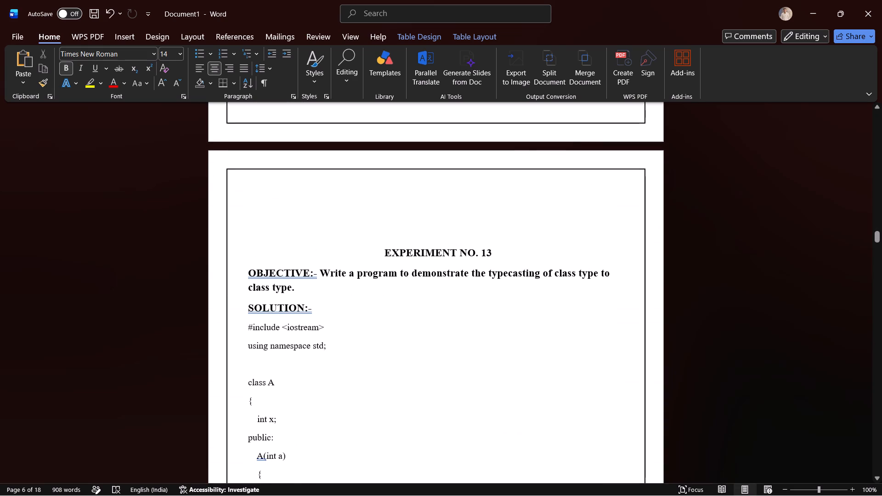
left_click(384, 248)
key("BackSpace")
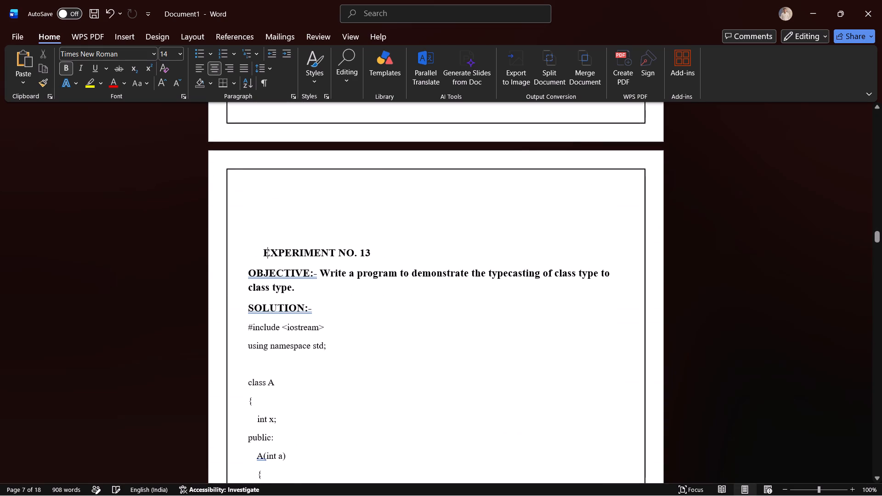
key("BackSpace")
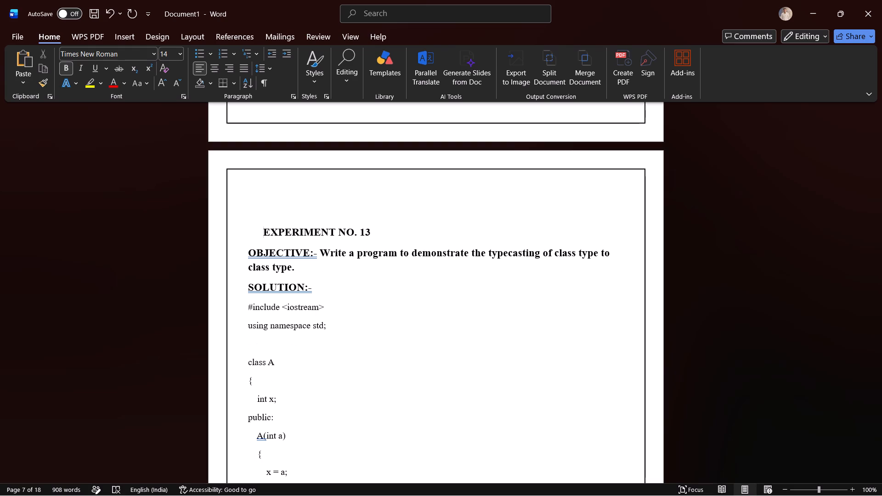
key("BackSpace")
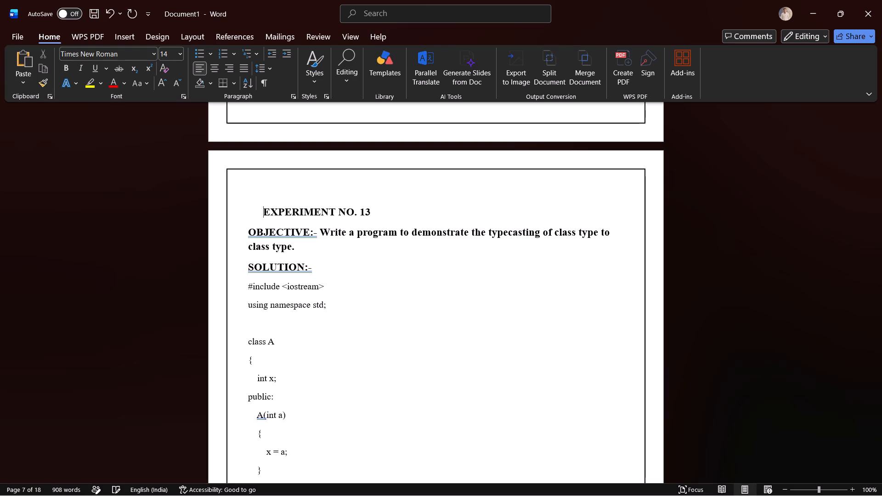
left_click(217, 68)
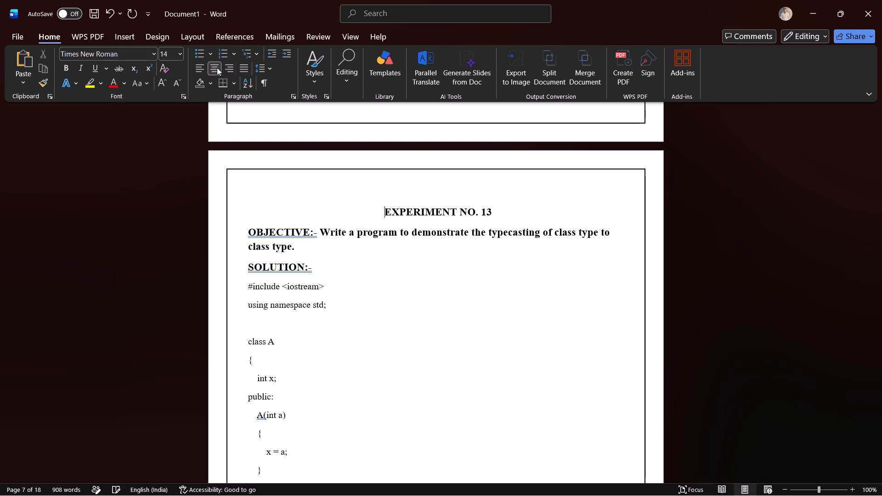
scroll(499, 318, "down", 5)
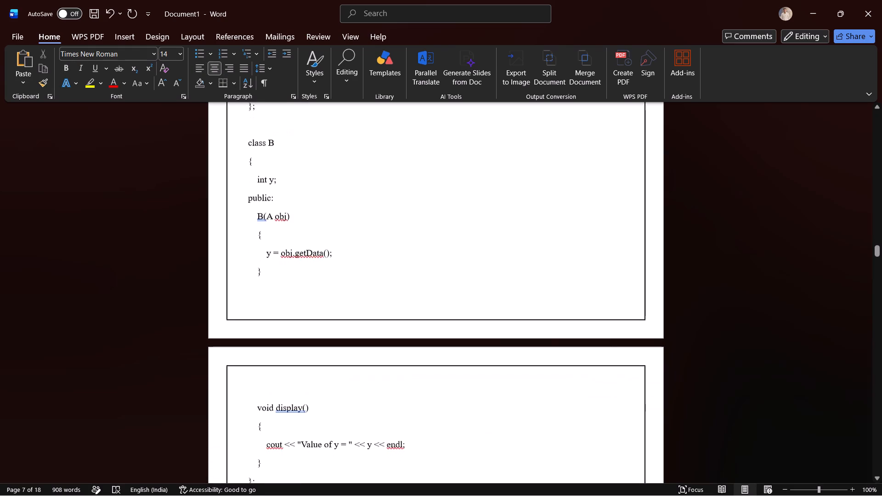
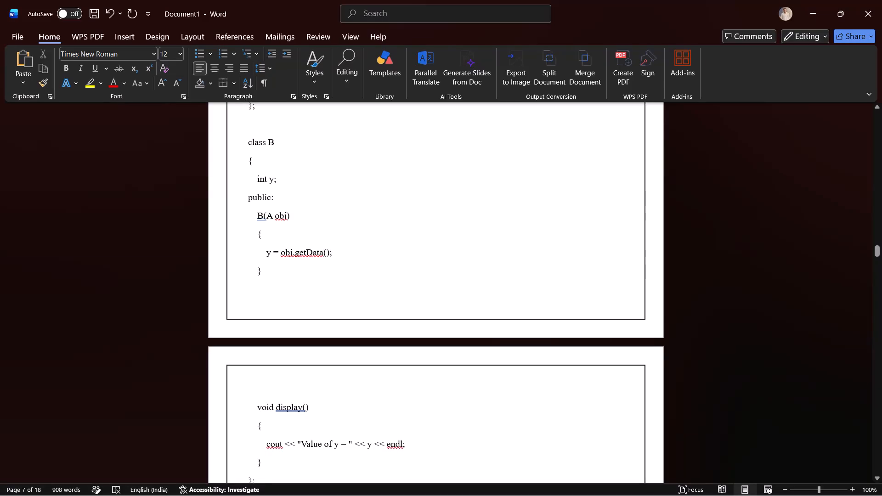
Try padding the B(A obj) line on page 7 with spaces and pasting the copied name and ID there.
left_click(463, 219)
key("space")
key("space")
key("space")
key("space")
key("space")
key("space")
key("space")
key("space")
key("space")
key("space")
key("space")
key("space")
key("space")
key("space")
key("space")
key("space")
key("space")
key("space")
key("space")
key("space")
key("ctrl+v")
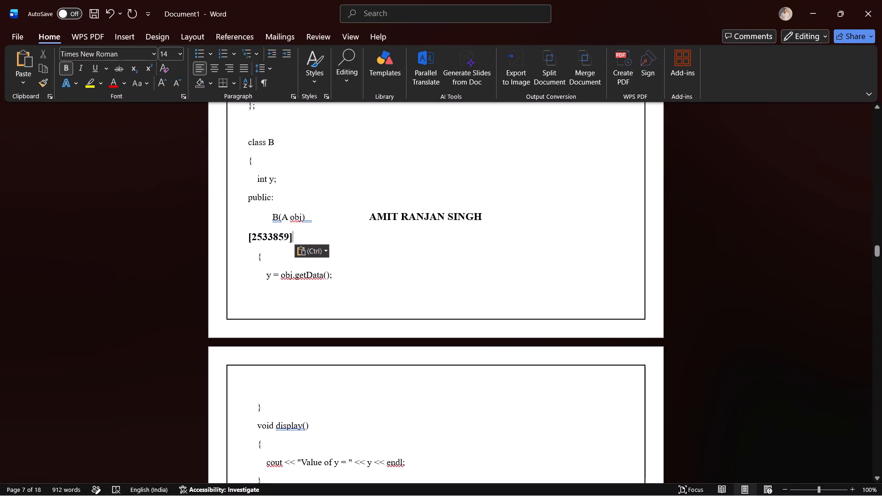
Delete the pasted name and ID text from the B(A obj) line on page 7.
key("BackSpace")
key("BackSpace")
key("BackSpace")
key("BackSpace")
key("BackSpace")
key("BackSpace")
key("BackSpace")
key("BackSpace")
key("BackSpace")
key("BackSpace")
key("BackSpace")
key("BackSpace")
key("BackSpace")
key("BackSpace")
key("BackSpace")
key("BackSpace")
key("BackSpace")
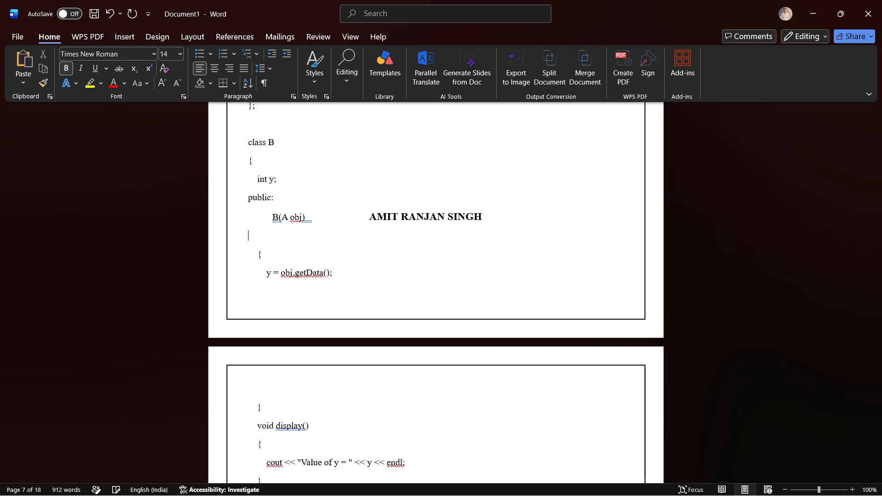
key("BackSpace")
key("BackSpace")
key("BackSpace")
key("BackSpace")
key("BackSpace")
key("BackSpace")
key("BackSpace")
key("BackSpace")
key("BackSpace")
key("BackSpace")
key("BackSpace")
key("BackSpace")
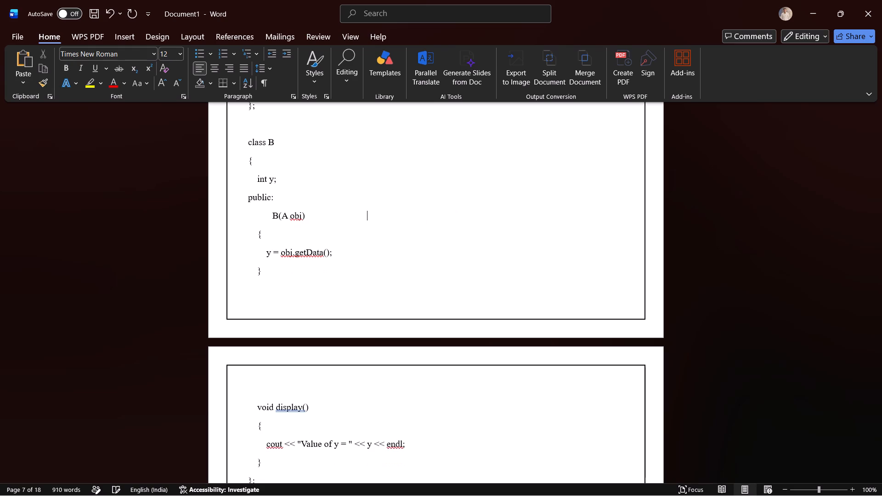
Paste the copied name box as a nested table below the B(A obj) line on page 7.
right_click(486, 227)
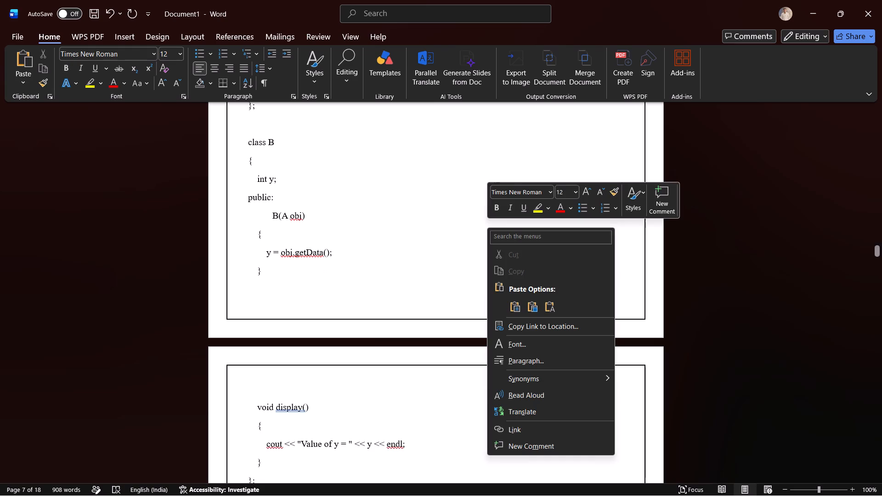
left_click(531, 301)
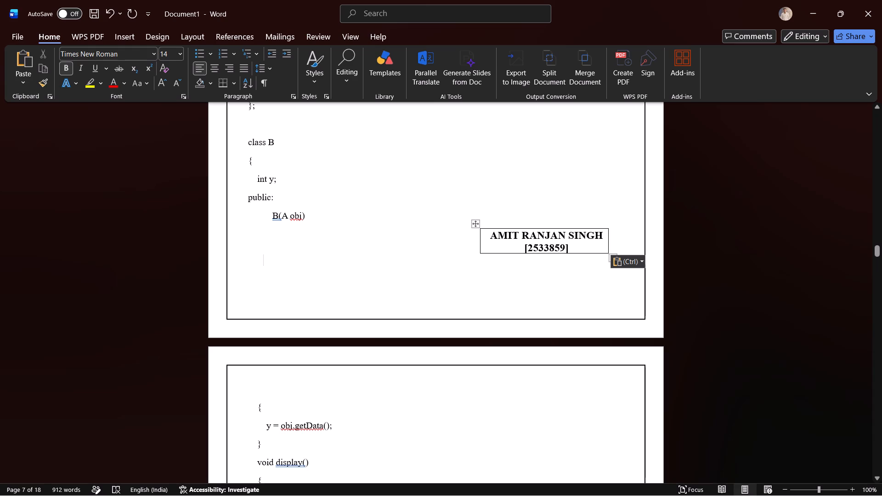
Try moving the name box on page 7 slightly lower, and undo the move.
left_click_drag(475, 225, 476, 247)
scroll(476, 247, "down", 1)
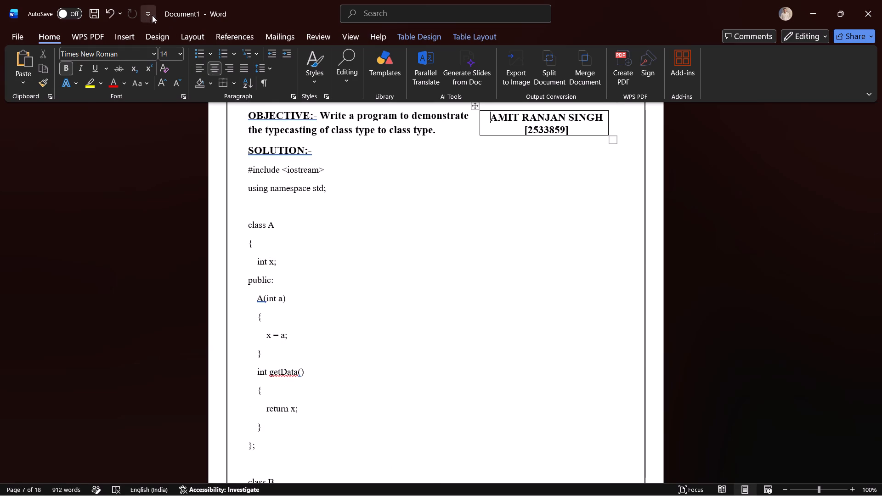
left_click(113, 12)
Paste the name box as a nested table in the blank space below the Experiment 13 output image on page 8.
scroll(507, 349, "down", 2)
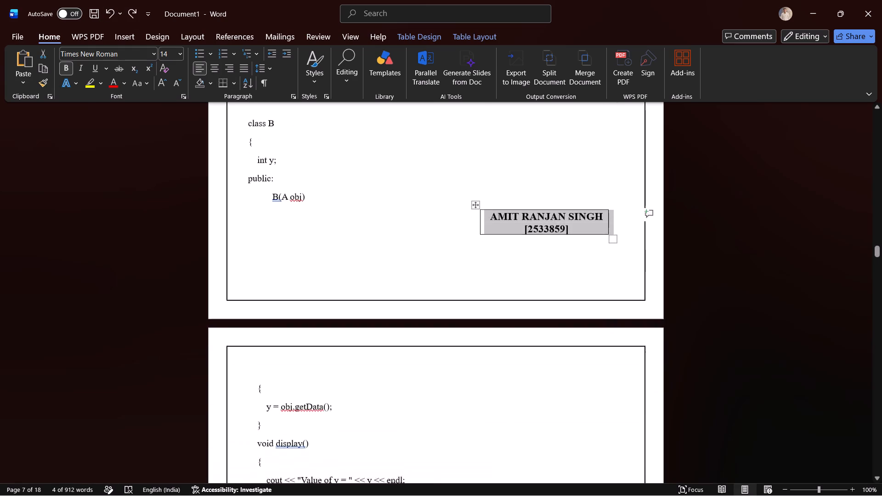
scroll(507, 349, "down", 1)
left_click(524, 383)
scroll(524, 383, "down", 1)
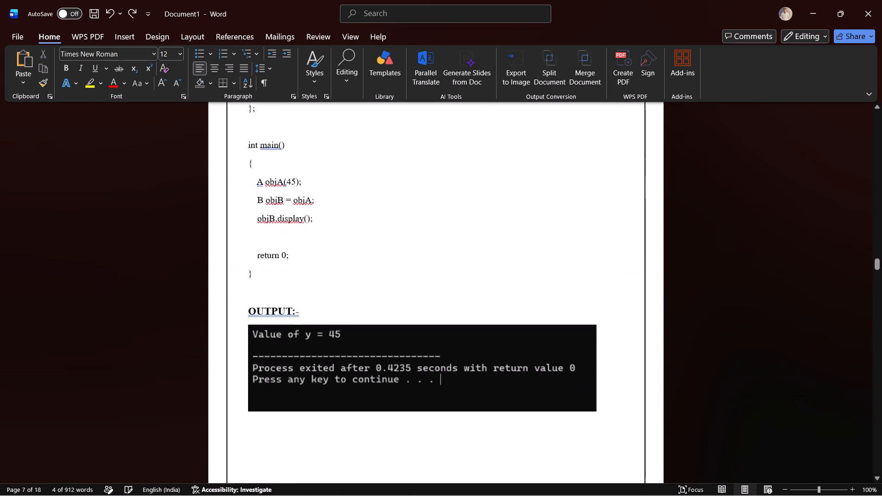
scroll(524, 383, "down", 2)
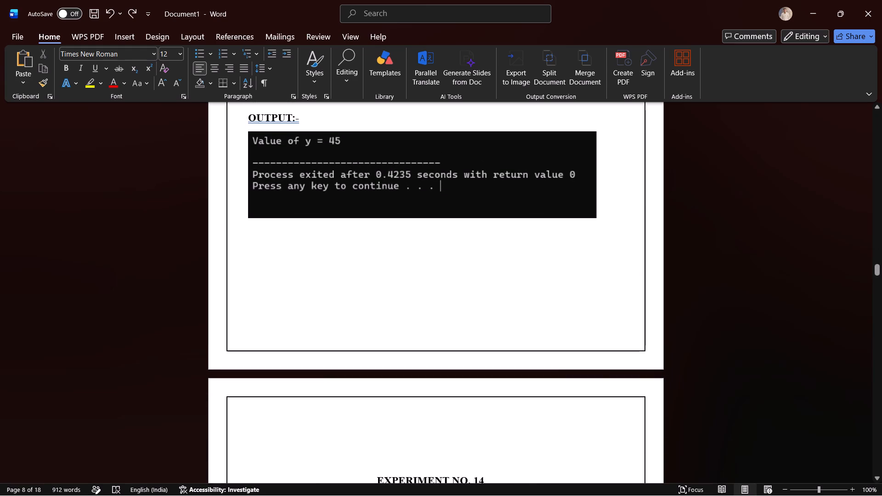
left_click(508, 304)
left_click(537, 264)
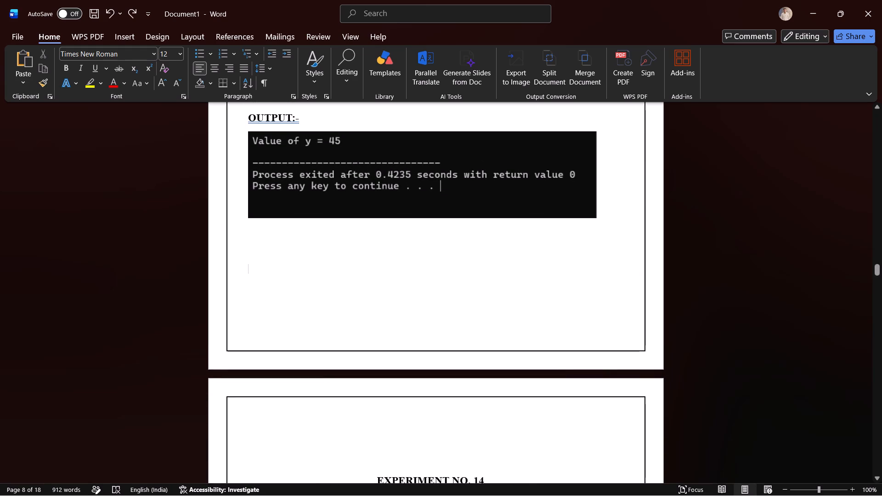
right_click(482, 289)
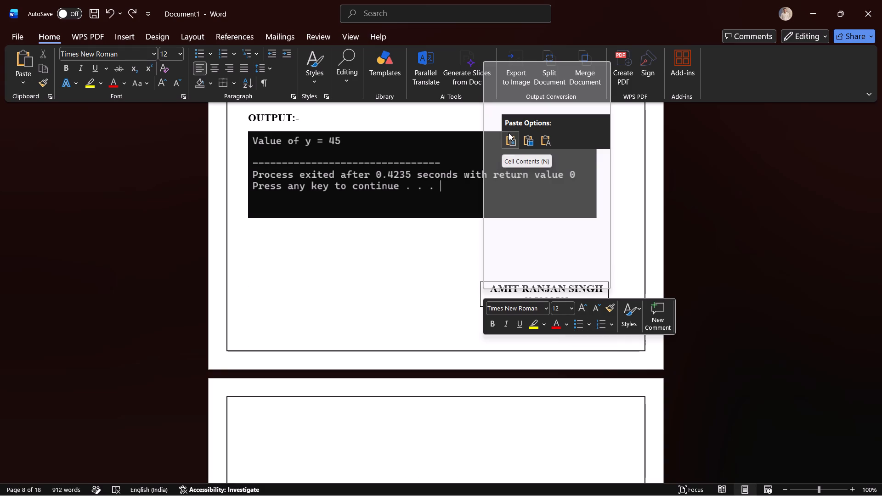
left_click(524, 142)
Delete the blank lines above the EXPERIMENT NO. 14 heading on page 9 and centre the heading.
scroll(553, 346, "down", 4)
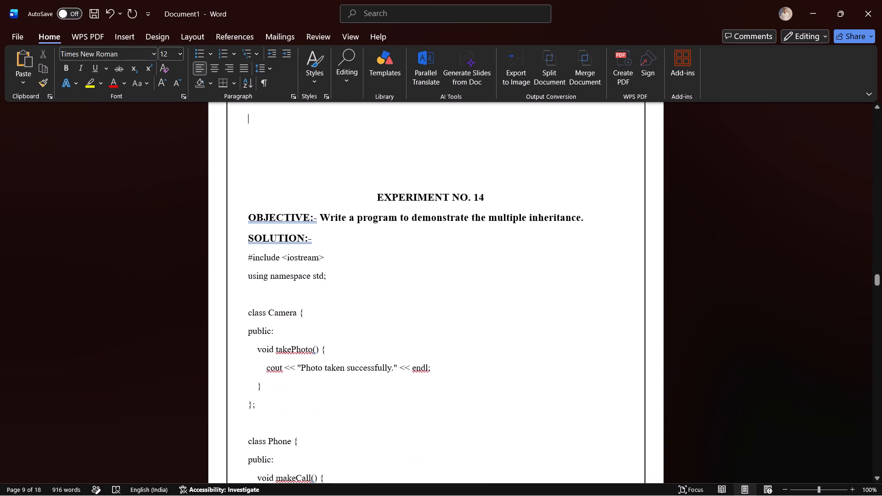
left_click(375, 197)
key("BackSpace")
key("BackSpace")
key("BackSpace")
key("BackSpace")
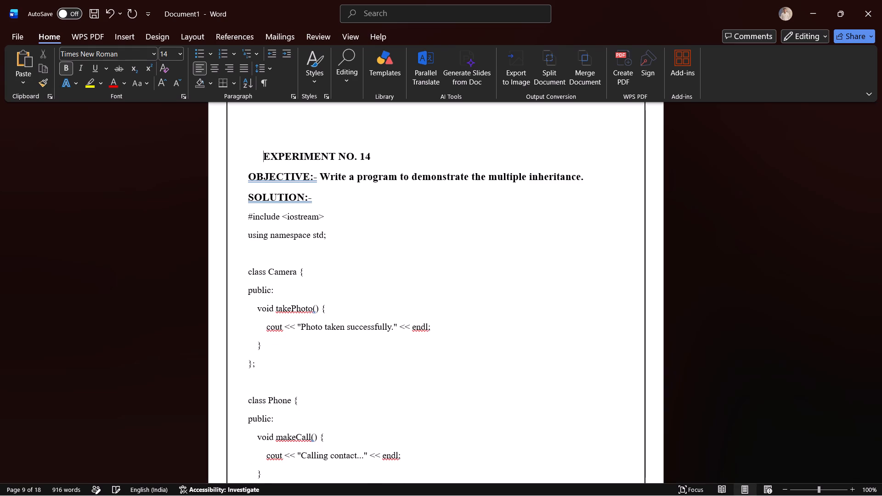
key("BackSpace")
scroll(375, 197, "up", 1)
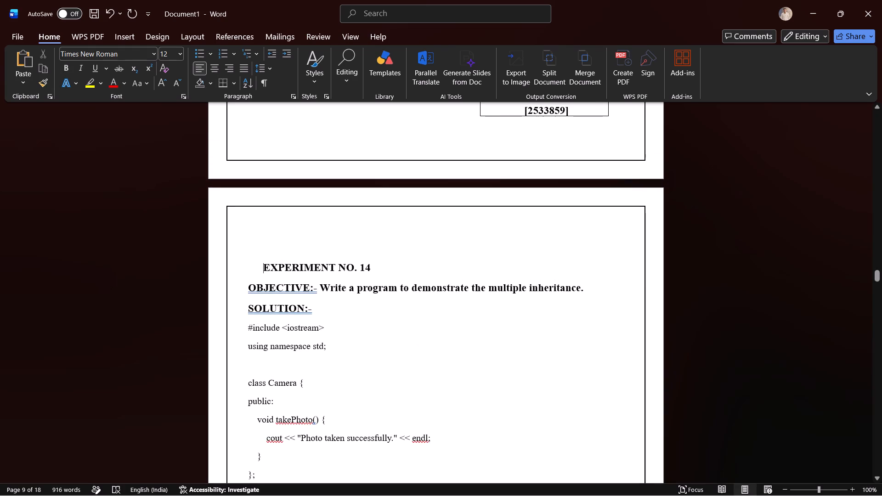
key("BackSpace")
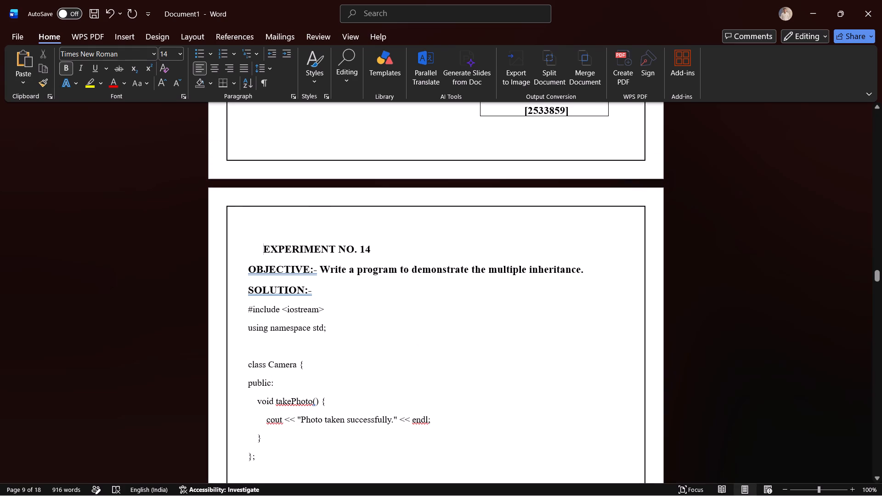
left_click(216, 67)
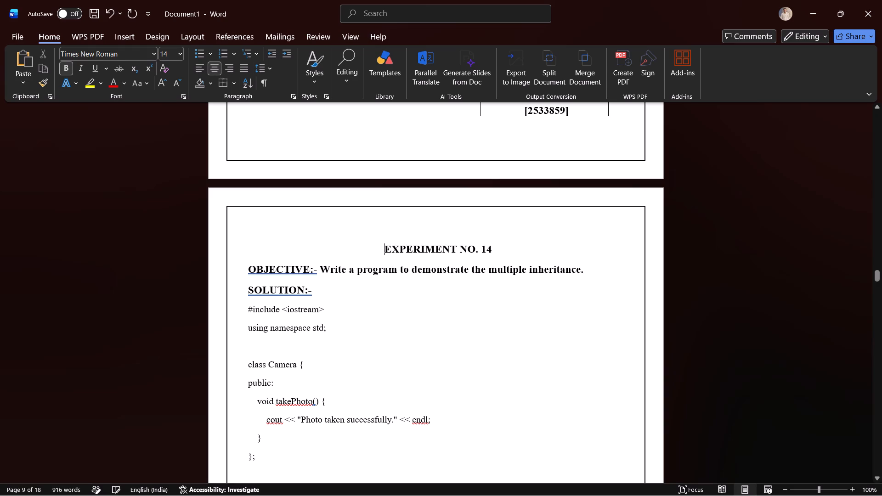
Indent the blank line above int main() on page 9 with spaces and paste the name box there as a nested table.
scroll(447, 287, "down", 4)
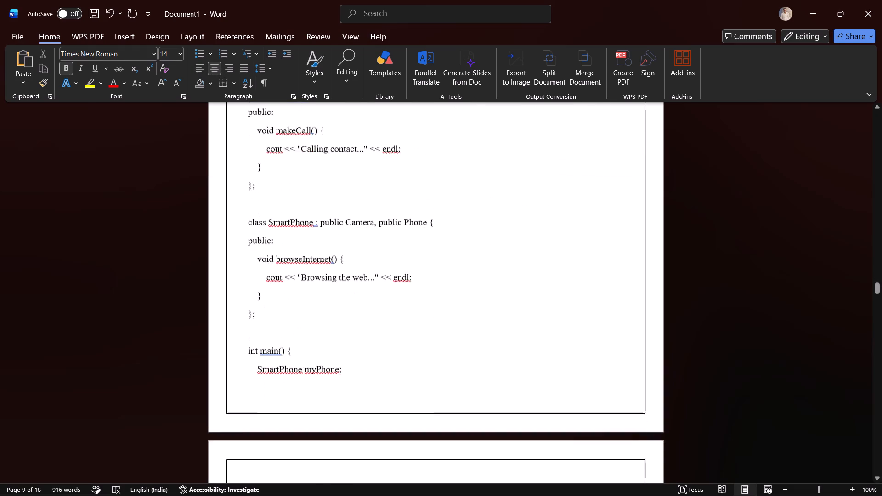
scroll(447, 287, "down", 1)
left_click(480, 271)
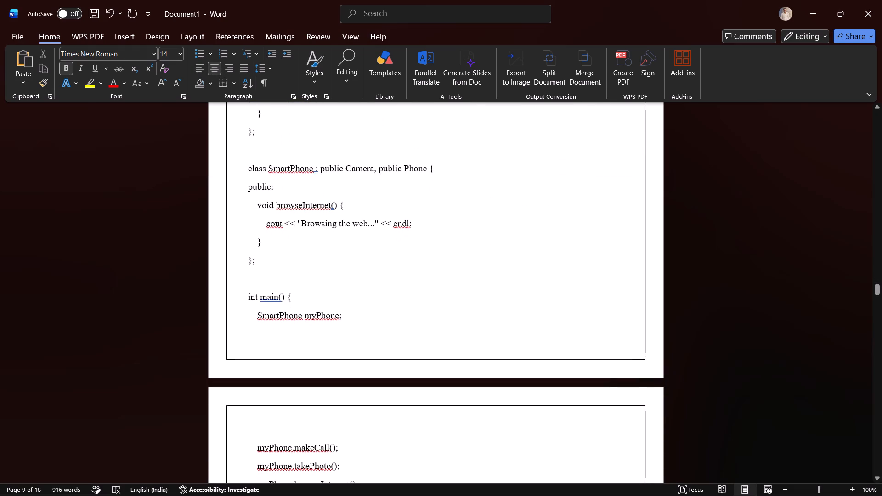
left_click(440, 286)
key("space")
key("space")
key("space")
key("space")
key("space")
key("space")
key("space")
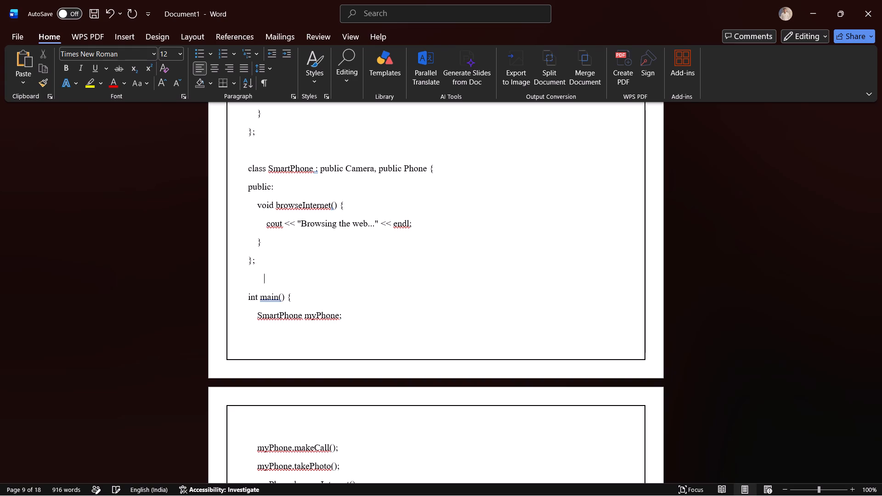
key("space")
key("space")
key("space")
key("space")
key("space")
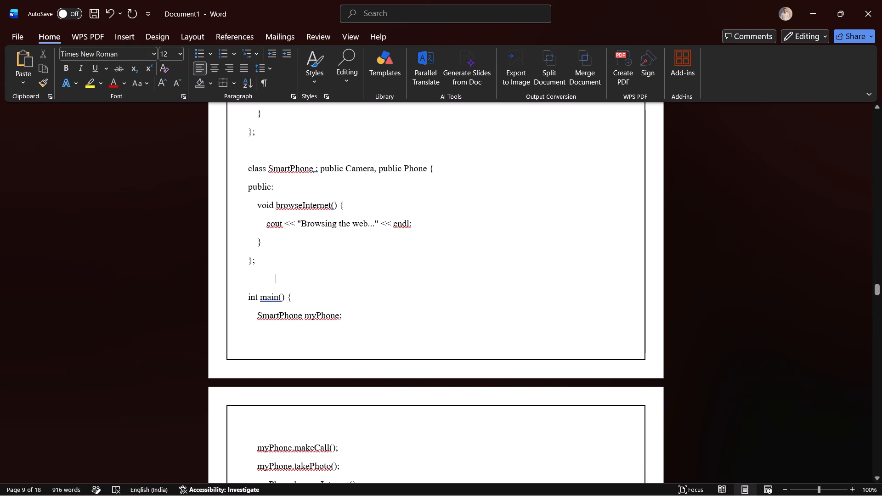
right_click(479, 282)
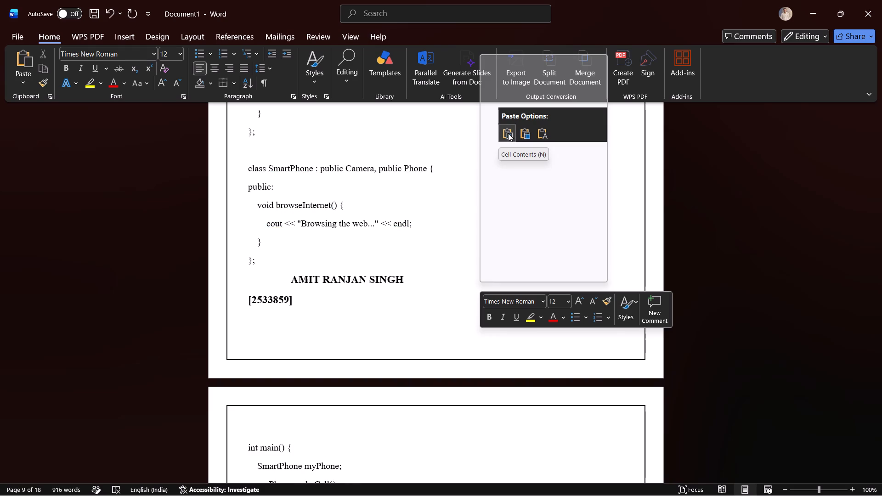
left_click(526, 134)
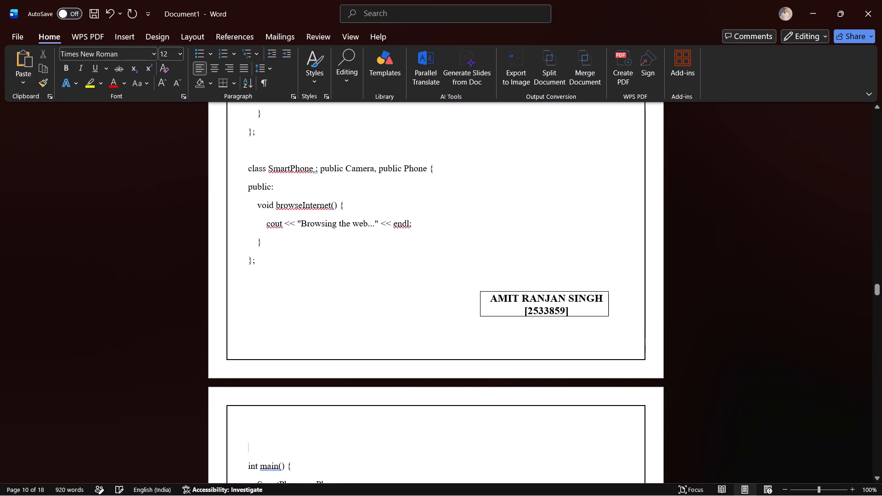
Paste the name box as a nested table on a blank line in the lower part of page 10.
left_click(436, 323)
scroll(436, 323, "down", 1)
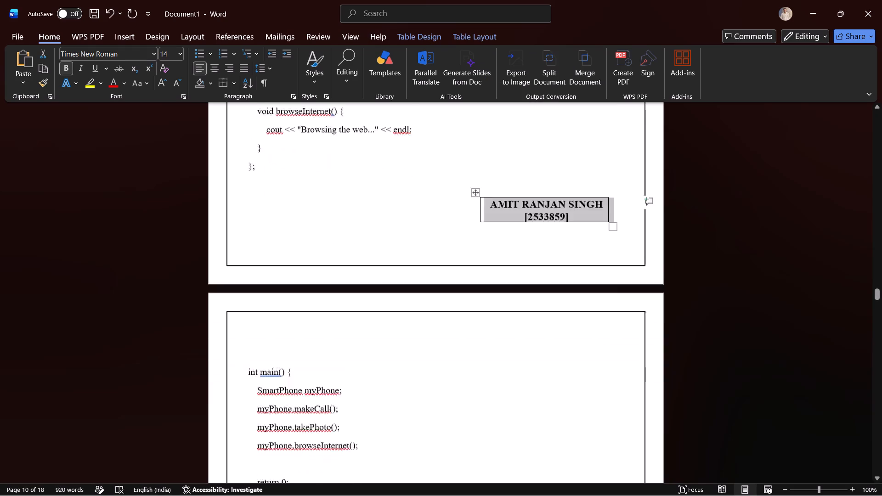
scroll(436, 323, "down", 1)
left_click(436, 323)
scroll(436, 323, "down", 2)
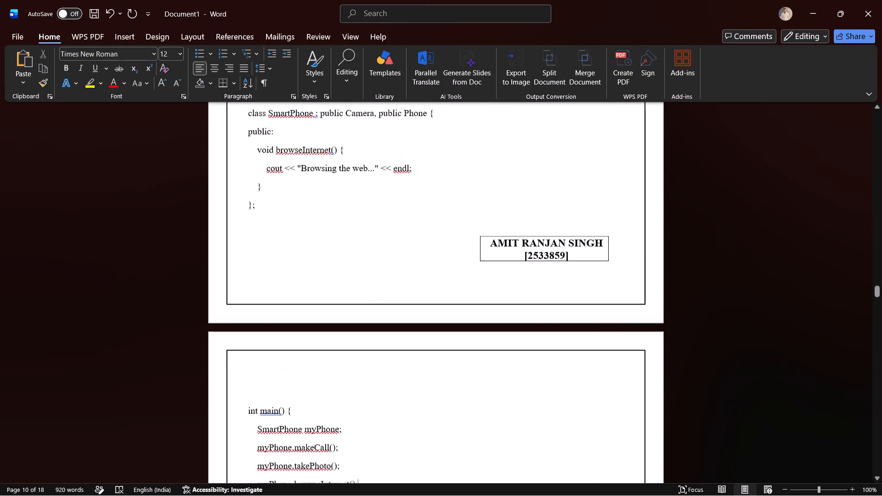
scroll(436, 323, "down", 3)
left_click(501, 264)
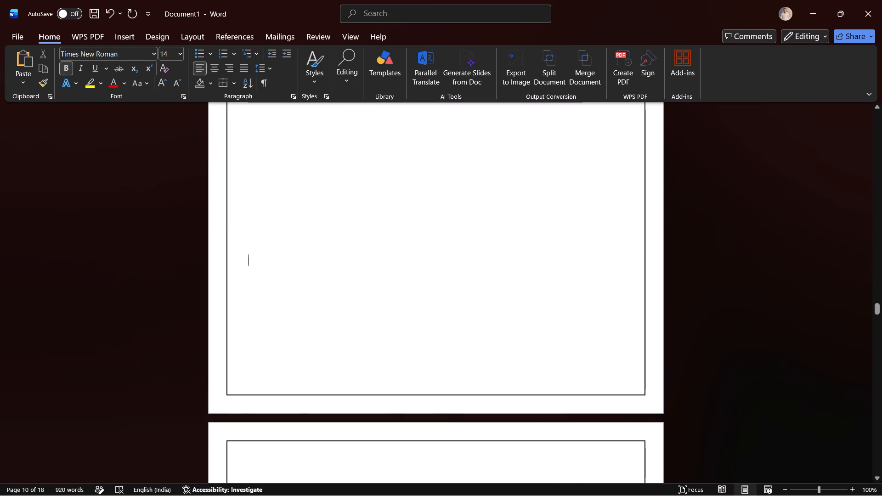
right_click(501, 264)
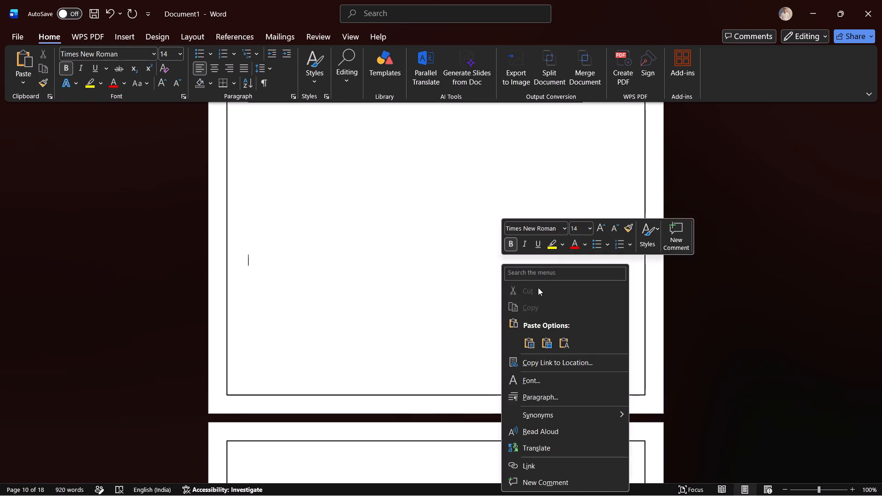
left_click(547, 344)
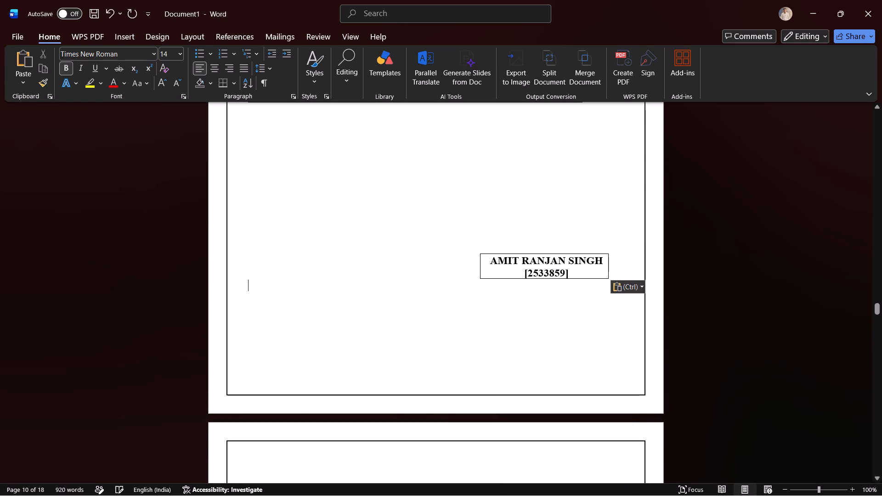
Move the name box on page 10 straight down in stages, closer to the bottom border of the page.
left_click_drag(477, 251, 492, 312)
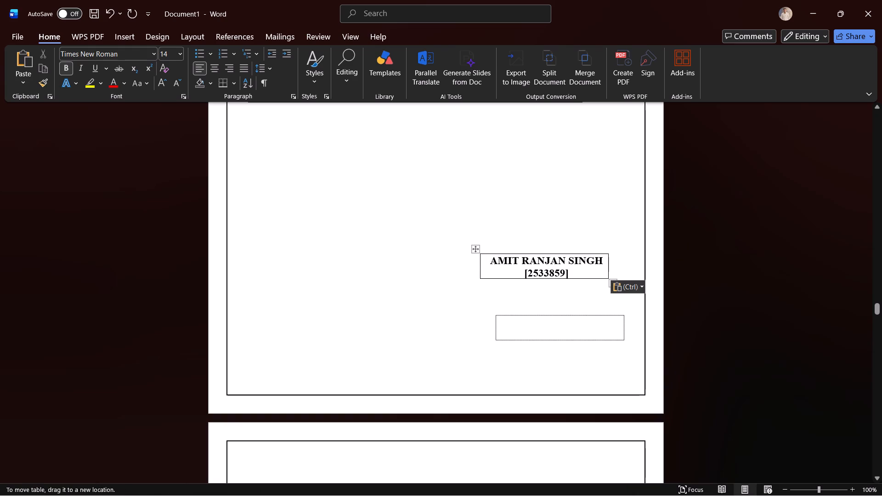
left_click_drag(492, 312, 484, 310)
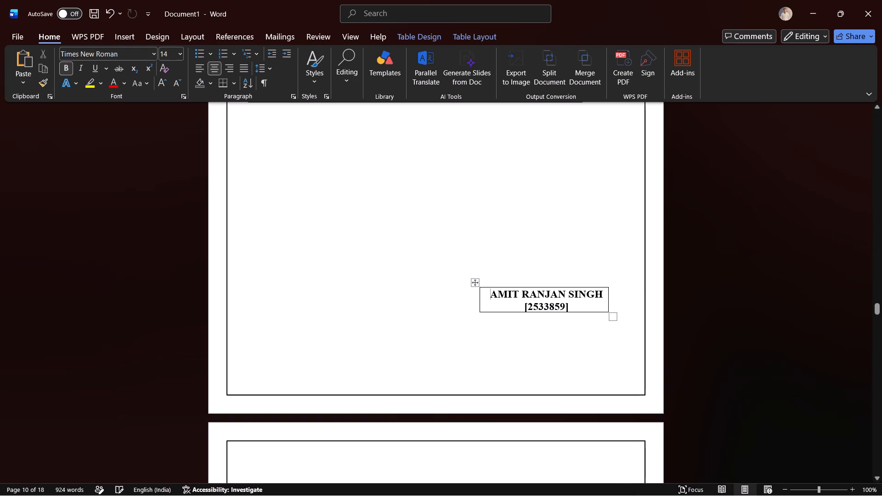
left_click_drag(474, 285, 481, 315)
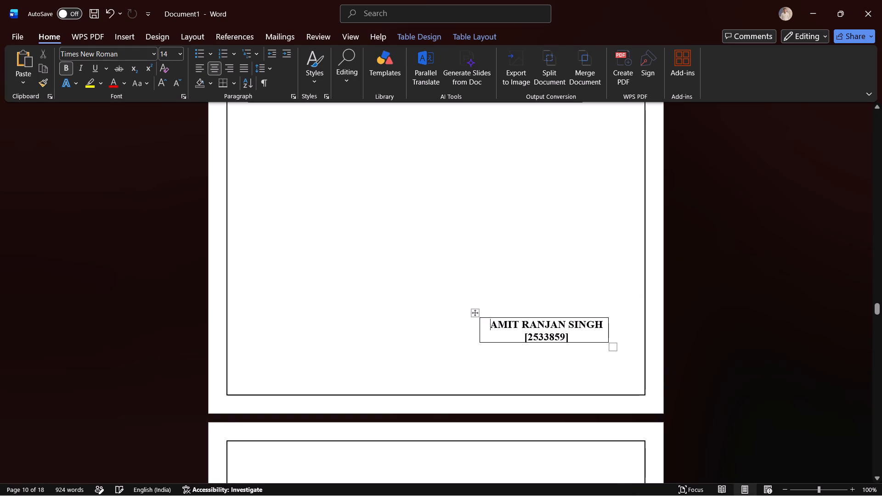
scroll(441, 357, "down", 1)
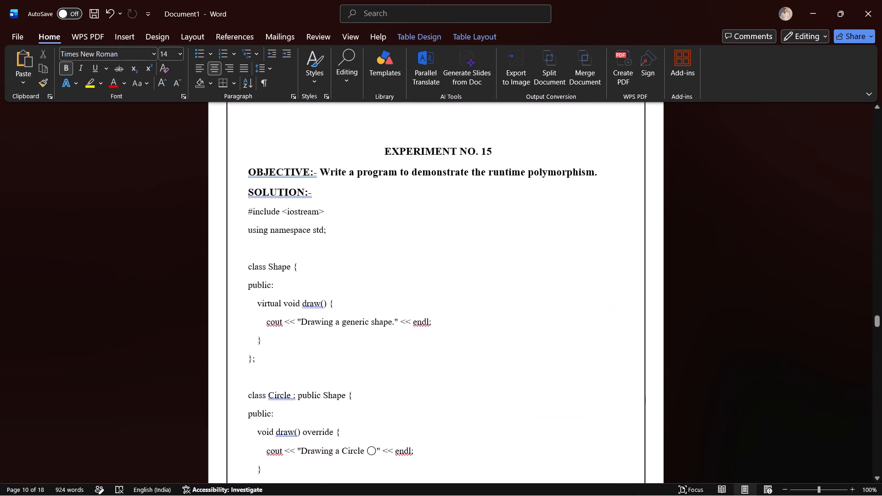
Delete the blank lines above the EXPERIMENT NO. 15 heading on page 11 and centre the heading.
scroll(441, 357, "down", 1)
left_click(382, 231)
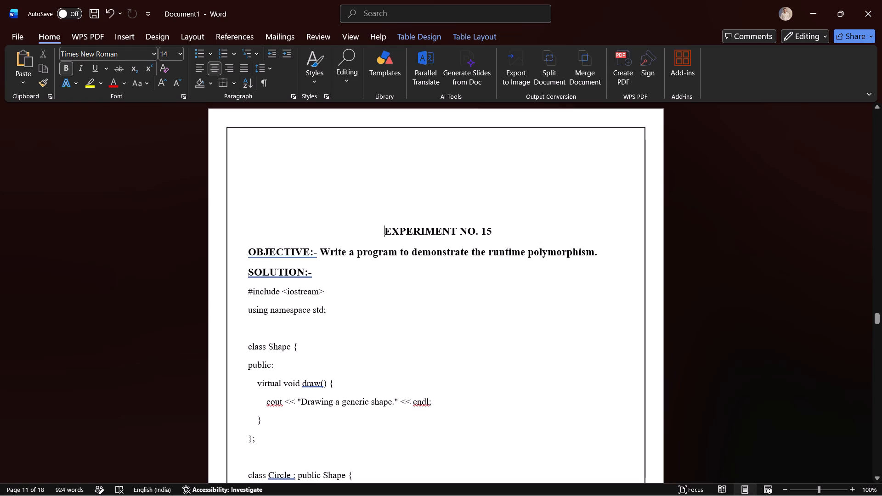
key("BackSpace")
key("BackSpace")
key("BackSpace")
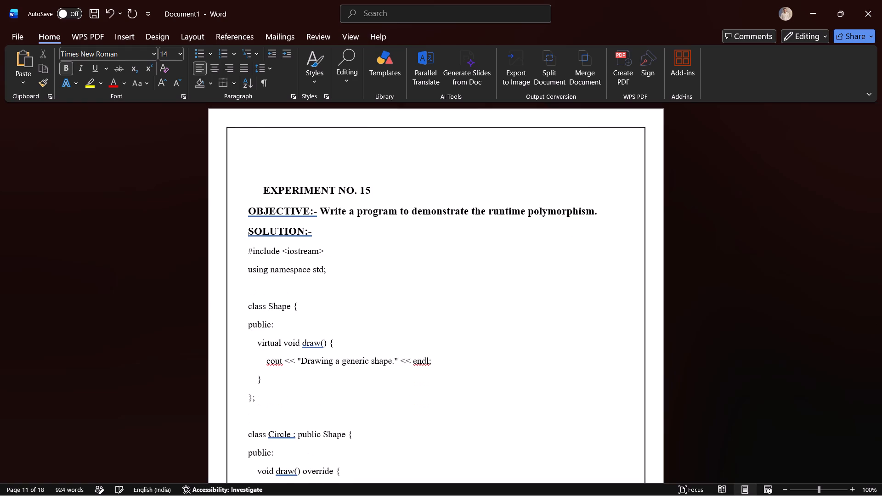
key("BackSpace")
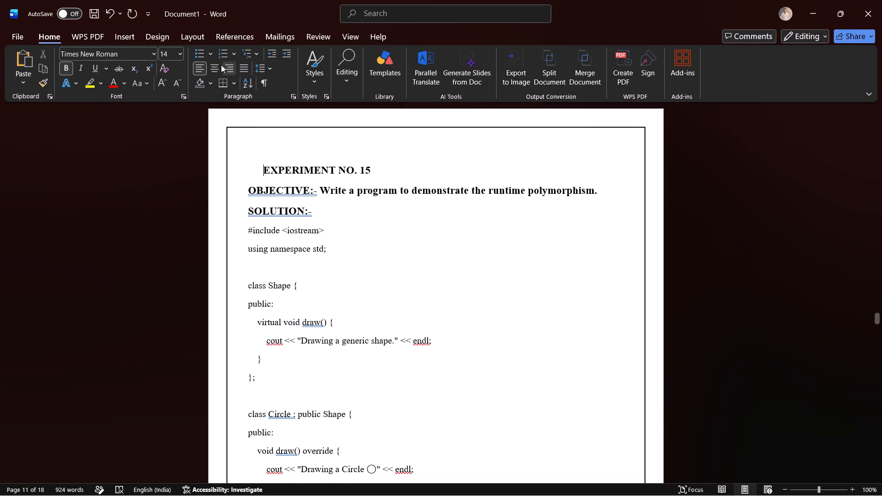
left_click(216, 64)
Paste the name box with the Entire Cell option on the blank line above int main() on page 11.
scroll(445, 275, "down", 2)
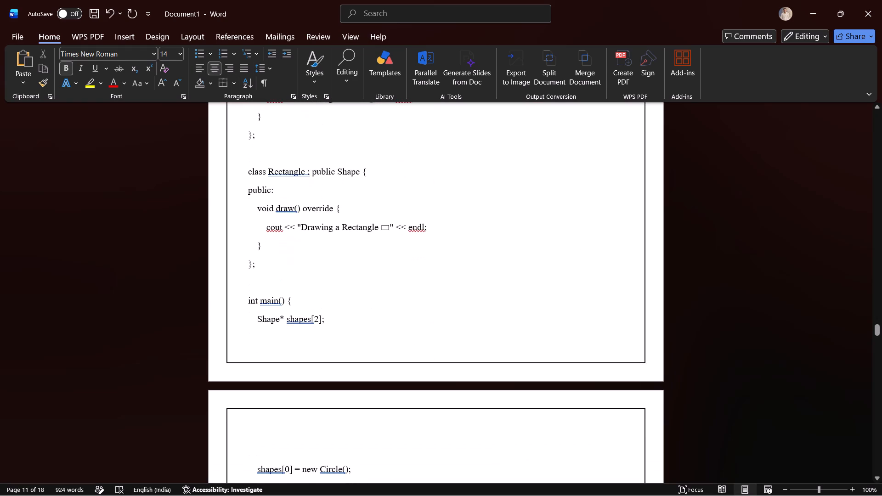
left_click(474, 271)
left_click(498, 283)
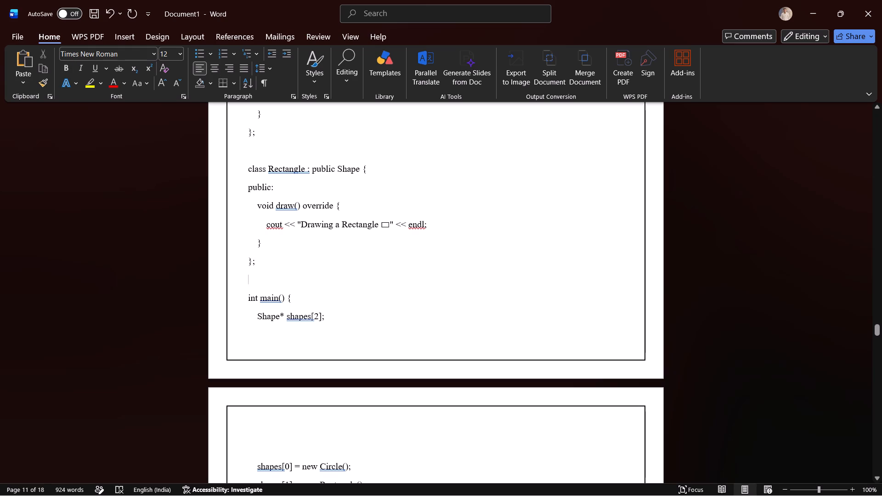
right_click(550, 287)
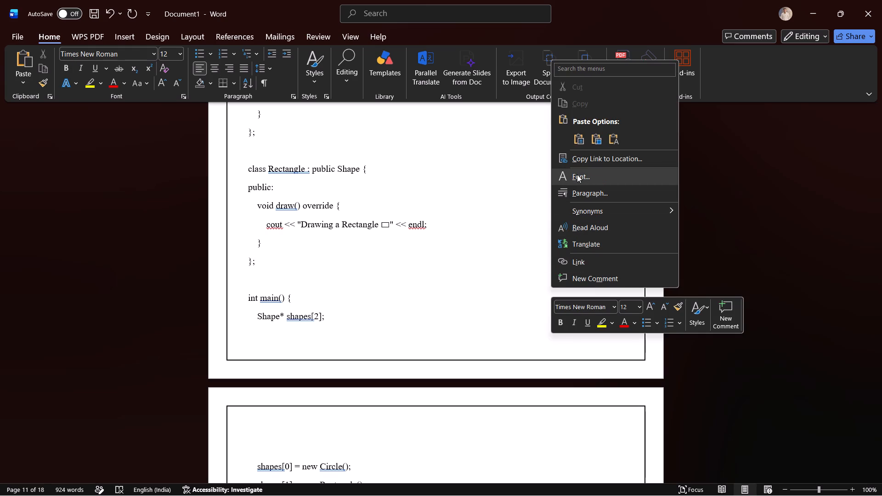
left_click(599, 147)
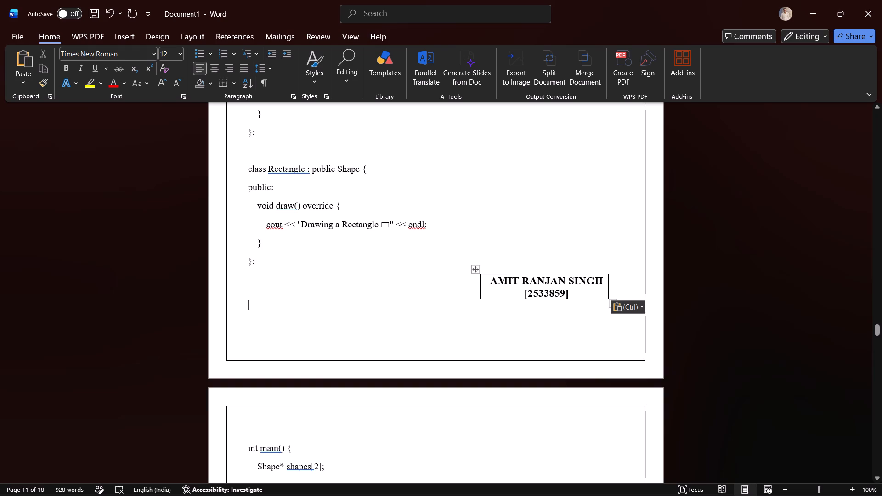
Paste the name box with the Entire Cell option on a blank line below the output screenshot on page 12.
scroll(482, 407, "down", 6)
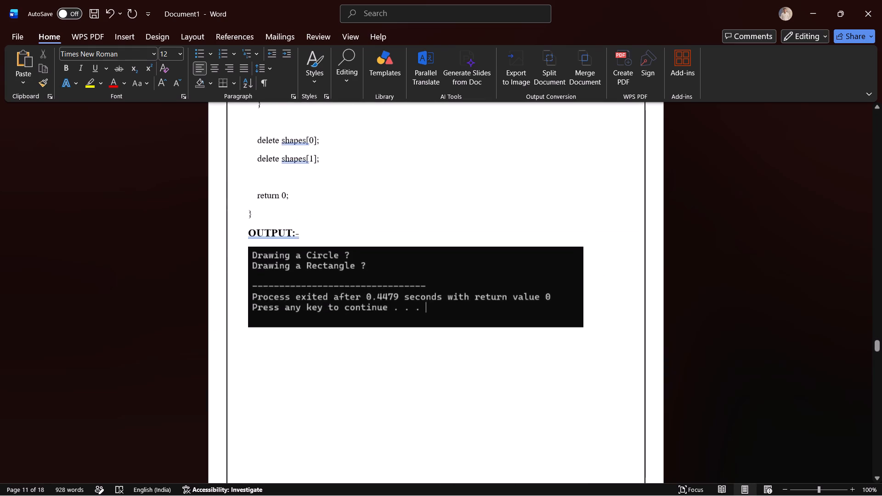
scroll(482, 407, "down", 2)
left_click(514, 288)
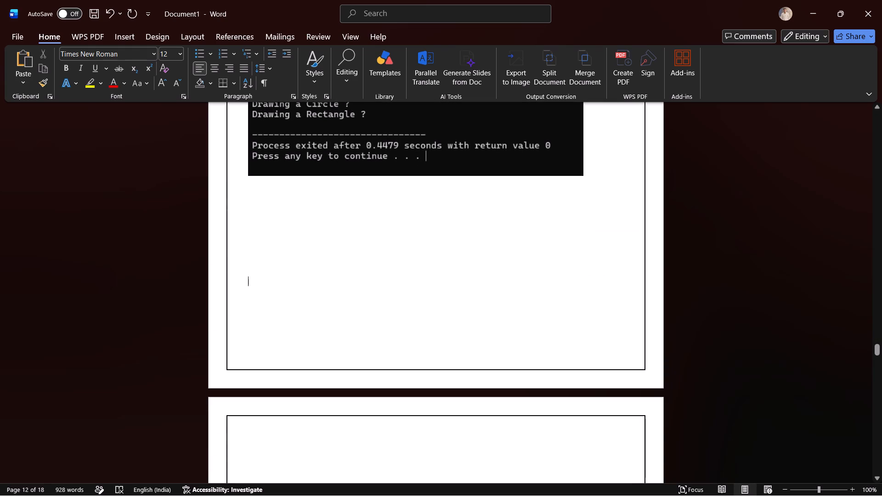
right_click(515, 288)
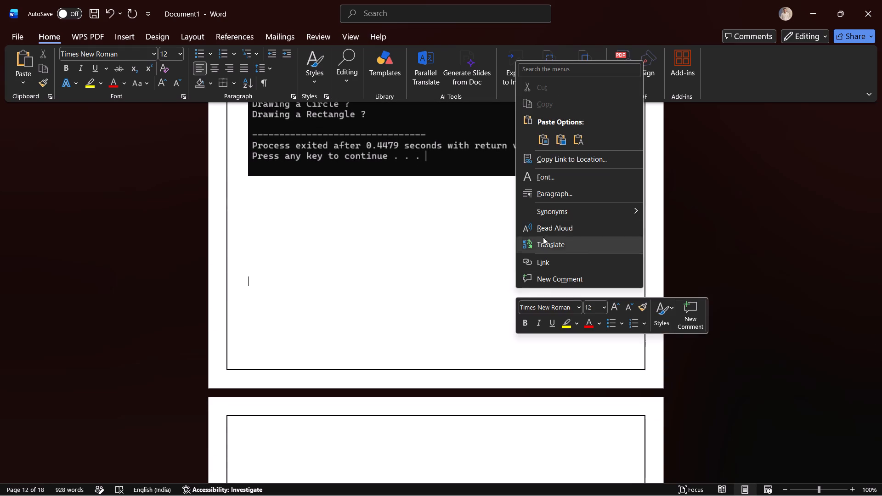
left_click(555, 145)
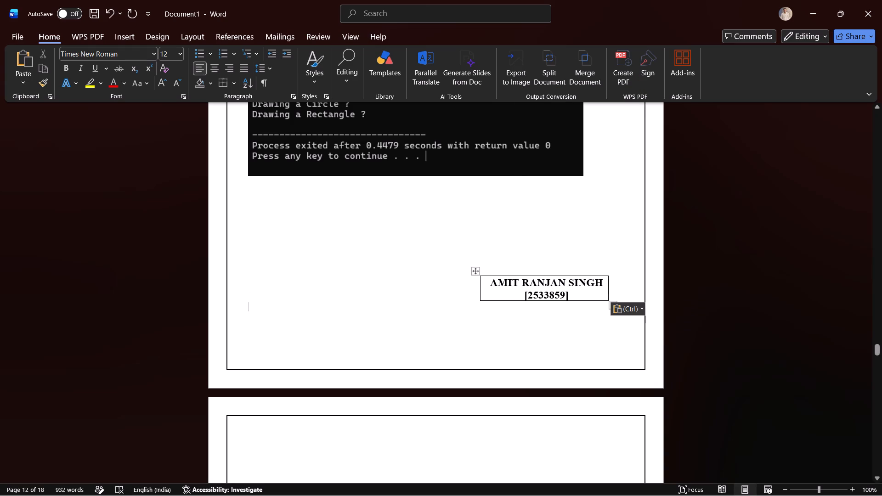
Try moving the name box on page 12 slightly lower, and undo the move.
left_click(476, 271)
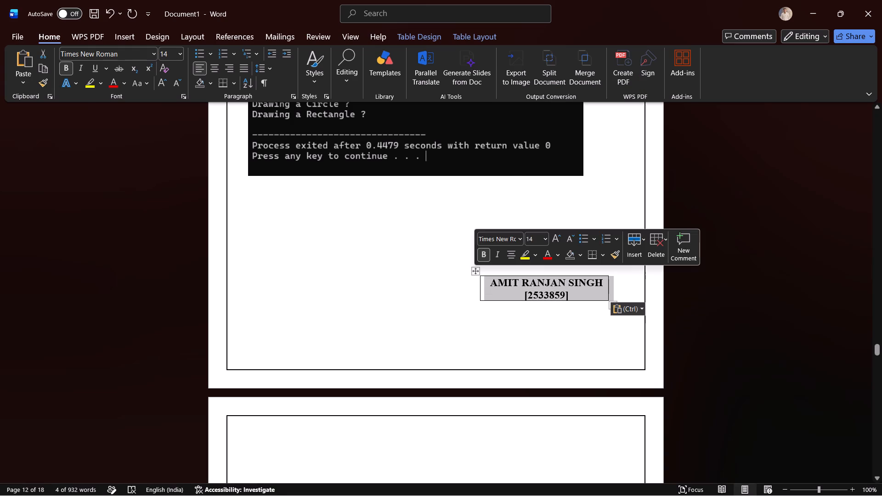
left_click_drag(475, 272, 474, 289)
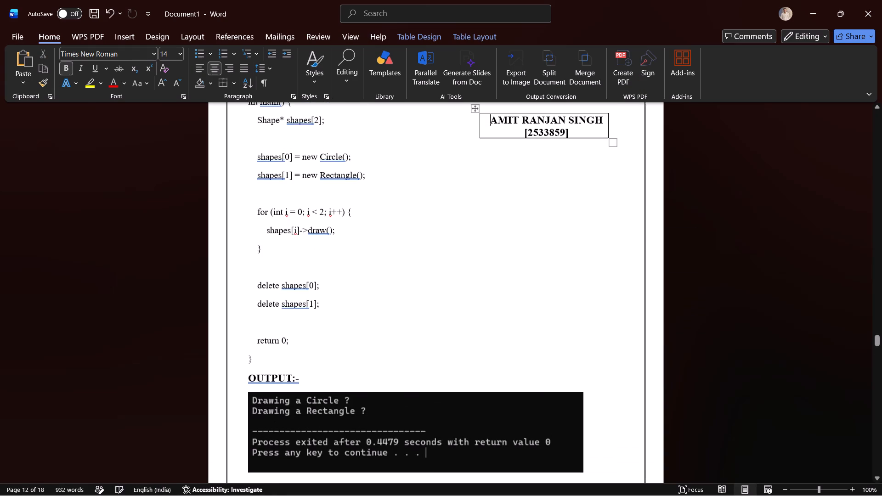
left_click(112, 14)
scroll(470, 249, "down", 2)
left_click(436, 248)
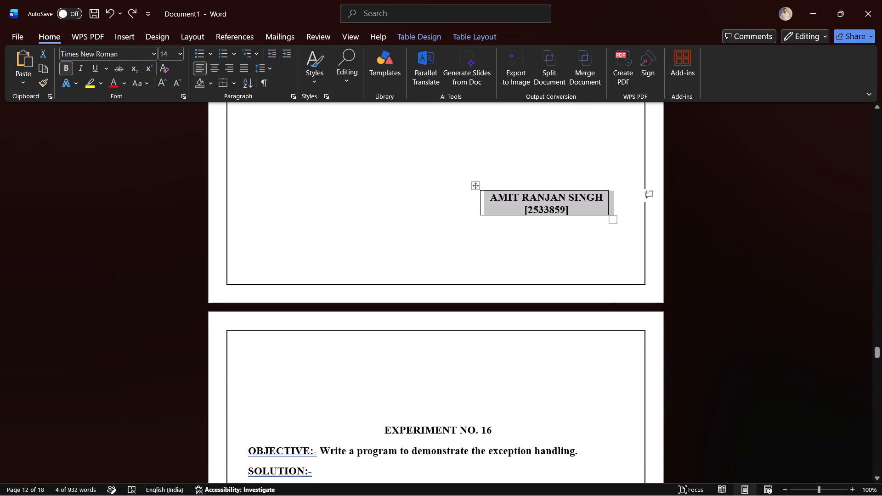
Delete the blank lines above the EXPERIMENT NO. 16 heading on page 13, leaving the heading left-aligned.
scroll(436, 248, "down", 3)
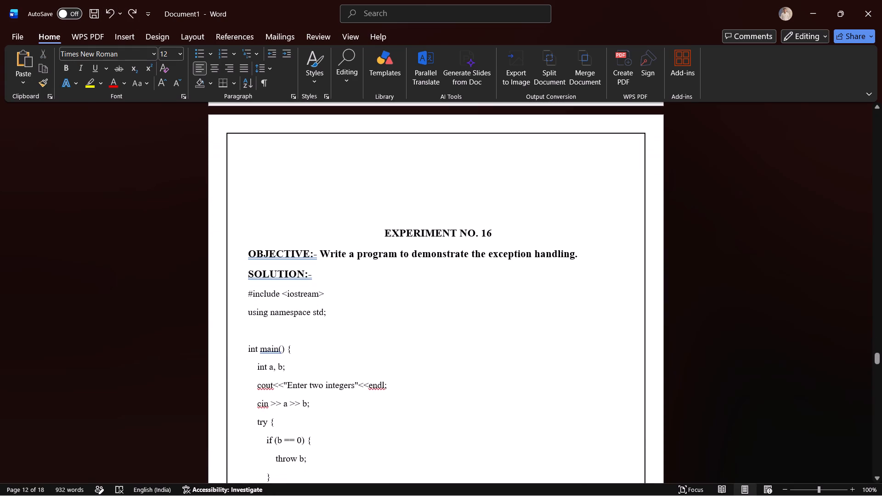
left_click(380, 234)
key("BackSpace")
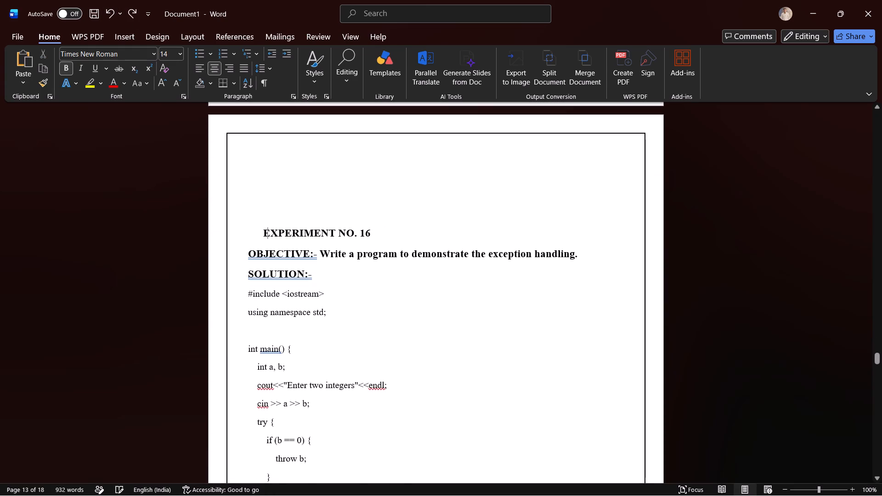
key("BackSpace")
key("BackSpace")
key("BackSpace")
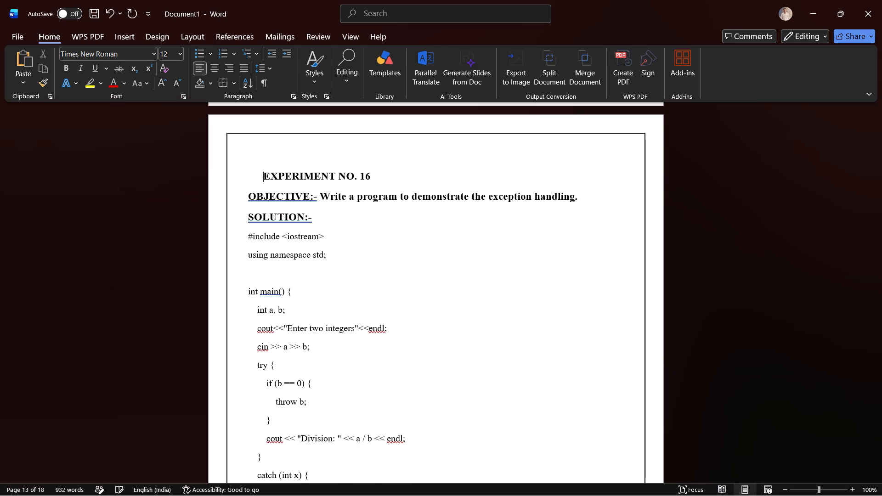
Paste the name box with the Entire Cell option after the output screenshot of Experiment No. 16.
scroll(380, 234, "down", 1)
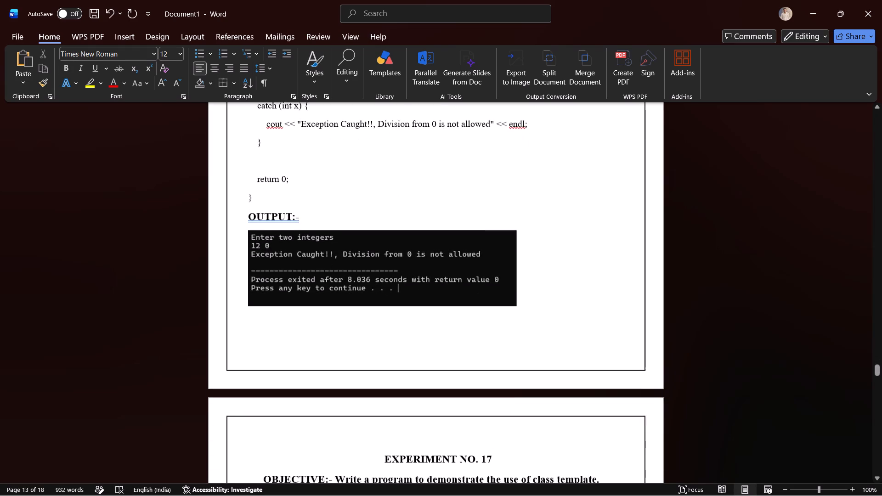
scroll(380, 234, "down", 1)
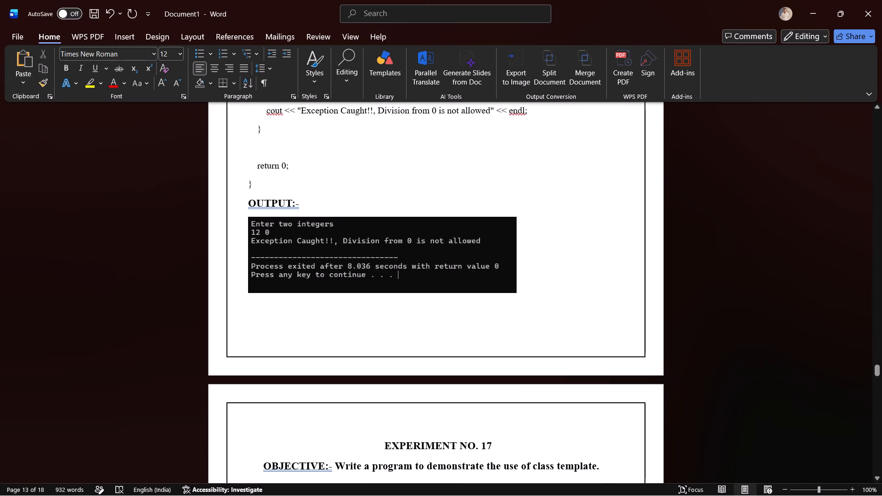
left_click(527, 285)
right_click(527, 285)
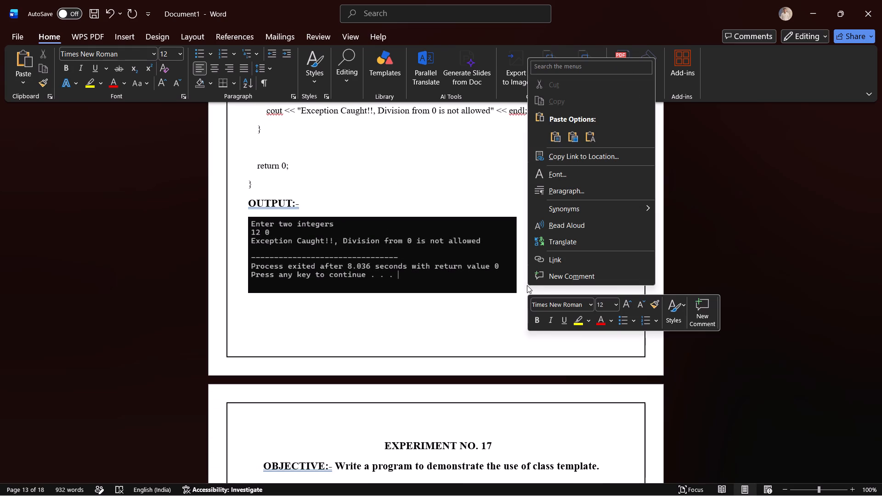
left_click(573, 138)
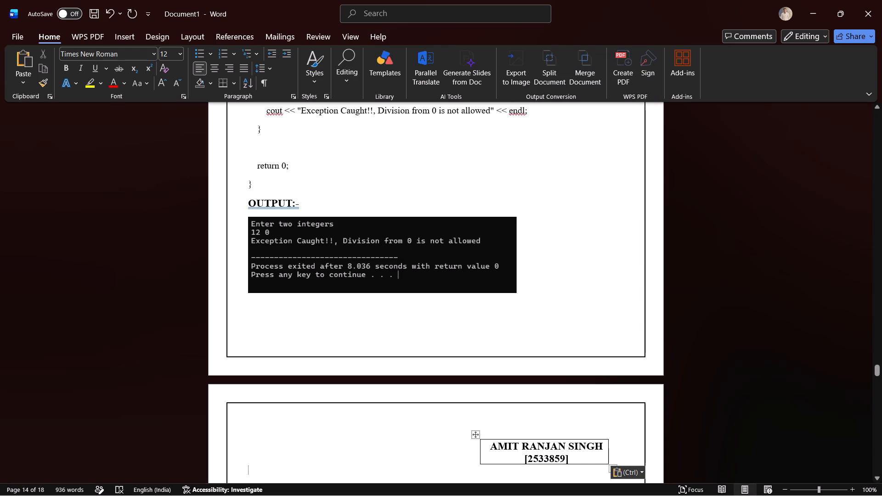
Move the pasted name box from the top of page 14 up to the lower right area of page 13, inside the border.
left_click_drag(475, 434, 494, 293)
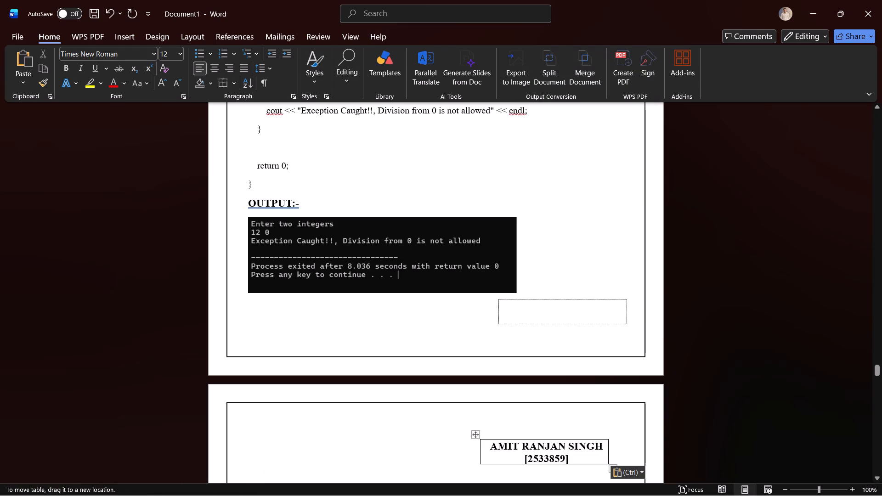
left_click_drag(494, 293, 507, 276)
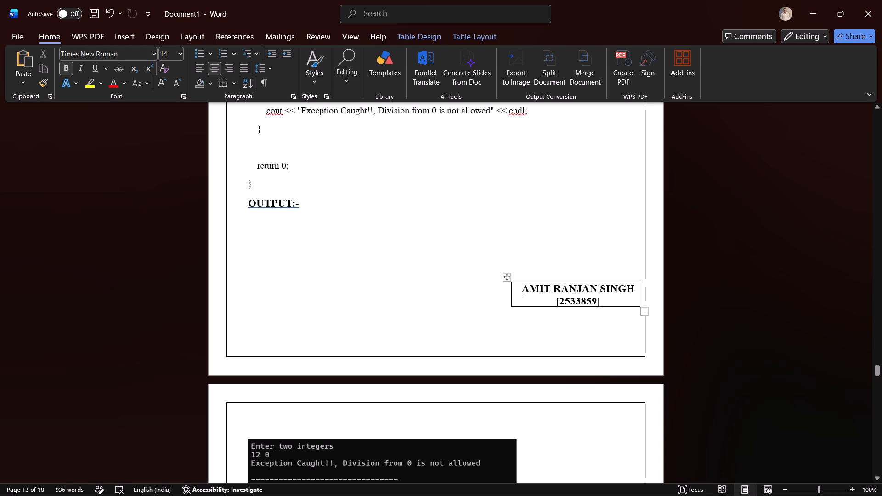
left_click_drag(506, 277, 502, 271)
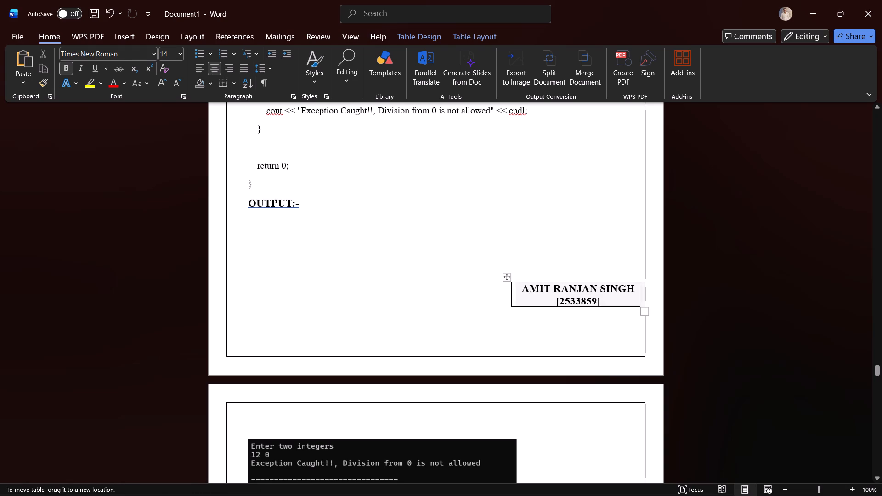
left_click_drag(502, 271, 502, 254)
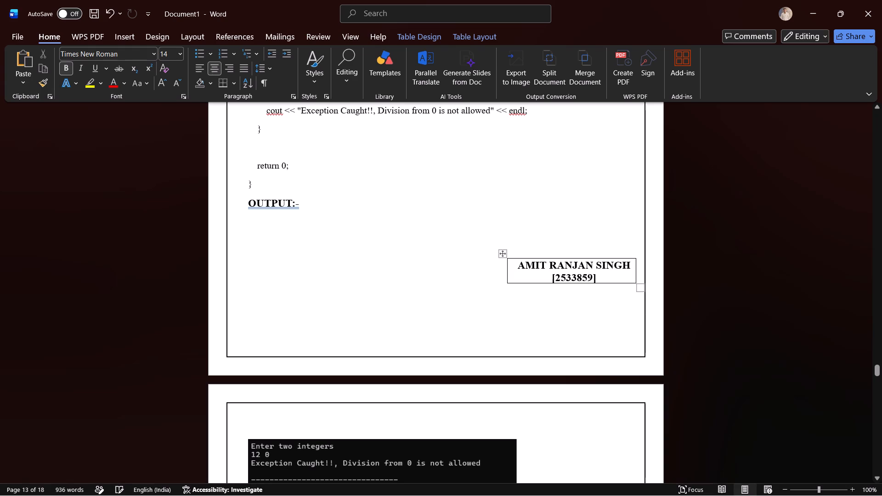
Move the Experiment No. 16 output screenshot from its own line to directly after the OUTPUT:- label.
left_click_drag(417, 453, 416, 373)
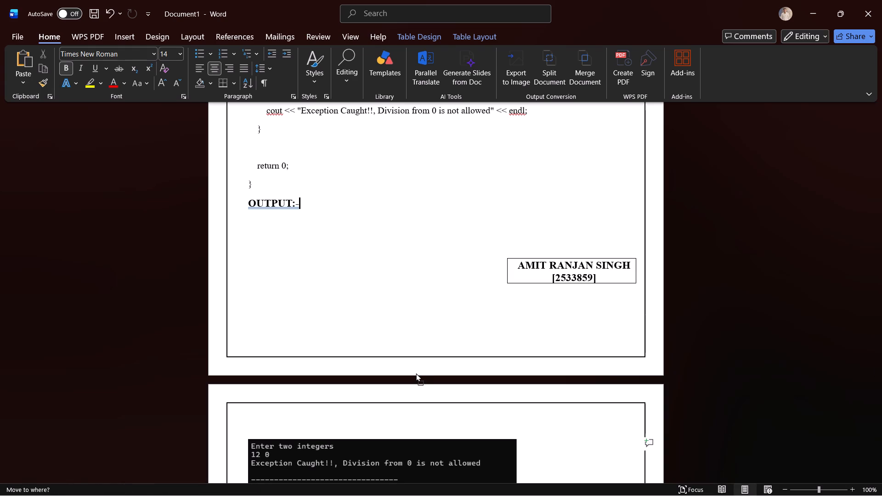
left_click_drag(416, 373, 396, 268)
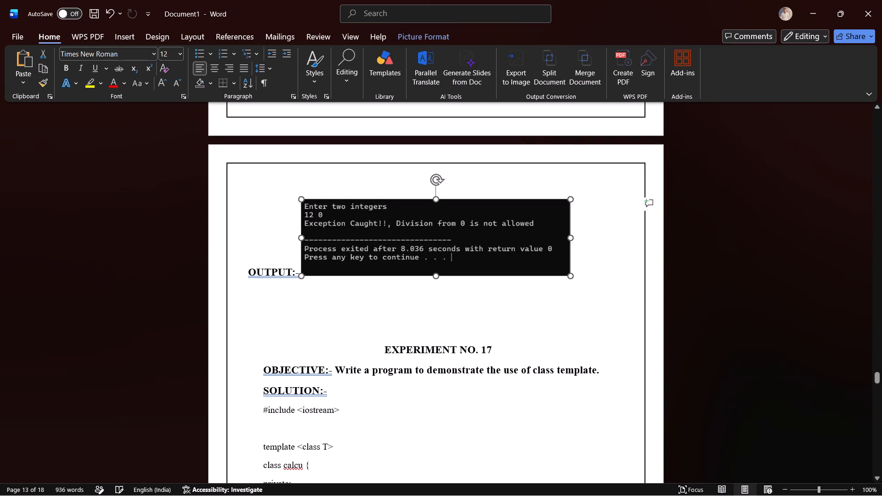
Scale down the Experiment No. 16 output screenshot so it fits under OUTPUT:- on page 13, just short of the name box.
left_click_drag(569, 274, 546, 265)
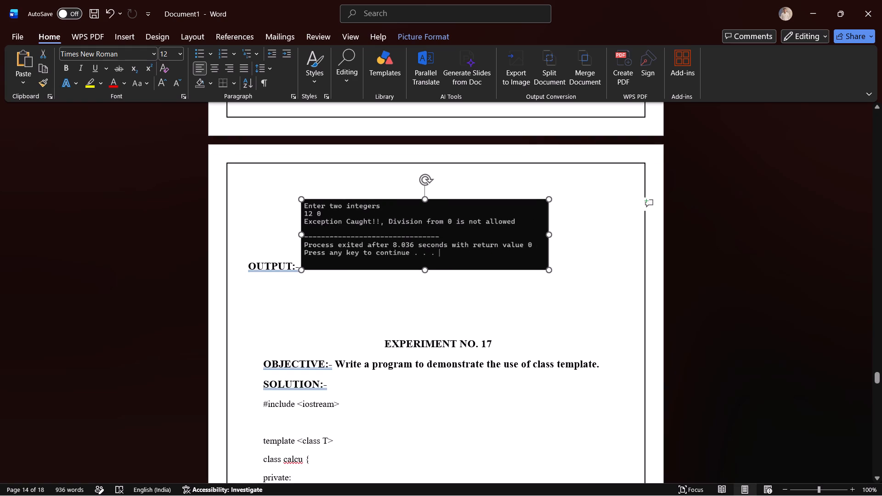
left_click_drag(546, 265, 521, 259)
scroll(464, 266, "up", 2)
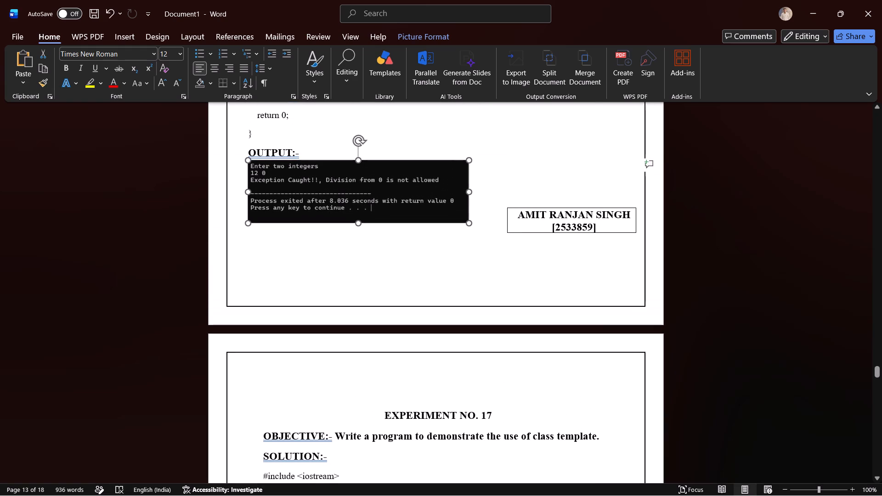
left_click_drag(467, 221, 474, 229)
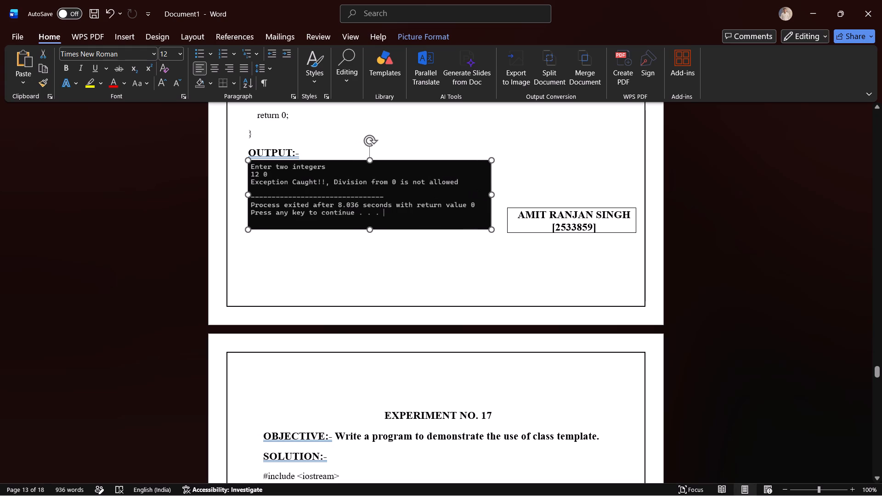
left_click_drag(474, 229, 474, 229)
left_click(513, 268)
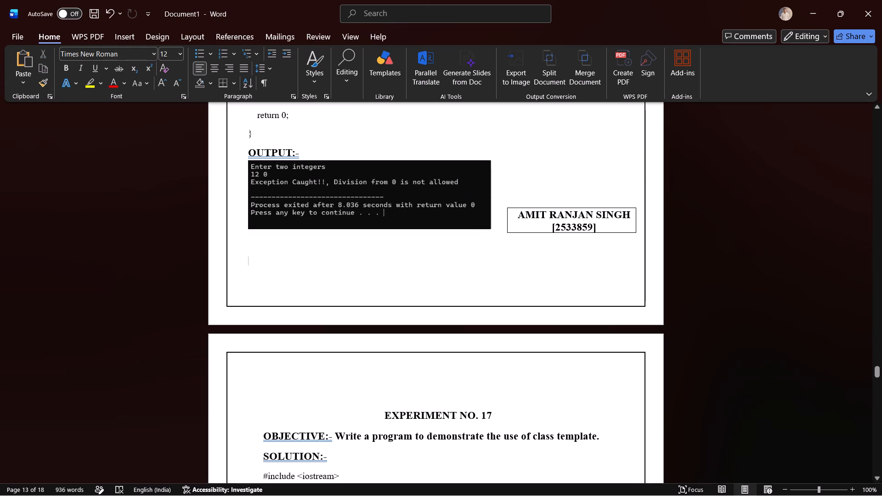
left_click(508, 265)
Remove the blank line above the EXPERIMENT NO. 17 heading at the top of page 14 and keep the heading centred.
scroll(508, 265, "down", 1)
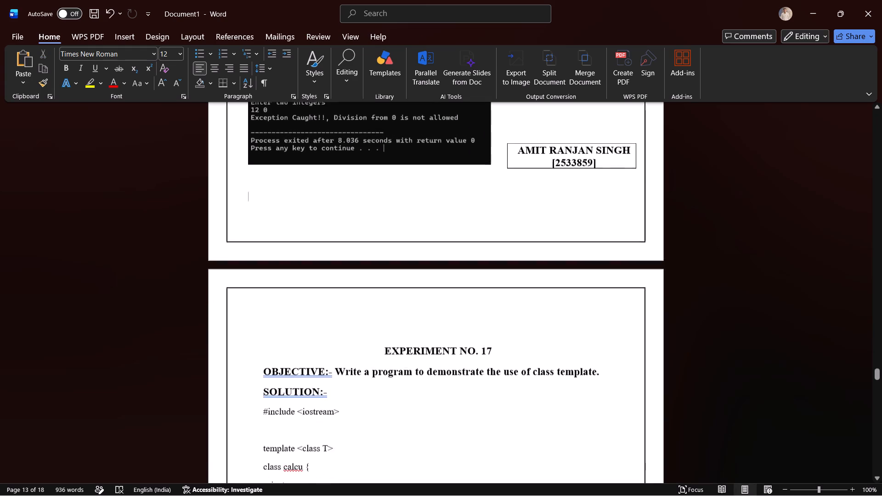
scroll(508, 265, "down", 2)
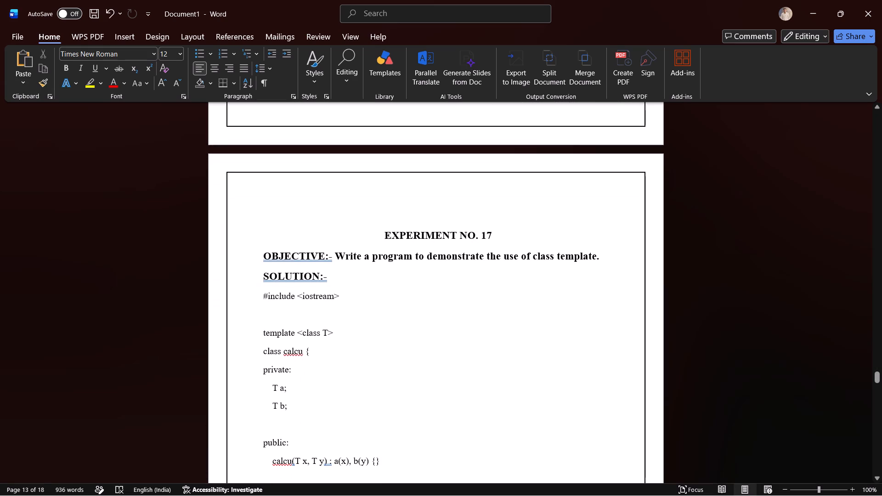
left_click(383, 237)
key("BackSpace")
key("BackSpace")
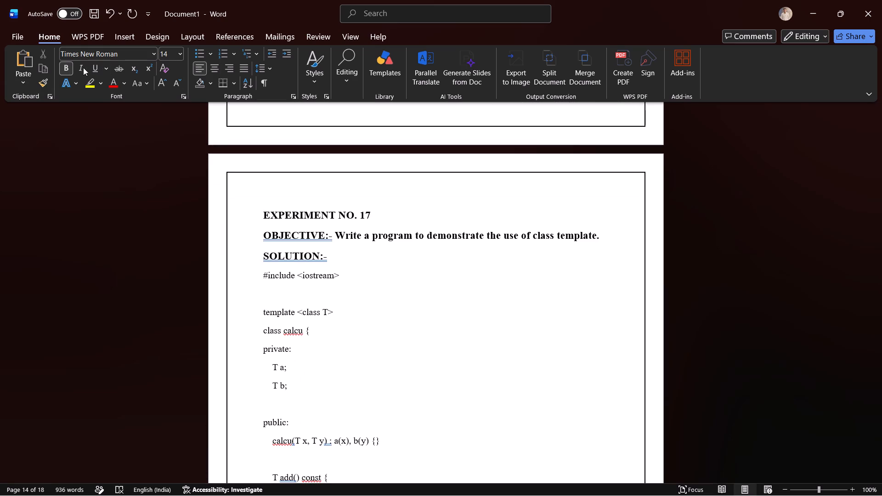
left_click(212, 71)
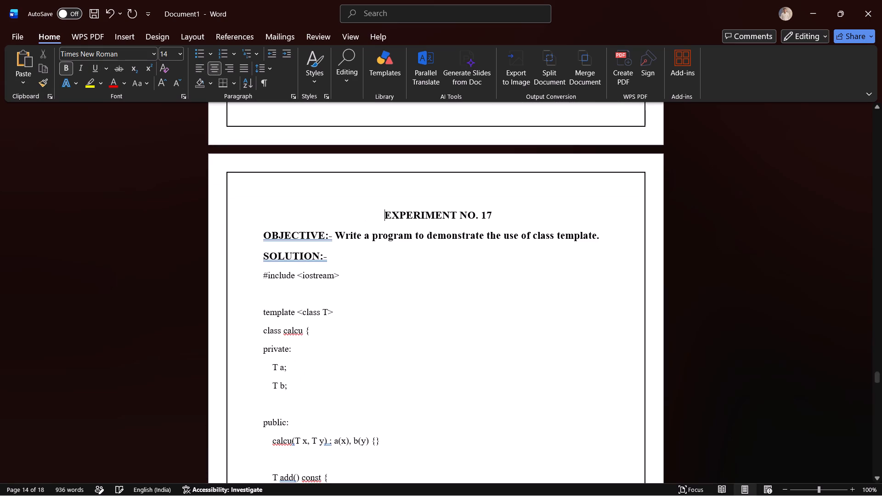
Paste the name box with the Entire Cell option on a blank line near the bottom of page 15, below the Experiment No. 17 output.
scroll(454, 313, "down", 3)
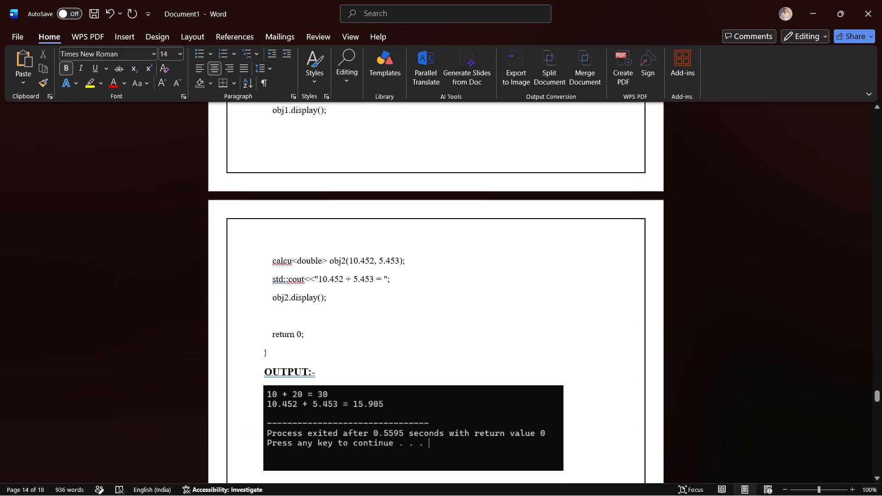
scroll(454, 313, "down", 4)
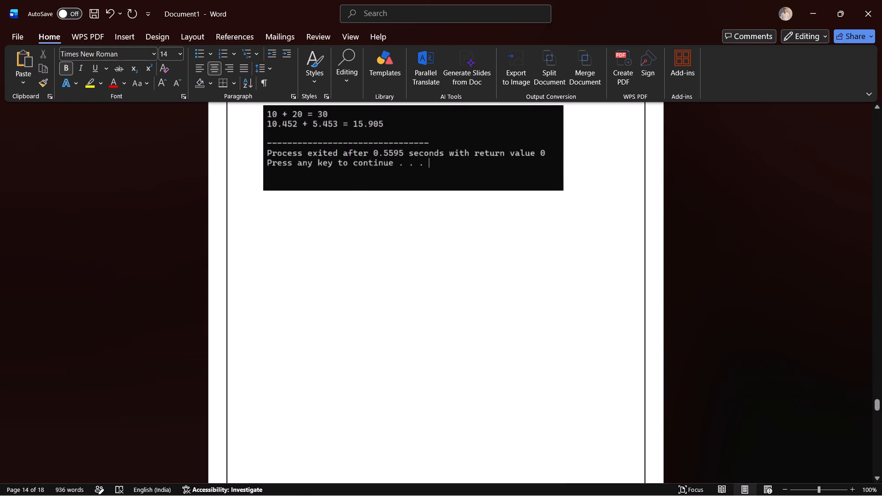
scroll(447, 355, "down", 1)
left_click(336, 390)
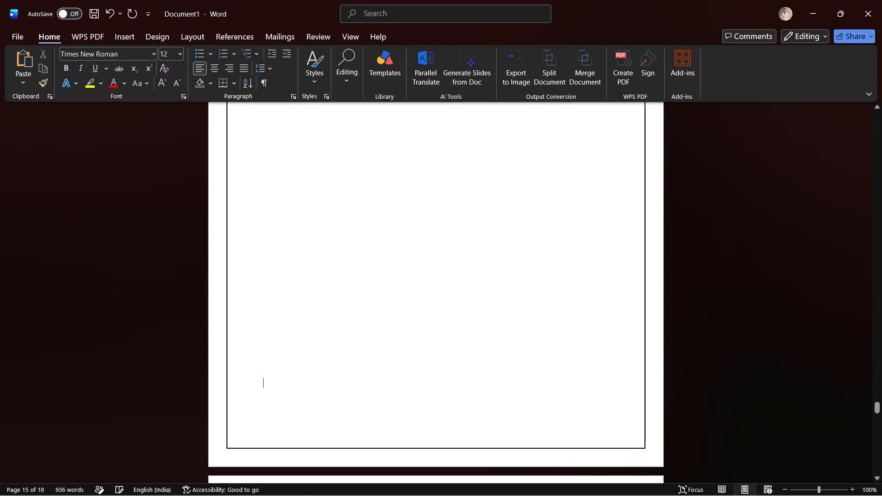
left_click(322, 355)
left_click(303, 372)
right_click(303, 372)
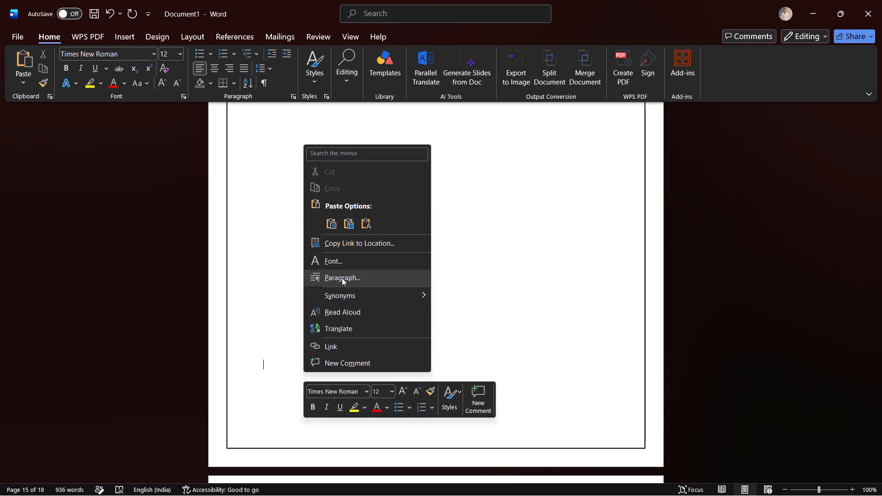
left_click(347, 226)
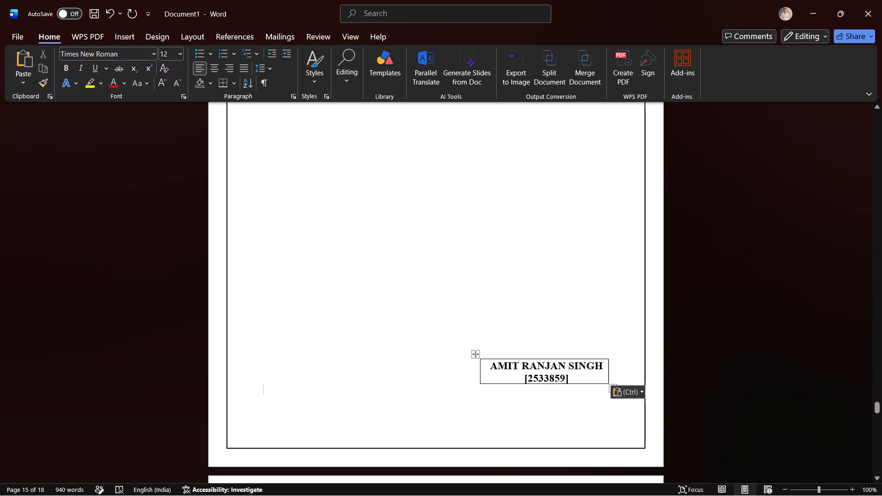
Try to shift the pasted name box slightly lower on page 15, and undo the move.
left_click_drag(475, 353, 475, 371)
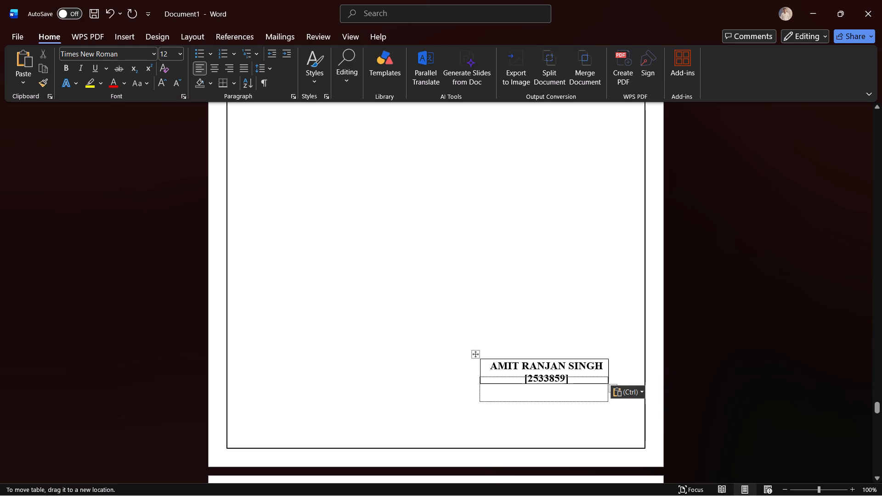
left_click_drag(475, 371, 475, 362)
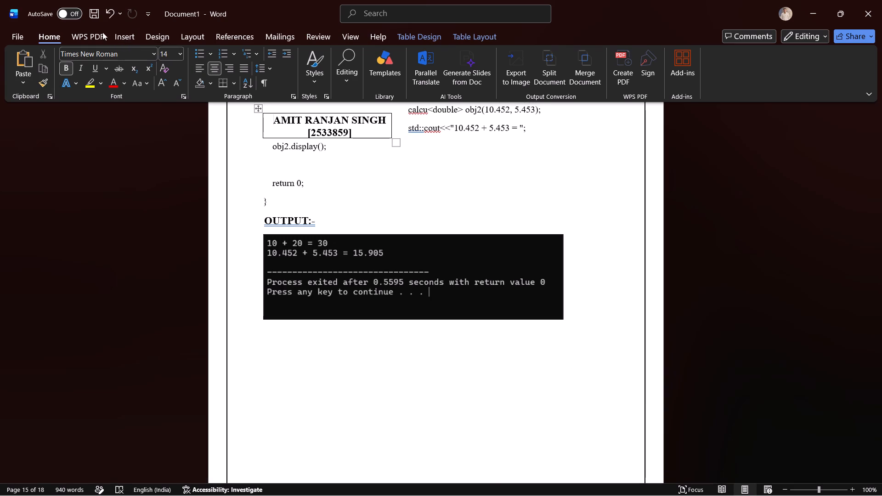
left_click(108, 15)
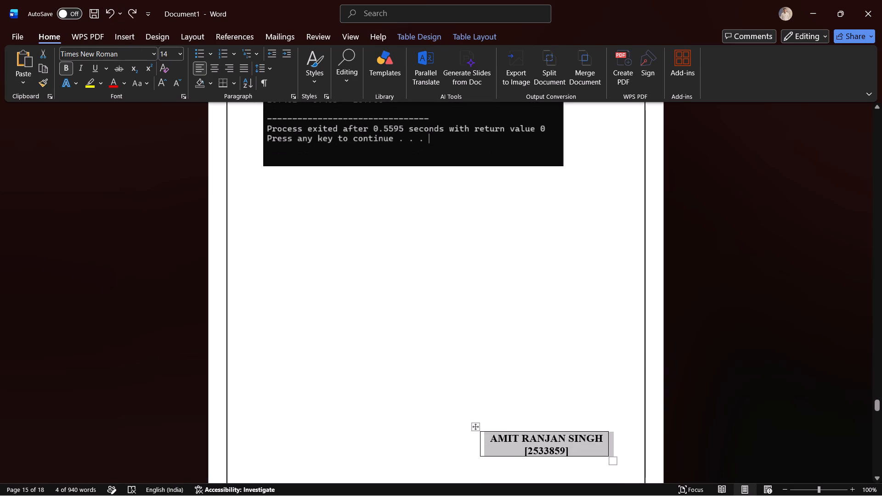
Review the preceding pages, from Experiment No. 17 back through the smartphone program, to check the name box near each page's bottom.
scroll(336, 259, "up", 7)
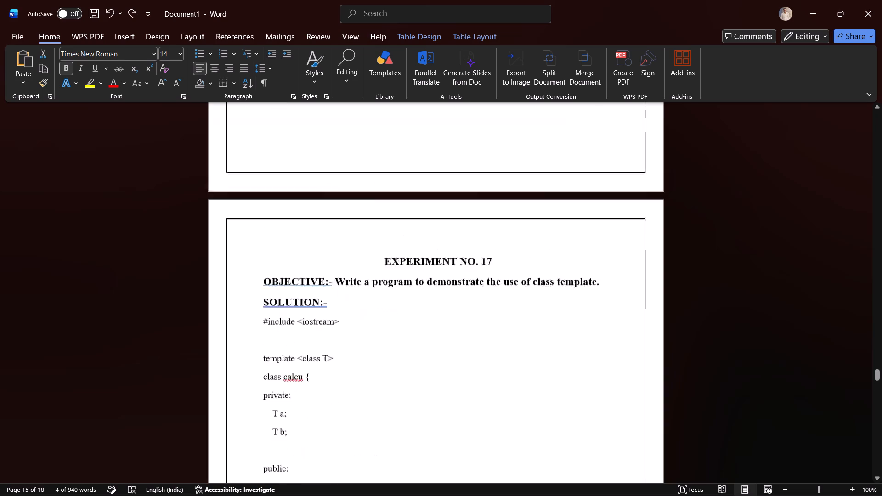
scroll(336, 259, "up", 5)
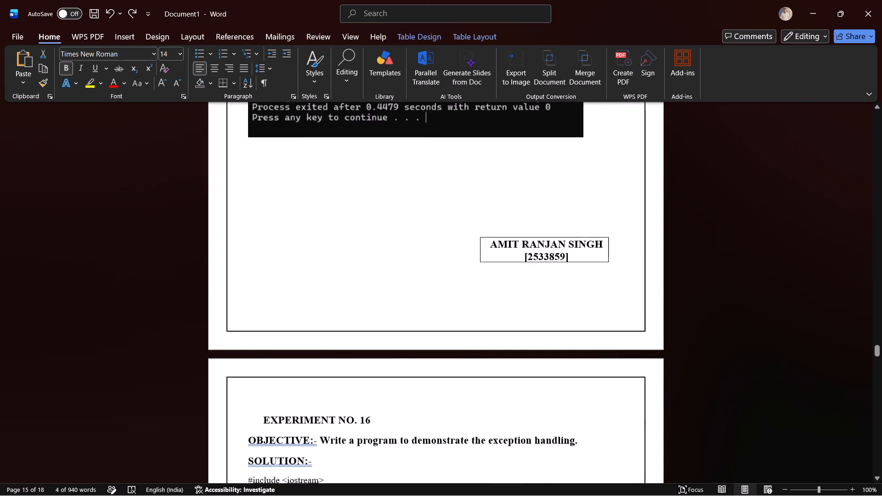
scroll(336, 259, "up", 3)
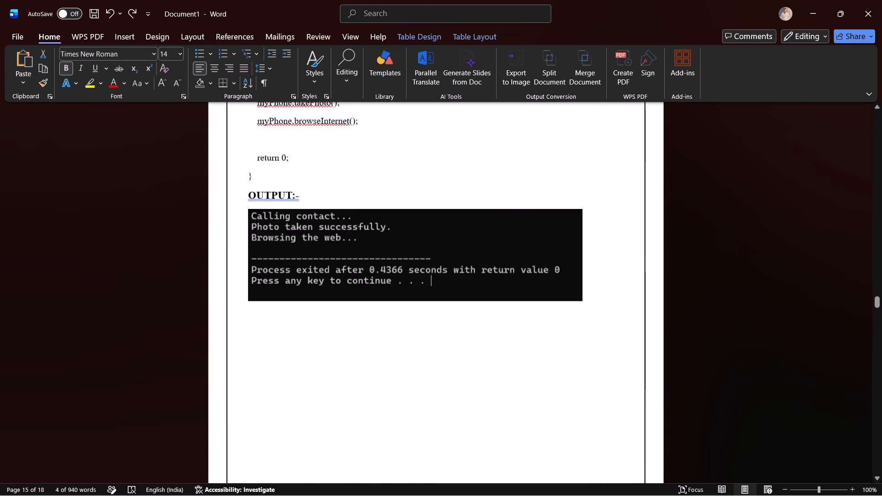
scroll(336, 259, "up", 3)
scroll(336, 259, "down", 1)
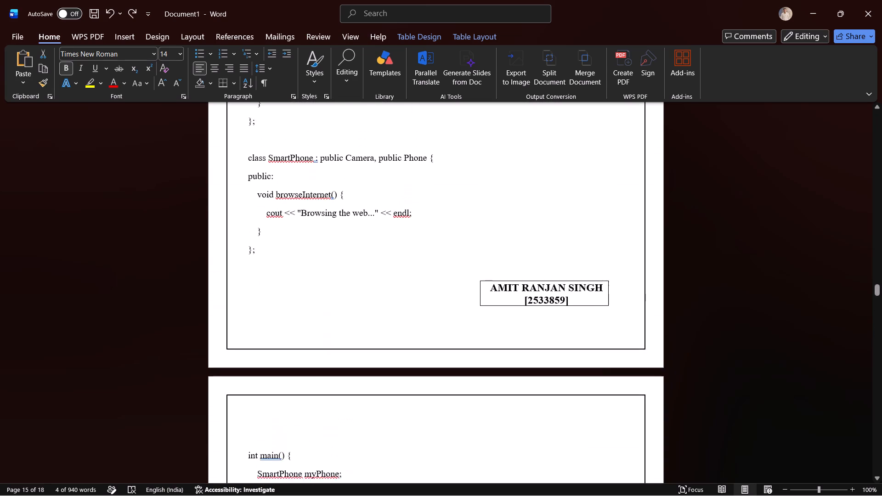
scroll(336, 259, "down", 7)
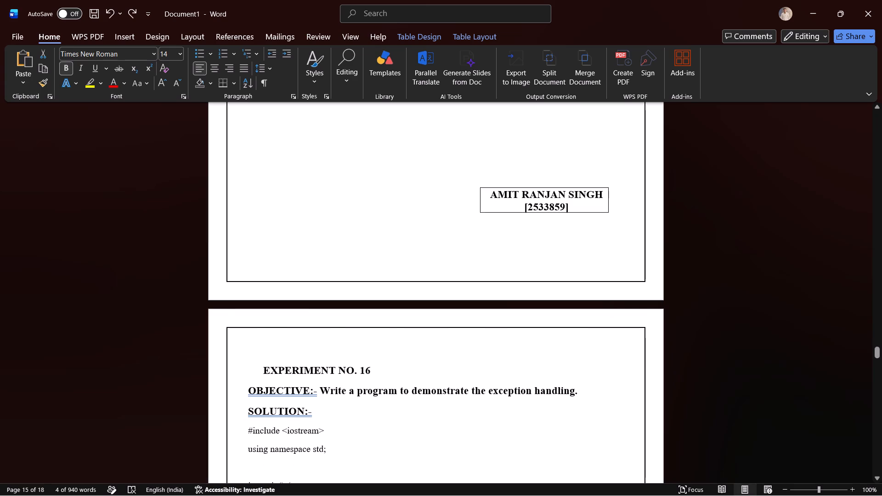
scroll(336, 259, "down", 11)
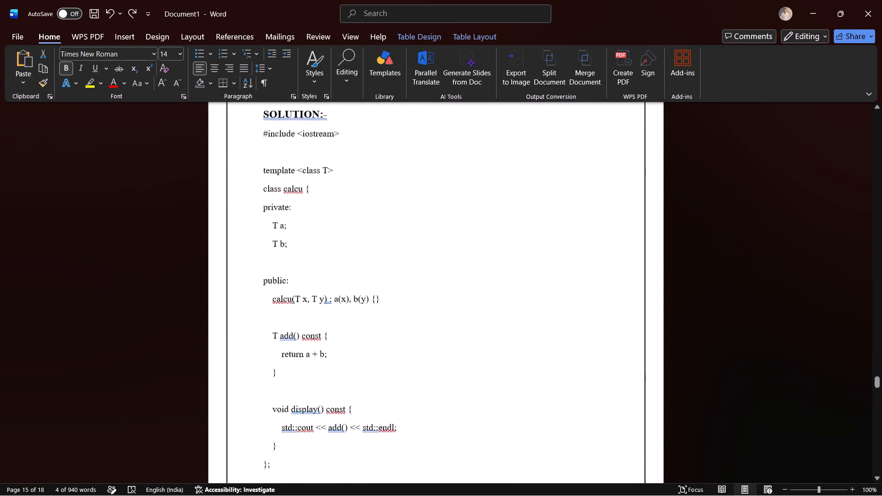
Paste the name box with the Entire Cell option after the calcu<int> obj1(10, 20); line near the bottom of page 14.
scroll(336, 259, "down", 1)
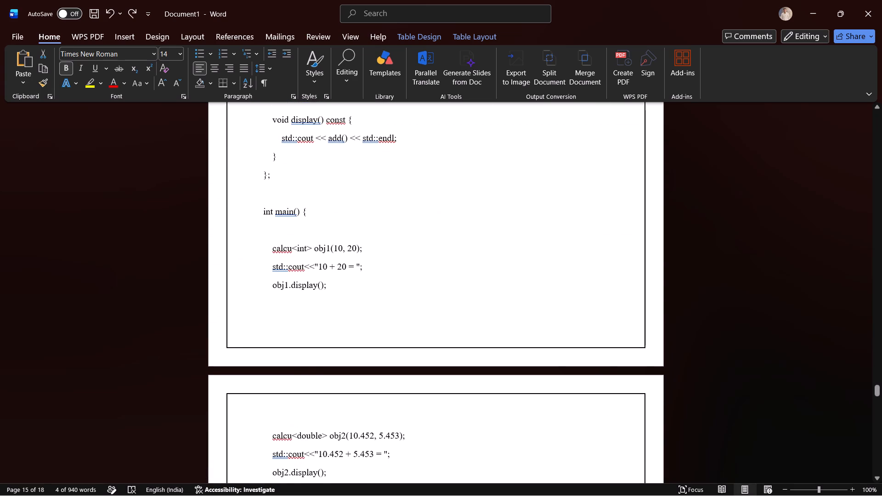
left_click(451, 252)
key("space")
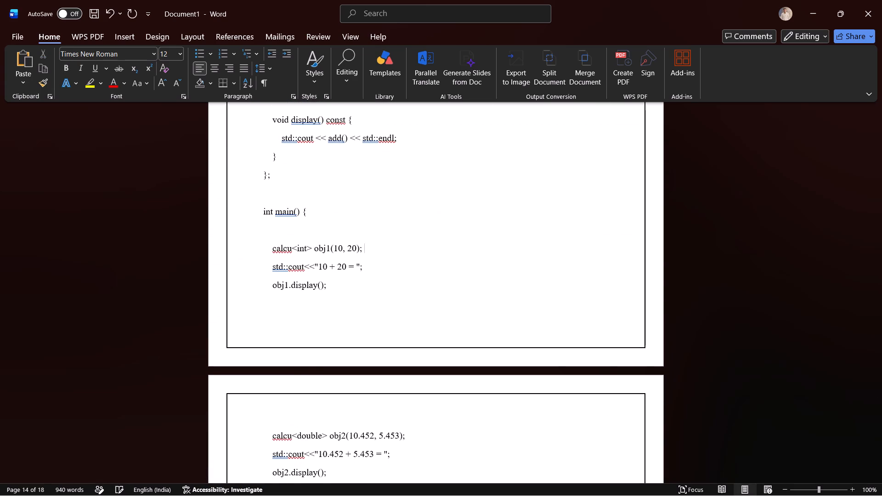
right_click(429, 243)
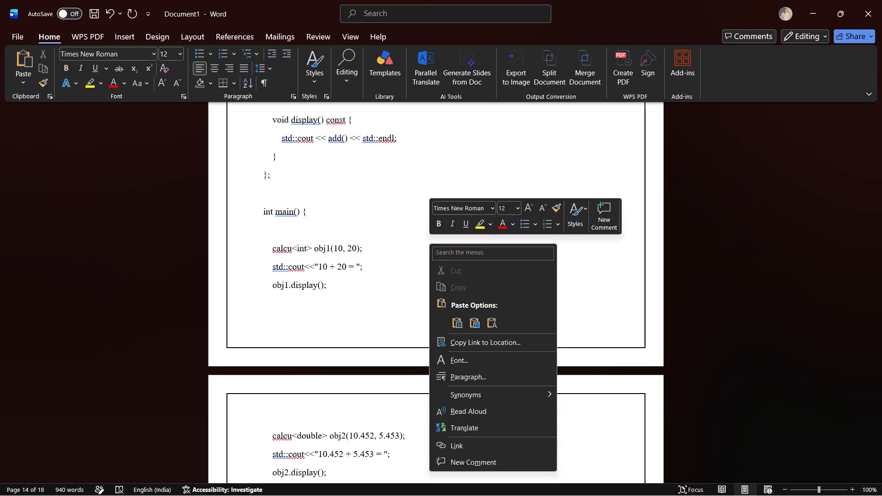
left_click(480, 326)
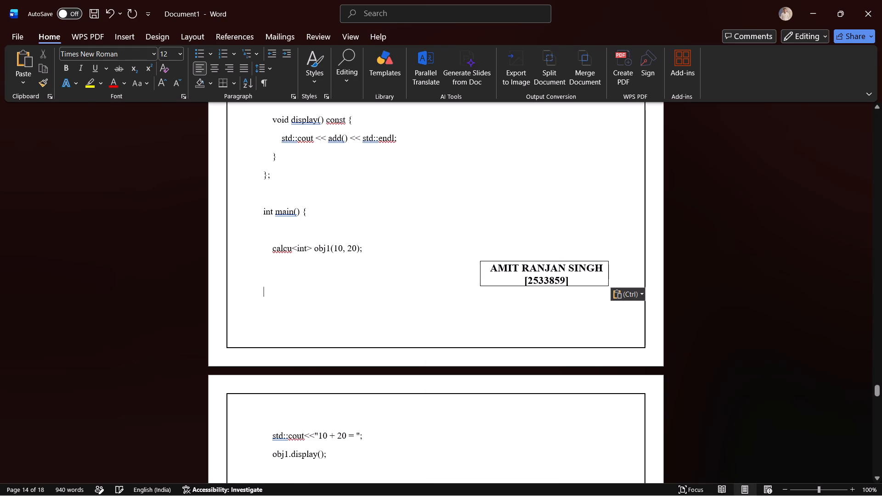
Move the name box from above the EXPERIMENT NO. 18 heading on page 16 up to the lower right area of page 15.
scroll(552, 344, "down", 2)
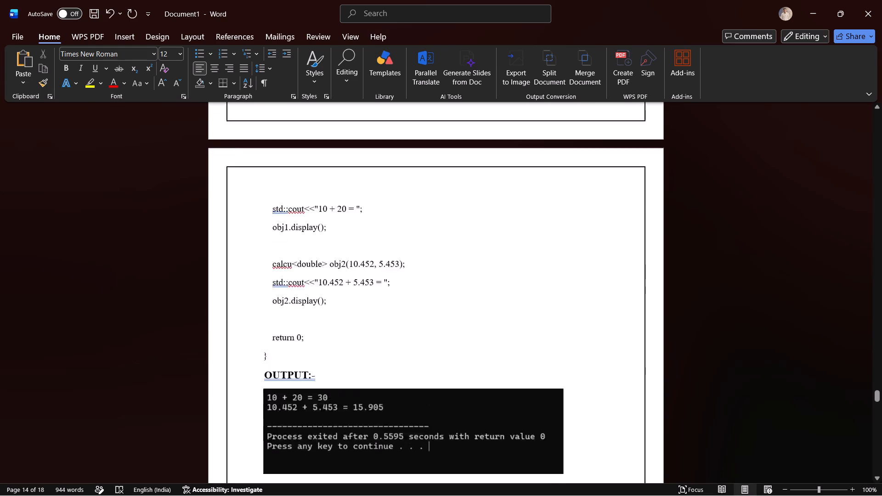
scroll(552, 344, "down", 2)
scroll(552, 344, "up", 1)
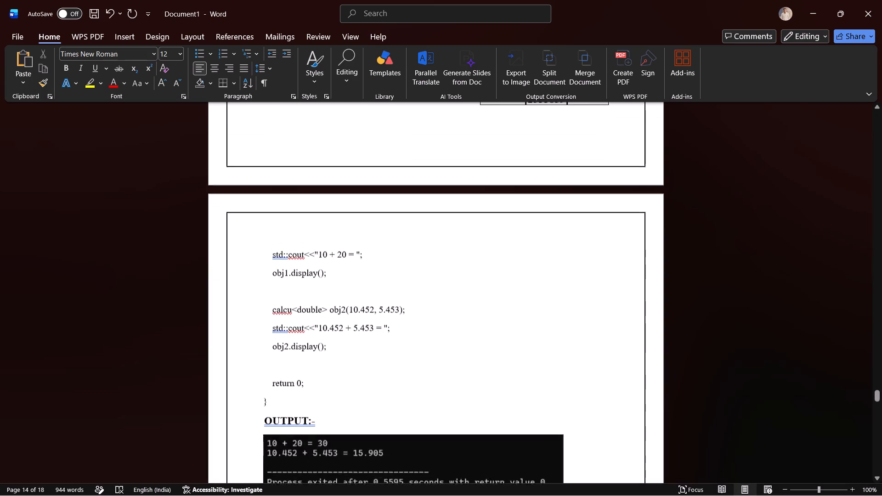
scroll(552, 344, "up", 1)
scroll(552, 344, "down", 2)
scroll(552, 344, "up", 1)
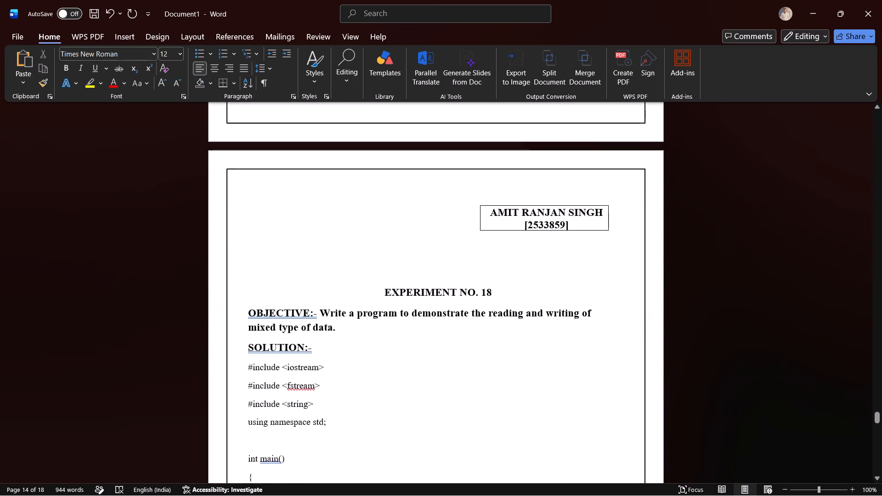
scroll(552, 344, "up", 2)
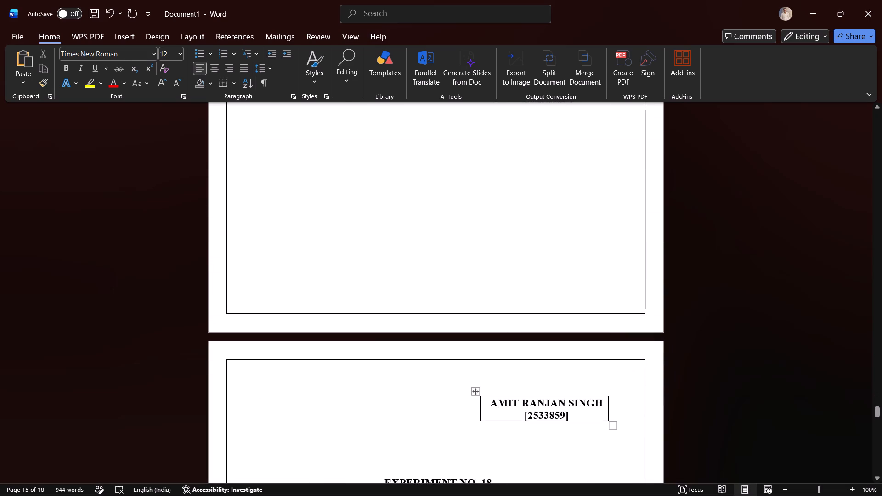
left_click_drag(478, 395, 487, 251)
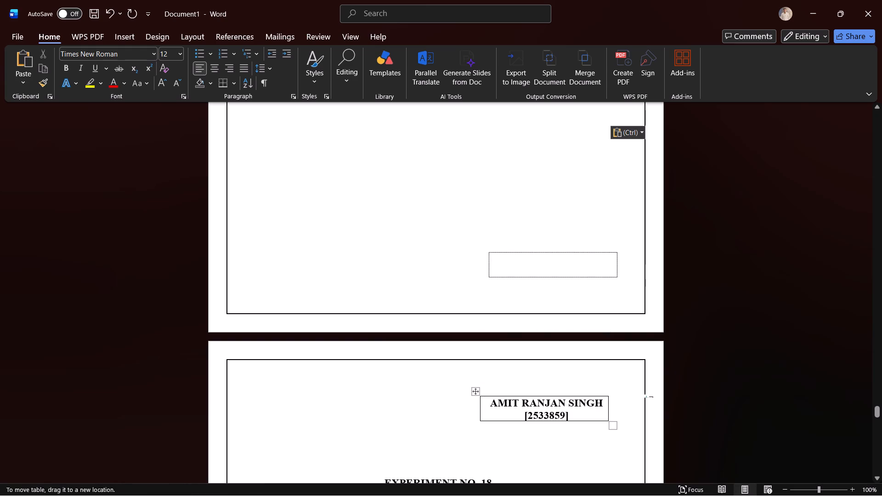
left_click_drag(487, 251, 485, 221)
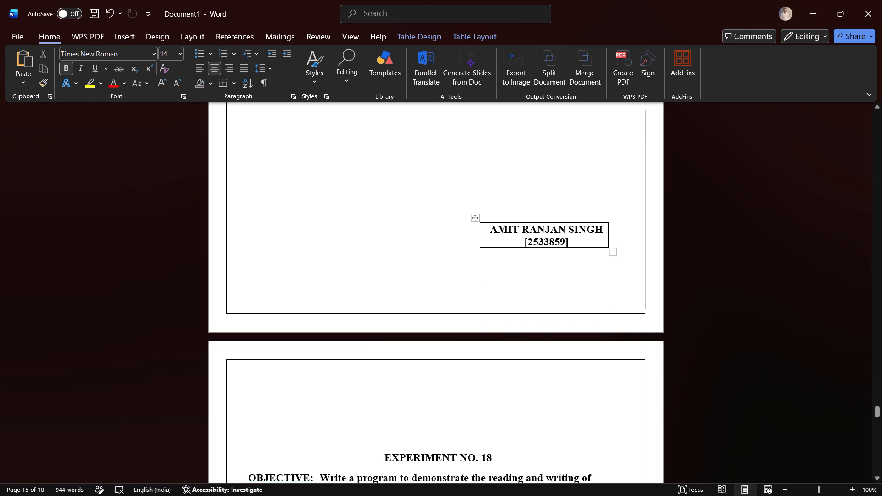
Remove the blank lines above the EXPERIMENT NO. 18 heading at the top of page 16 and centre the heading again.
scroll(519, 308, "down", 2)
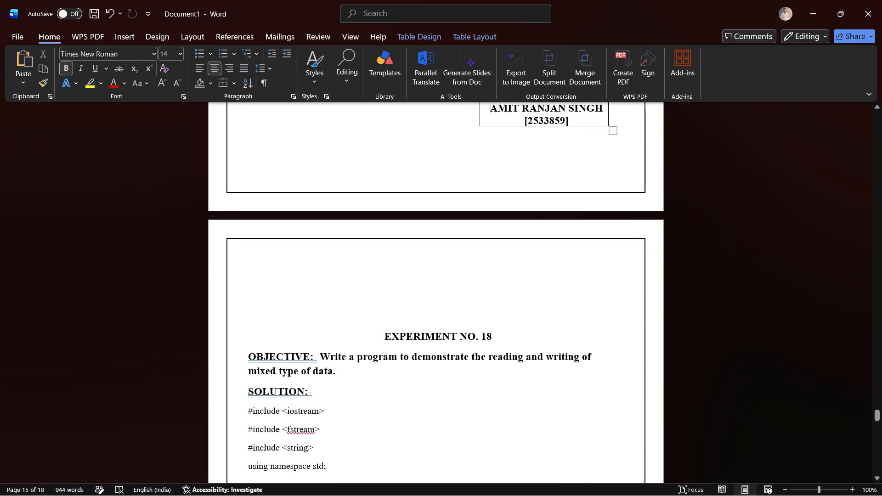
left_click(493, 165)
scroll(493, 165, "up", 1)
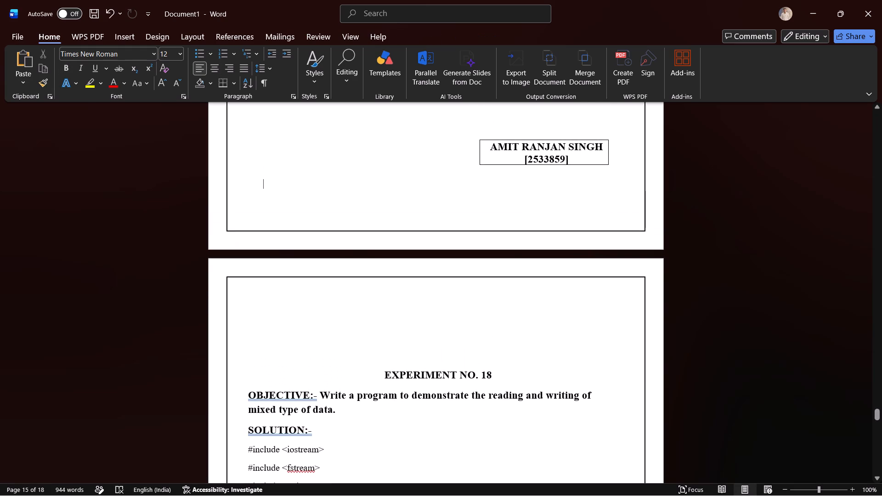
left_click(382, 371)
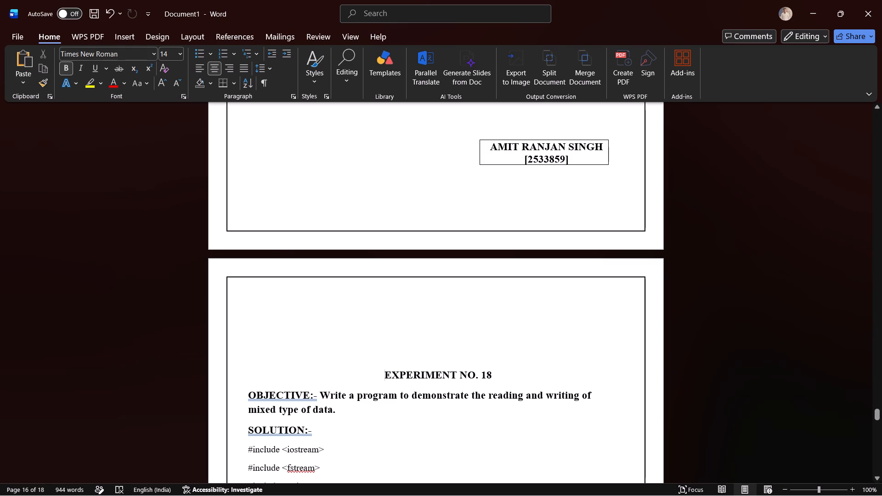
key("BackSpace")
key("BackSpace")
key("BackSpace")
key("BackSpace")
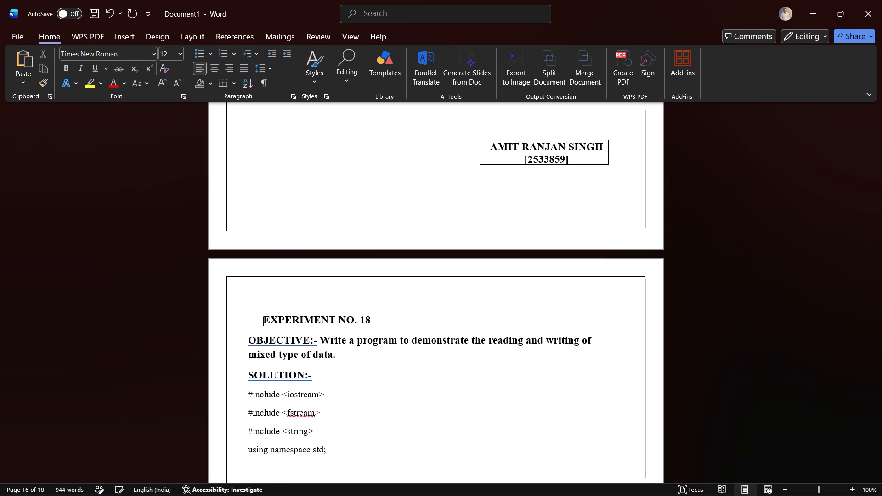
left_click(213, 65)
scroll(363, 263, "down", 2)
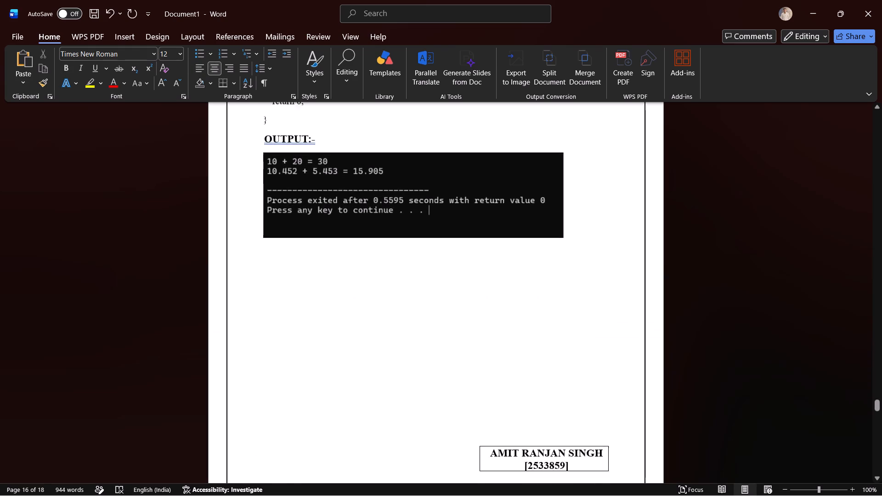
Add trailing spaces after the fout << 35000.50f << endl; line near the bottom of page 16 and paste the name box there.
scroll(363, 263, "down", 3)
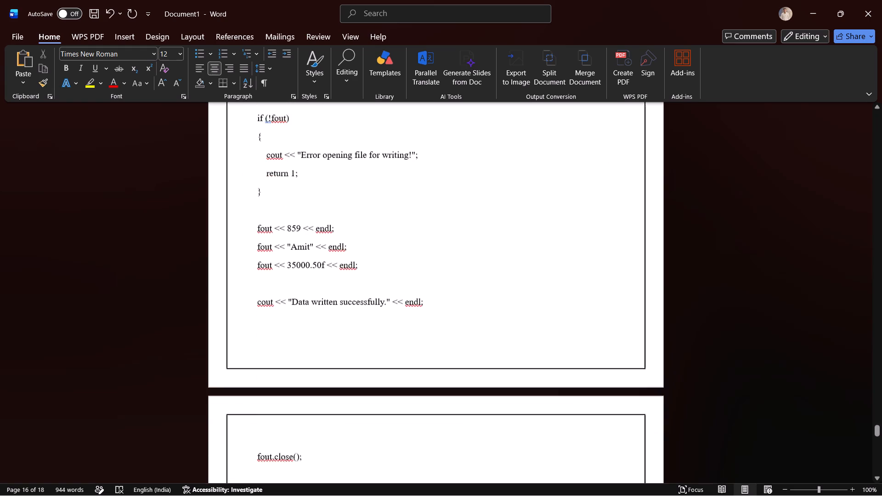
scroll(363, 263, "down", 1)
left_click(466, 229)
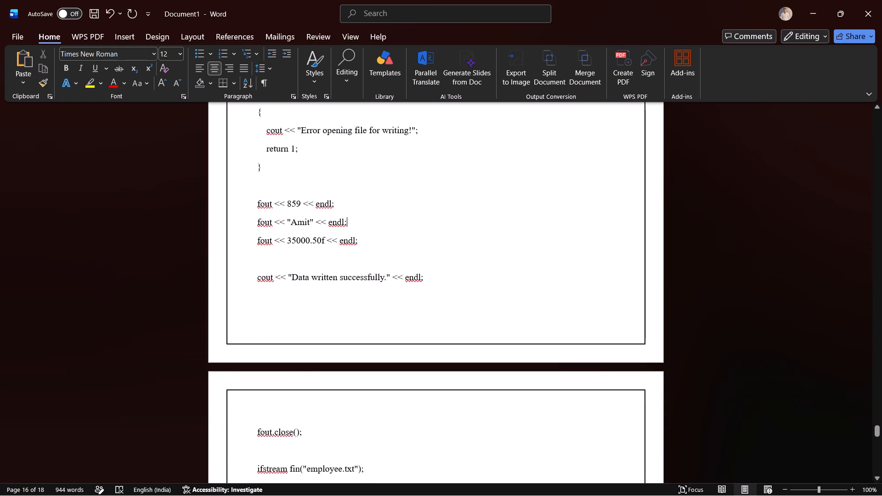
left_click(469, 242)
key("space")
key("space")
key("space")
key("space")
key("space")
key("space")
key("space")
key("space")
key("space")
right_click(398, 239)
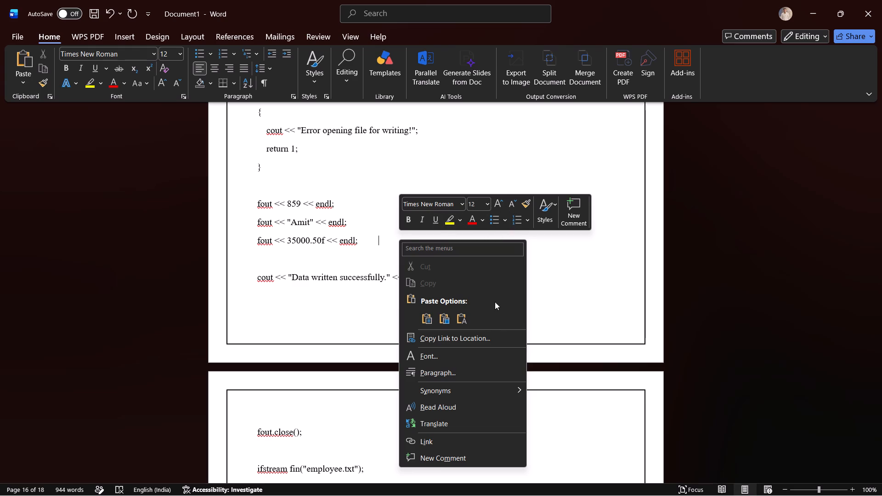
left_click(444, 319)
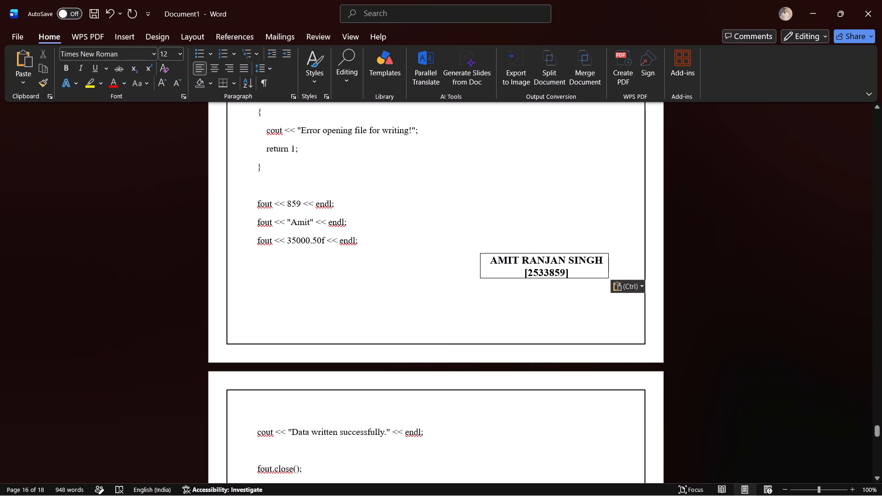
Delete the blank line below the name box on page 16 to bring the cout "Data written successfully." line back onto that page.
scroll(412, 307, "down", 1)
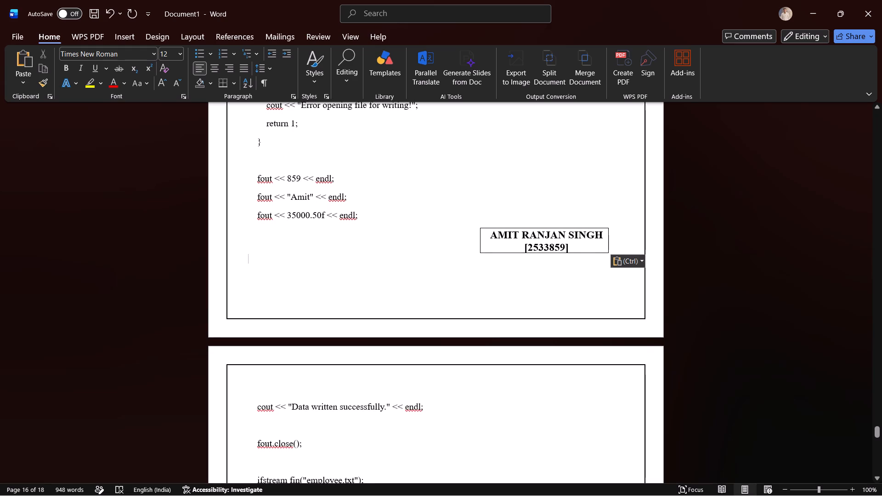
scroll(412, 307, "up", 1)
scroll(412, 307, "down", 1)
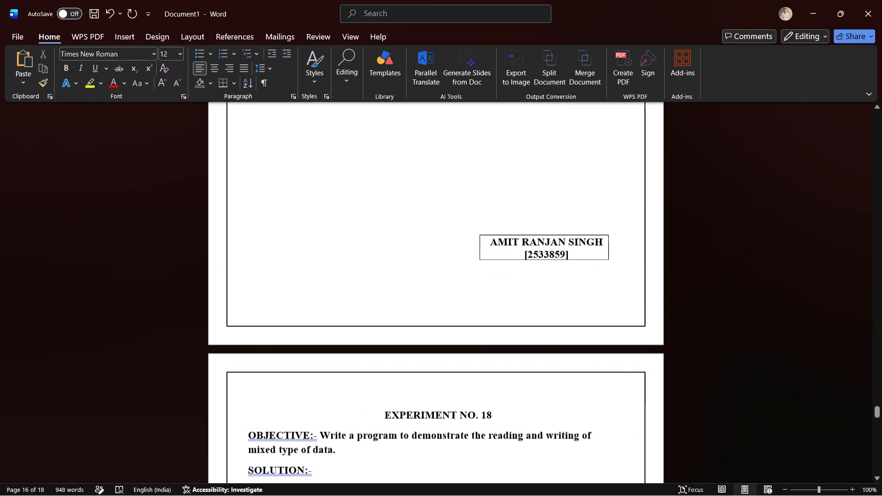
scroll(412, 307, "down", 1)
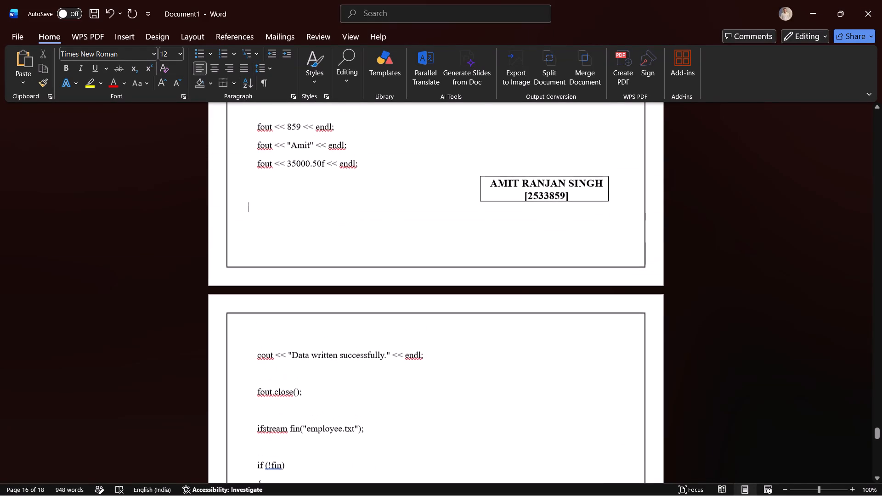
left_click(312, 226)
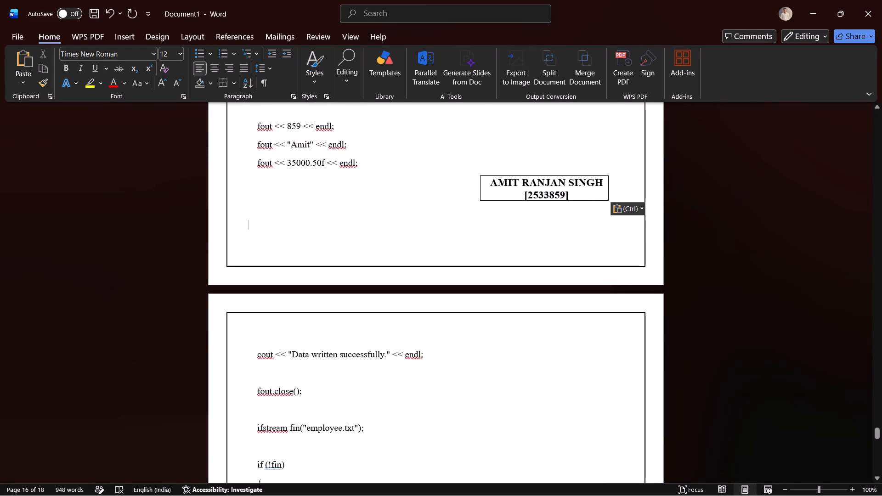
left_click(312, 226)
key("BackSpace")
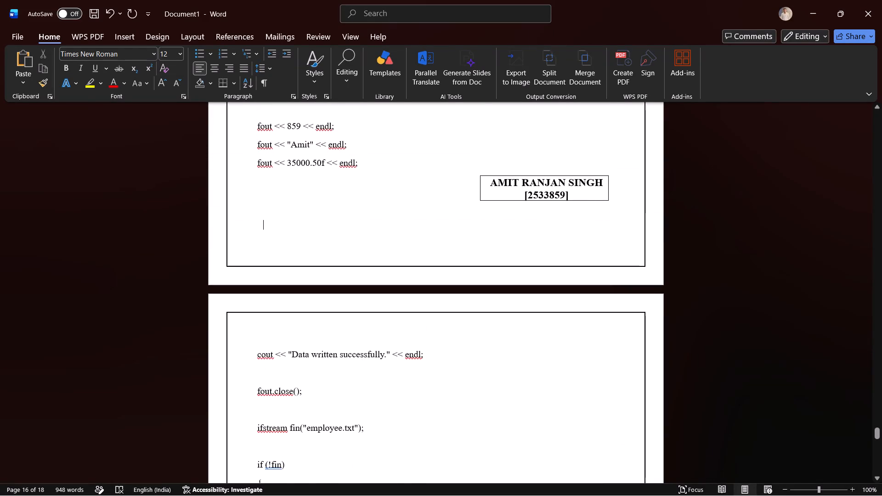
key("BackSpace")
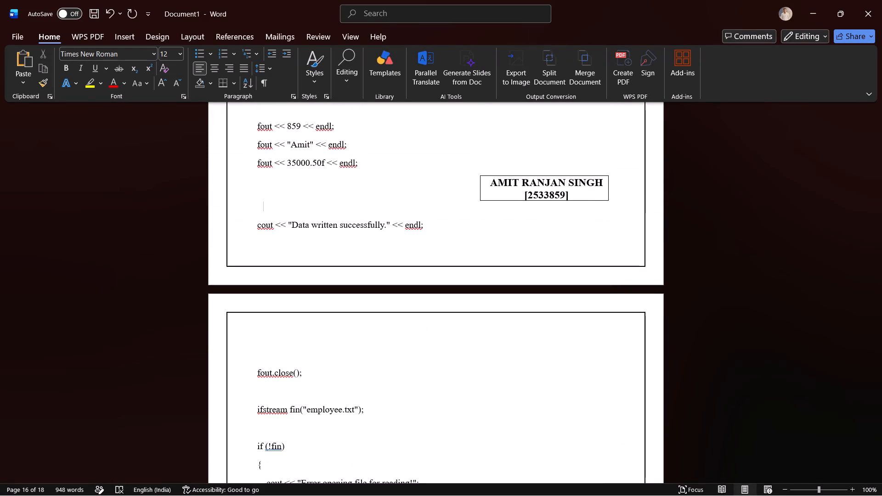
key("BackSpace")
key("BackSpace")
Delete the blank lines below and above fout.close(); at the top of page 17.
scroll(312, 226, "down", 6)
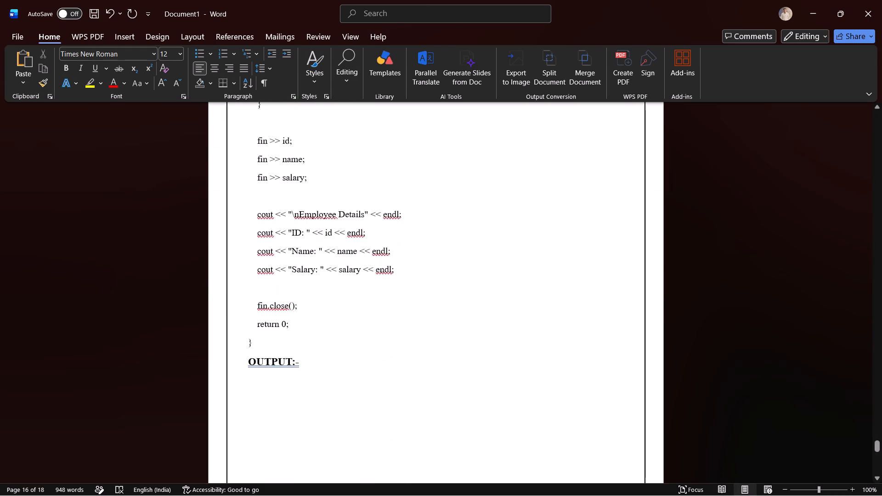
scroll(312, 226, "up", 1)
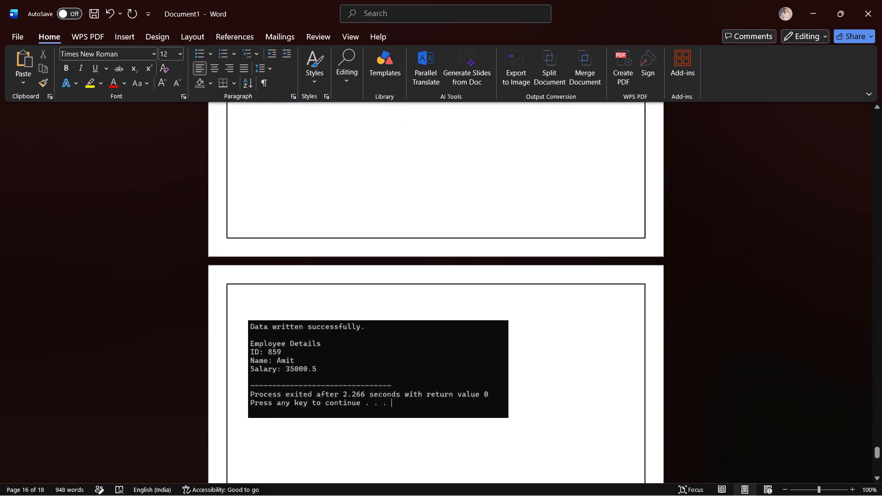
scroll(312, 226, "up", 1)
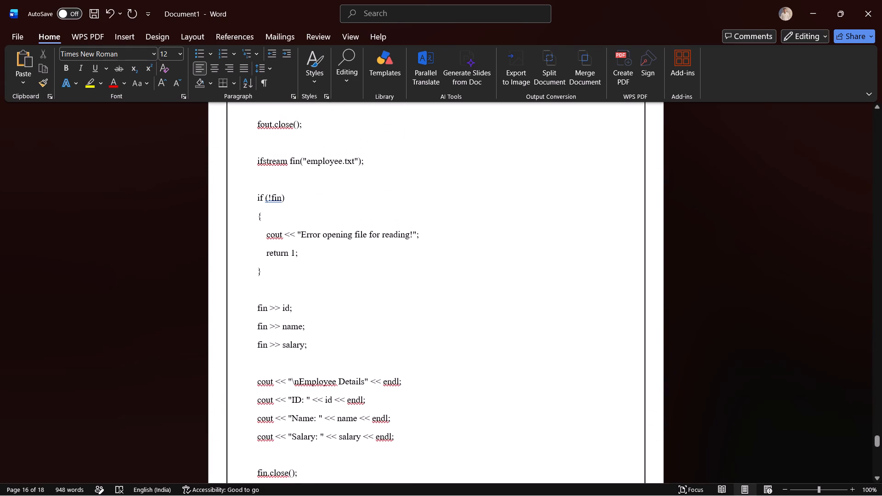
scroll(271, 301, "up", 1)
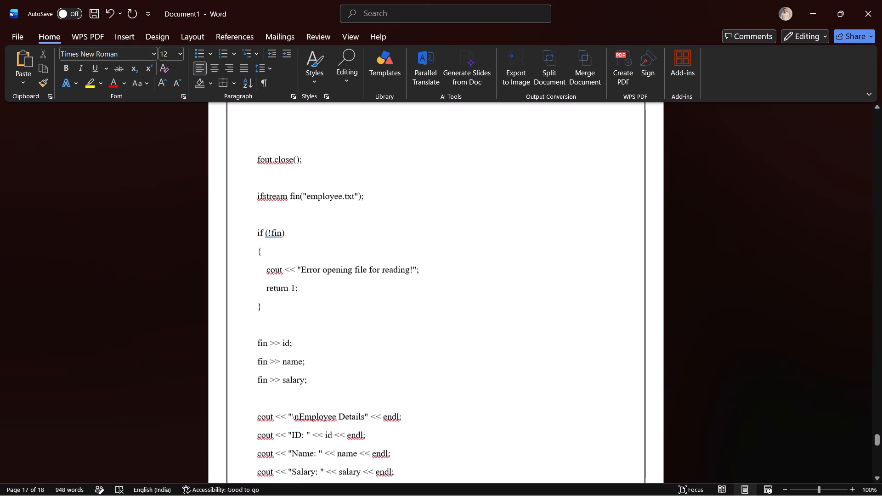
scroll(271, 301, "up", 1)
left_click(271, 205)
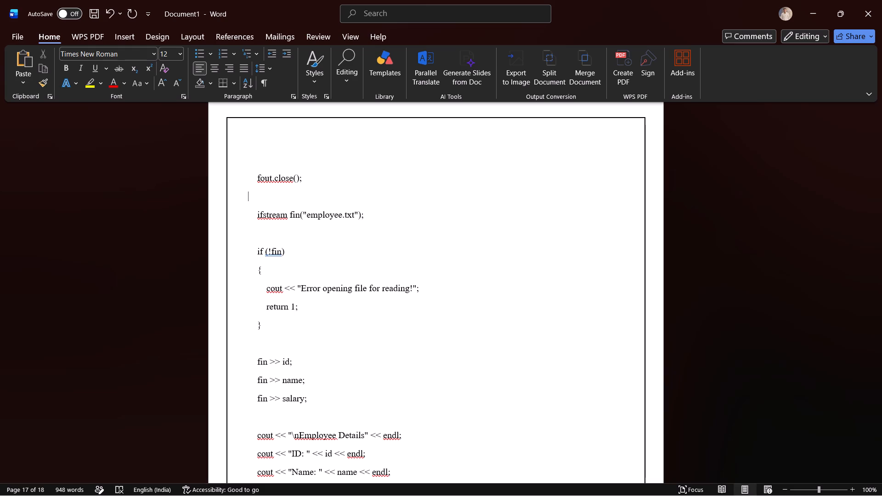
key("BackSpace")
key("BackSpace")
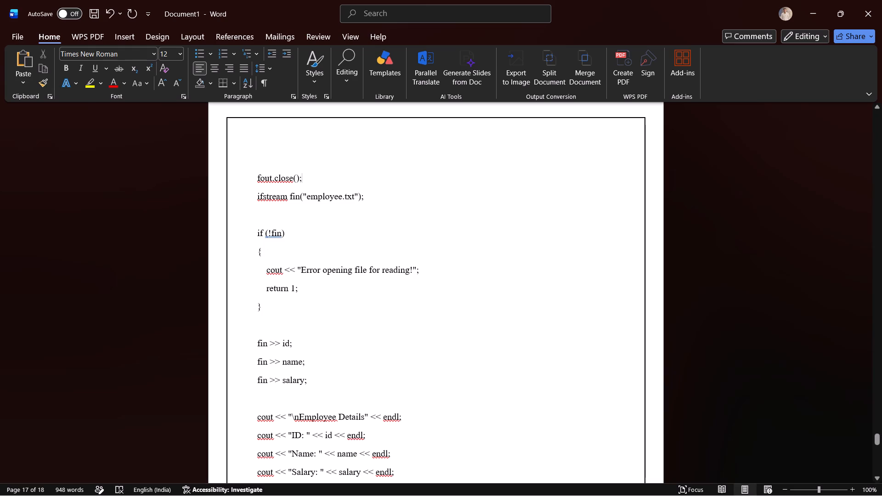
left_click(260, 168)
key("BackSpace")
key("BackSpace")
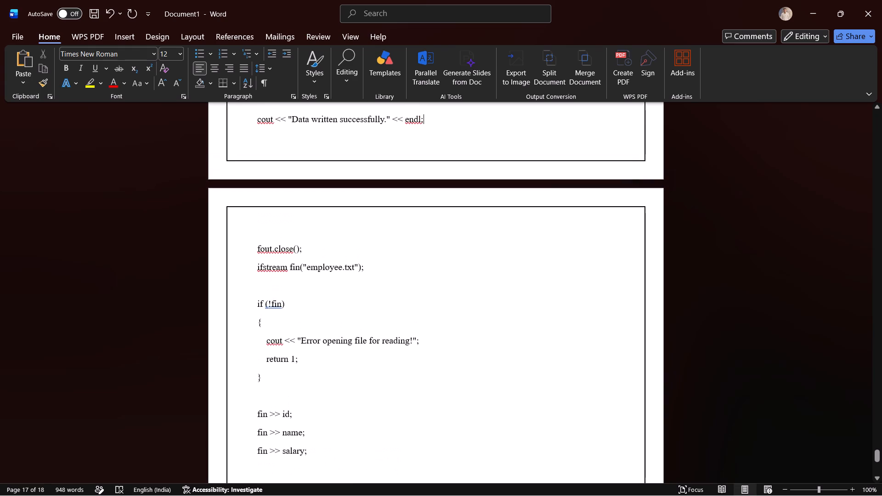
Paste the name box after the Experiment No. 18 output screenshot at the end of the document.
scroll(260, 168, "up", 2)
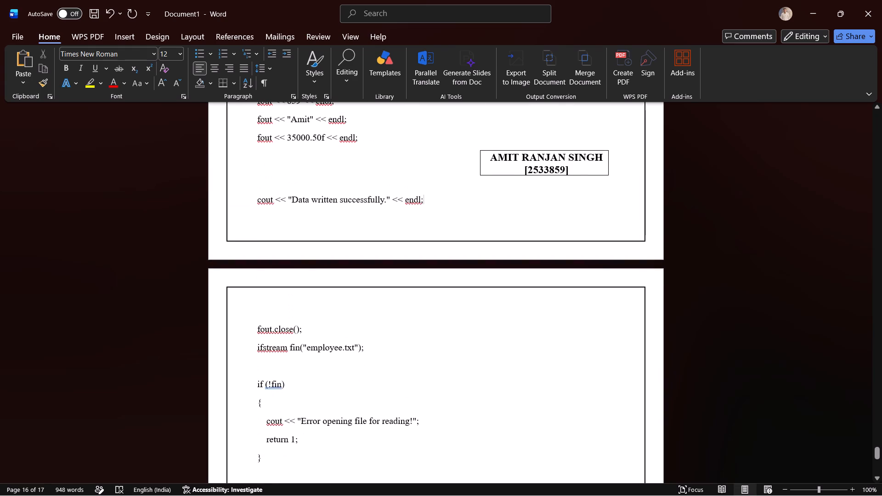
scroll(386, 208, "down", 5)
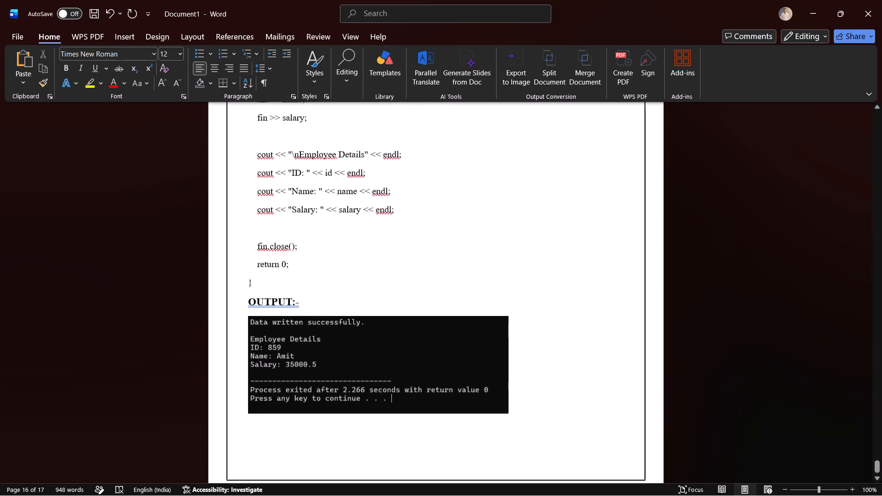
scroll(386, 208, "down", 1)
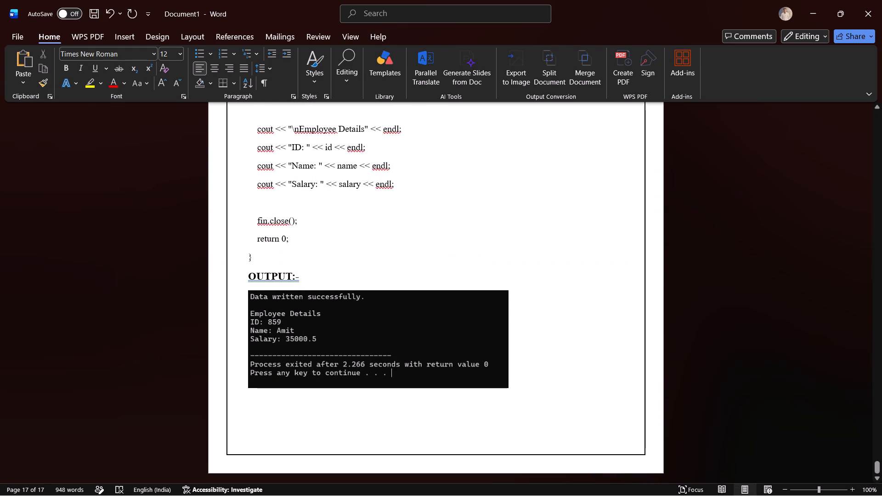
scroll(387, 271, "down", 2)
scroll(298, 203, "up", 1)
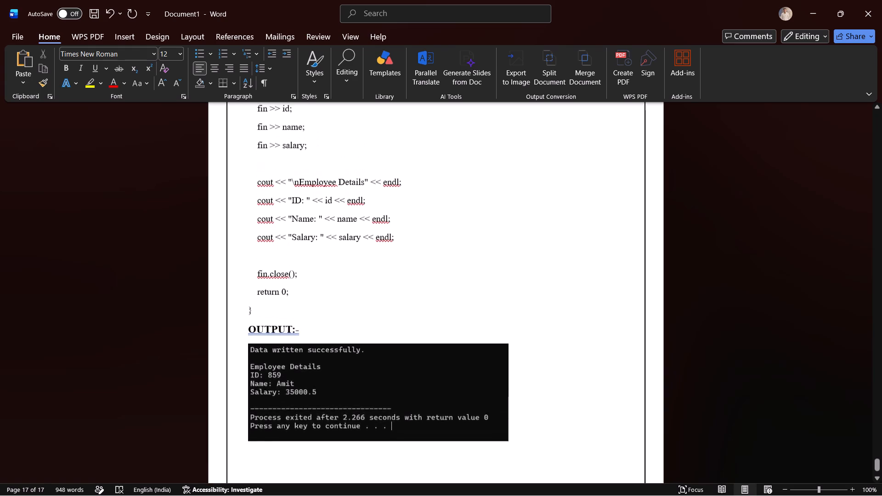
scroll(298, 203, "up", 2)
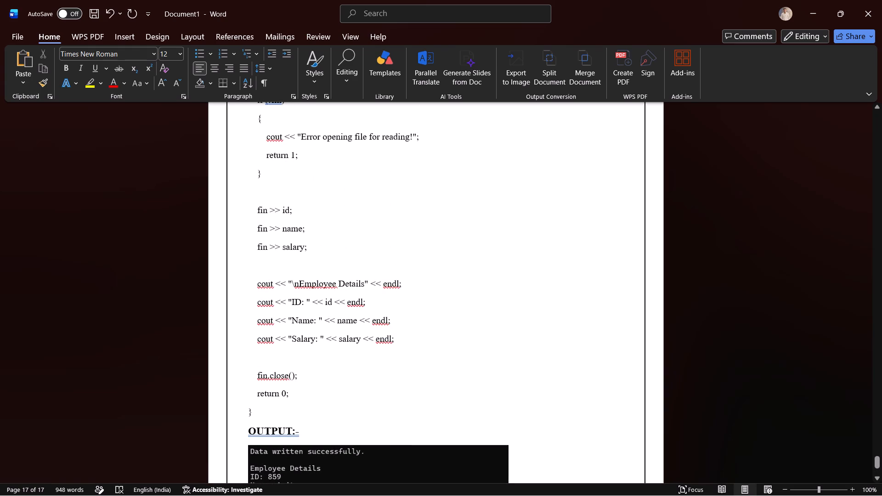
scroll(490, 358, "down", 1)
left_click(516, 390)
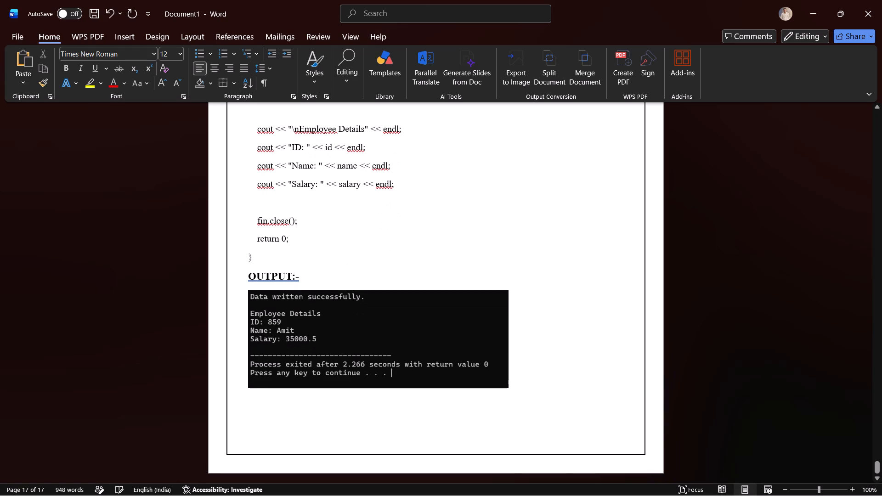
right_click(516, 390)
left_click(558, 242)
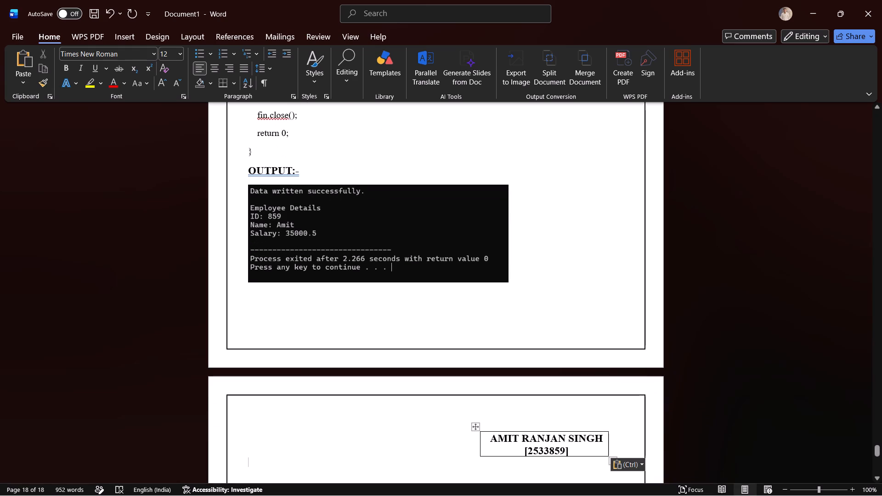
Move the name box from the top of page 18 up to the lower right area of page 17, below the OUTPUT heading.
left_click_drag(476, 428, 507, 255)
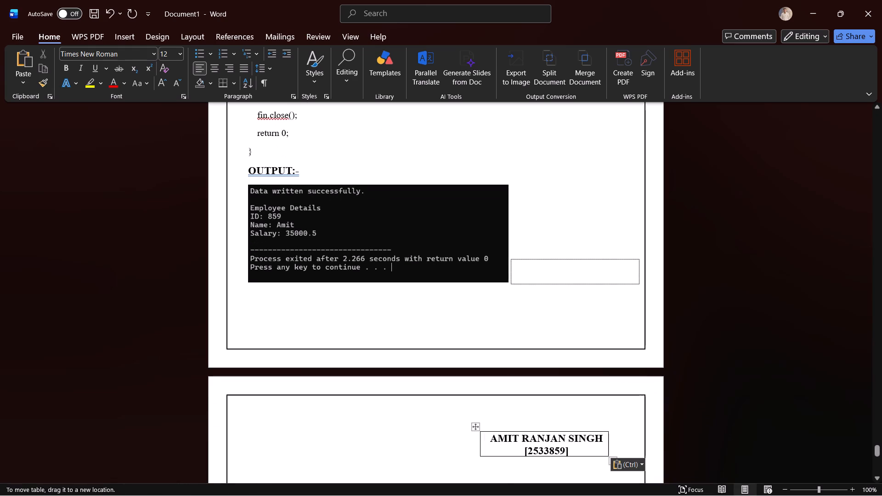
left_click_drag(507, 255, 505, 224)
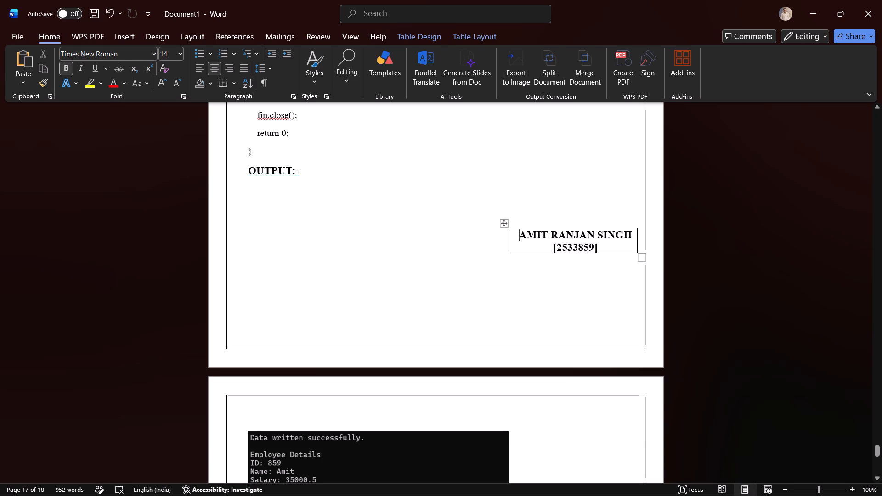
Review the last pages, from the output screenshot back to page 16, to check the placement of the name boxes.
scroll(421, 441, "down", 1)
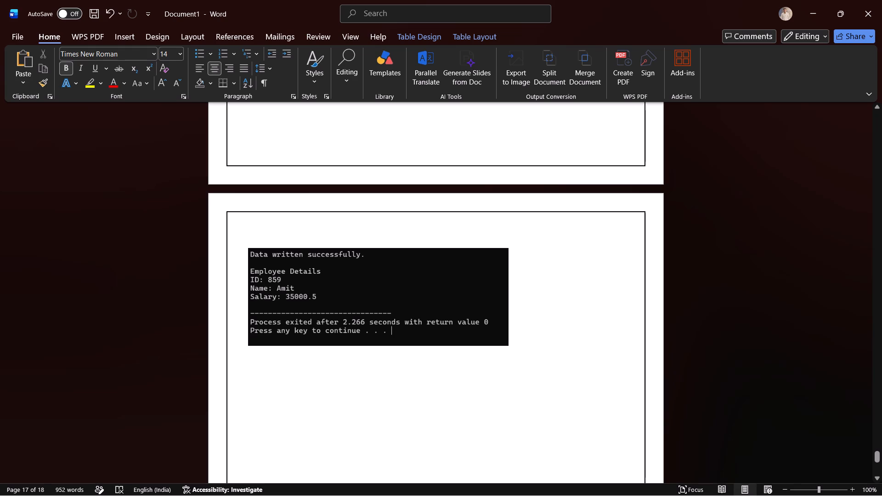
scroll(428, 321, "up", 1)
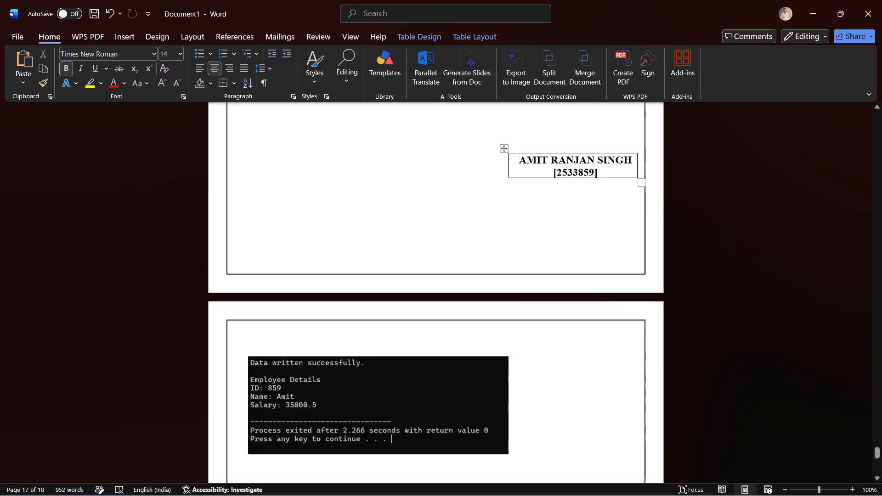
scroll(428, 321, "up", 1)
scroll(393, 224, "up", 2)
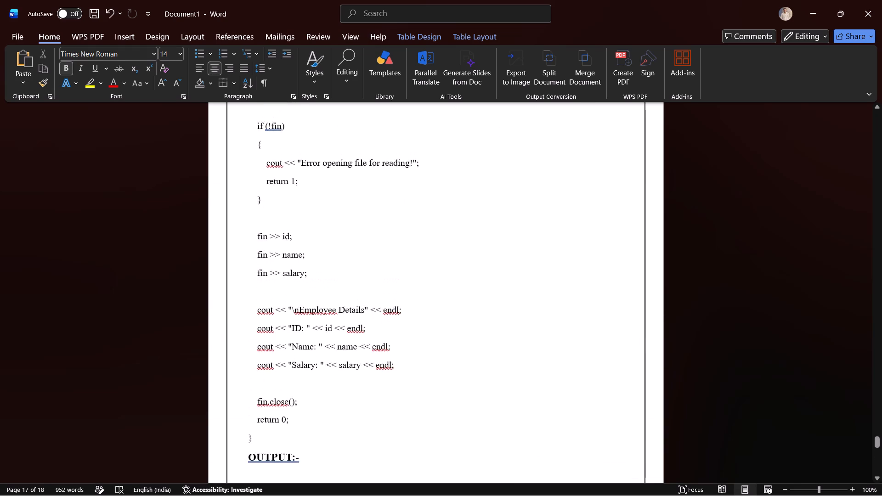
scroll(393, 224, "up", 5)
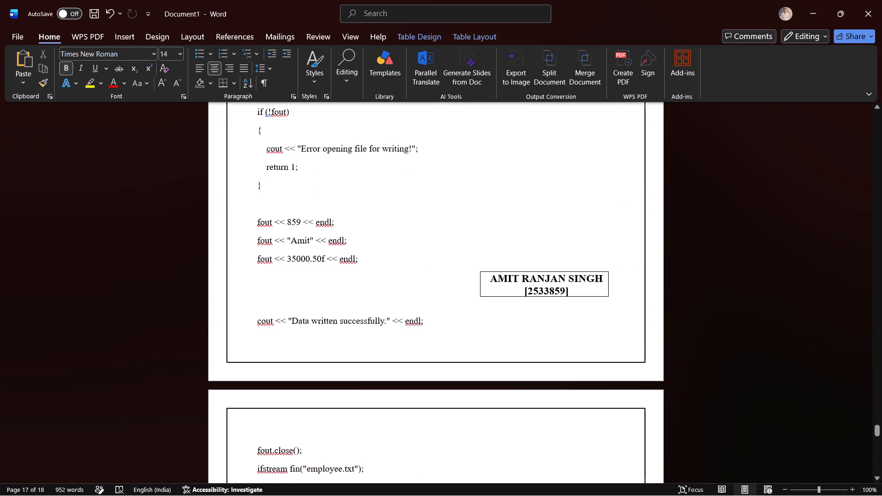
Delete the blank lines above fout << 859, if (!fout) and ofstream fout in the Experiment No. 18 code on page 16.
scroll(348, 296, "up", 1)
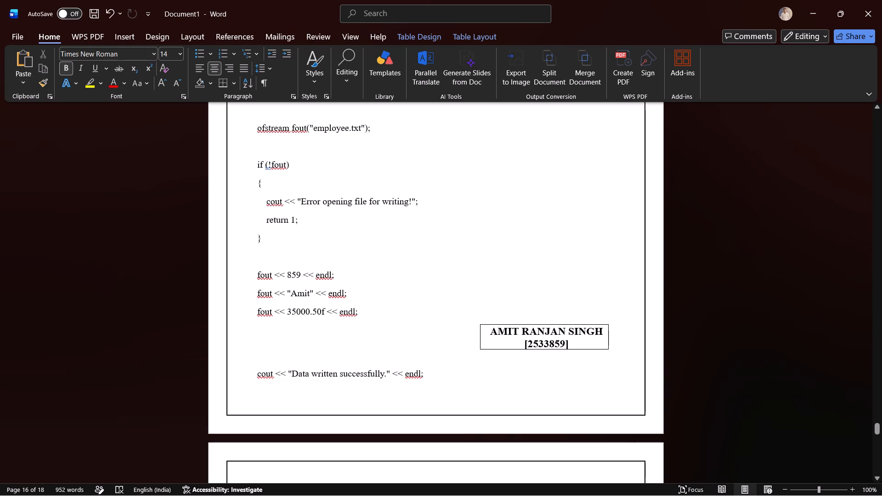
left_click(277, 256)
key("BackSpace")
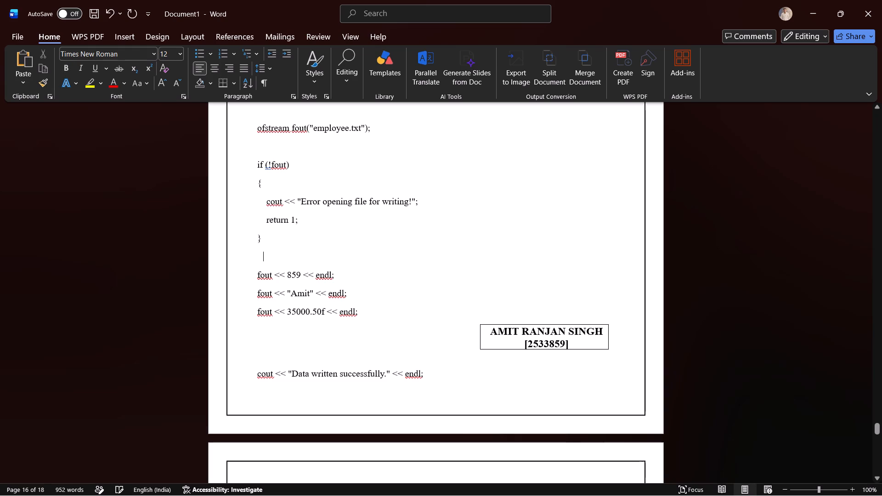
key("BackSpace")
scroll(277, 256, "up", 1)
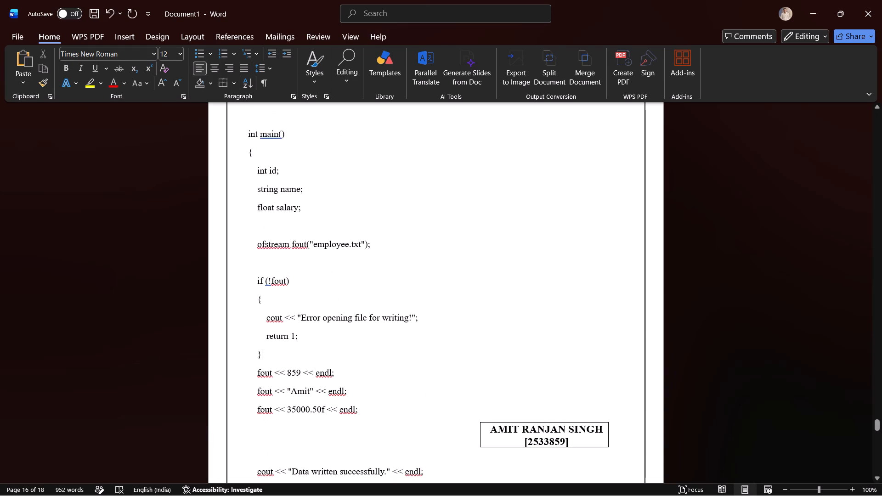
left_click(266, 260)
key("BackSpace")
key("BackSpace")
left_click(277, 225)
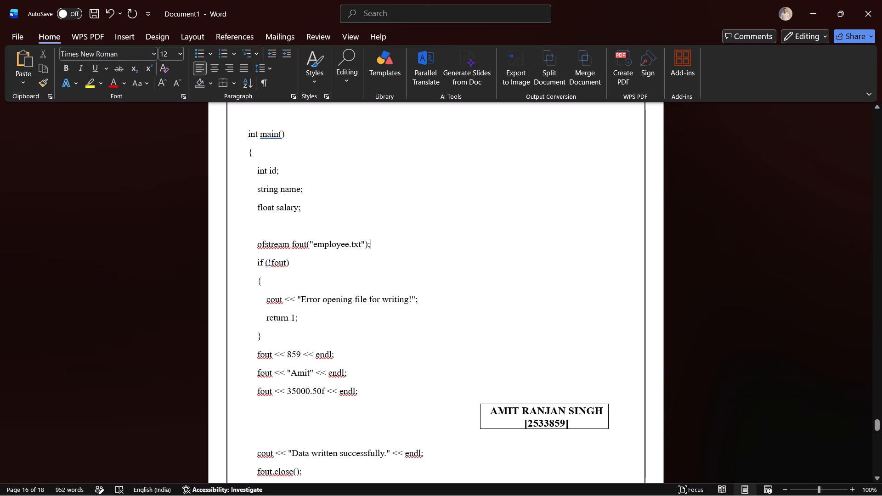
key("BackSpace")
key("BackSpace")
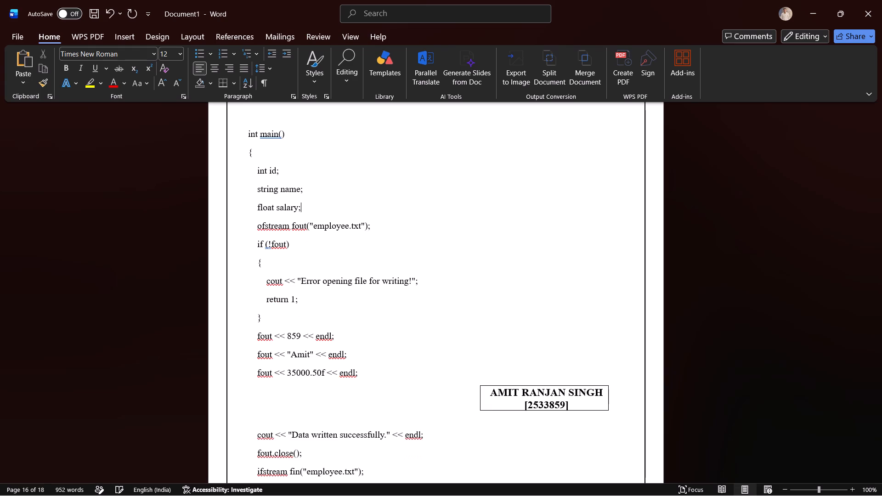
Move the name box on the last page below the Experiment No. 18 output screenshot, towards the right border and inside it.
scroll(277, 225, "down", 2)
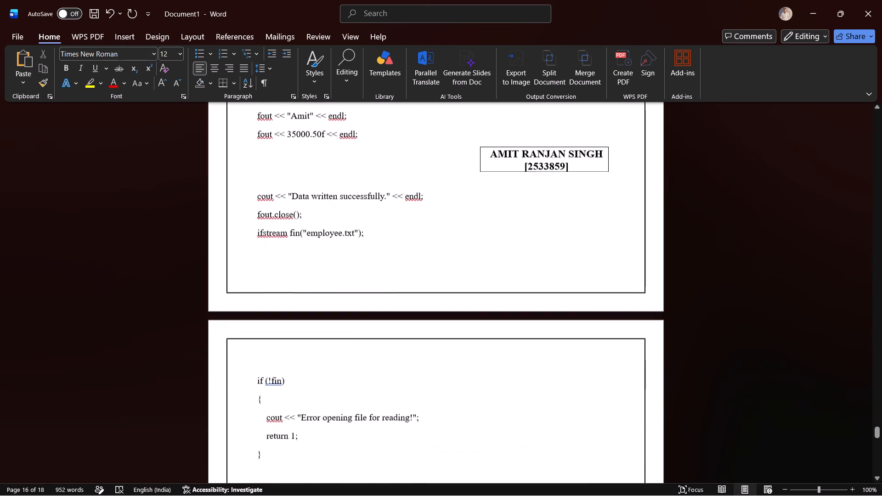
scroll(277, 225, "down", 3)
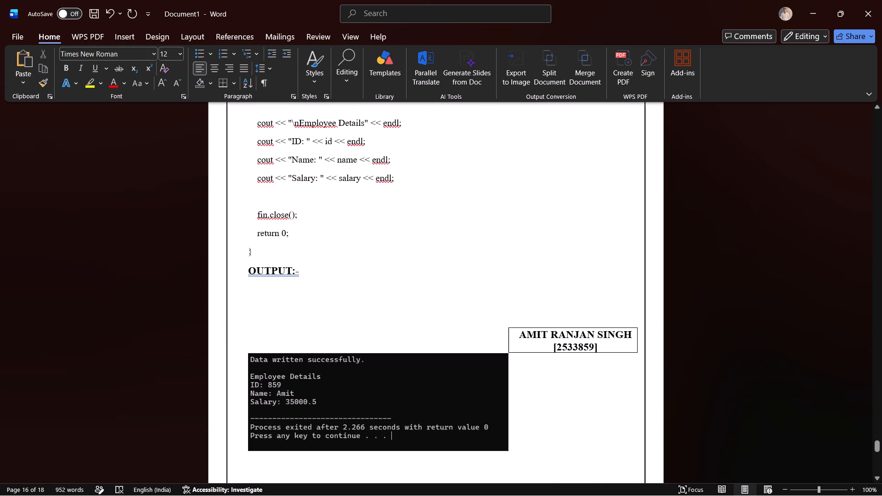
scroll(458, 344, "down", 1)
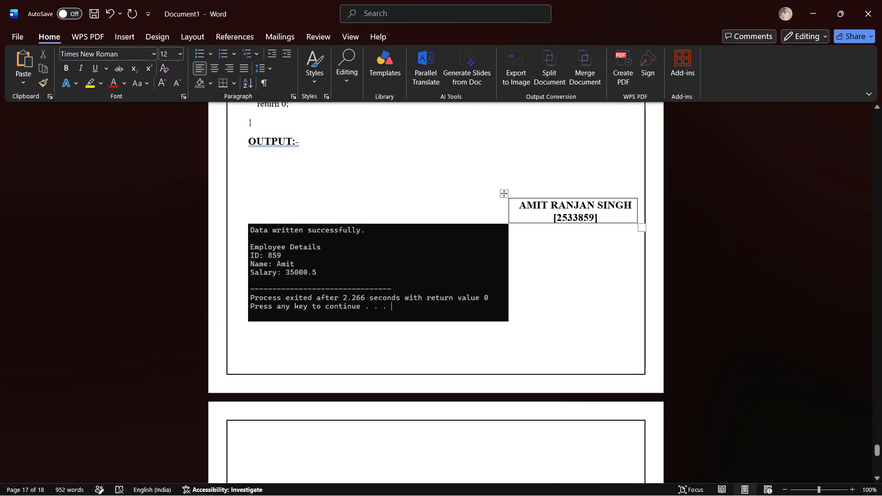
left_click_drag(503, 193, 522, 265)
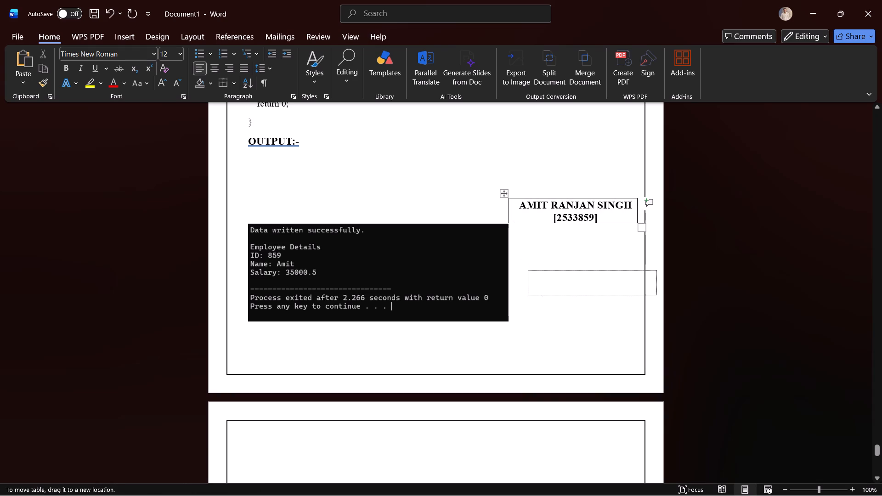
left_click_drag(522, 265, 515, 269)
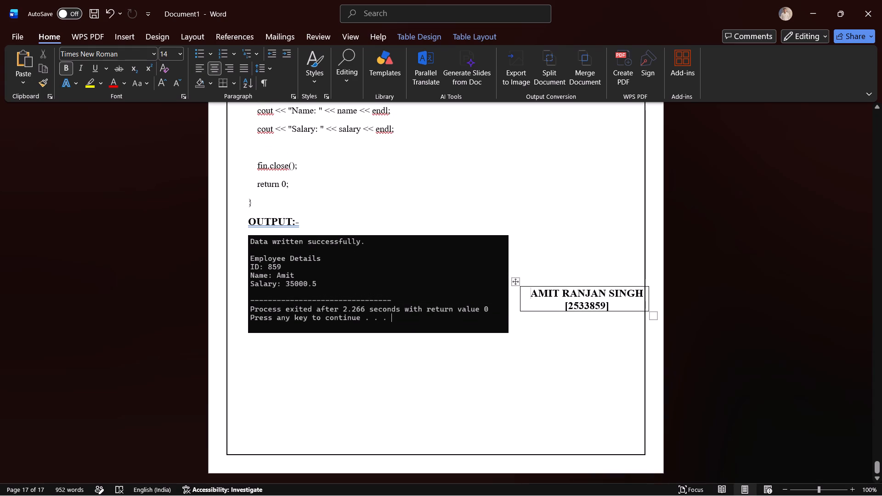
left_click_drag(517, 283, 504, 339)
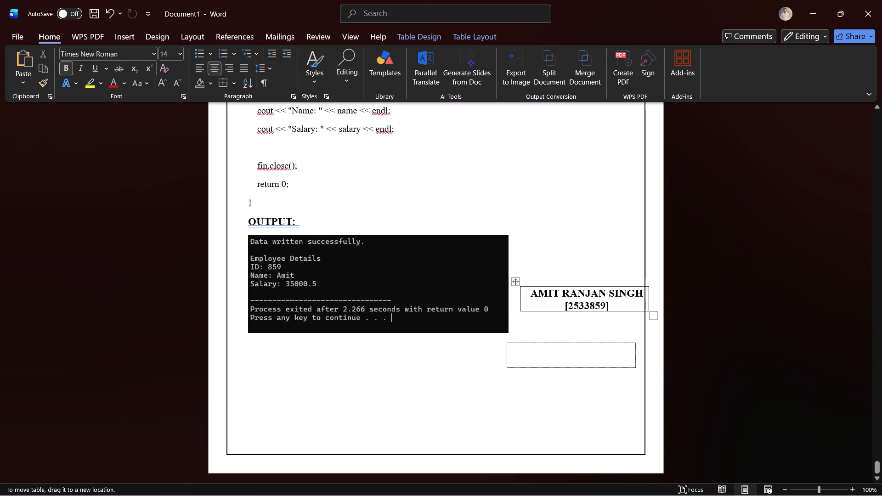
left_click_drag(504, 339, 504, 338)
left_click_drag(502, 338, 501, 339)
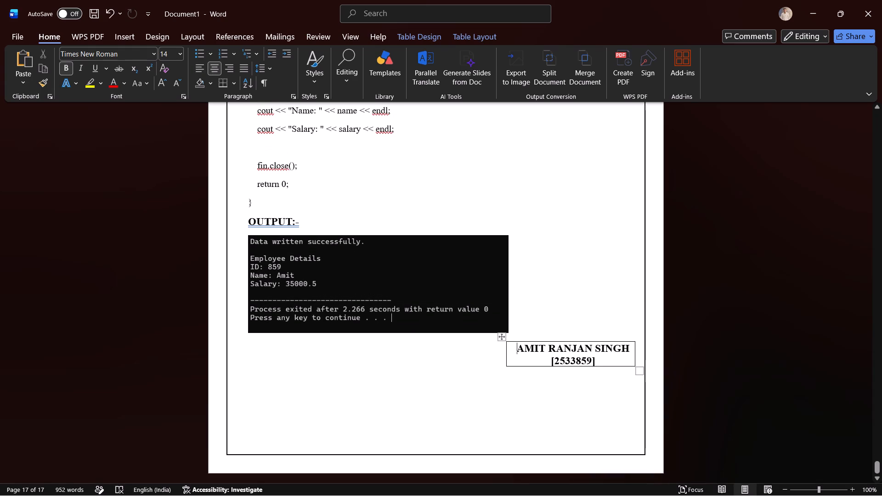
left_click_drag(501, 339, 487, 357)
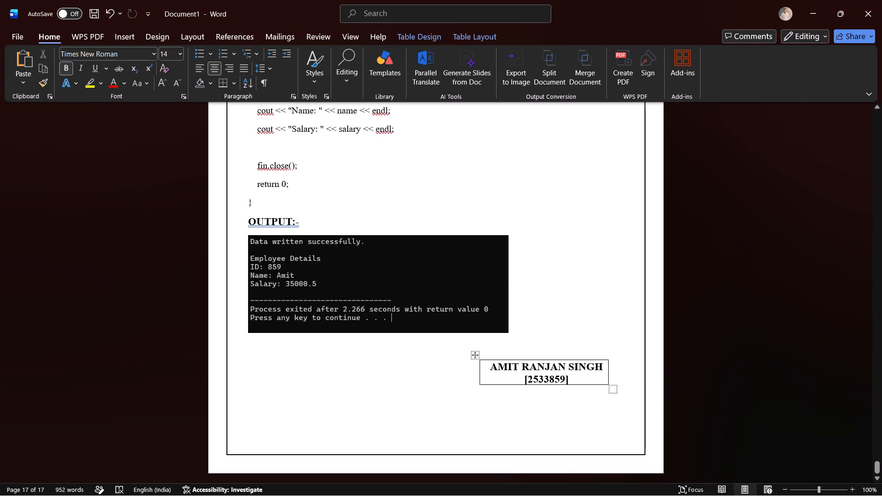
scroll(537, 351, "down", 1)
Move the name box on page 16 down to the blank area right of the ifstream fin and if (!fin) lines.
scroll(589, 308, "up", 1)
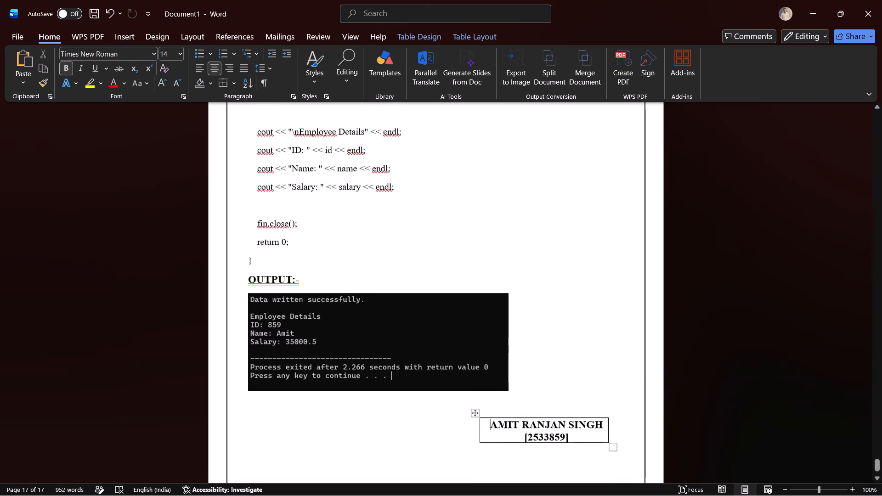
scroll(589, 308, "up", 3)
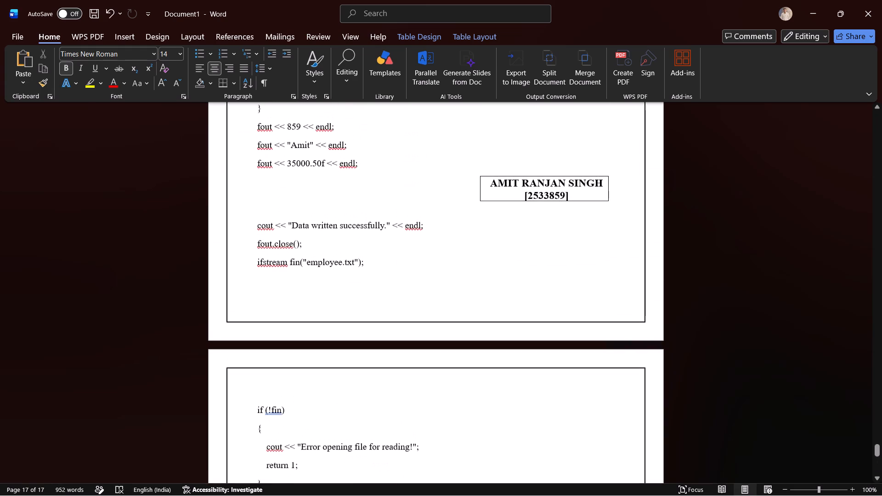
scroll(589, 308, "up", 1)
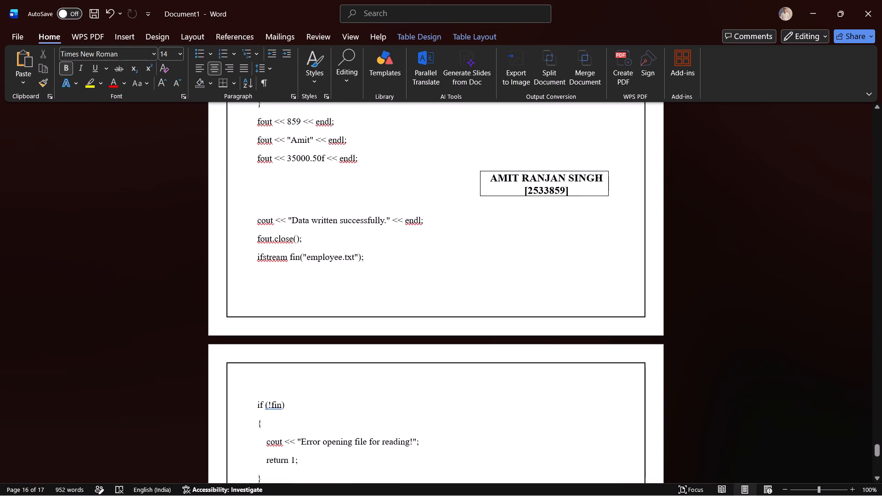
left_click(496, 185)
left_click_drag(477, 166, 477, 226)
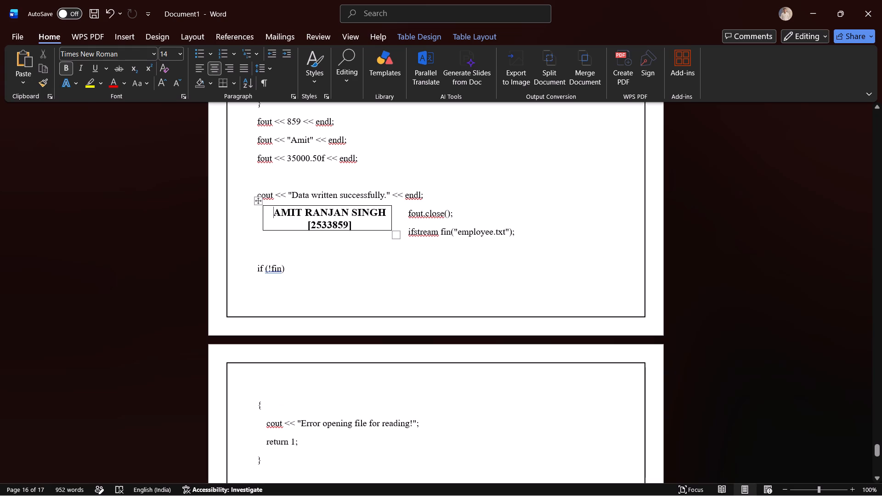
left_click_drag(259, 202, 443, 232)
left_click(510, 212)
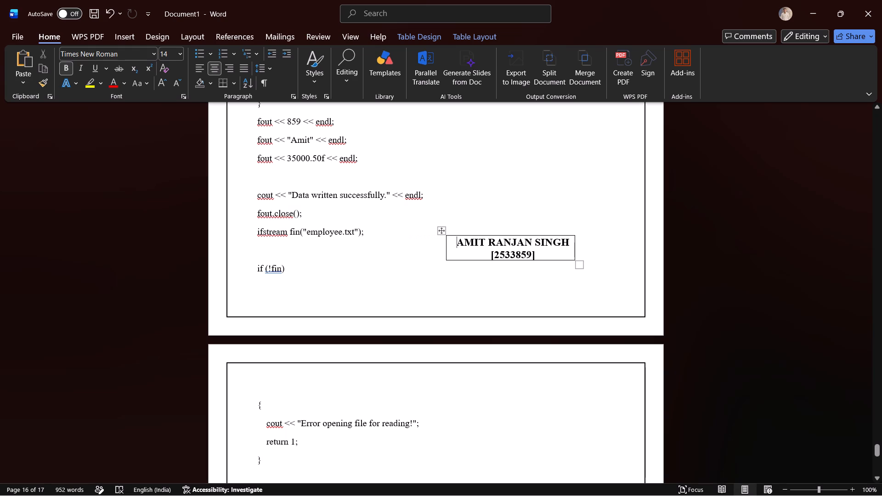
Review the pages from Experiment No. 18 back towards the start of the report to check the name box placement and page layout.
scroll(500, 250, "up", 3)
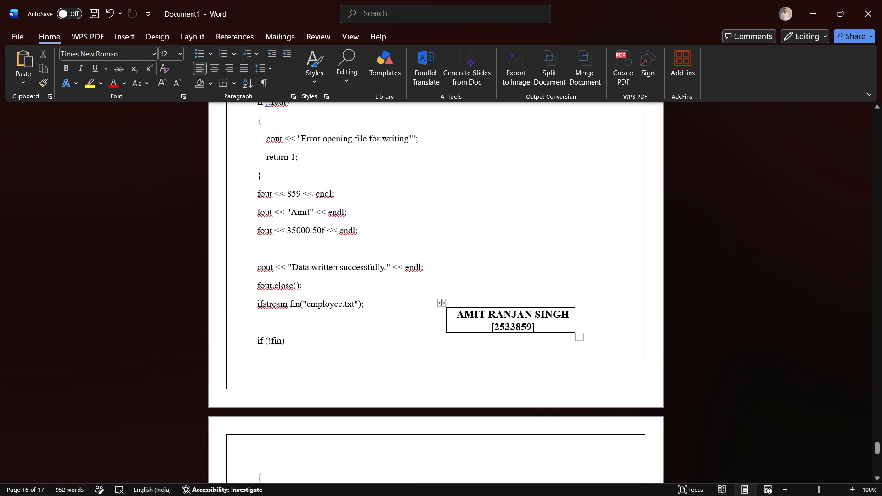
scroll(500, 250, "up", 5)
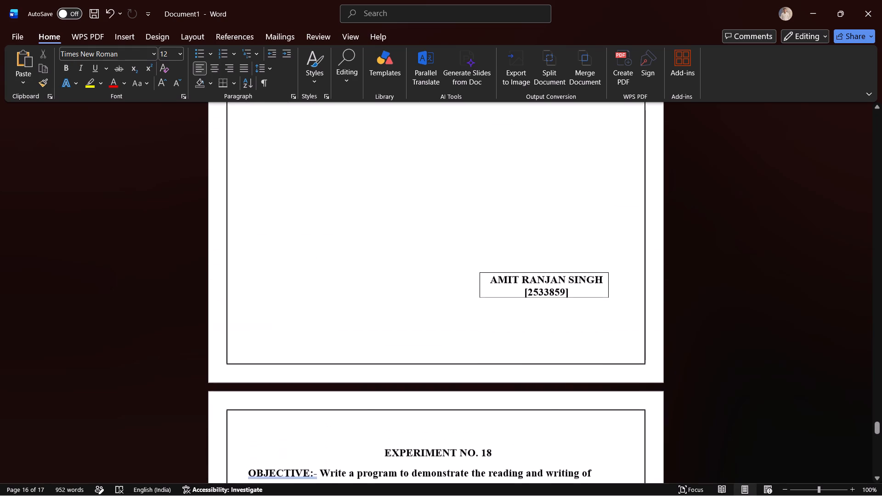
scroll(500, 250, "up", 5)
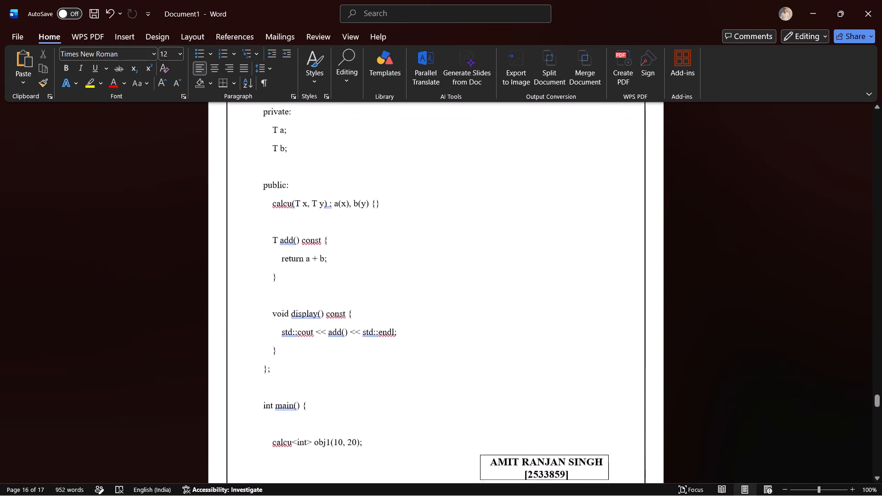
scroll(500, 250, "up", 3)
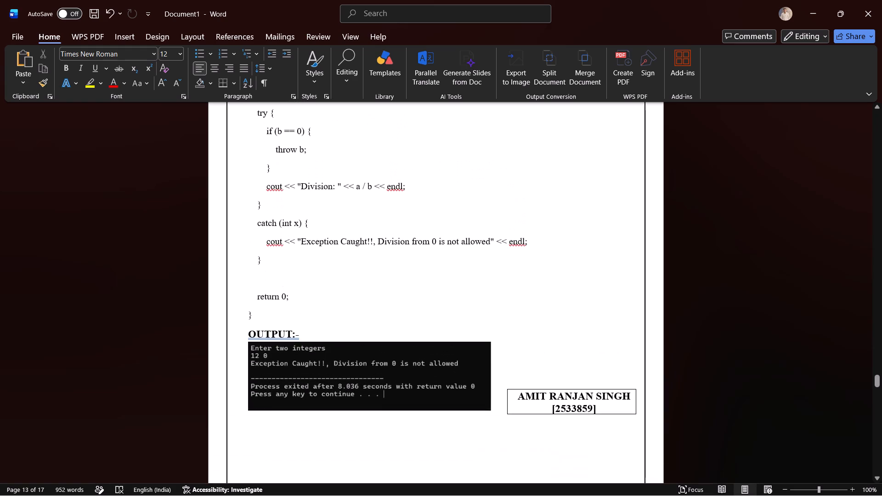
scroll(500, 250, "up", 2)
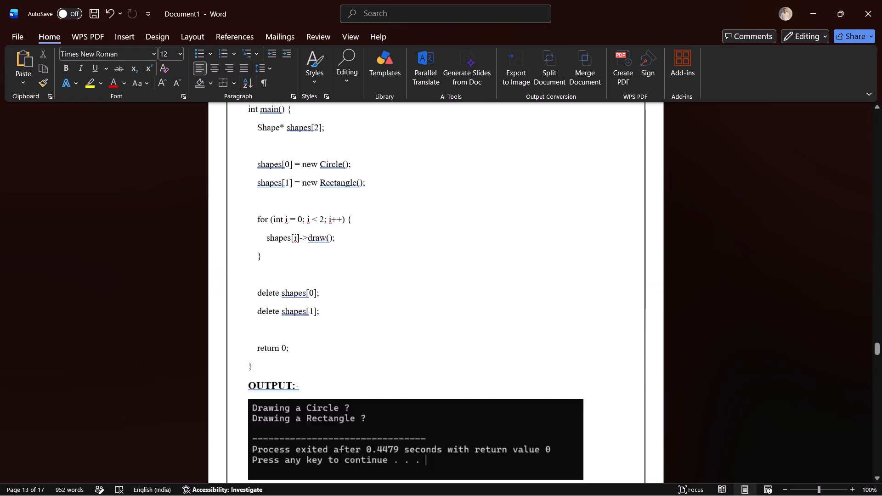
scroll(500, 250, "up", 3)
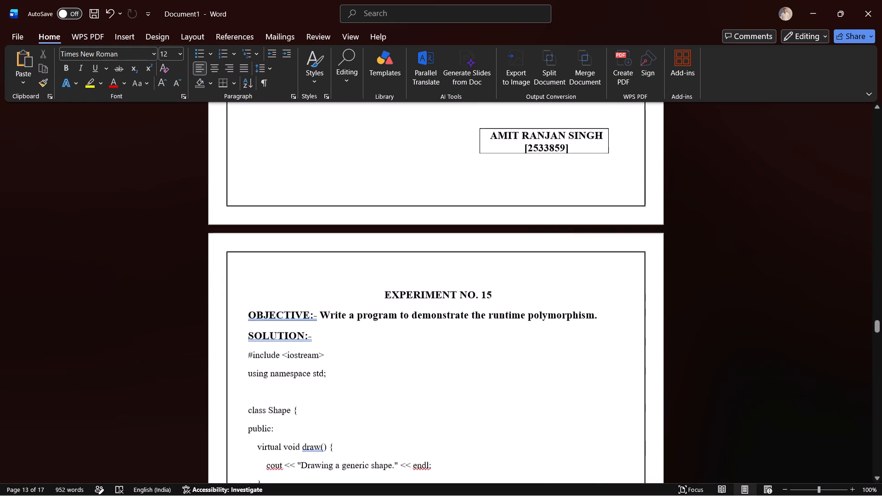
scroll(500, 250, "up", 6)
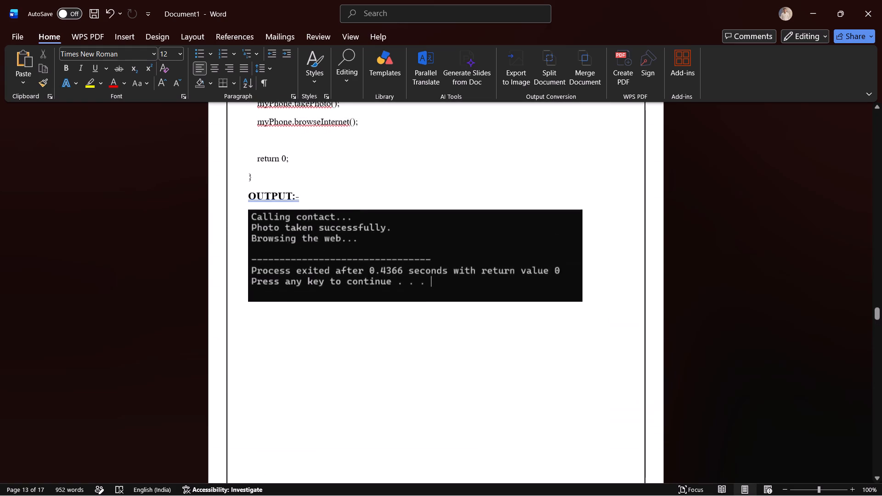
scroll(500, 250, "up", 3)
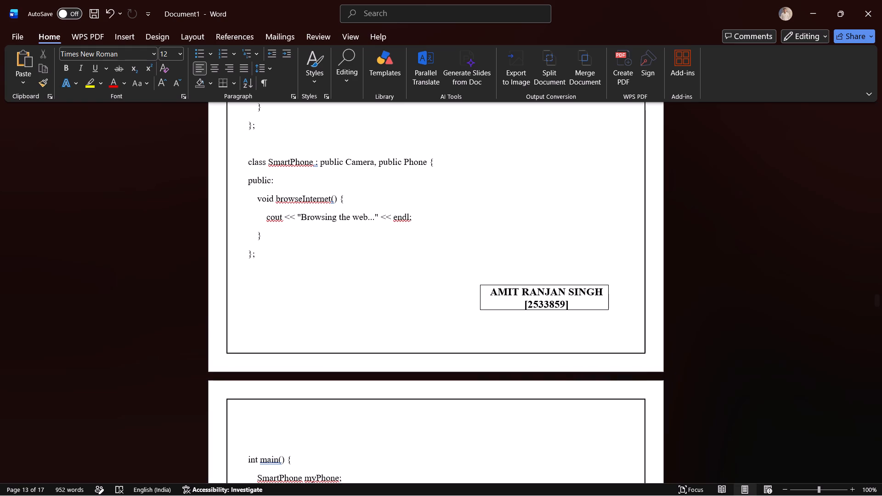
scroll(500, 250, "up", 3)
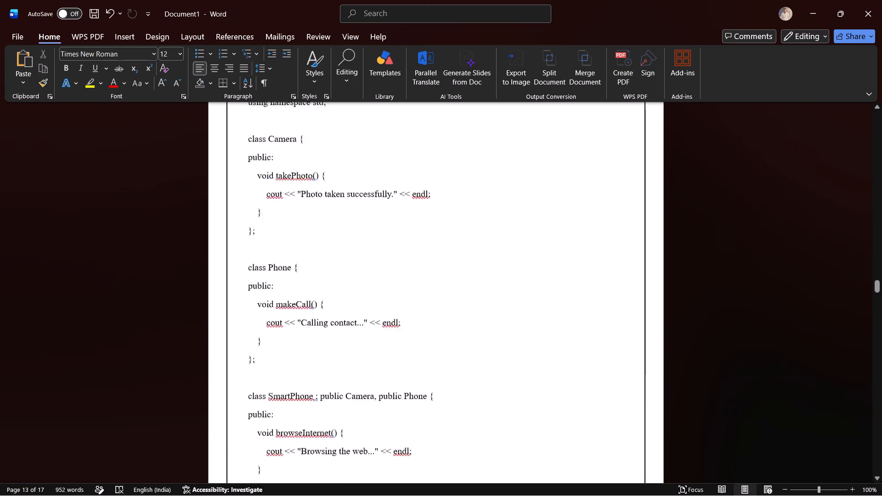
scroll(500, 250, "up", 7)
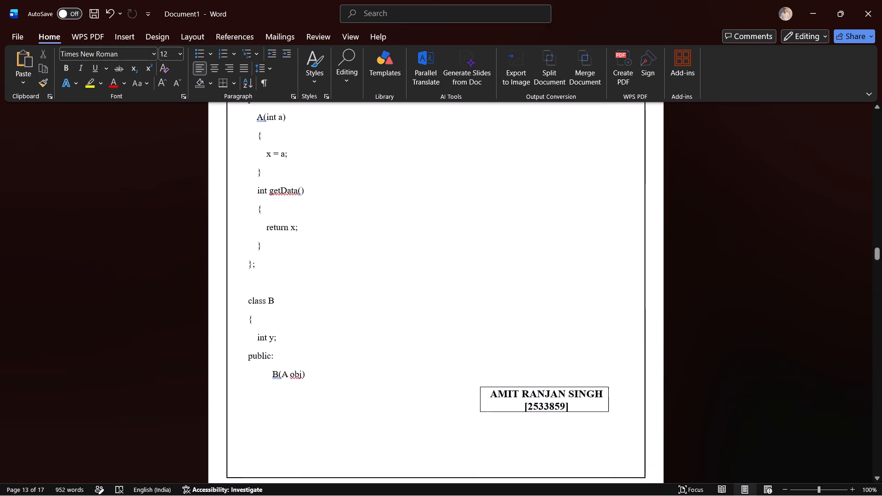
scroll(500, 250, "up", 7)
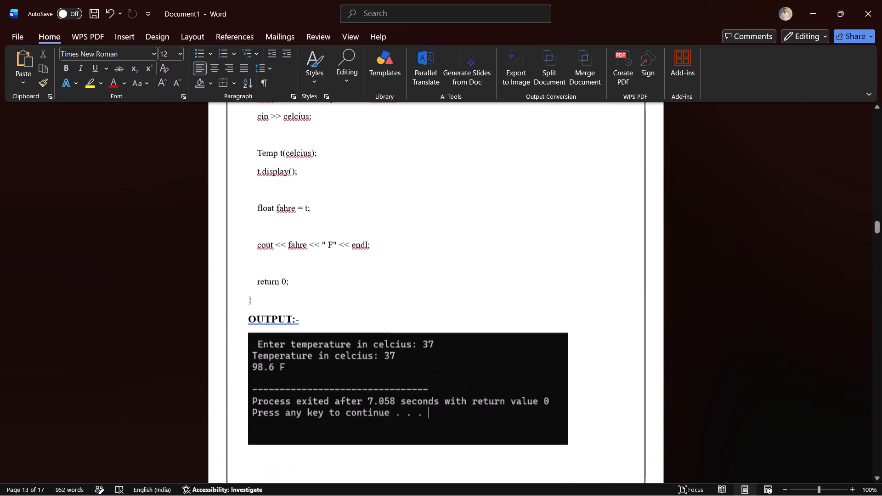
scroll(500, 250, "up", 7)
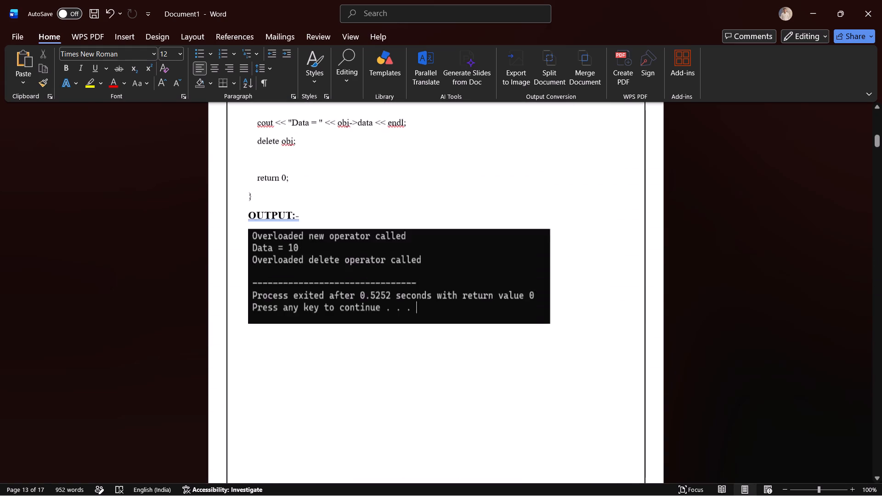
scroll(500, 250, "up", 3)
scroll(500, 250, "down", 2)
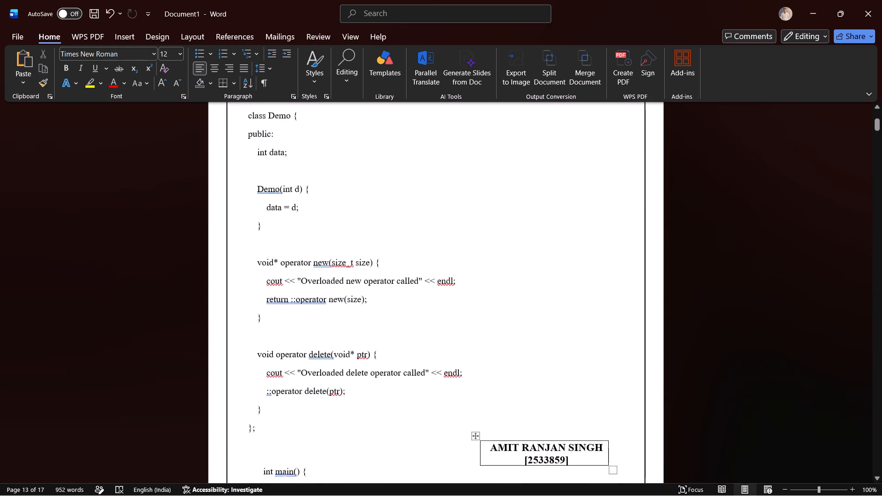
scroll(500, 250, "down", 5)
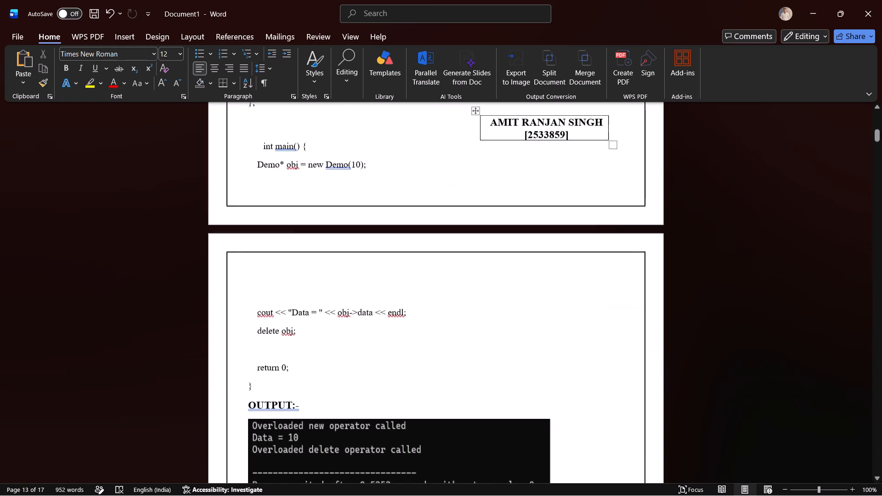
scroll(500, 250, "down", 4)
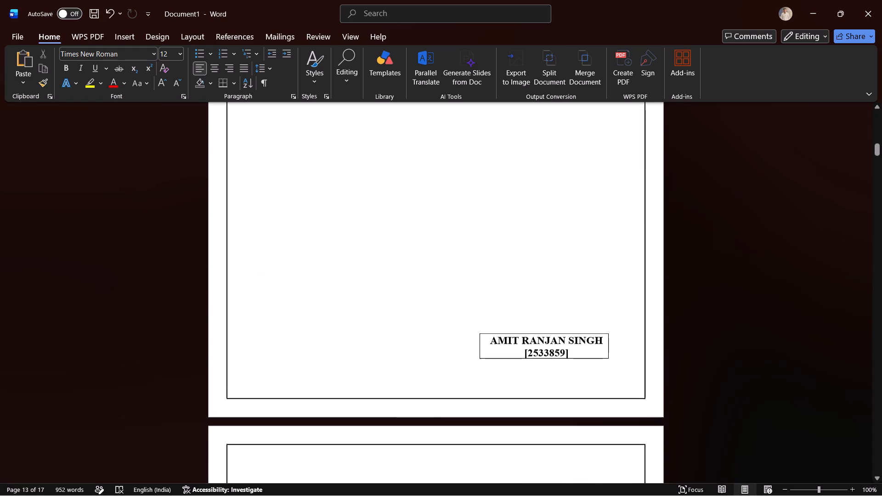
Review the pages through Experiment No. 18 to the last page, checking each name box's placement and the page layout.
scroll(500, 250, "down", 4)
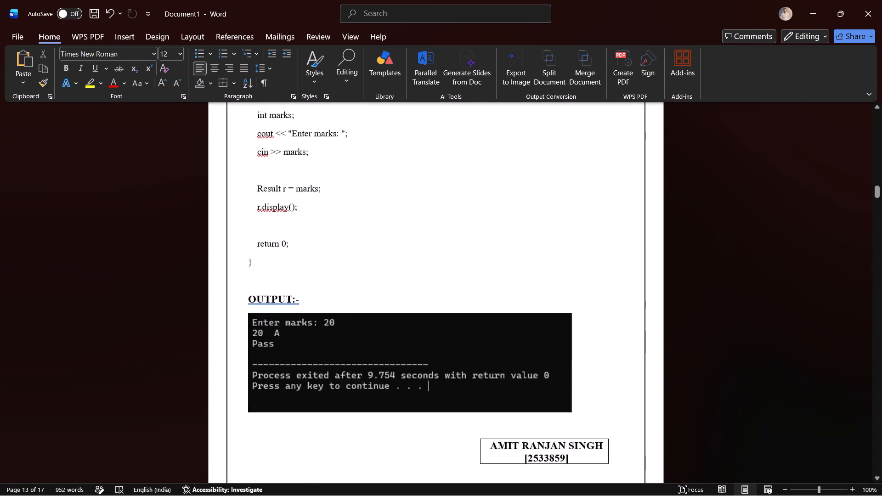
scroll(500, 250, "down", 2)
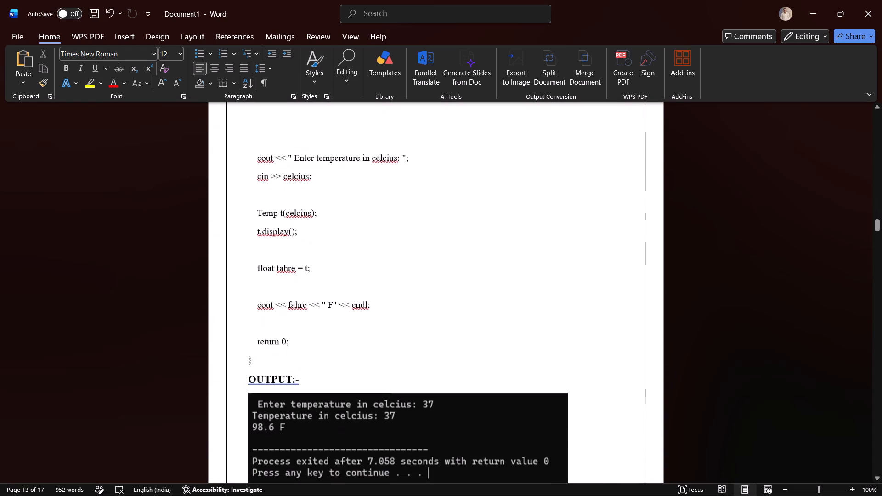
scroll(500, 250, "down", 6)
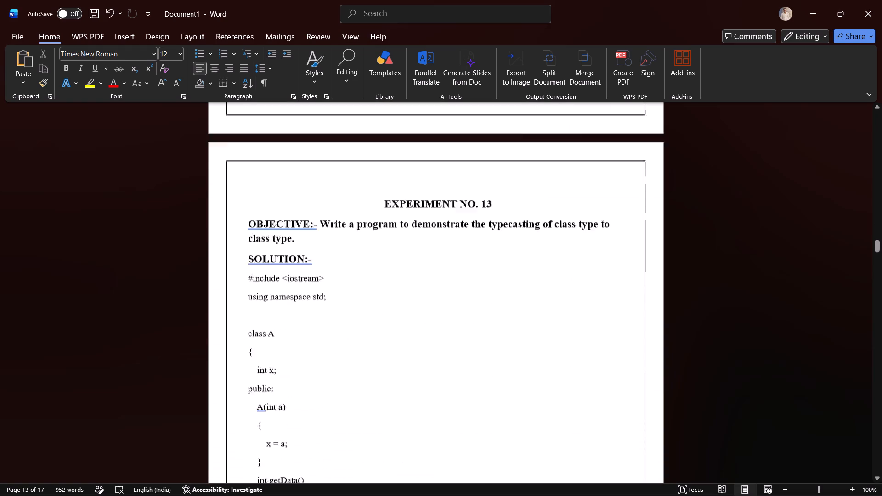
scroll(500, 250, "down", 10)
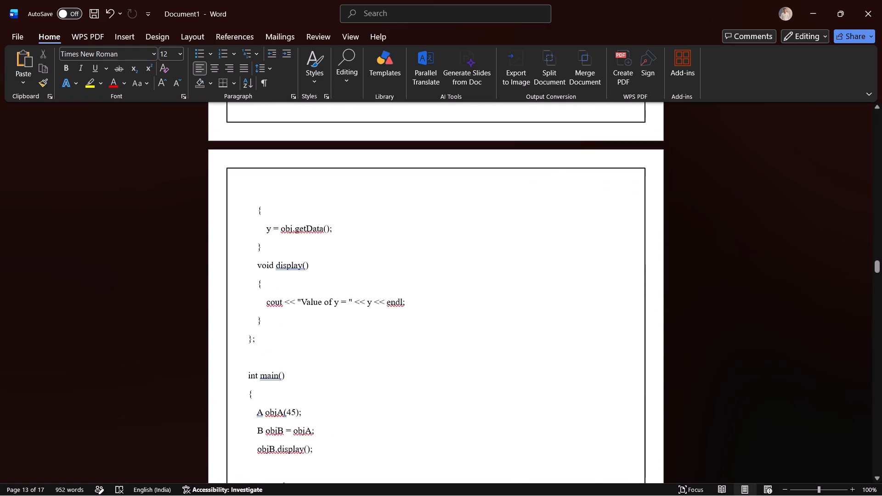
scroll(500, 250, "down", 5)
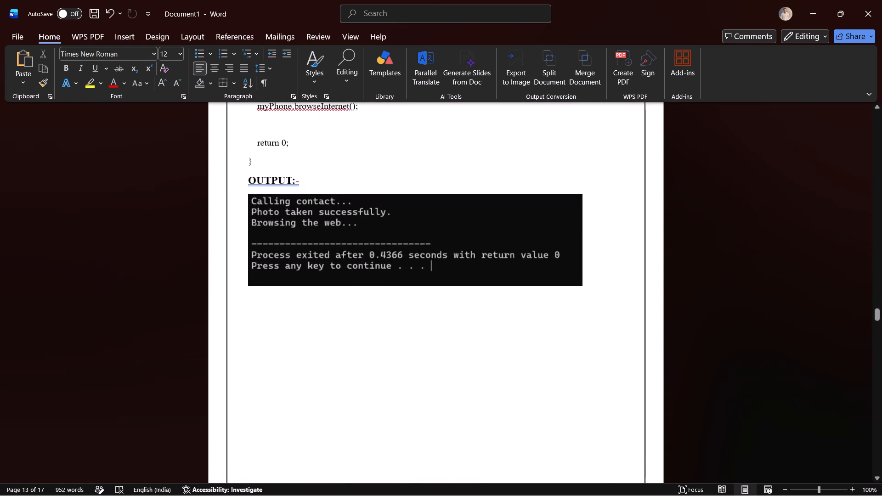
scroll(500, 250, "down", 5)
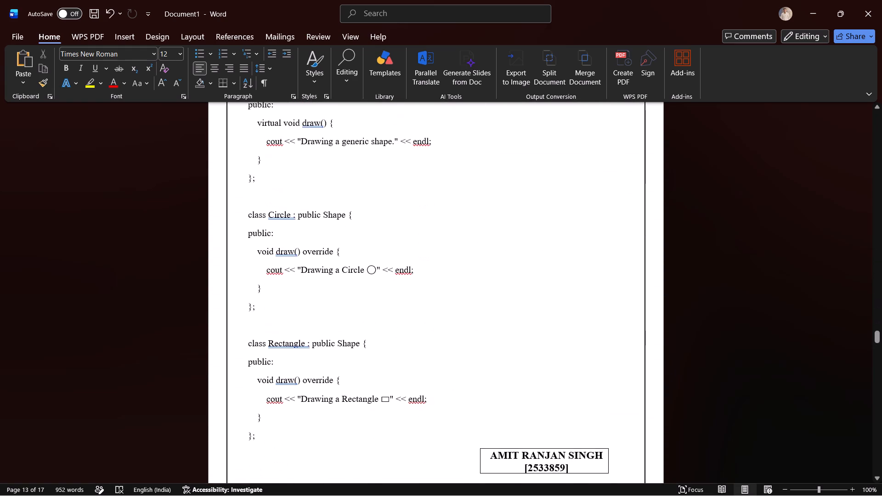
scroll(500, 250, "down", 2)
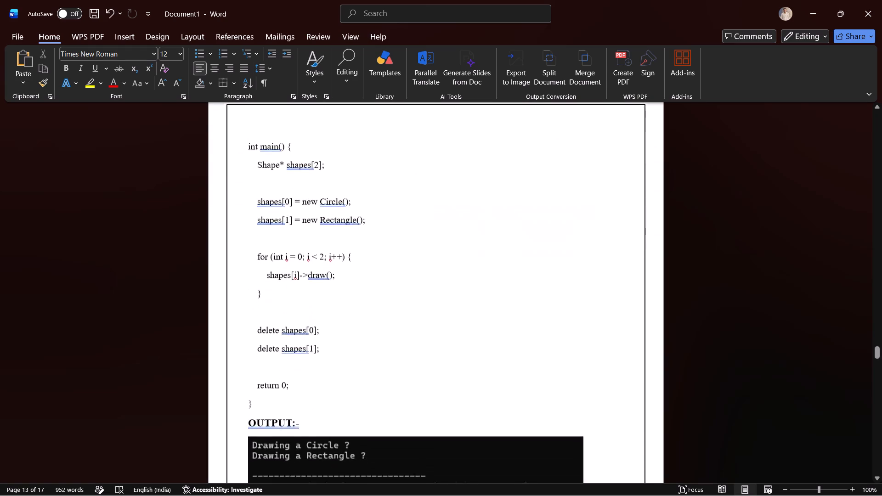
scroll(500, 250, "down", 5)
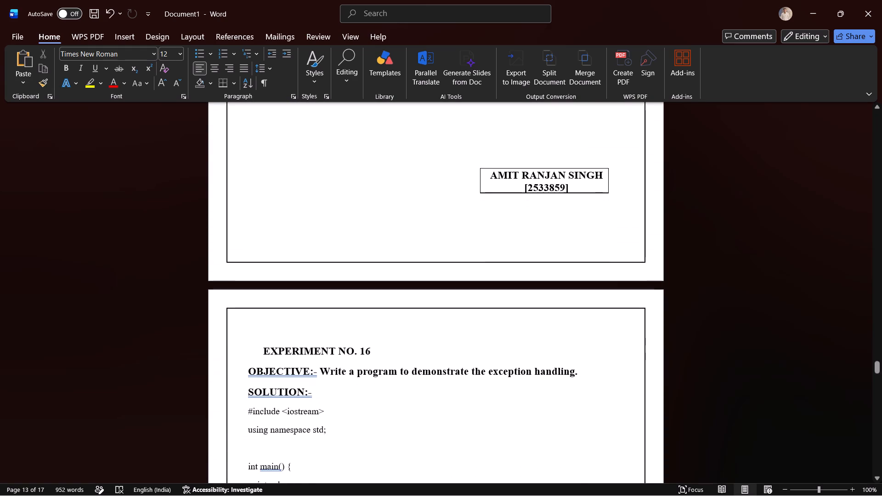
scroll(500, 250, "down", 7)
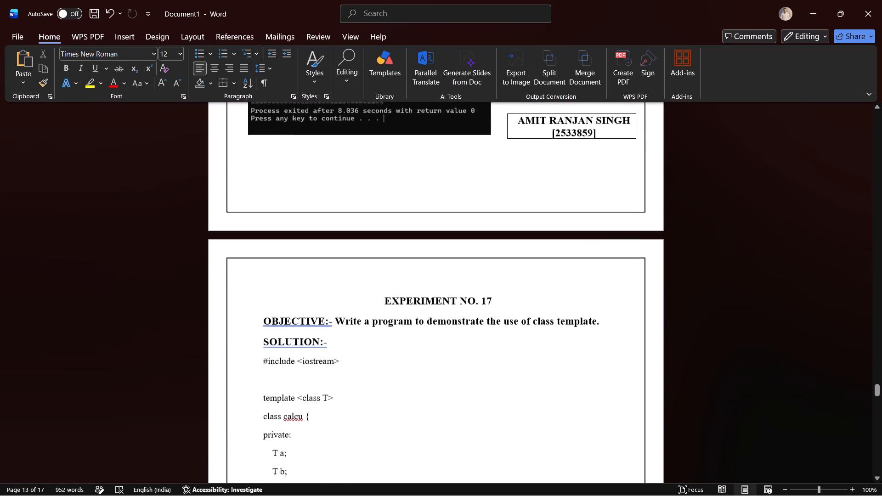
scroll(500, 250, "down", 4)
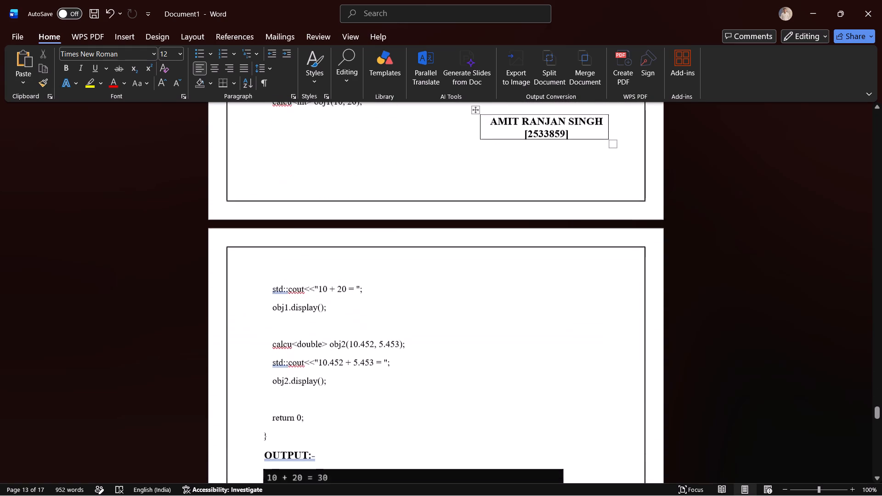
scroll(500, 250, "down", 3)
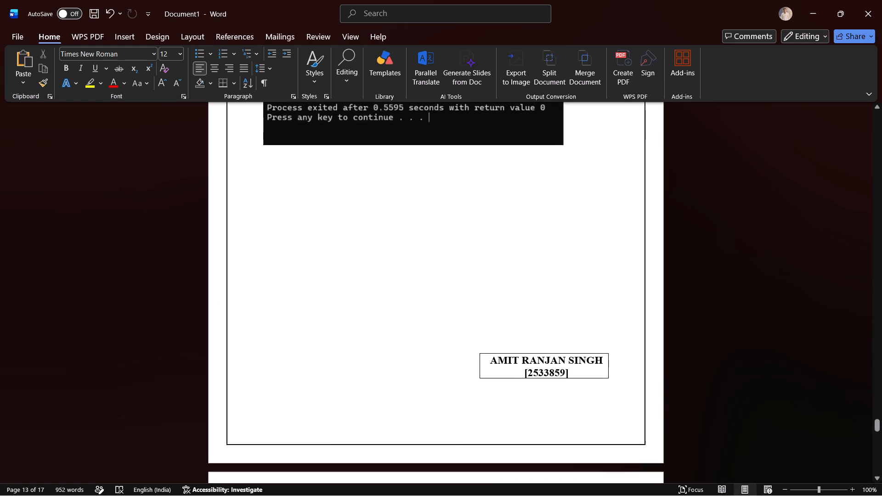
scroll(500, 250, "down", 4)
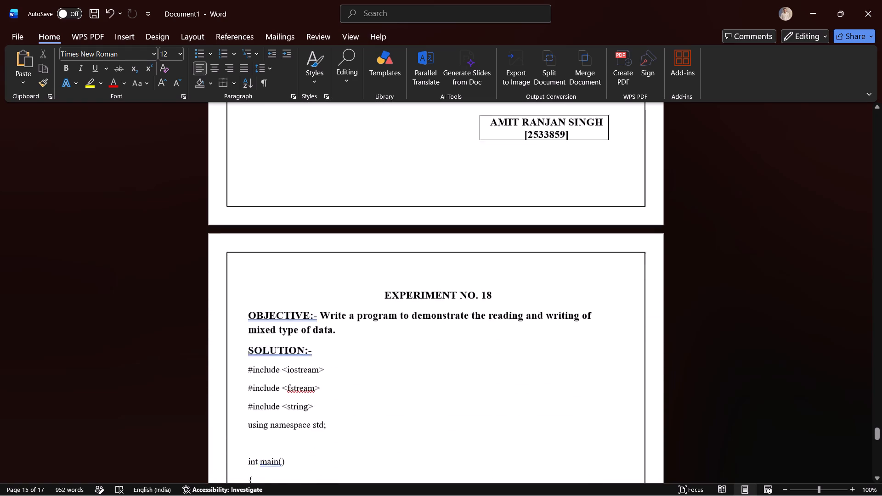
scroll(500, 250, "down", 14)
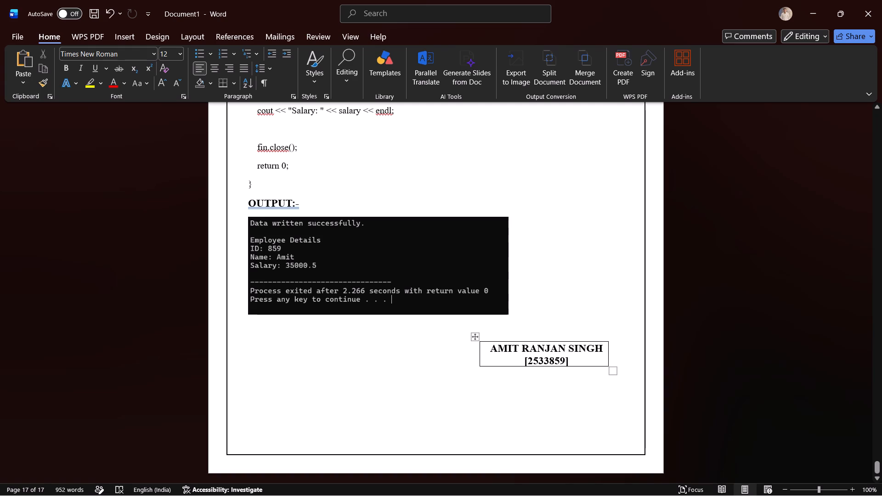
Move the name box on the last page slightly further down below the Experiment No. 18 output screenshot.
left_click_drag(474, 337, 474, 361)
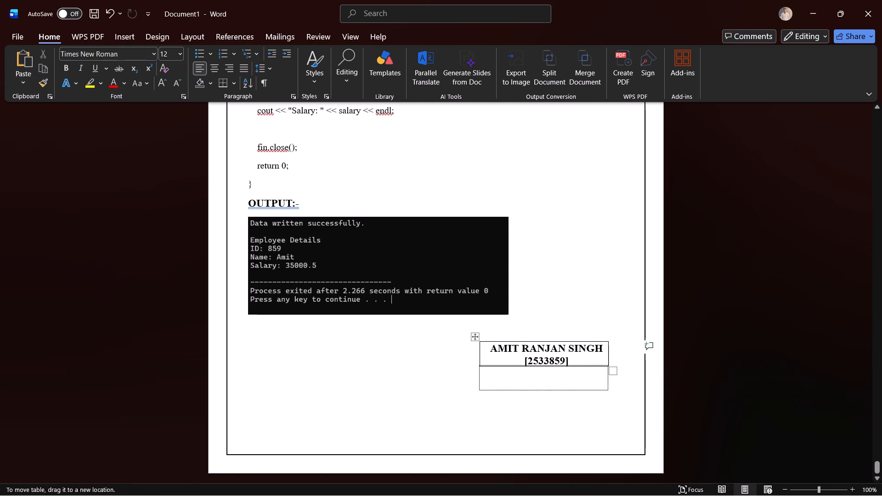
left_click_drag(474, 361, 474, 358)
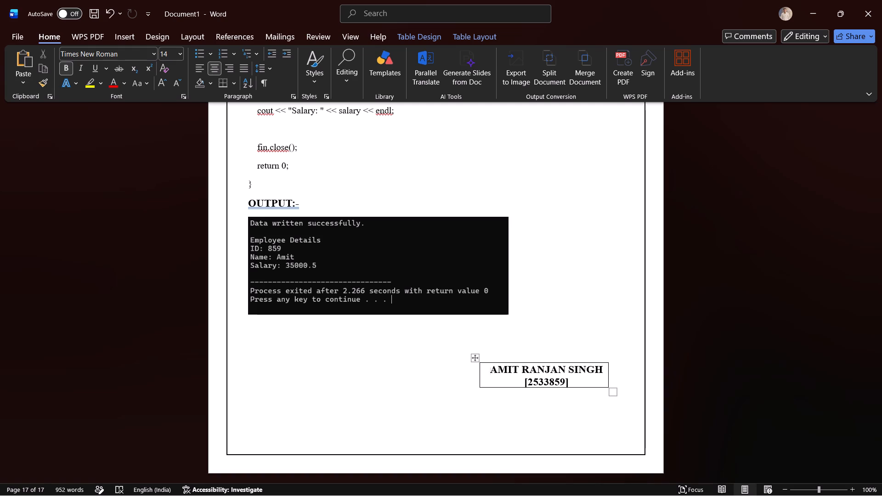
left_click(411, 357)
Move the name box on page 16 further right and slightly down, beside the ifstream fin and if (!fin) lines.
scroll(411, 357, "up", 1)
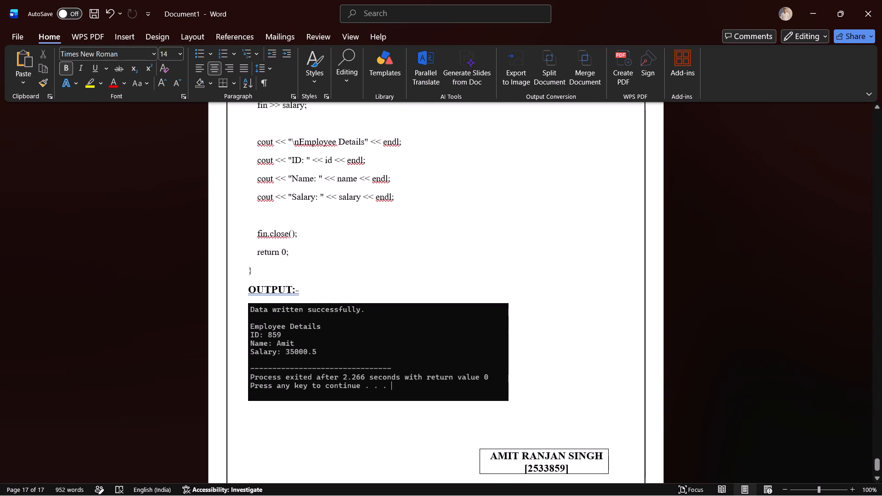
scroll(411, 357, "up", 3)
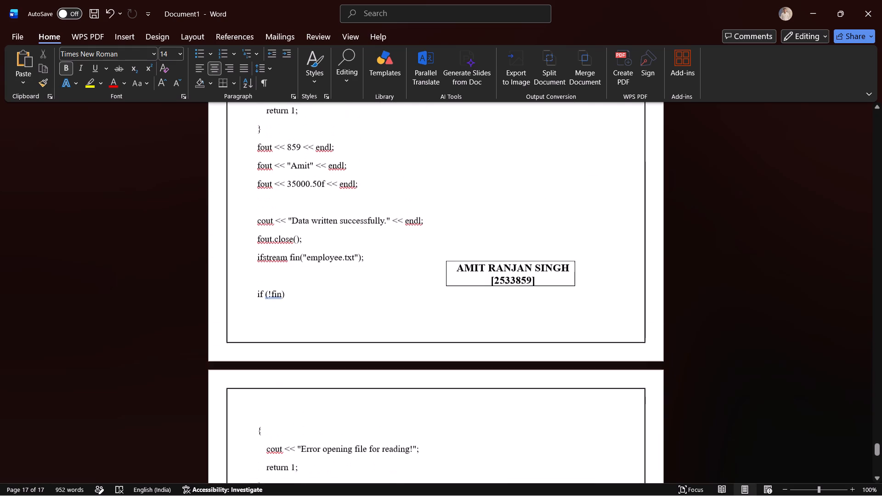
scroll(411, 357, "up", 1)
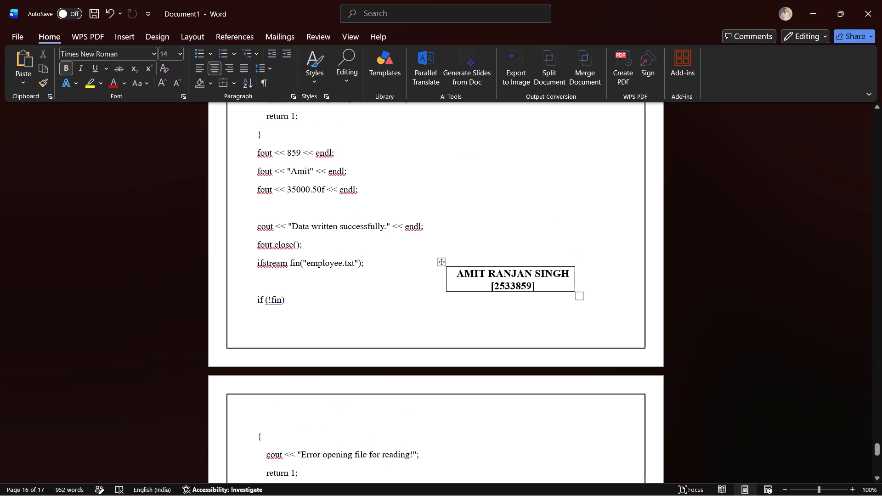
left_click_drag(442, 264, 464, 269)
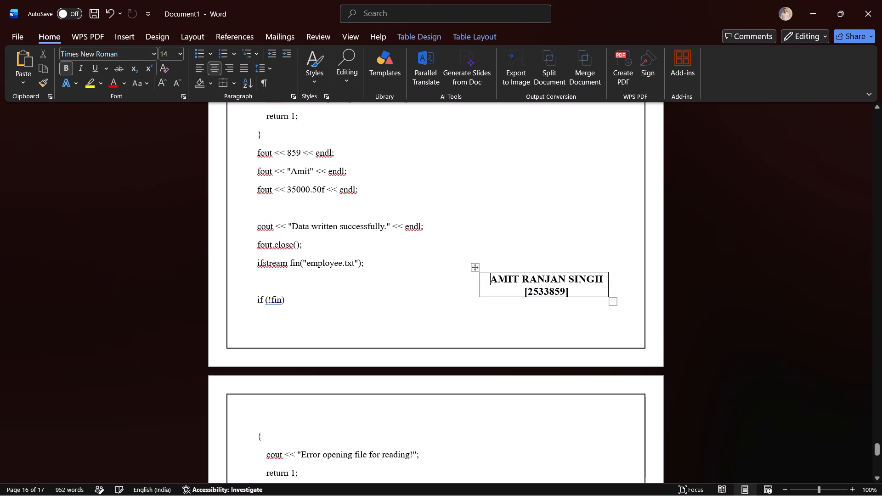
Nudge the name box at the bottom of page 15, above the Experiment No. 18 page, slightly right and down.
scroll(507, 225, "up", 4)
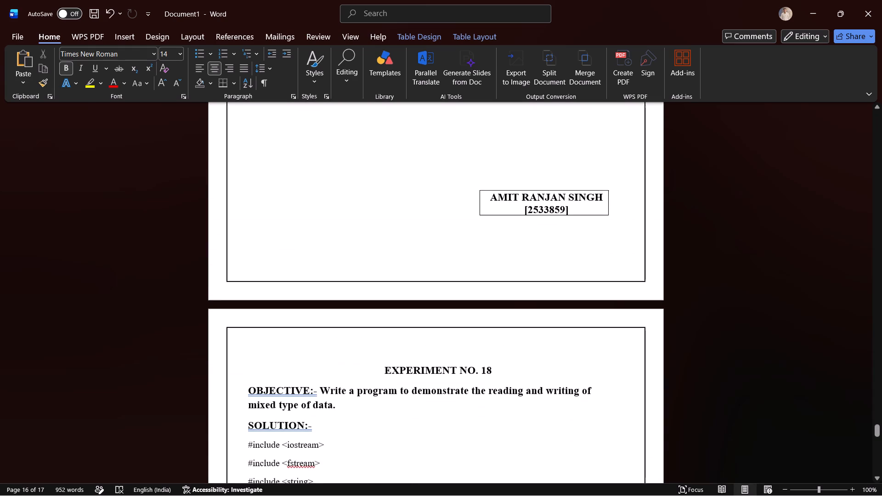
scroll(507, 225, "up", 1)
left_click(489, 202)
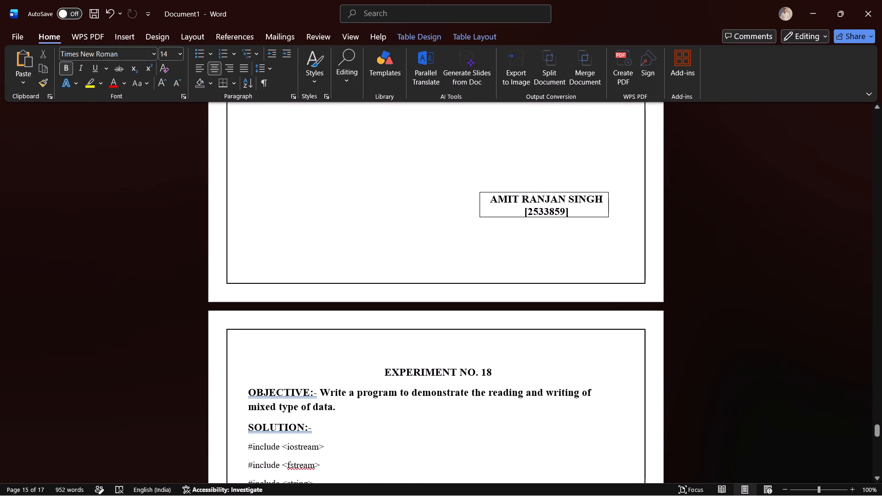
left_click_drag(474, 189, 476, 193)
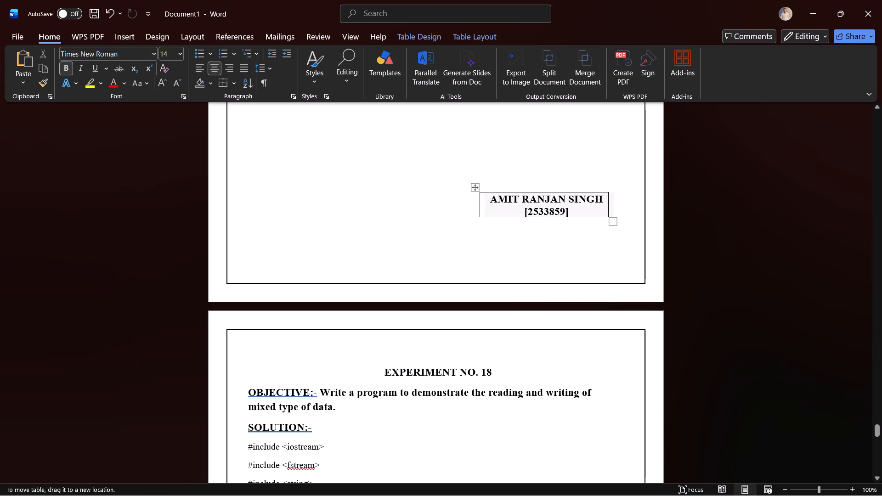
left_click_drag(476, 193, 479, 197)
left_click_drag(479, 197, 478, 192)
Fine-adjust the position of the name box on page 14, to the right below the calcu<int> obj1(10, 20) line.
scroll(516, 178, "up", 5)
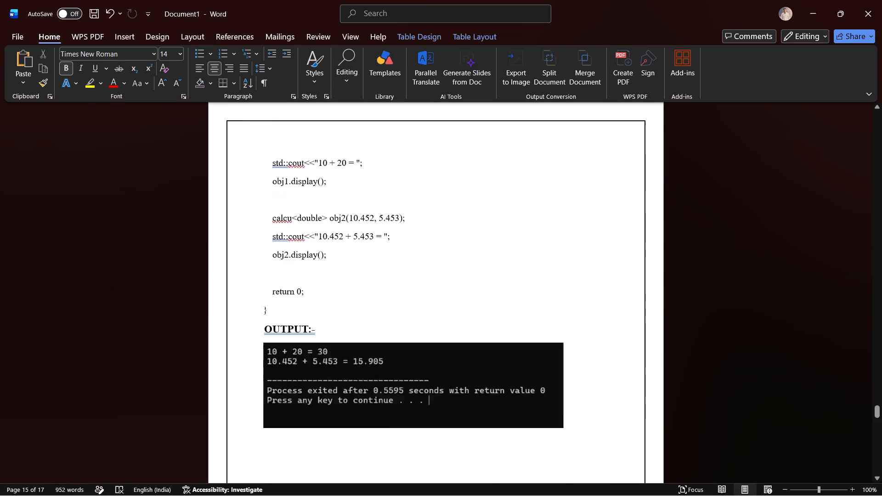
scroll(516, 178, "up", 1)
left_click(491, 175)
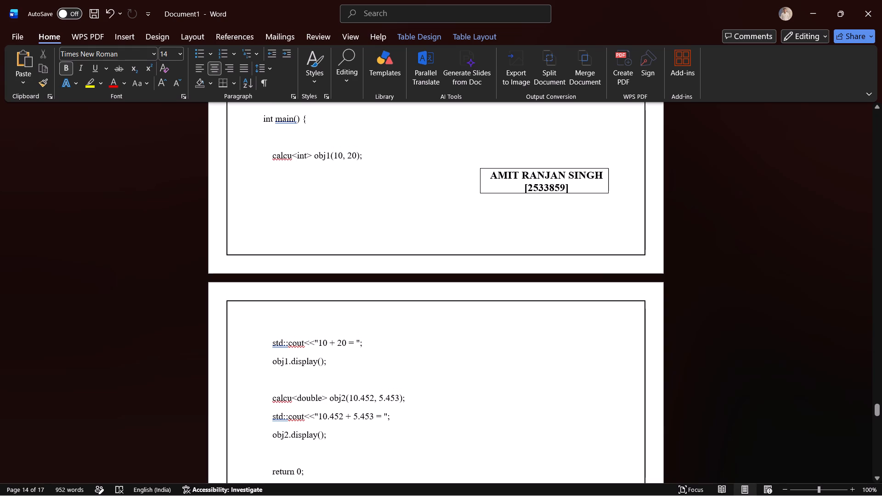
left_click_drag(476, 163, 479, 171)
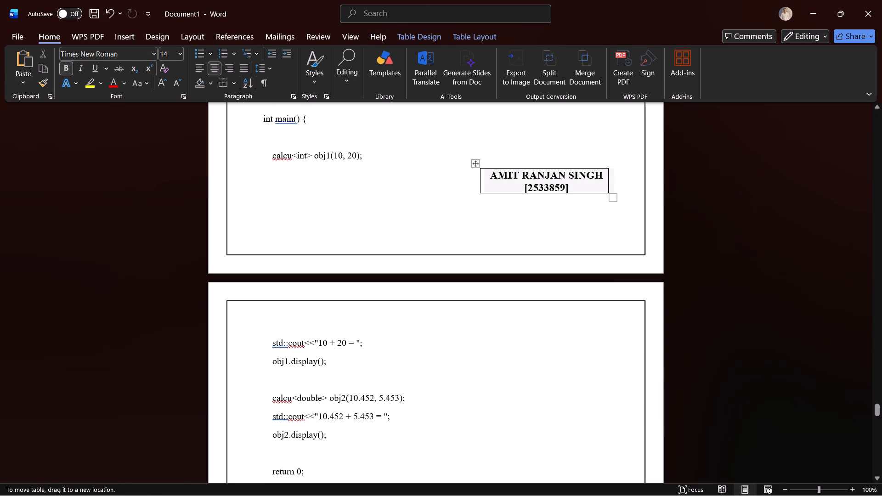
left_click_drag(479, 171, 483, 171)
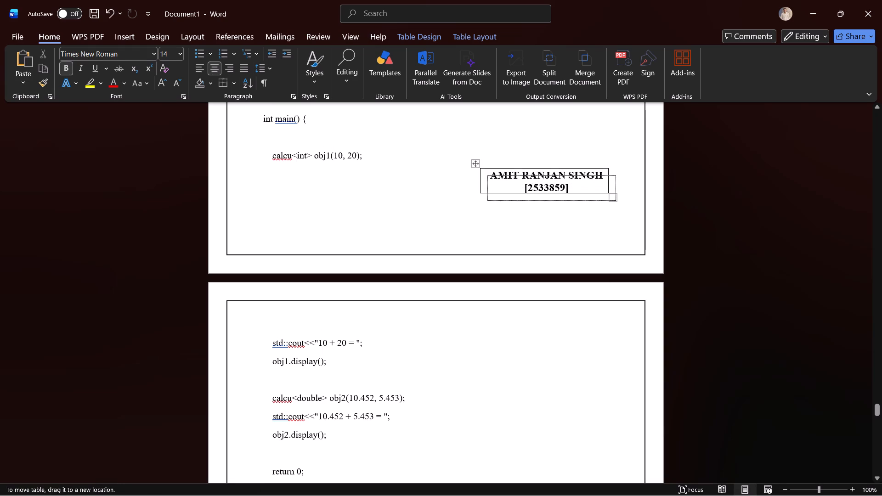
left_click_drag(483, 171, 481, 168)
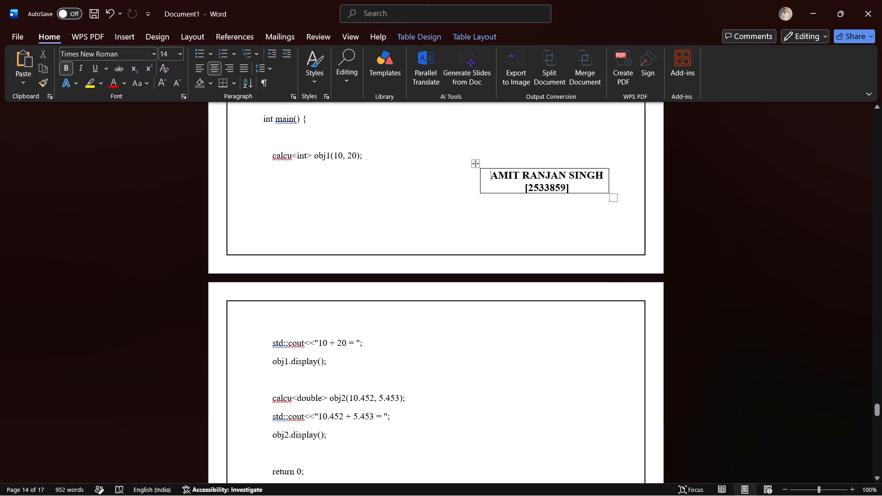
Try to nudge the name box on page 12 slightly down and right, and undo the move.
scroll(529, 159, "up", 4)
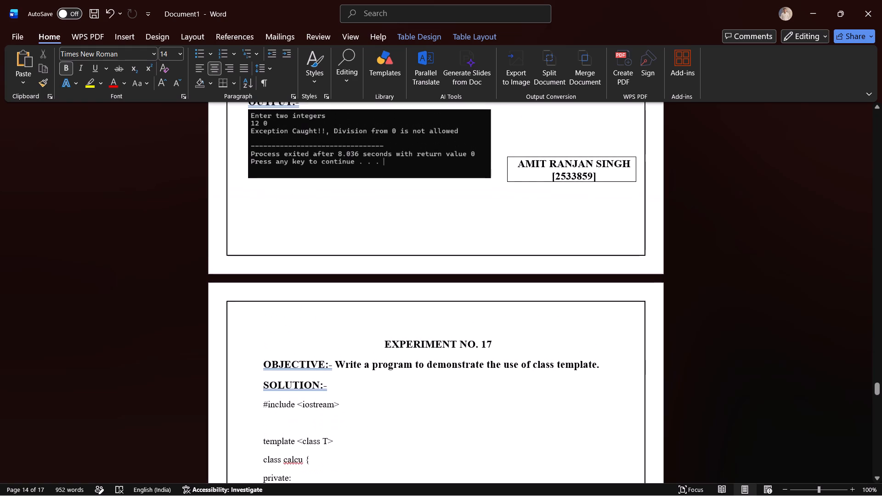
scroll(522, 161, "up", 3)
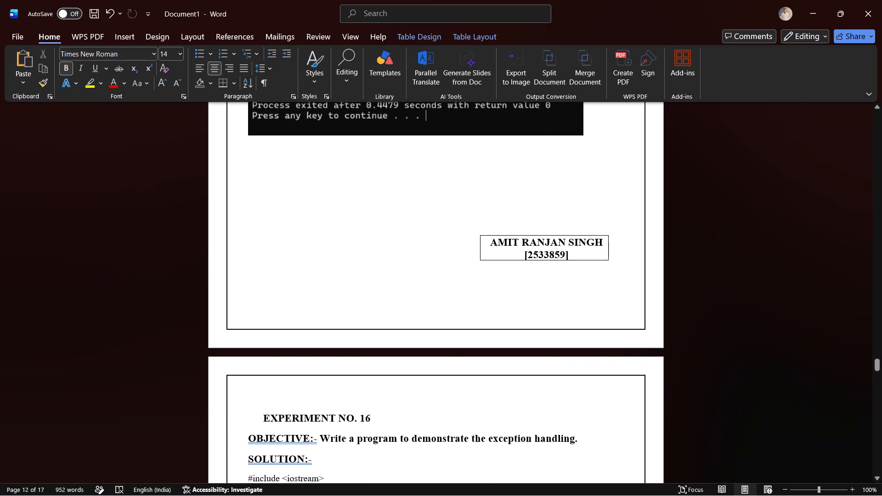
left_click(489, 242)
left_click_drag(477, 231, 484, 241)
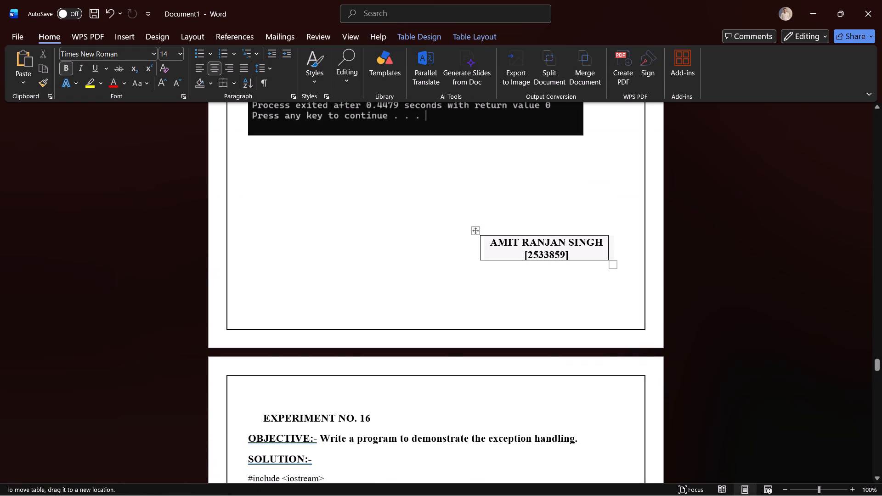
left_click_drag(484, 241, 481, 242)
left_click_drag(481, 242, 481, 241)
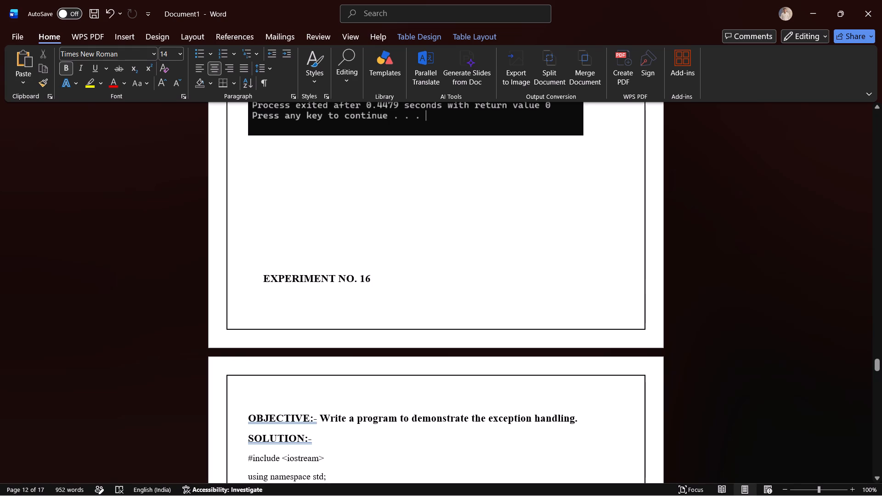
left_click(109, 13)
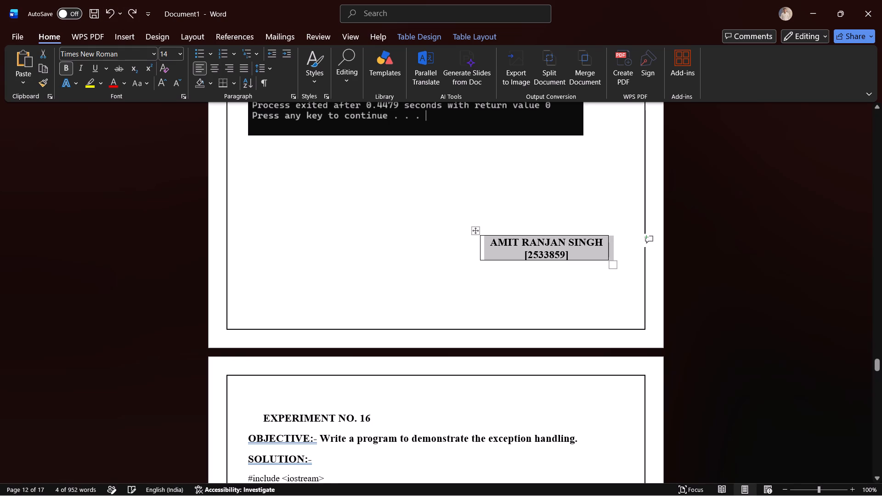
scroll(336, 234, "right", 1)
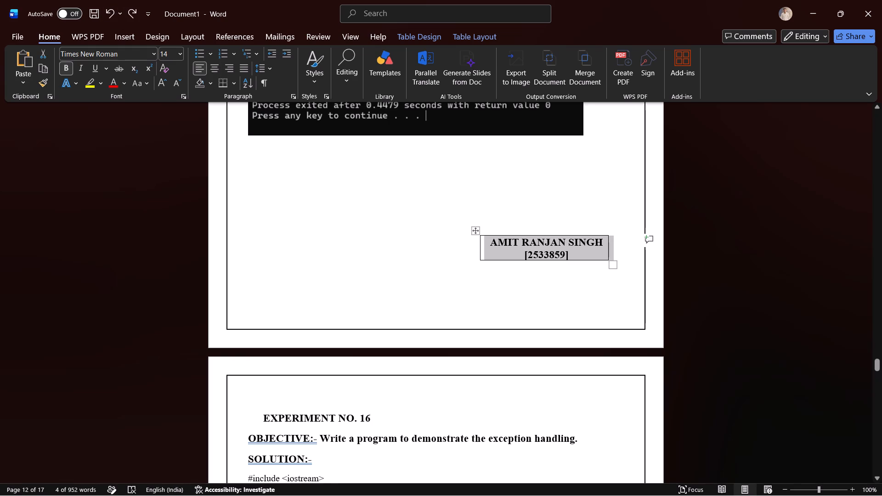
Centre the EXPERIMENT NO. 16 heading at the top of page 13.
left_click(263, 415)
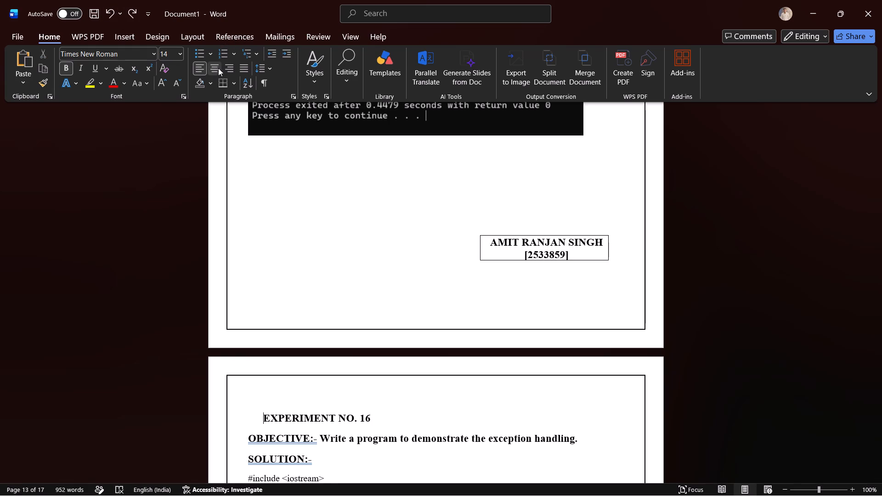
left_click(217, 68)
Review the headings and name-box positions through the report, back to Experiment No. 10 and on the last page.
scroll(381, 266, "up", 3)
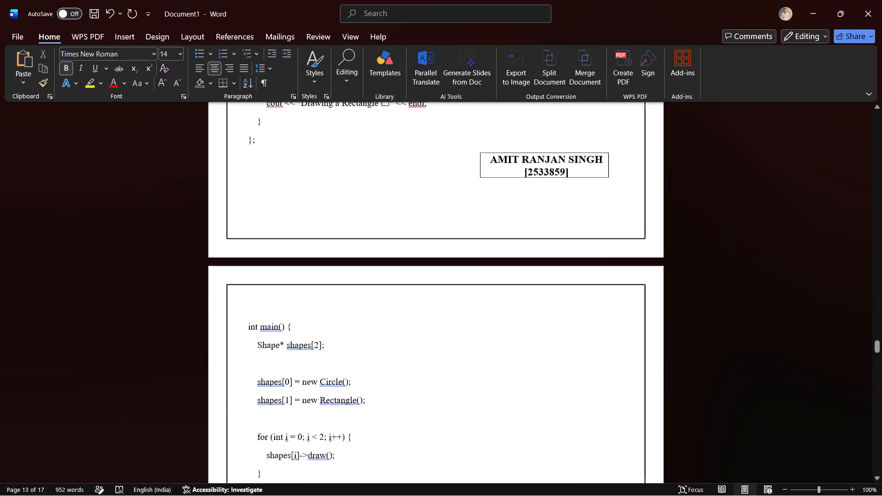
scroll(381, 266, "up", 8)
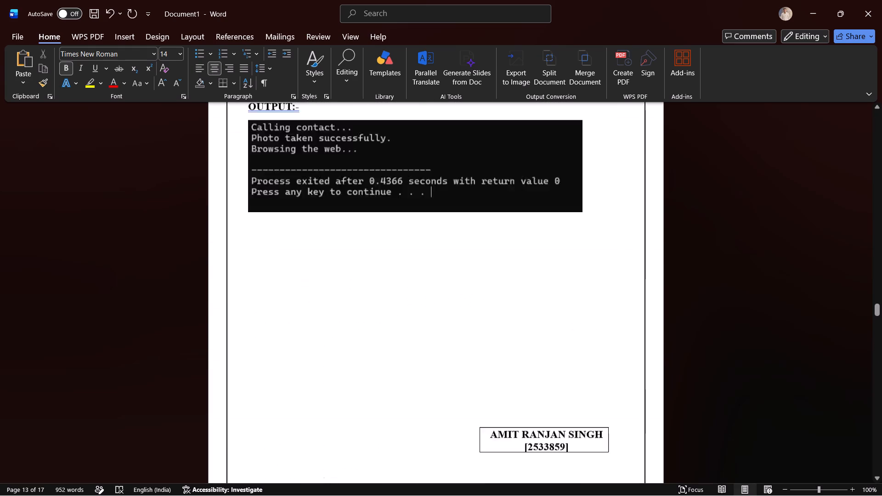
scroll(381, 266, "up", 4)
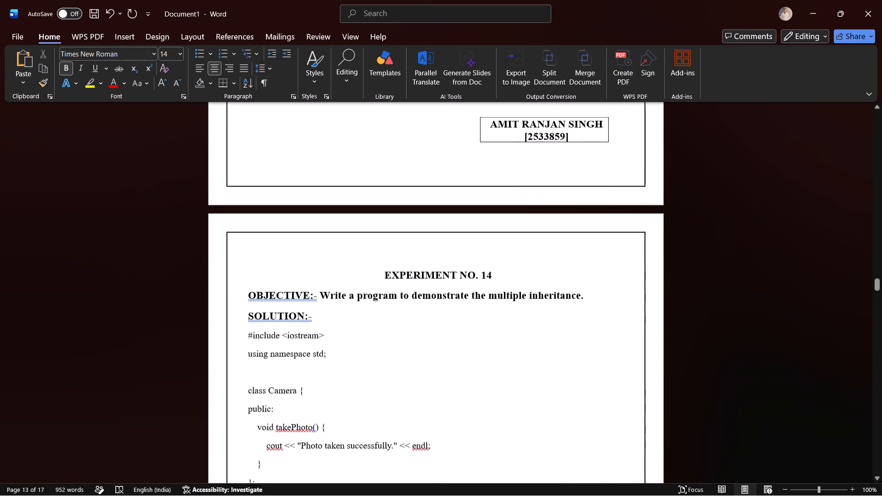
scroll(381, 266, "up", 3)
scroll(381, 266, "down", 2)
scroll(381, 266, "up", 1)
scroll(381, 266, "down", 1)
scroll(381, 266, "up", 1)
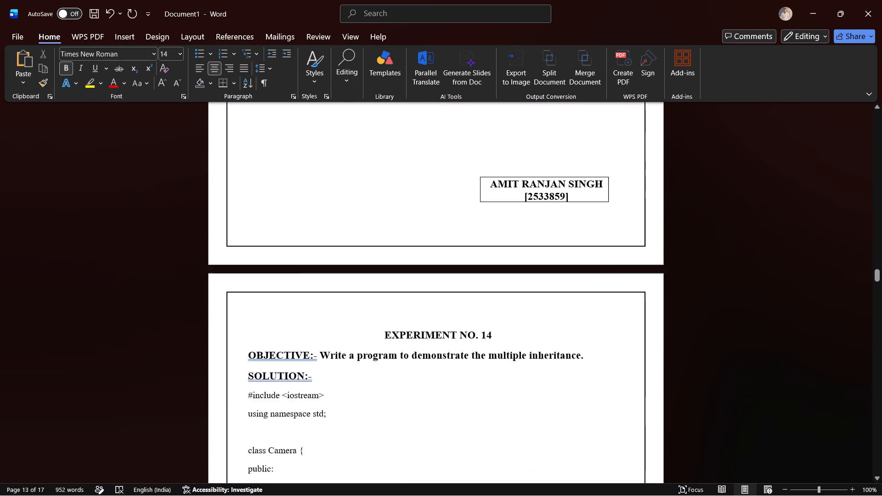
scroll(381, 266, "up", 1)
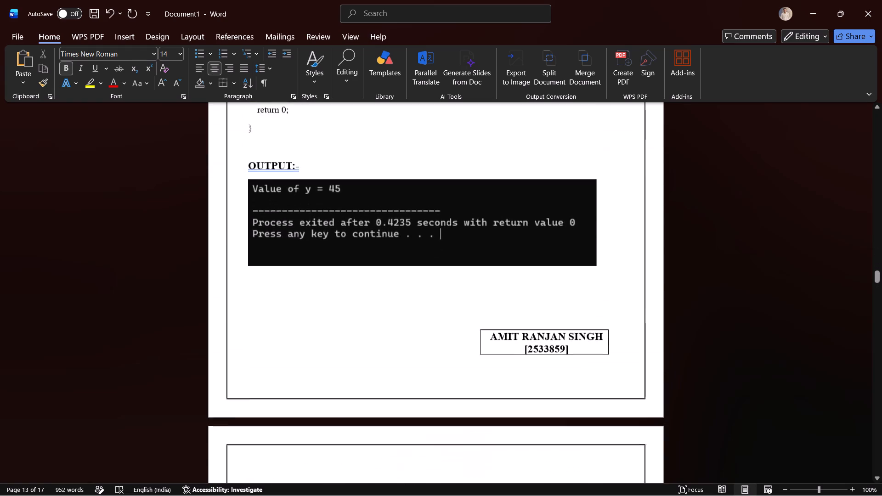
scroll(381, 266, "up", 1)
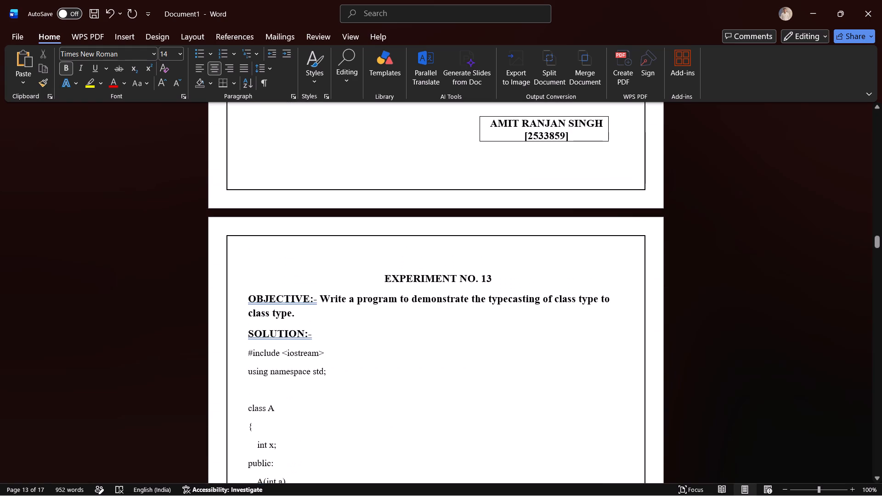
scroll(381, 266, "up", 3)
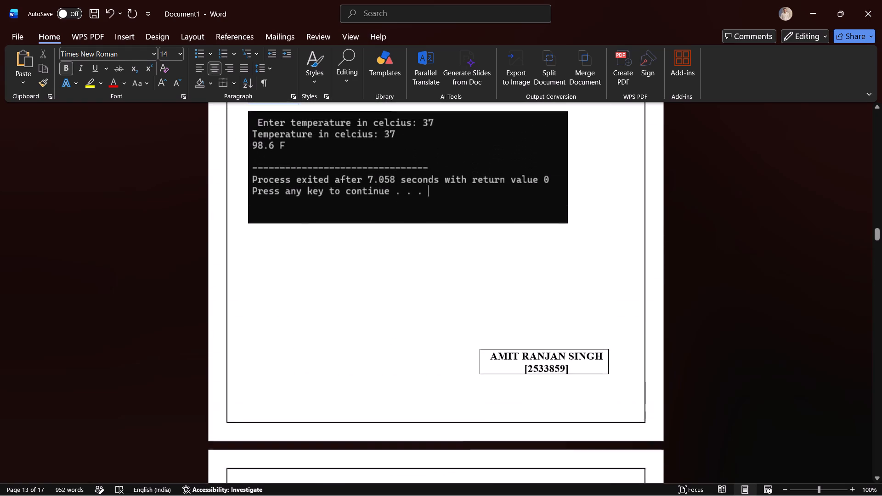
scroll(381, 266, "up", 4)
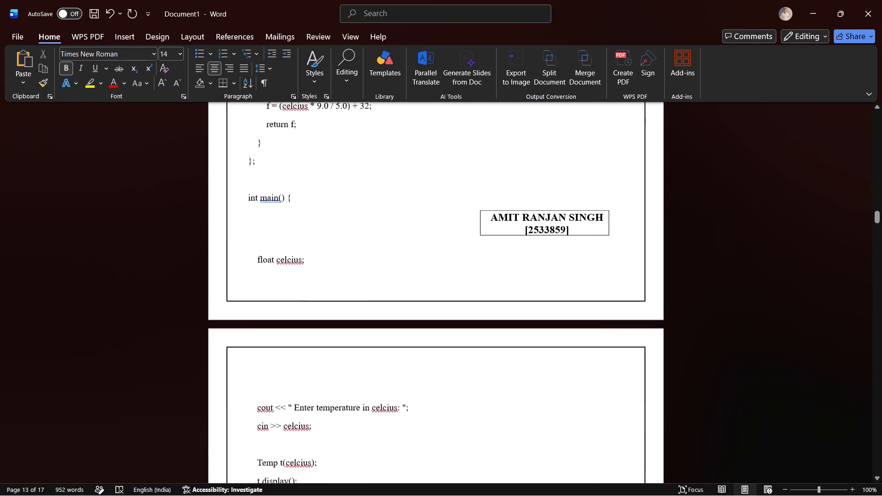
scroll(381, 266, "up", 4)
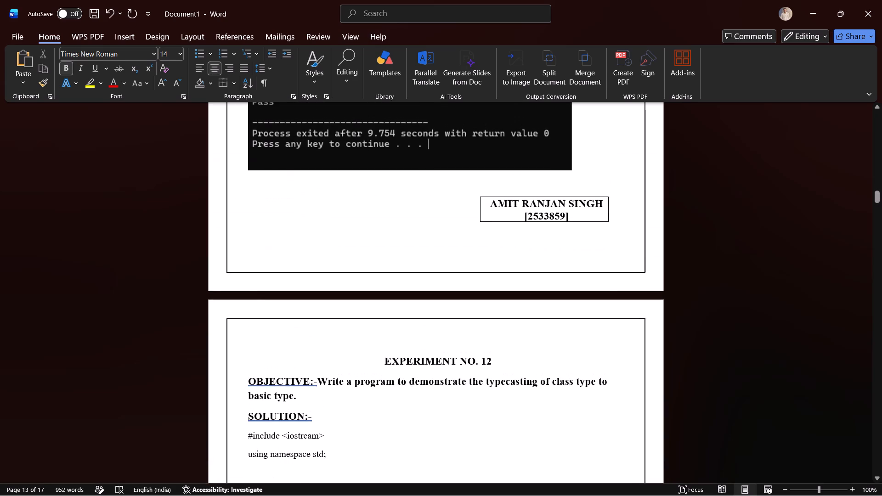
scroll(381, 266, "up", 2)
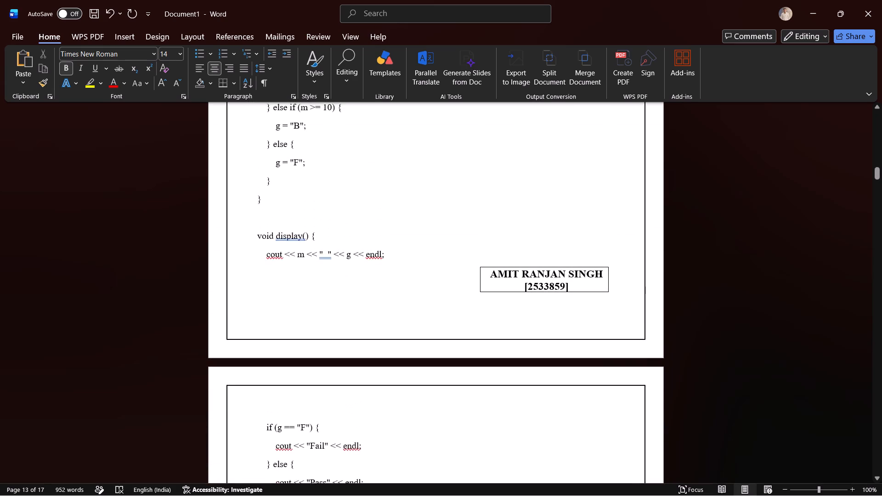
scroll(381, 266, "up", 2)
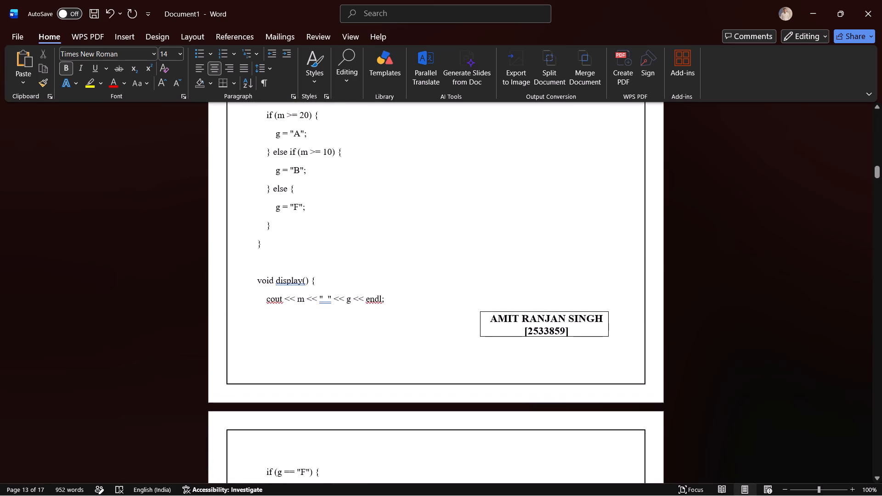
scroll(381, 266, "up", 3)
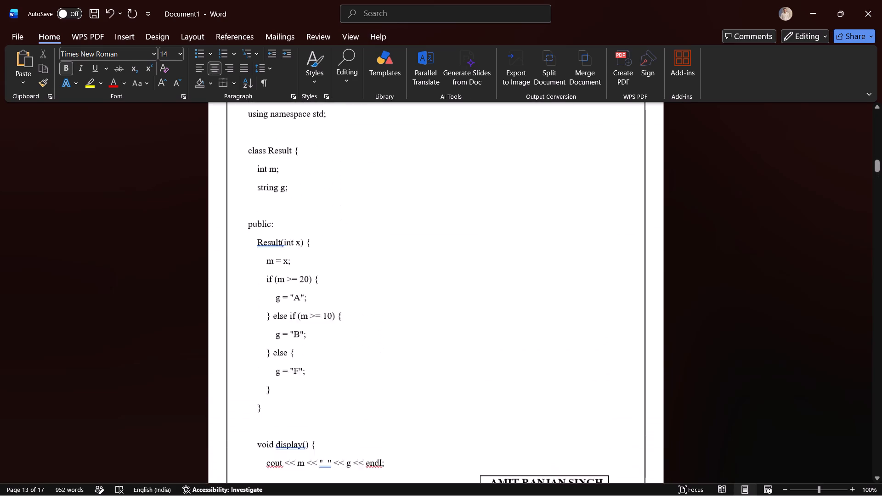
scroll(381, 266, "up", 3)
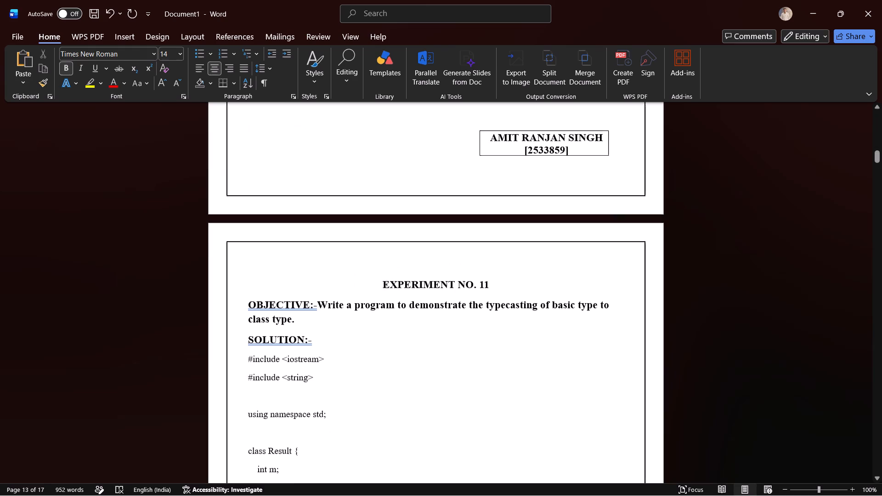
scroll(381, 266, "up", 4)
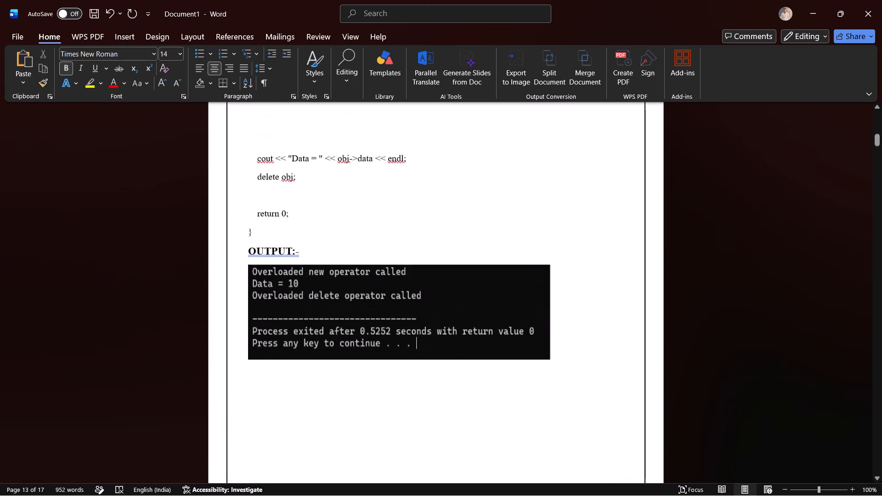
scroll(381, 266, "up", 4)
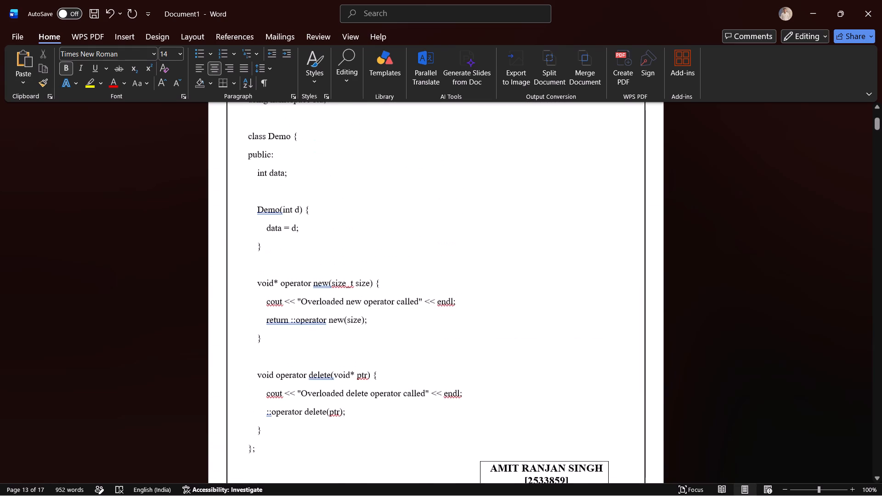
scroll(381, 266, "up", 6)
scroll(381, 266, "down", 2)
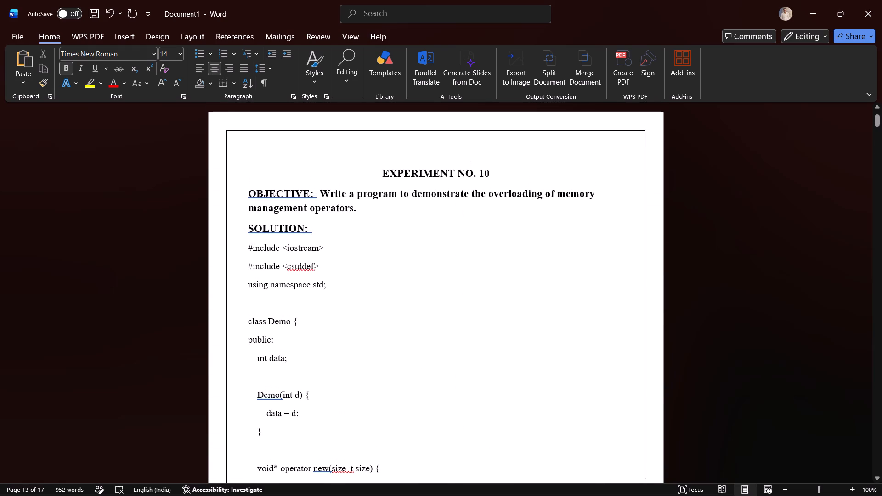
scroll(381, 266, "down", 17)
scroll(381, 266, "down", 14)
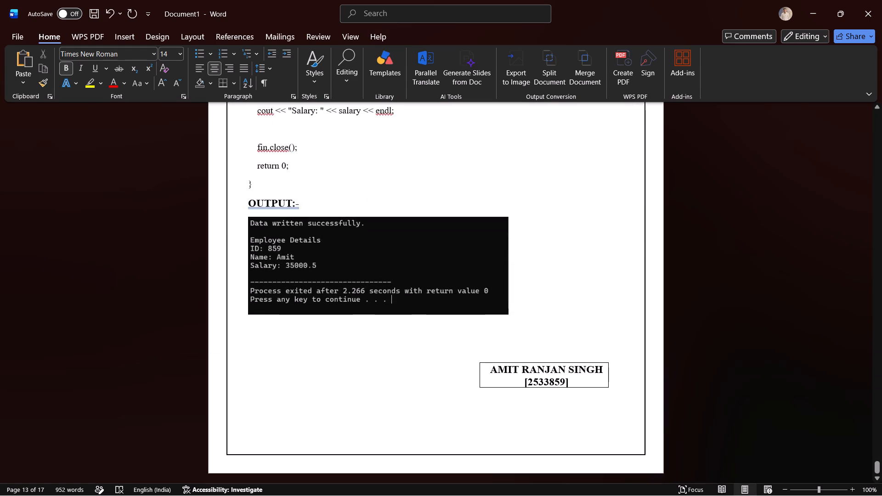
scroll(381, 266, "down", 2)
scroll(381, 266, "up", 12)
scroll(381, 266, "up", 20)
scroll(381, 266, "up", 2)
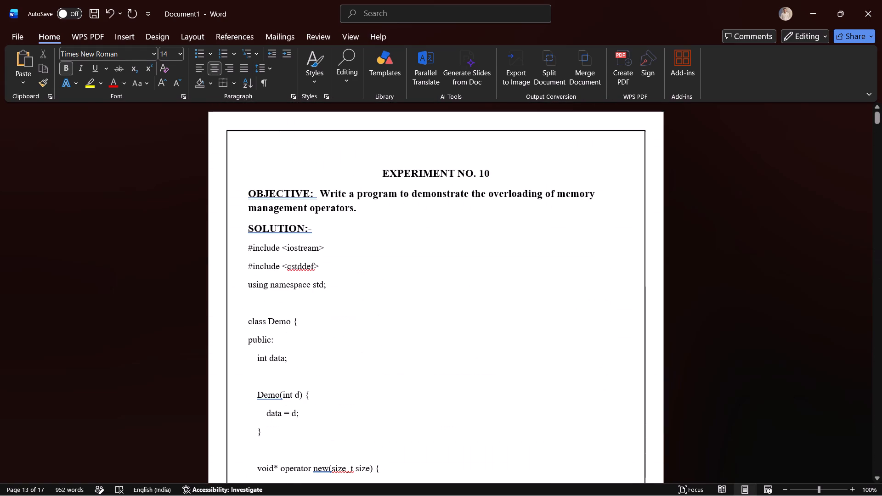
scroll(381, 266, "down", 11)
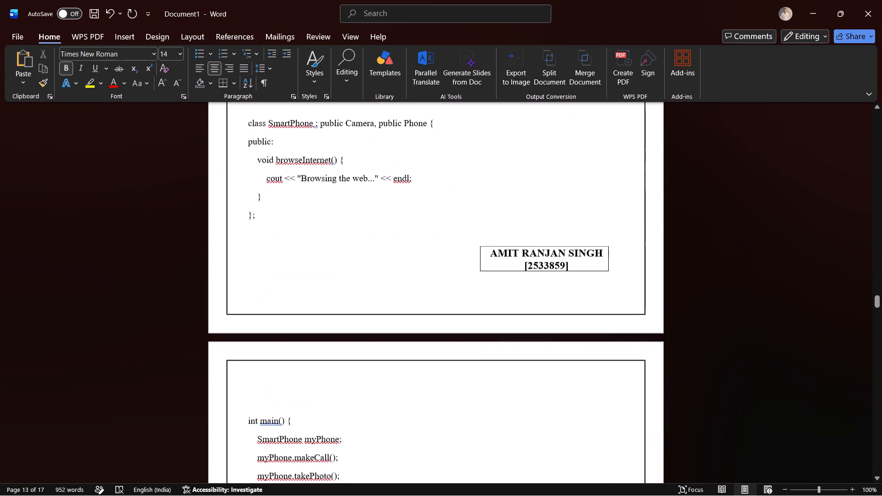
Save the report as a PDF named OOPs in the OneDrive Documents folder.
key("ctrl+s")
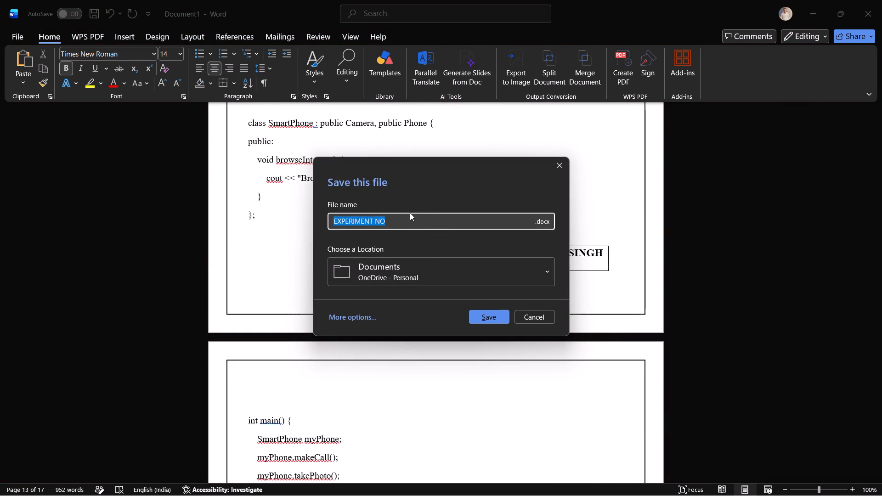
left_click(410, 213)
left_click(404, 222)
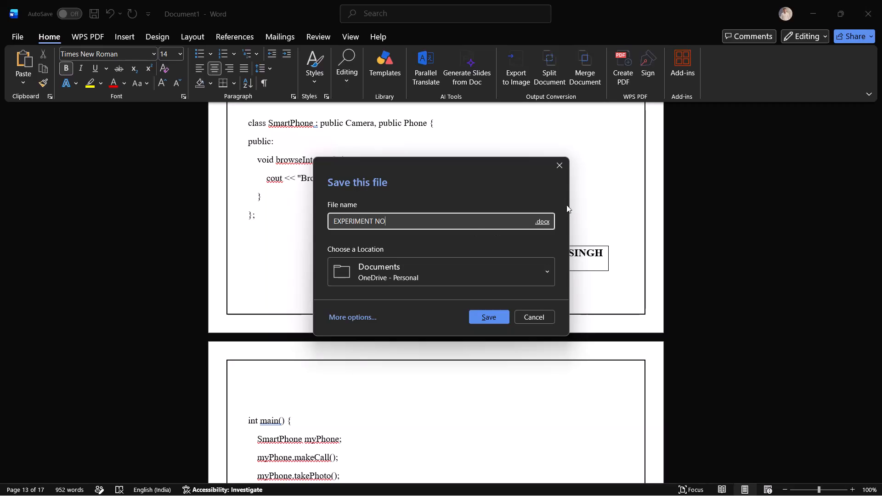
left_click(535, 224)
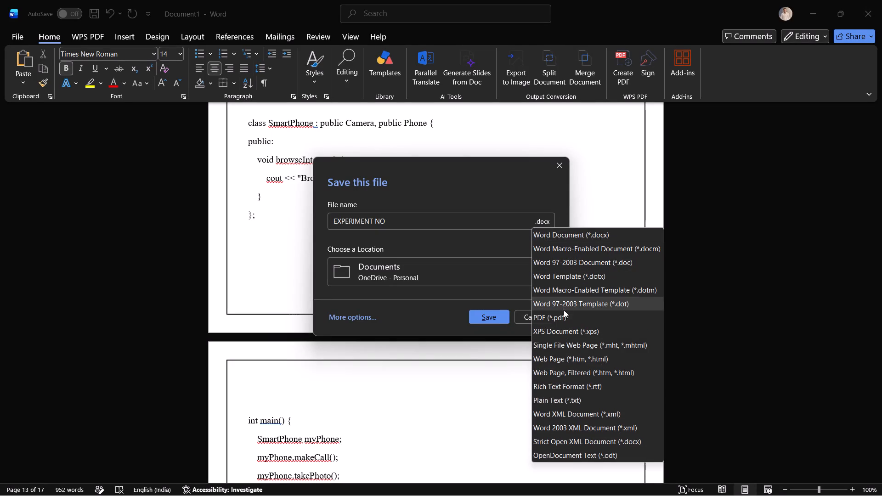
left_click(564, 318)
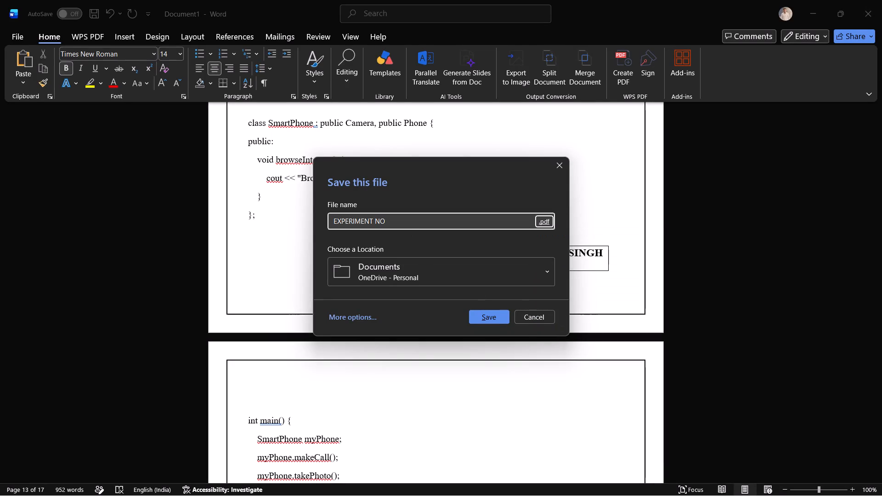
left_click(402, 223)
key("BackSpace")
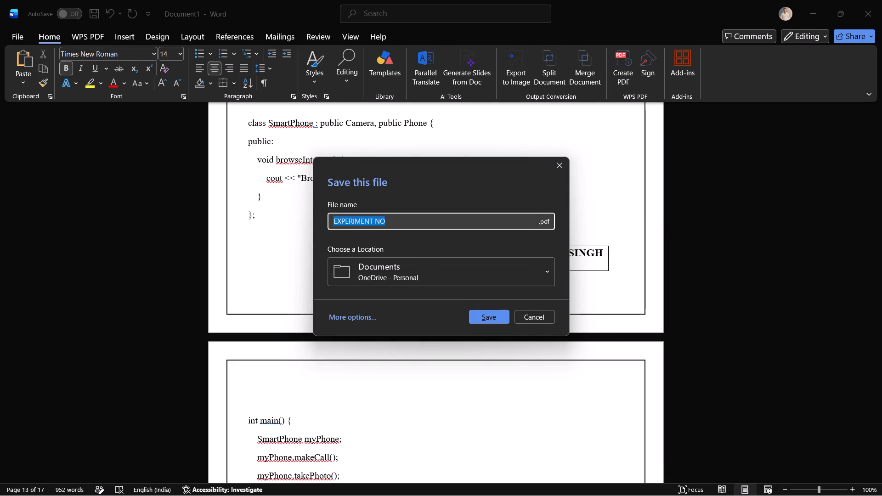
type("OO")
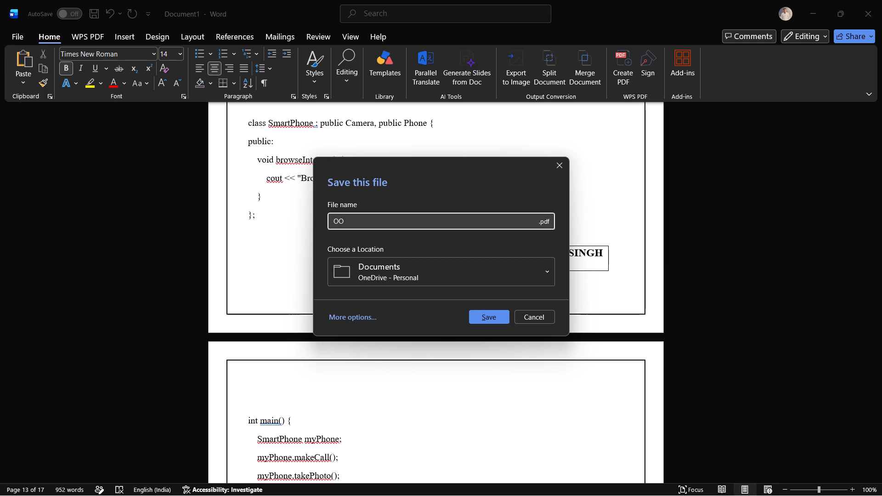
key("p")
key("s")
left_click(487, 318)
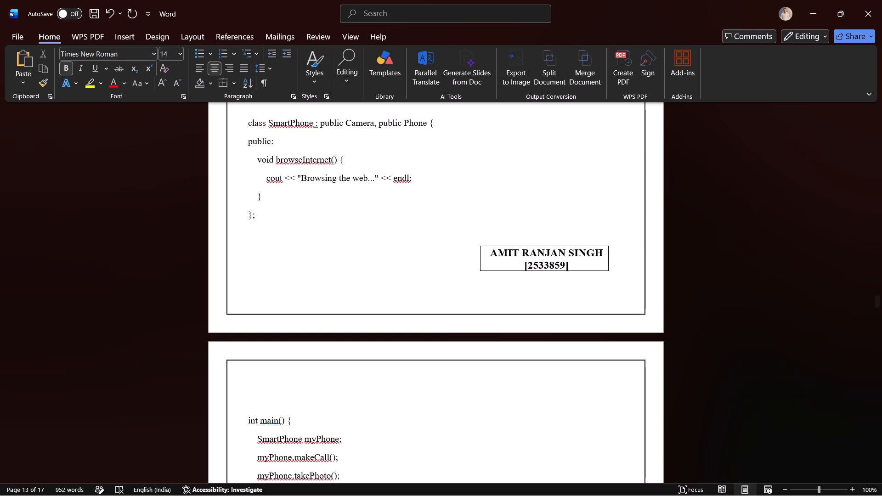
Look through the report's pages again, checking the layout of the experiments, outputs and name boxes.
scroll(532, 304, "down", 5)
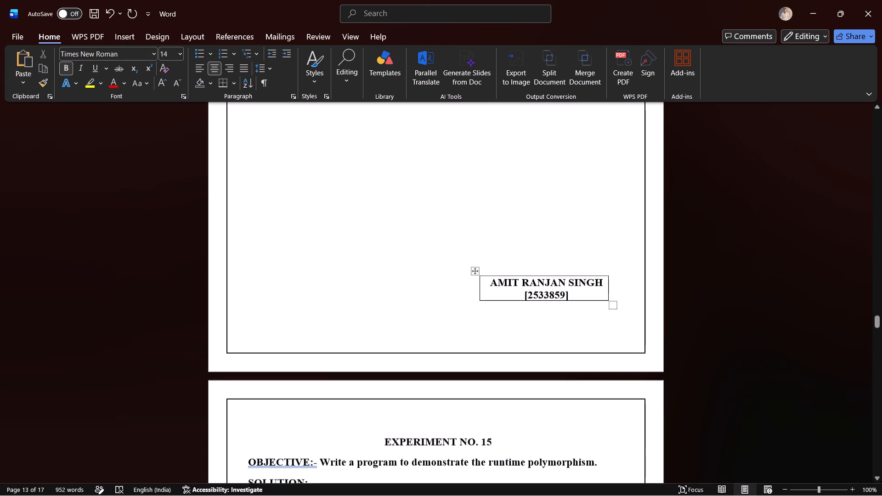
scroll(532, 304, "down", 12)
scroll(532, 304, "up", 1)
scroll(532, 304, "down", 1)
scroll(532, 304, "up", 1)
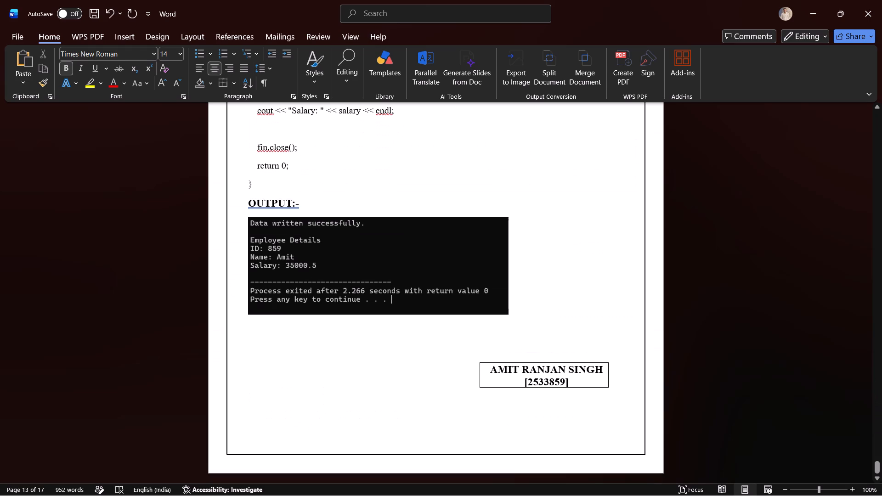
scroll(532, 304, "up", 1)
scroll(532, 304, "down", 1)
scroll(532, 304, "up", 1)
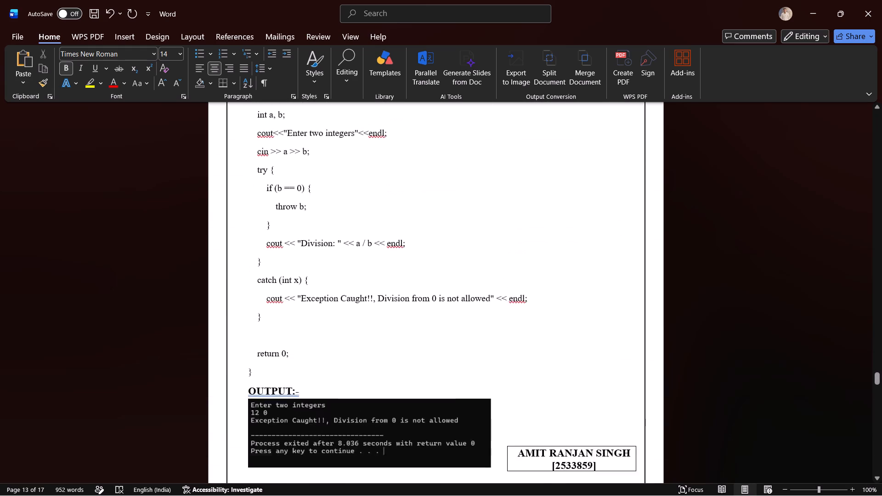
scroll(532, 304, "up", 1)
scroll(693, 231, "up", 16)
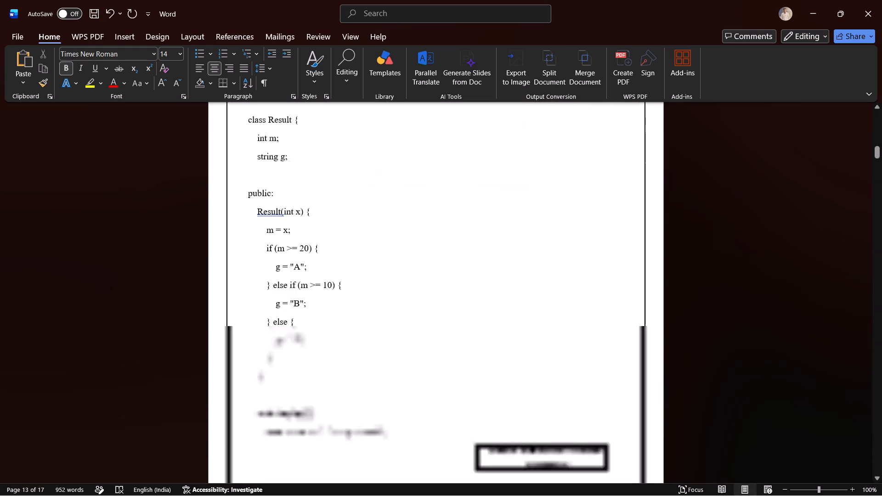
scroll(693, 231, "up", 5)
scroll(693, 231, "down", 10)
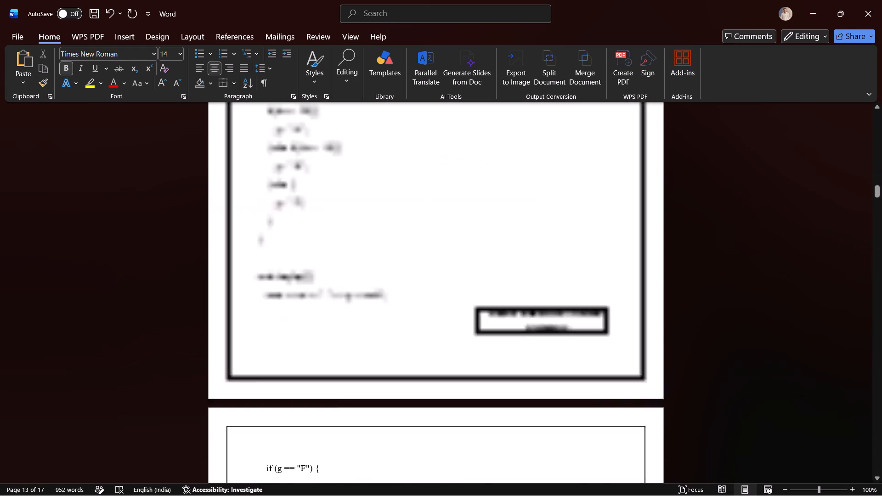
scroll(693, 231, "down", 14)
scroll(693, 231, "down", 8)
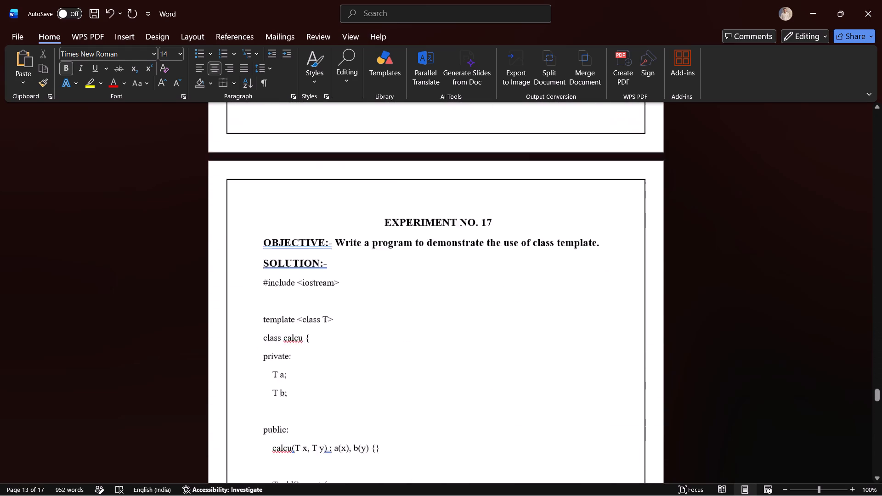
scroll(693, 231, "down", 14)
scroll(693, 231, "up", 20)
scroll(693, 231, "up", 2)
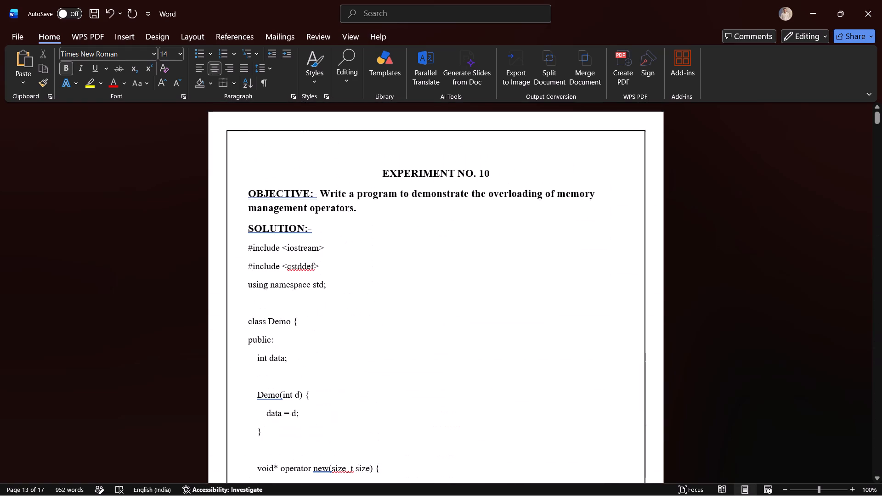
Minimize the lab report window to get back to Dev-C++.
left_click(815, 18)
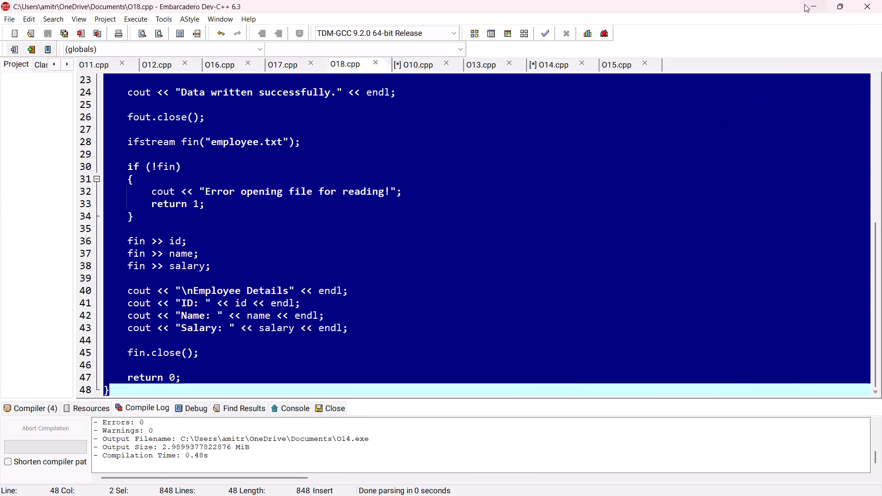